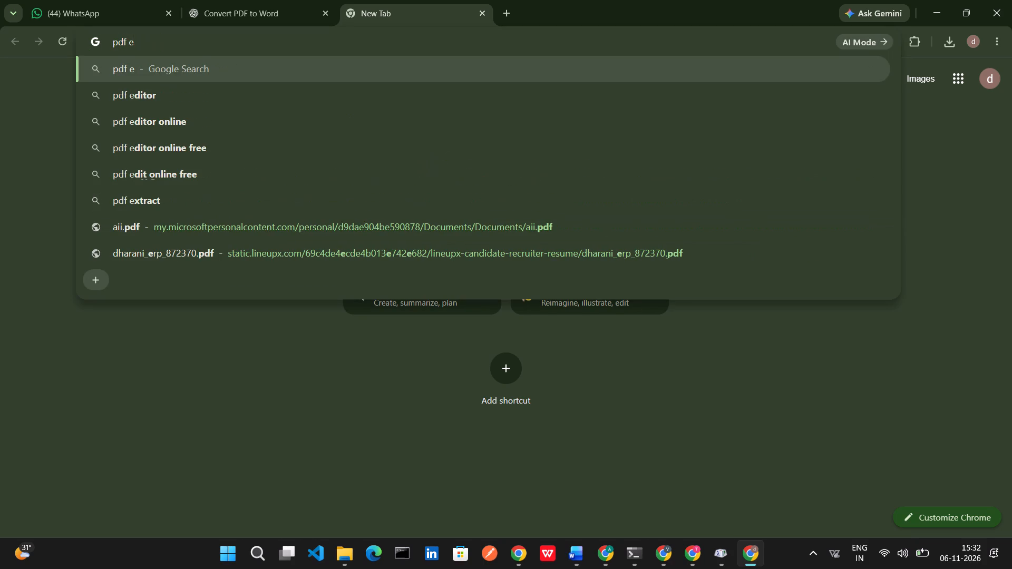
type("dit")
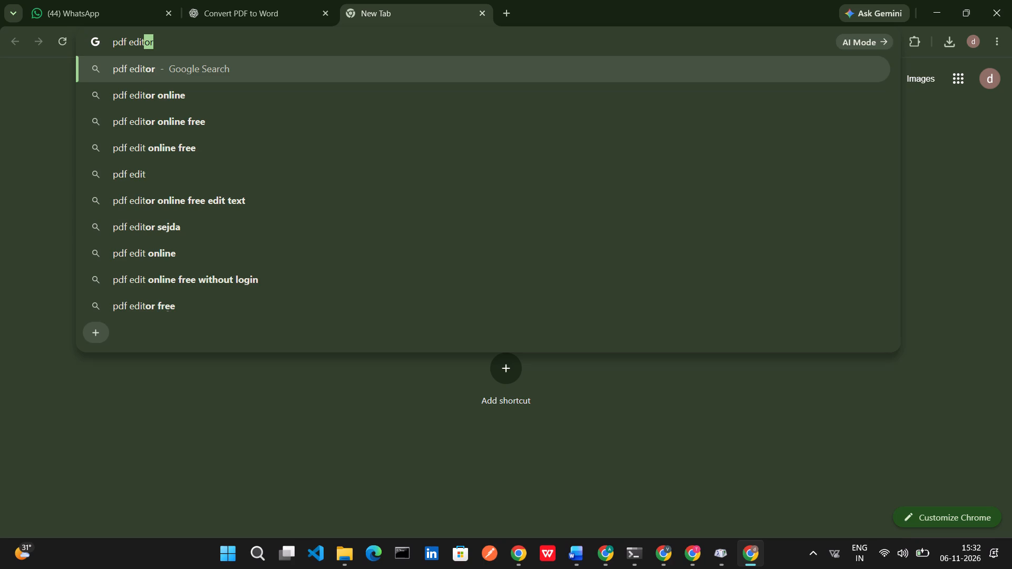
left_click(175, 125)
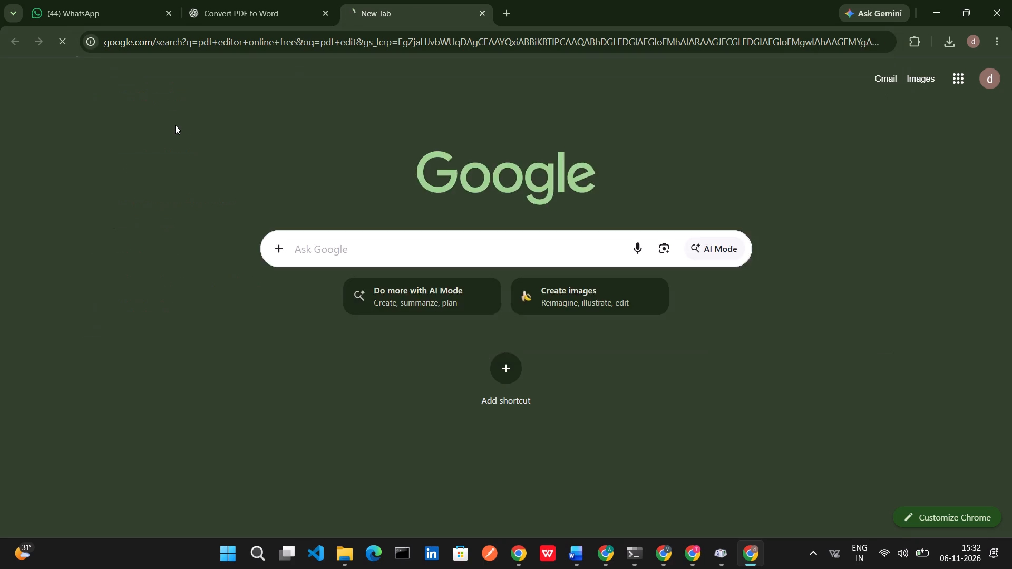
Open the sponsored Adobe result "Free Adobe PDF Tools - 100% Free at Acrobat.com".
left_click(172, 262)
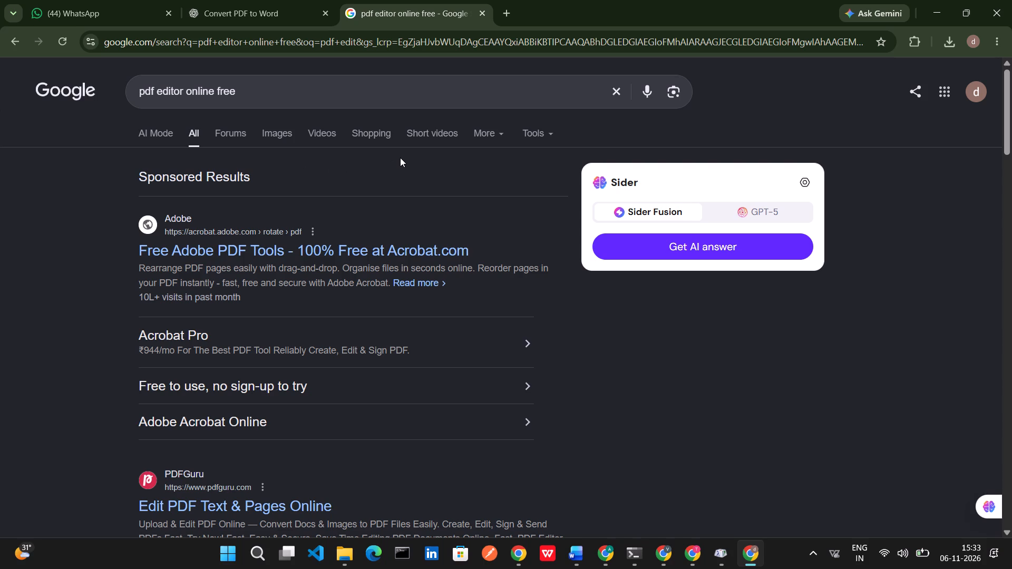
left_click(192, 260)
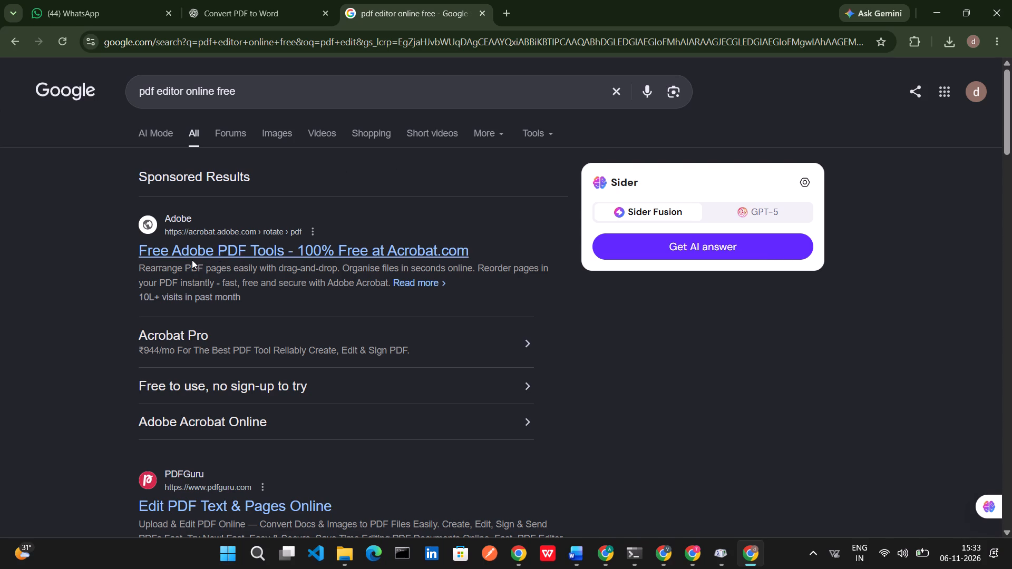
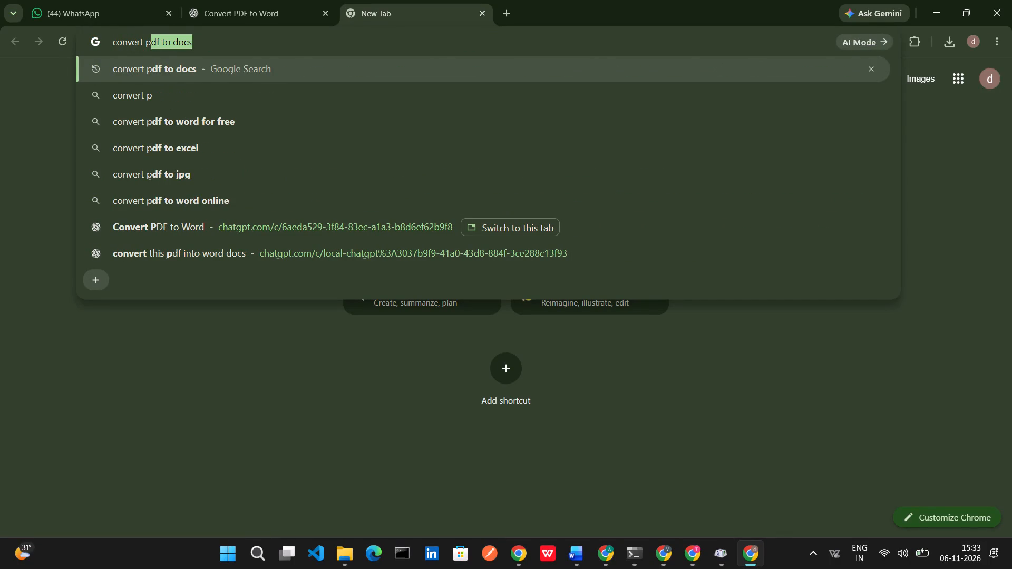
Search the web for "convert pdf editor" and open the pdffly.com result "Convert PDF to Editable [Free] - PDF Editor".
type("df")
key("space")
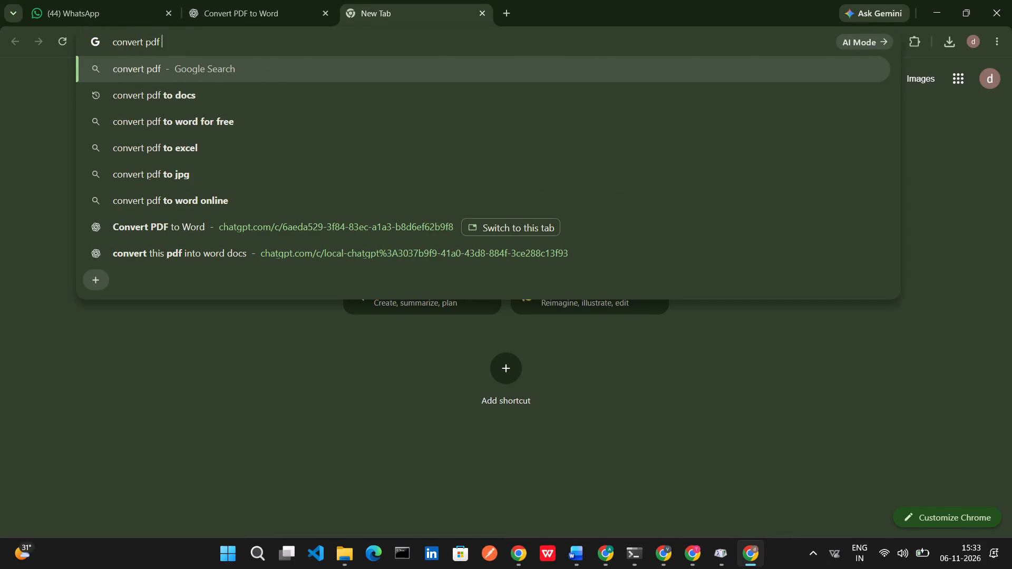
type("edit")
key("Return")
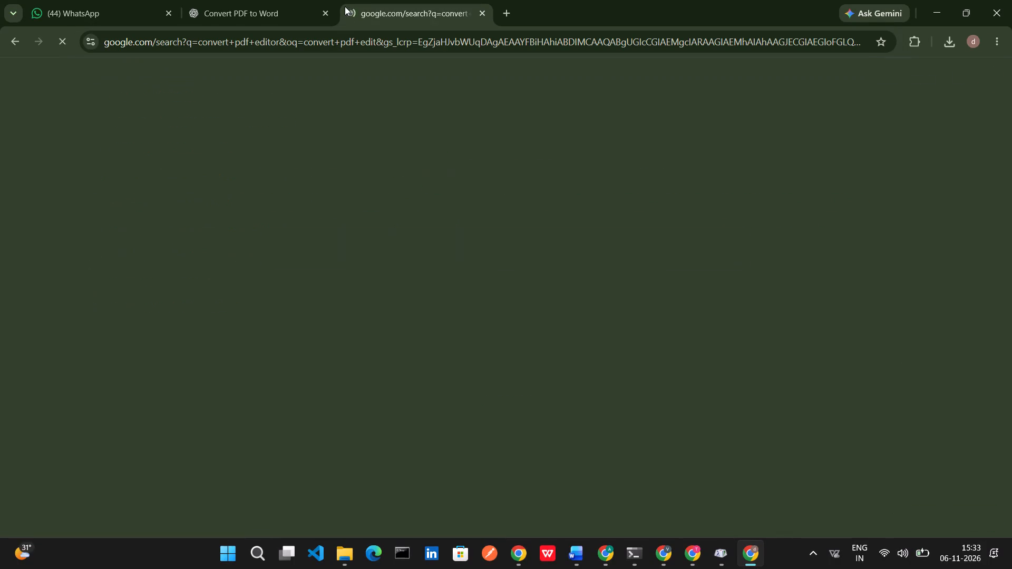
scroll(267, 380, "down", 3)
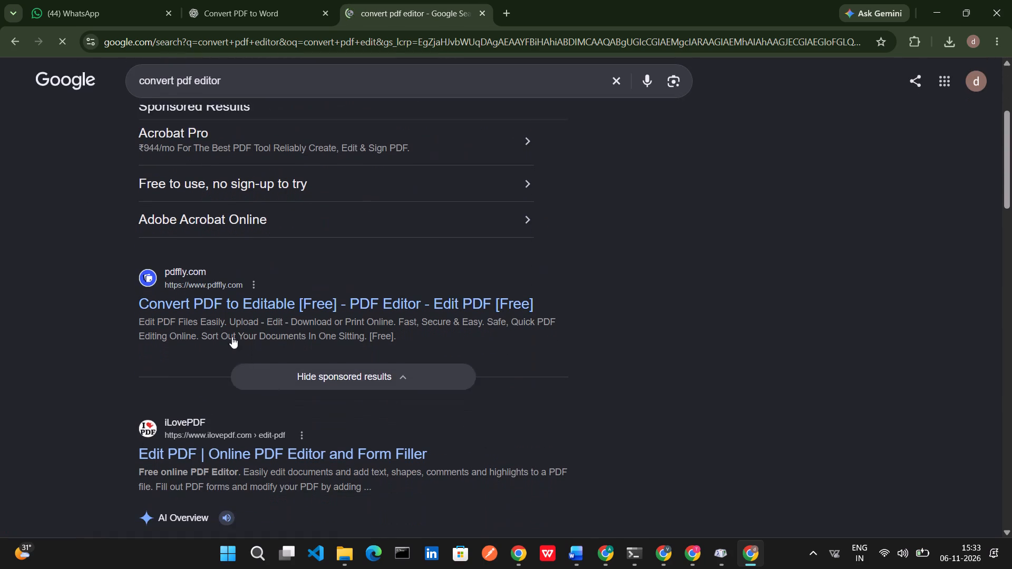
left_click(188, 293)
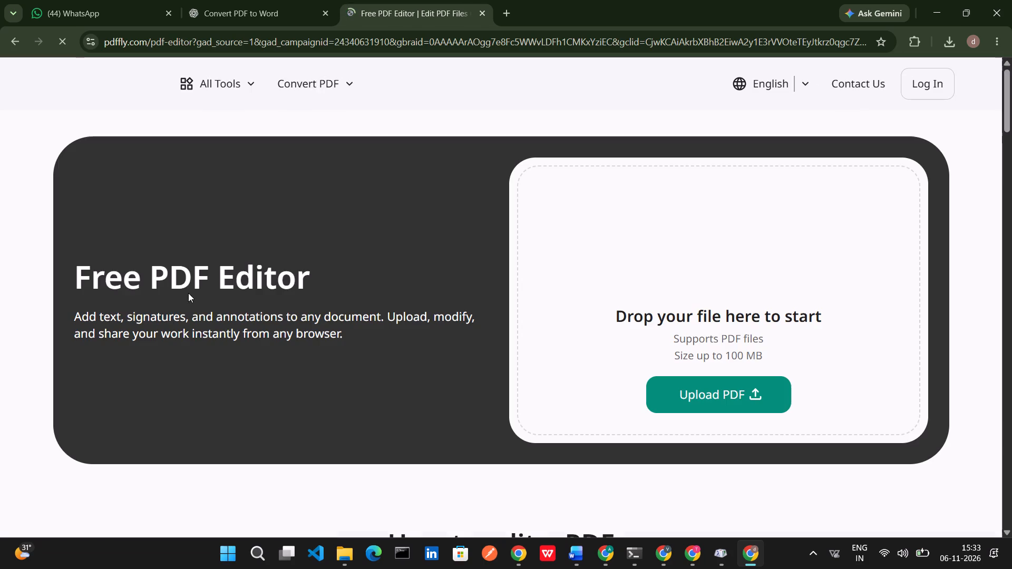
Upload the PDF "dharani final n8n" to the PDFFly free PDF editor.
left_click(733, 388)
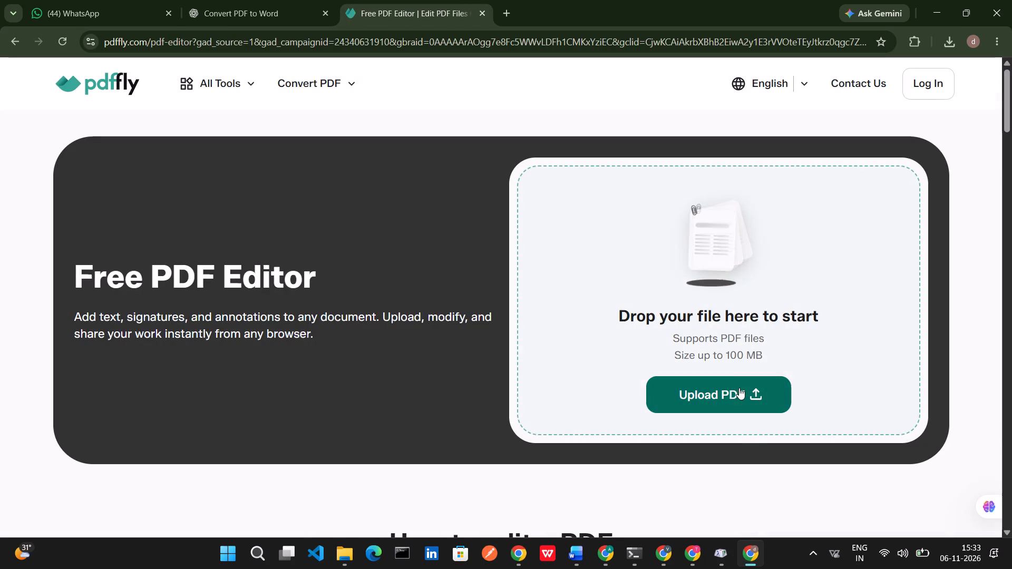
left_click(745, 389)
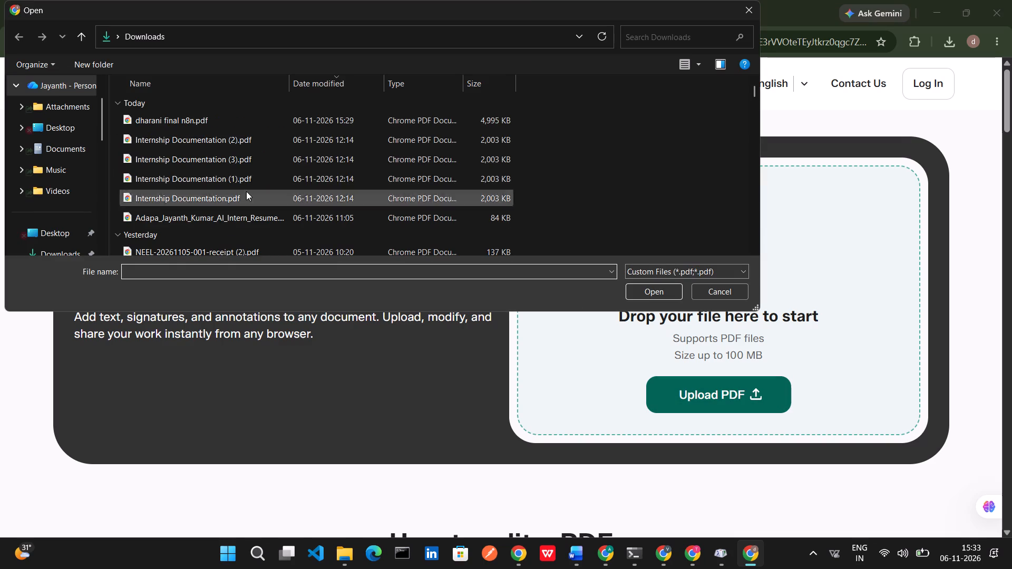
Choose "dharani final n8n.pdf" from the Downloads folder and open it in the PDF editor.
left_click(177, 114)
left_click(645, 291)
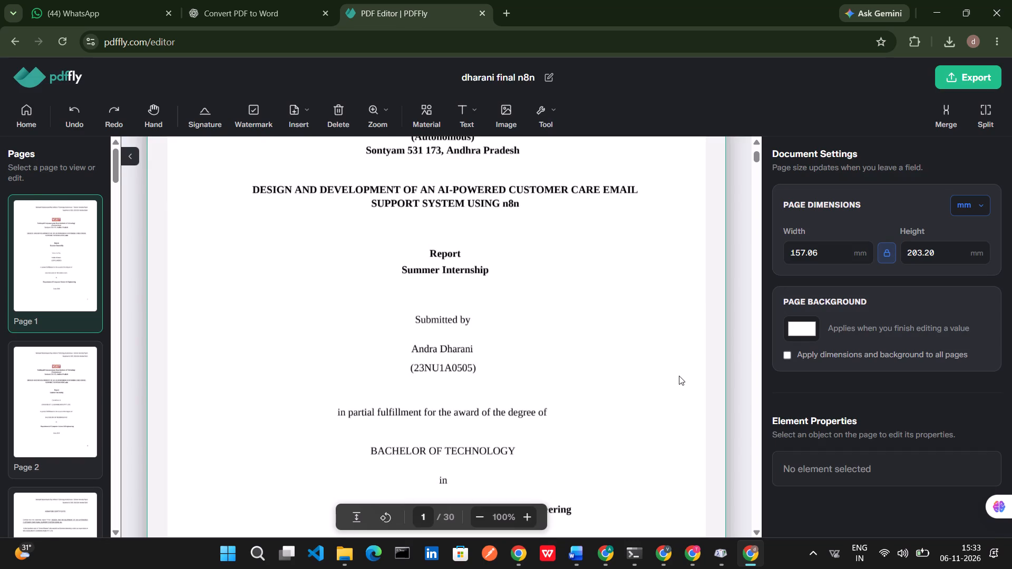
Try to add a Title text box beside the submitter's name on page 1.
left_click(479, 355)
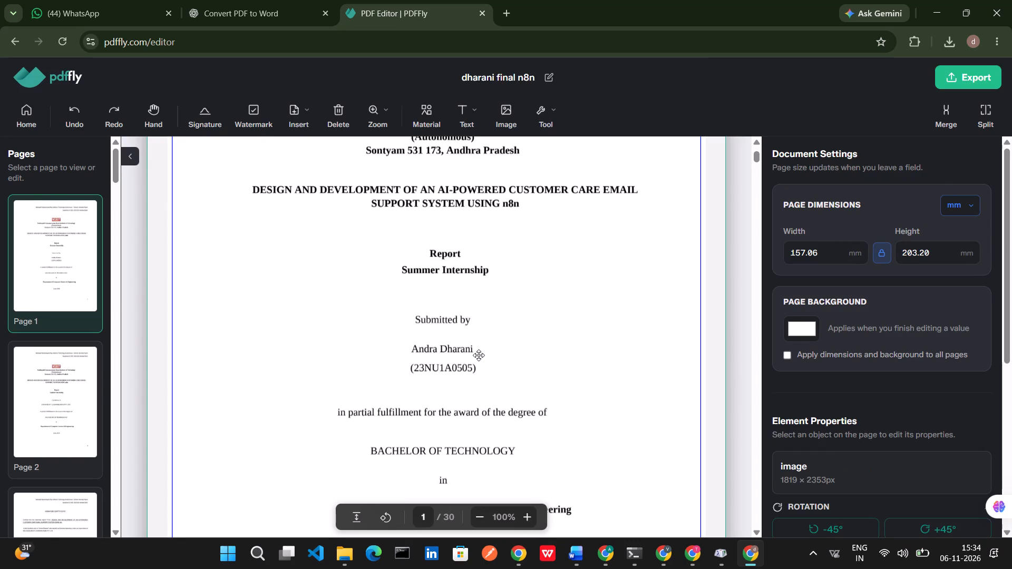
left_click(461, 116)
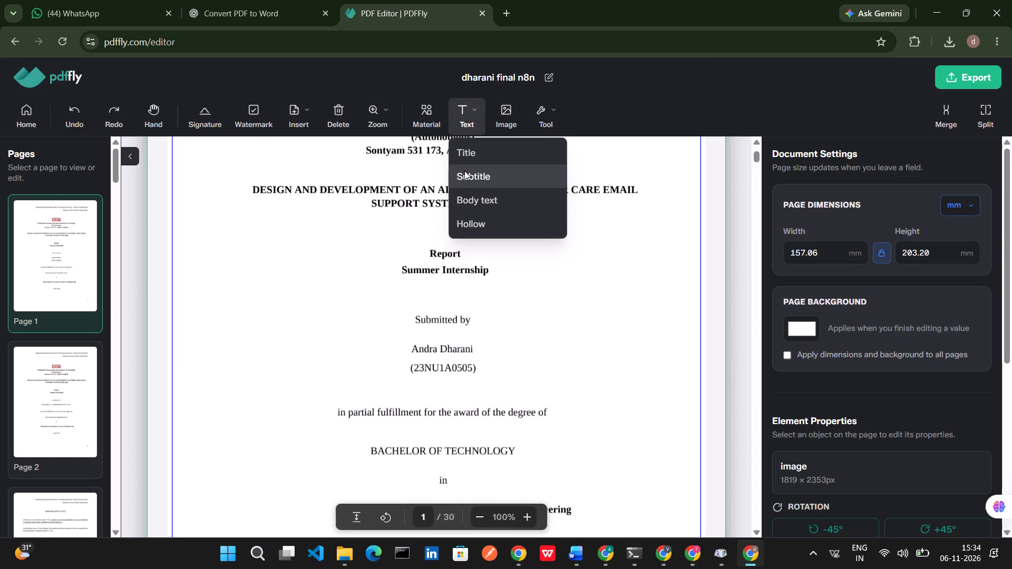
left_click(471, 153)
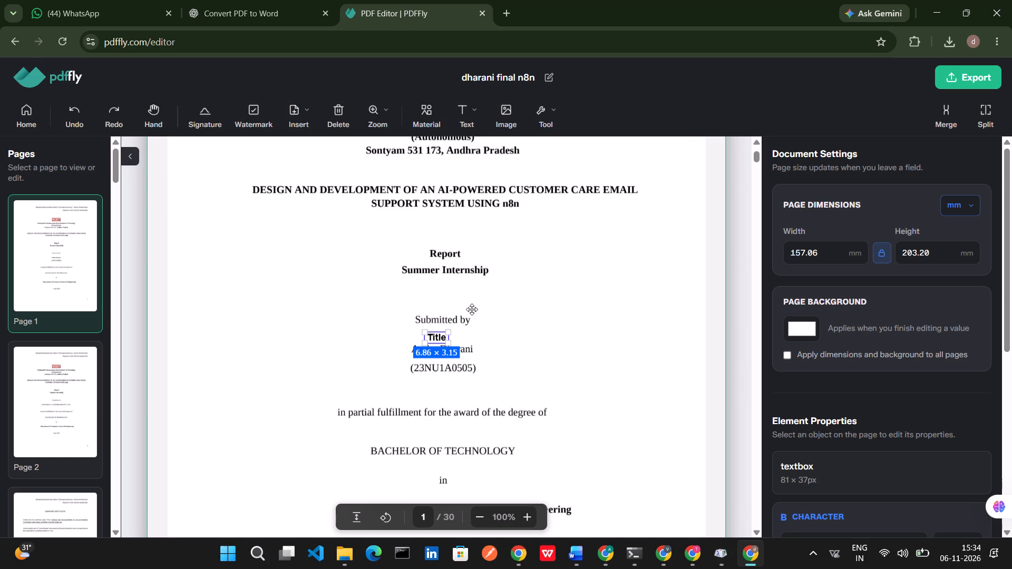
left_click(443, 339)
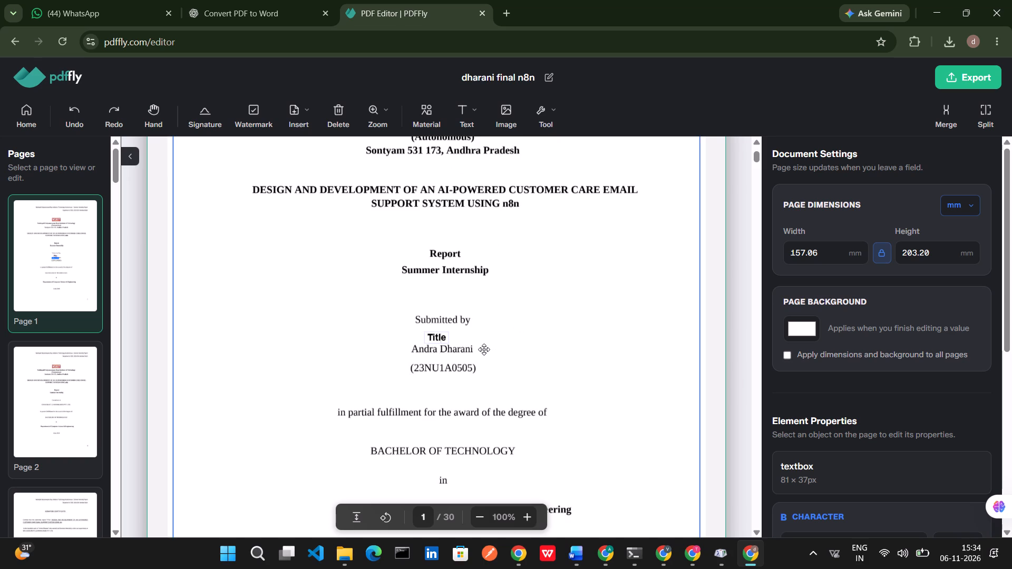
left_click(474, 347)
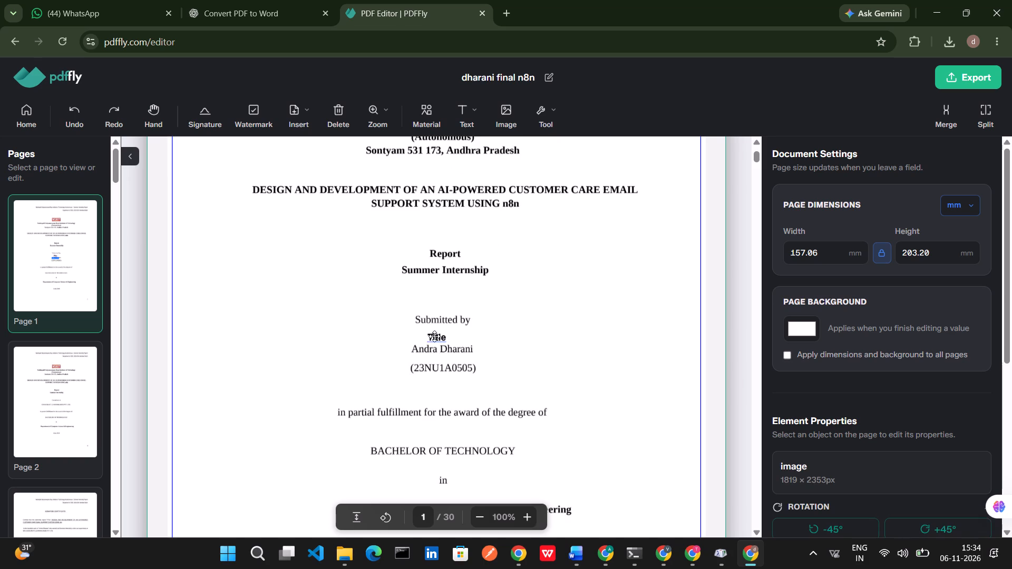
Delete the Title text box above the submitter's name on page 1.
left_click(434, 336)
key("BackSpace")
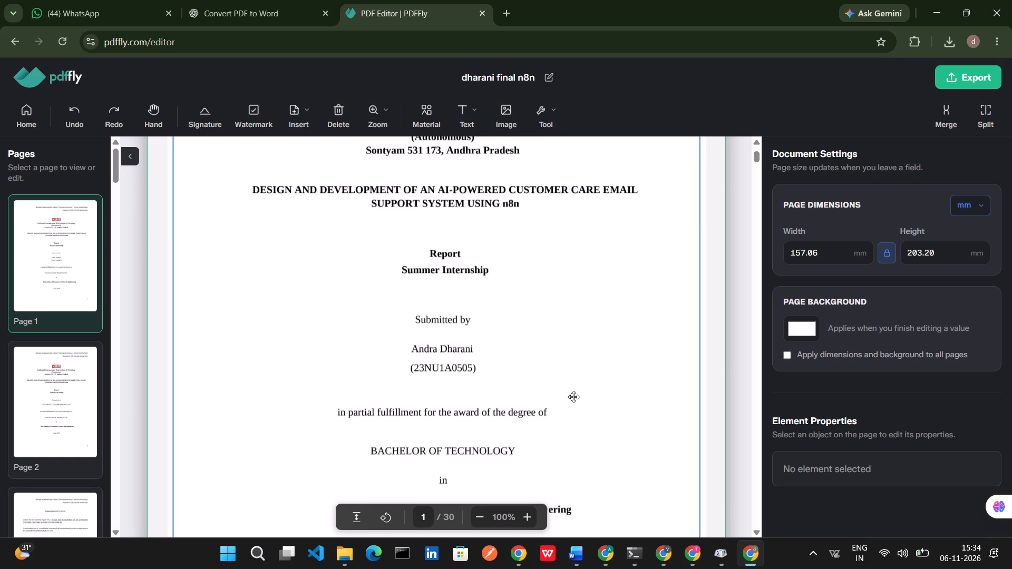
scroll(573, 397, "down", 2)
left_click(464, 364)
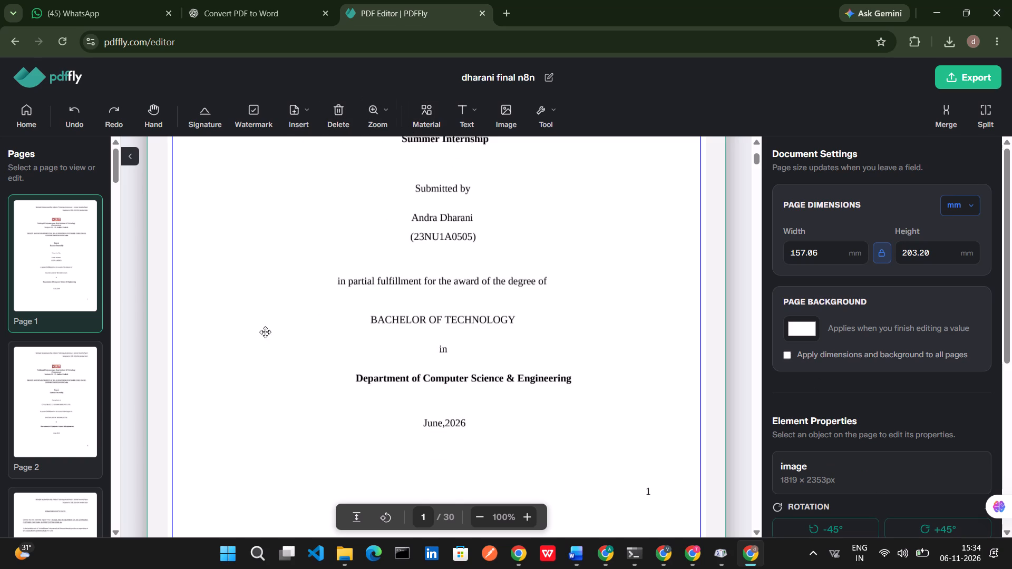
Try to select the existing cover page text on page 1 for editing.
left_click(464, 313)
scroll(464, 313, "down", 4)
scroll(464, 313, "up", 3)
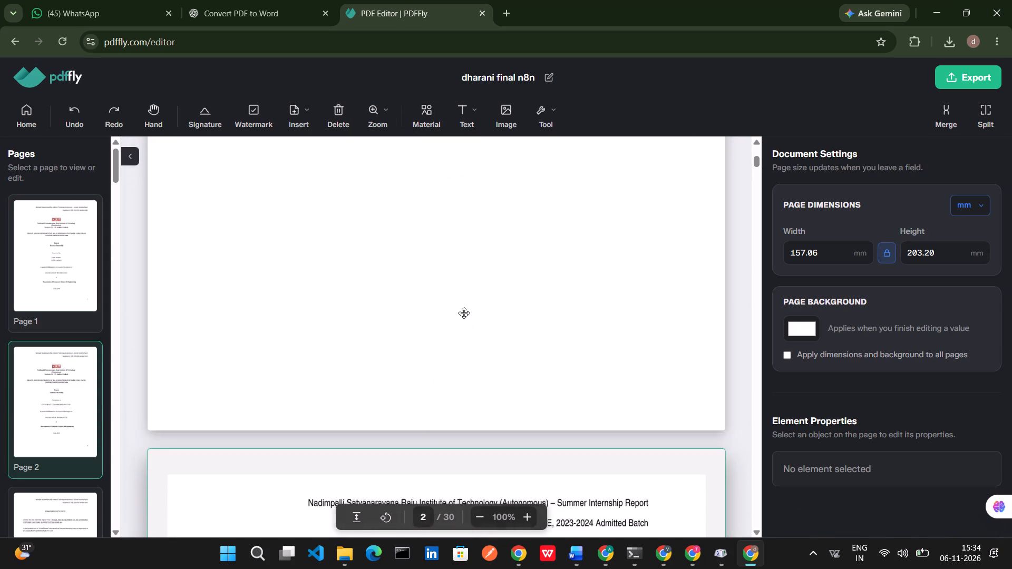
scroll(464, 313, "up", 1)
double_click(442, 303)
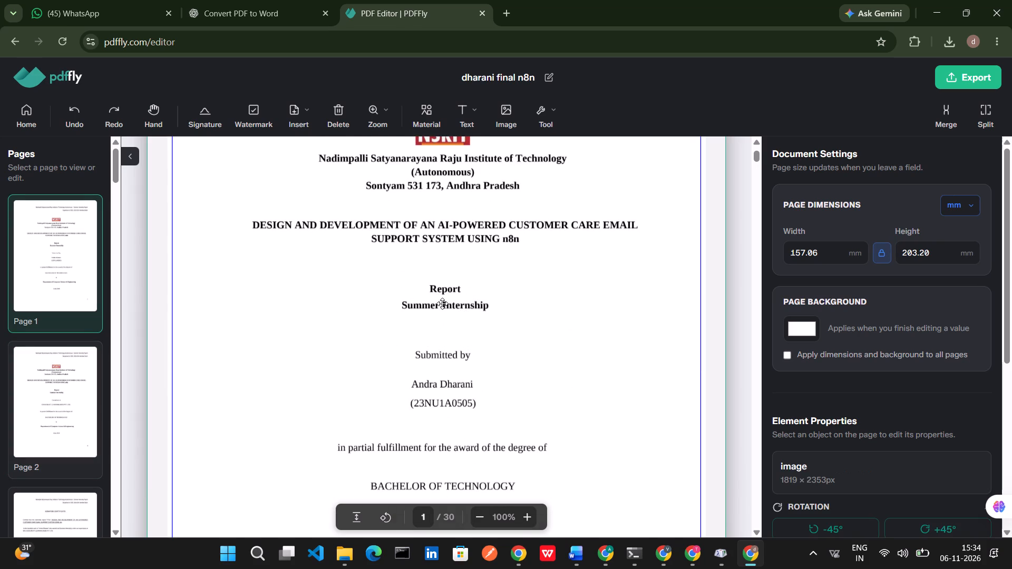
Add a Body text element to page 1 and try to move it up the page from above the author's name.
left_click(473, 114)
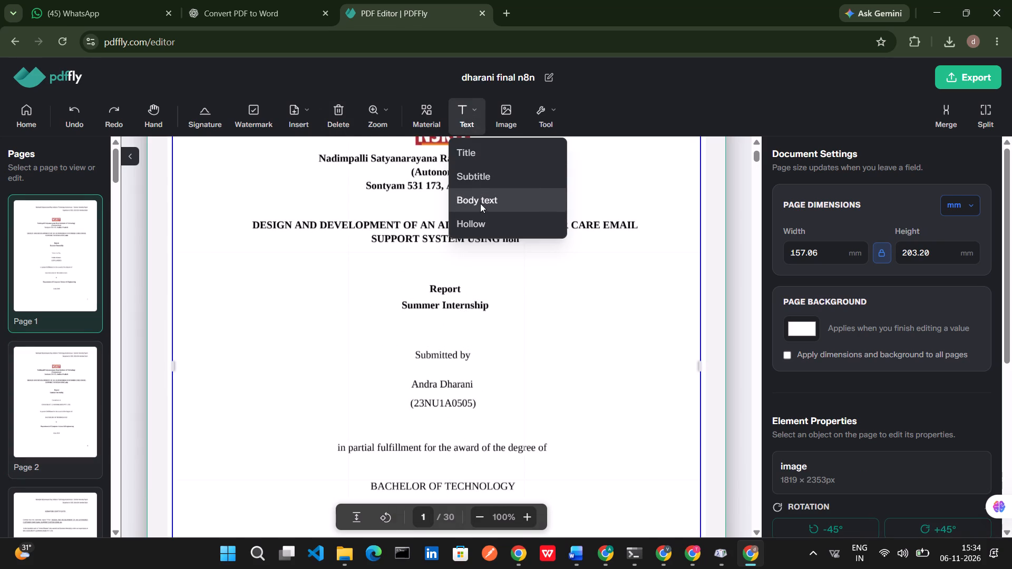
left_click(480, 202)
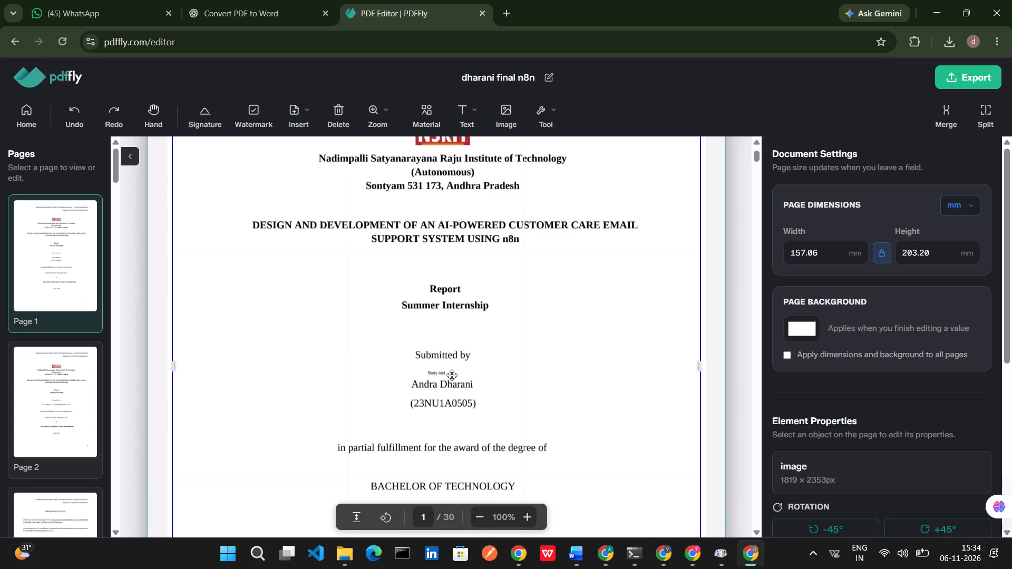
left_click(451, 375)
left_click_drag(426, 380, 441, 379)
left_click_drag(441, 379, 468, 203)
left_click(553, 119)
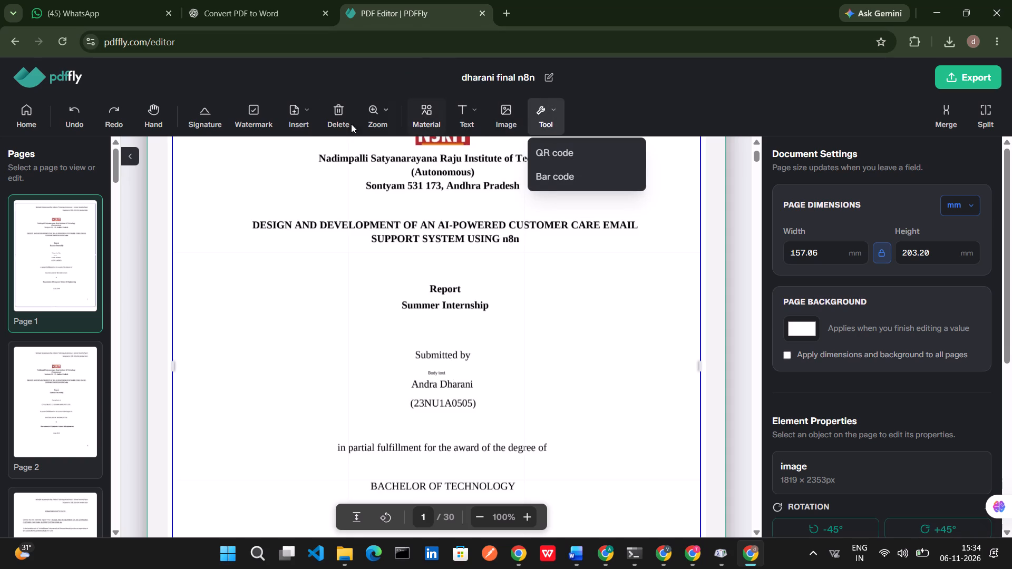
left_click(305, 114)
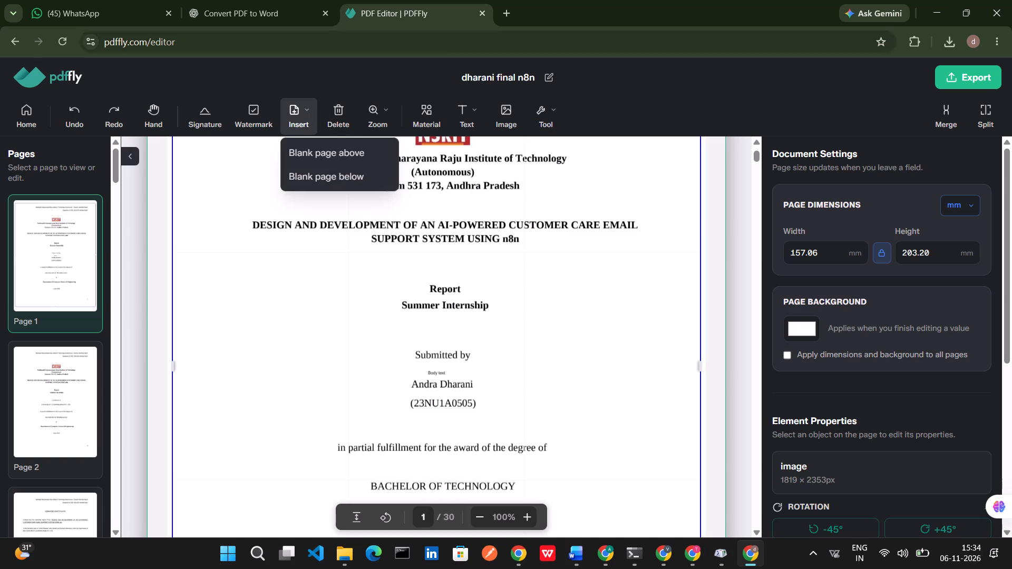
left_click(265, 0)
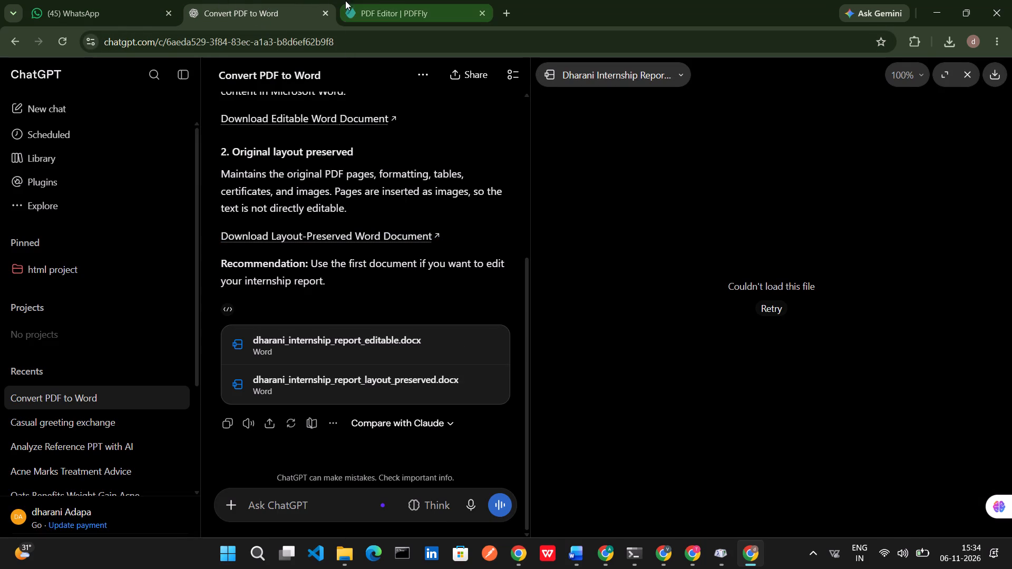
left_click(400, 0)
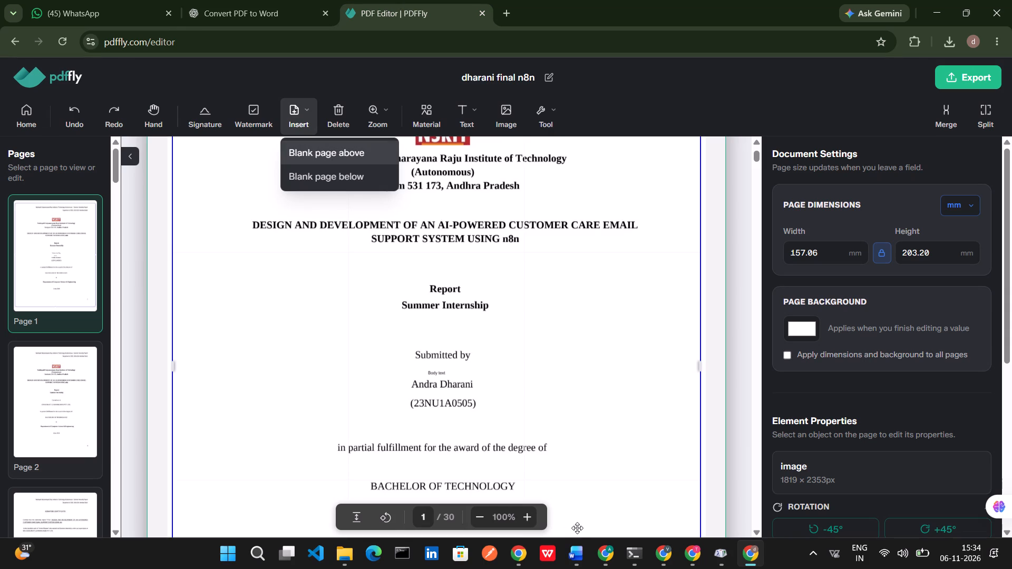
left_click(254, 0)
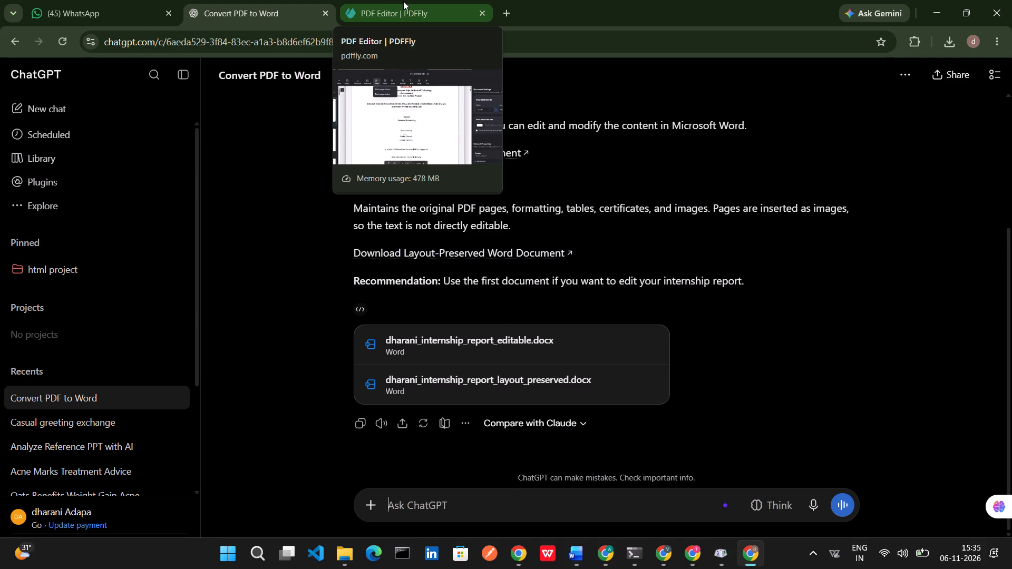
Search the web for "pdf text editor online free" in a new tab and open iLovePDF's "Edit PDF | Online PDF Editor and Form Filler".
left_click(502, 12)
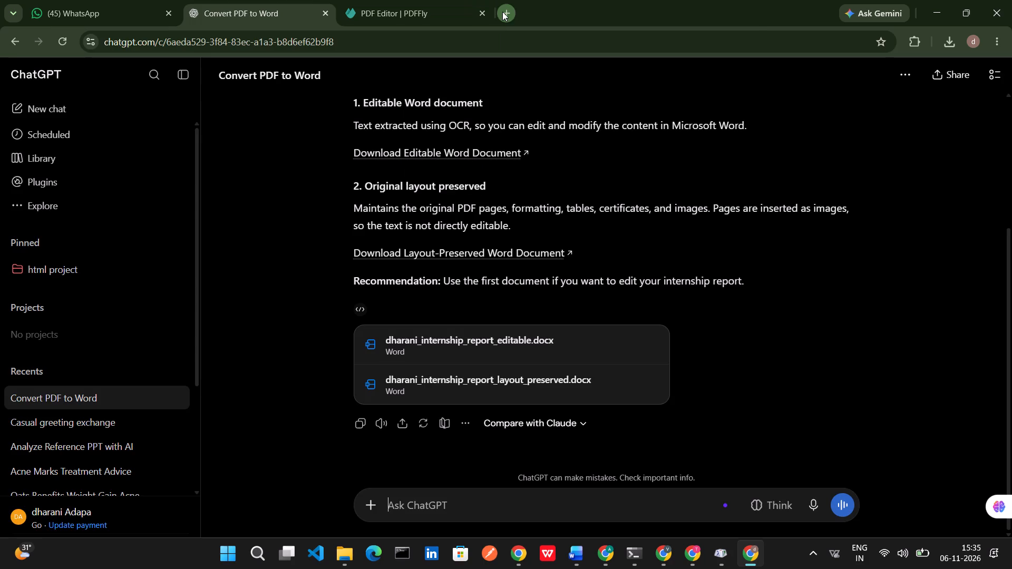
type("pdf e")
key("BackSpace")
key("BackSpace")
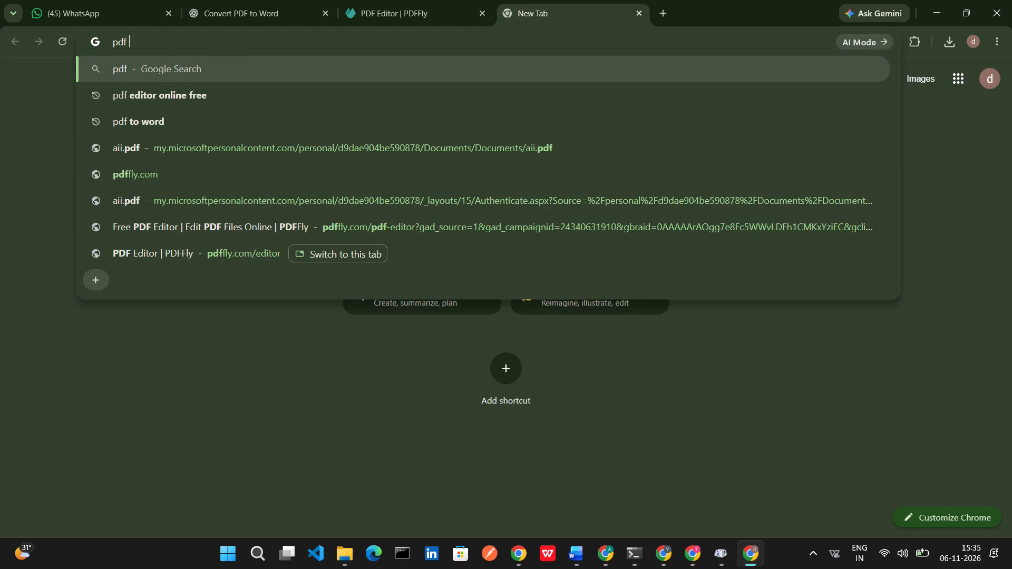
type("text")
key("space")
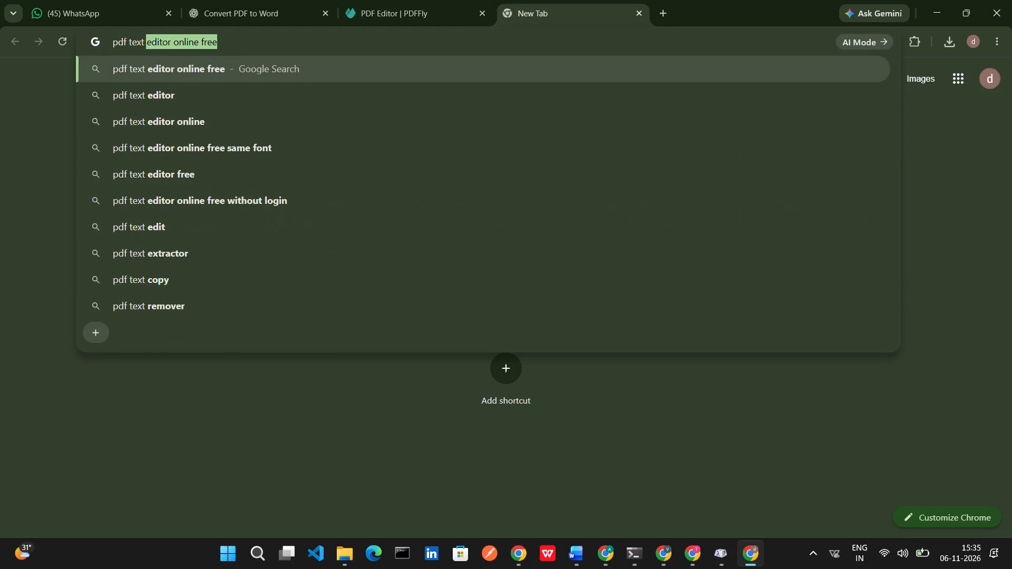
left_click(159, 67)
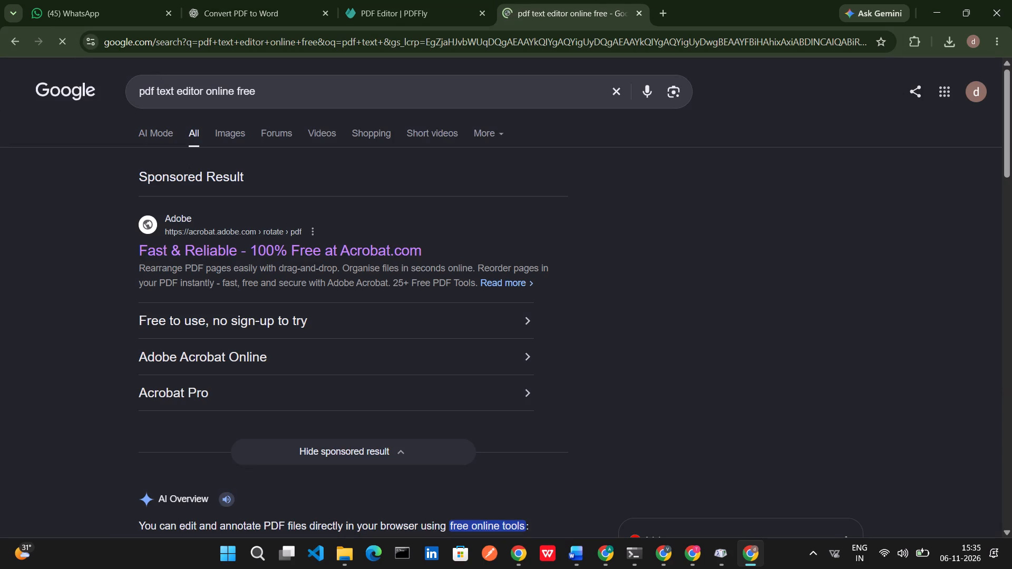
scroll(205, 211, "down", 3)
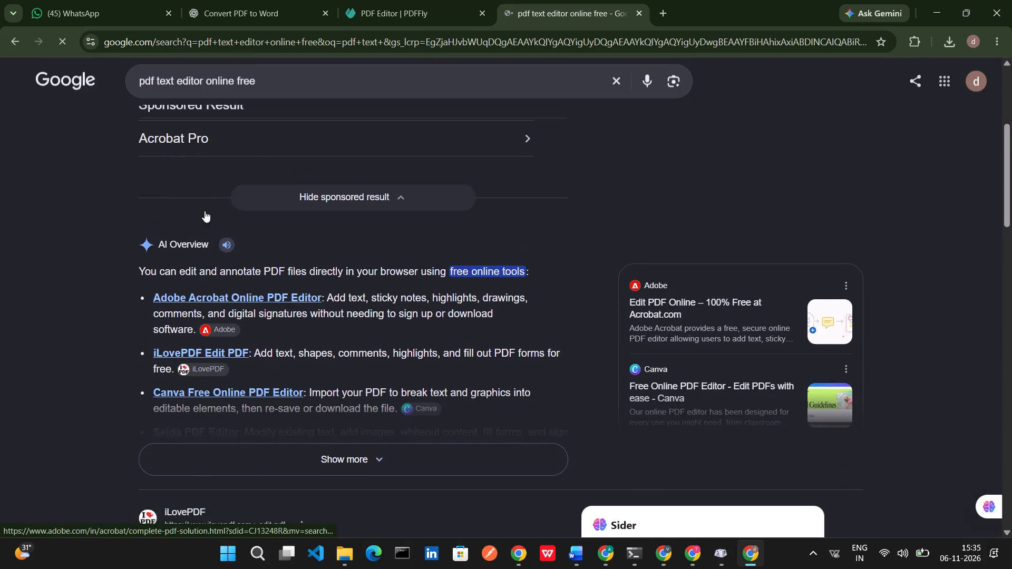
scroll(205, 211, "down", 1)
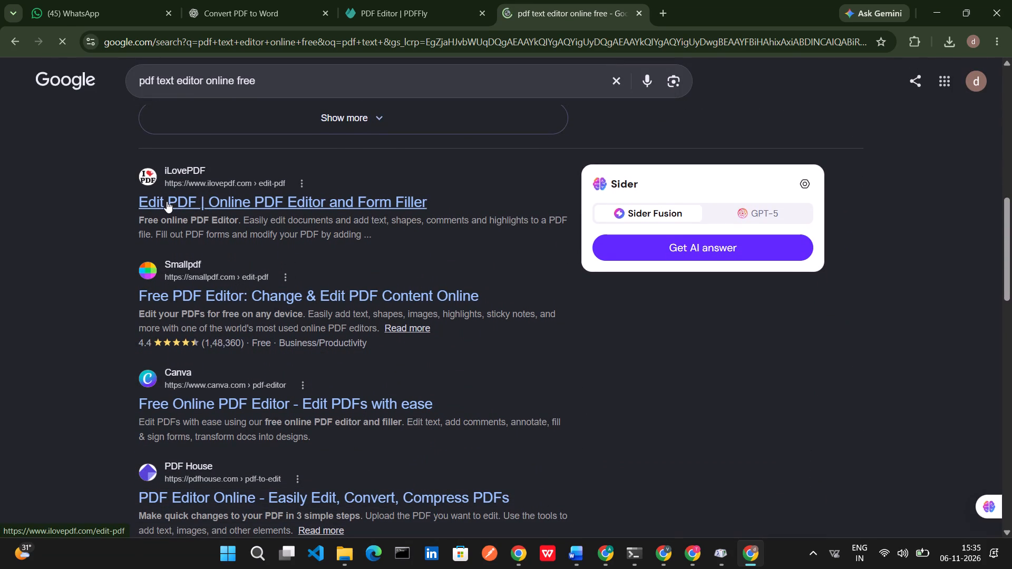
left_click(167, 201)
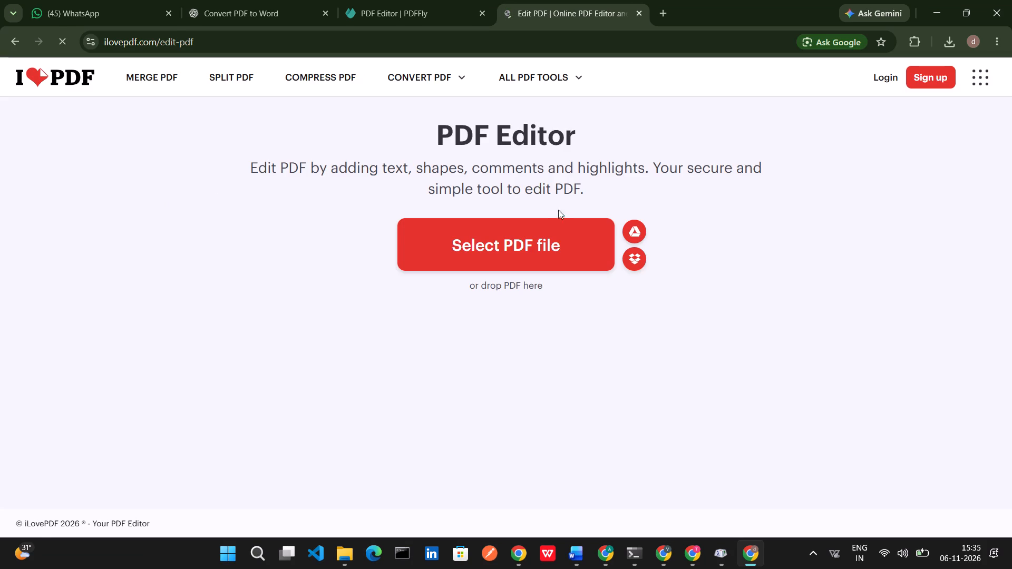
Upload "dharani final n8n.pdf" from the Downloads folder to the iLovePDF editor.
left_click(520, 248)
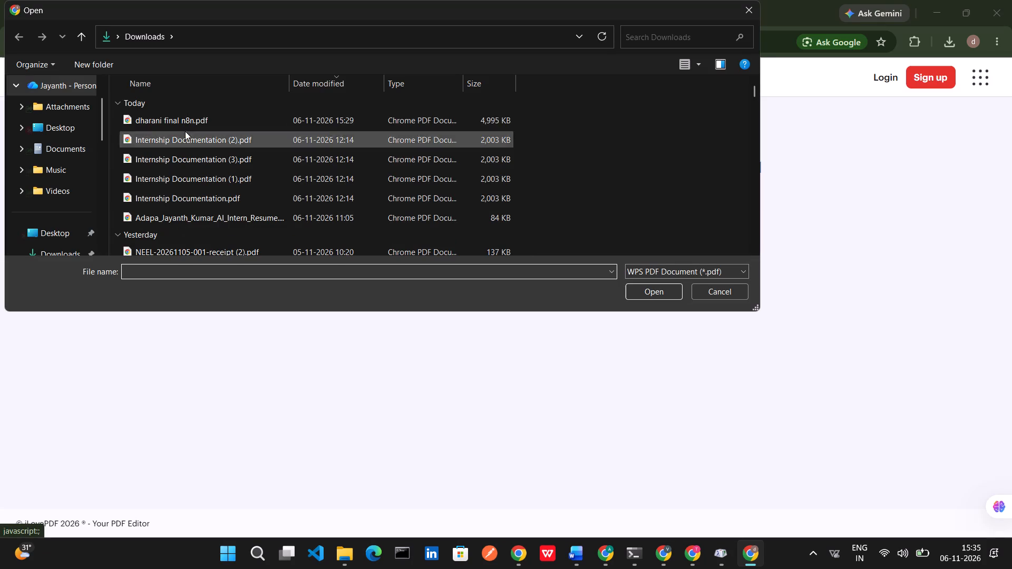
left_click(189, 121)
left_click(660, 289)
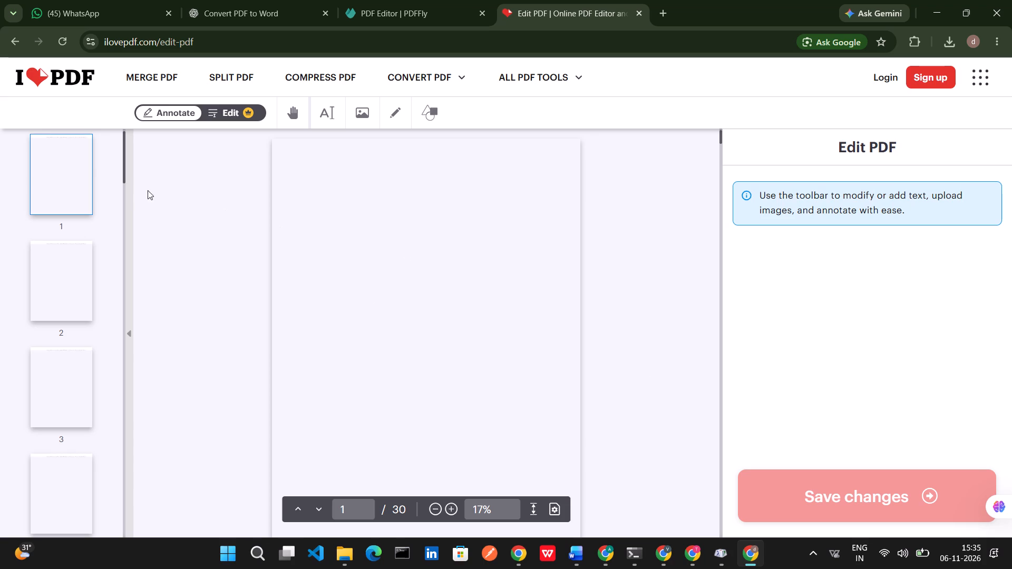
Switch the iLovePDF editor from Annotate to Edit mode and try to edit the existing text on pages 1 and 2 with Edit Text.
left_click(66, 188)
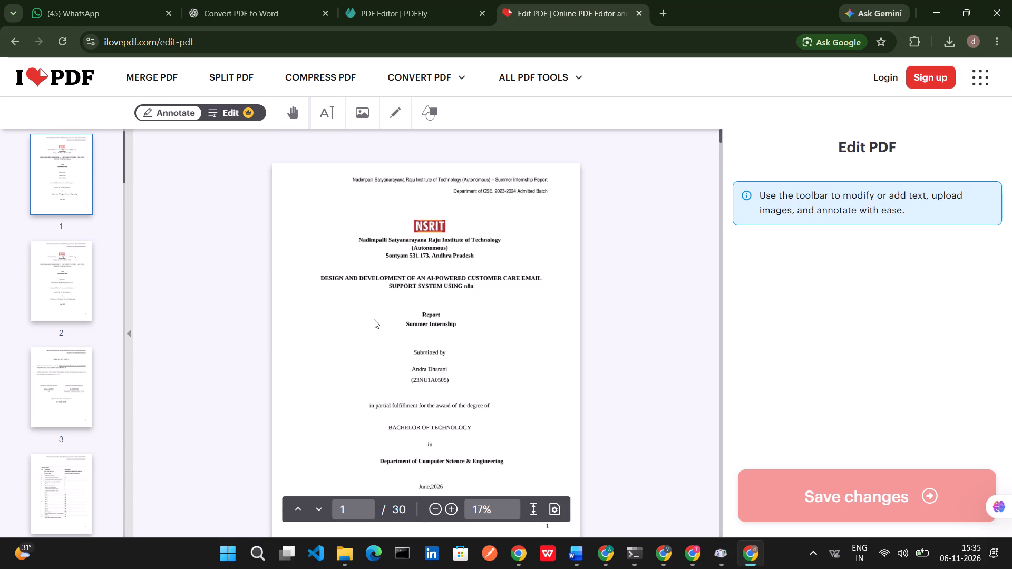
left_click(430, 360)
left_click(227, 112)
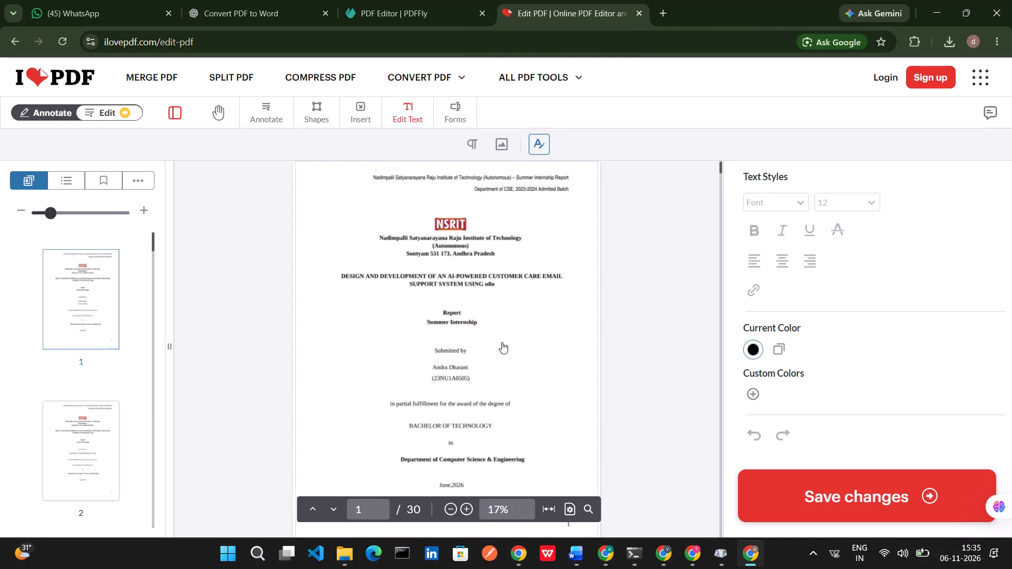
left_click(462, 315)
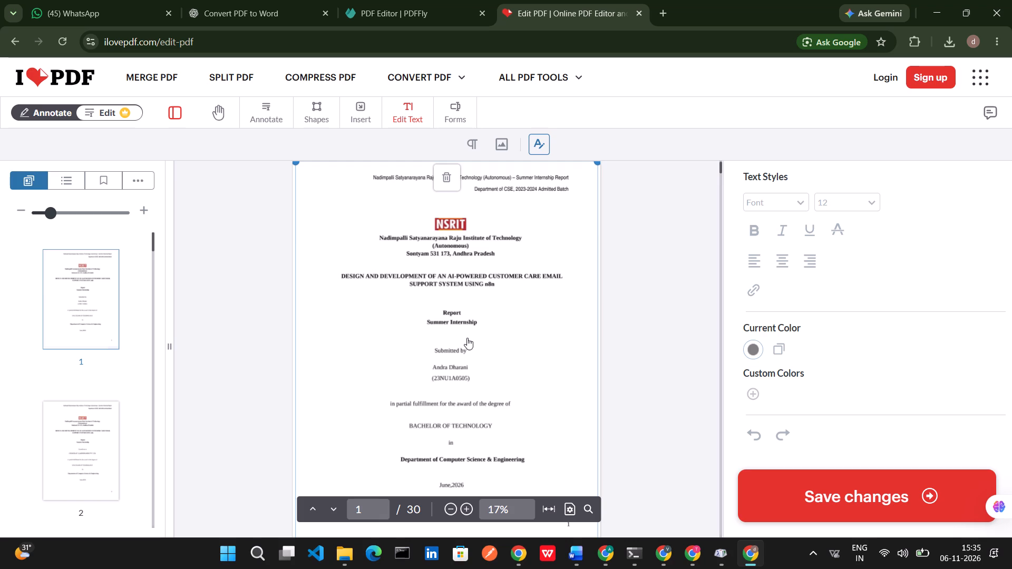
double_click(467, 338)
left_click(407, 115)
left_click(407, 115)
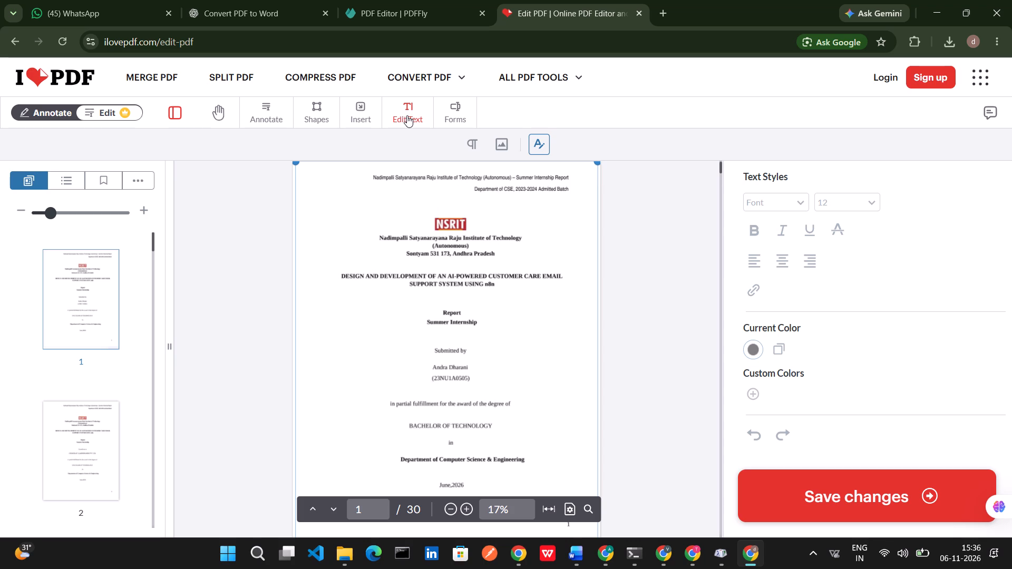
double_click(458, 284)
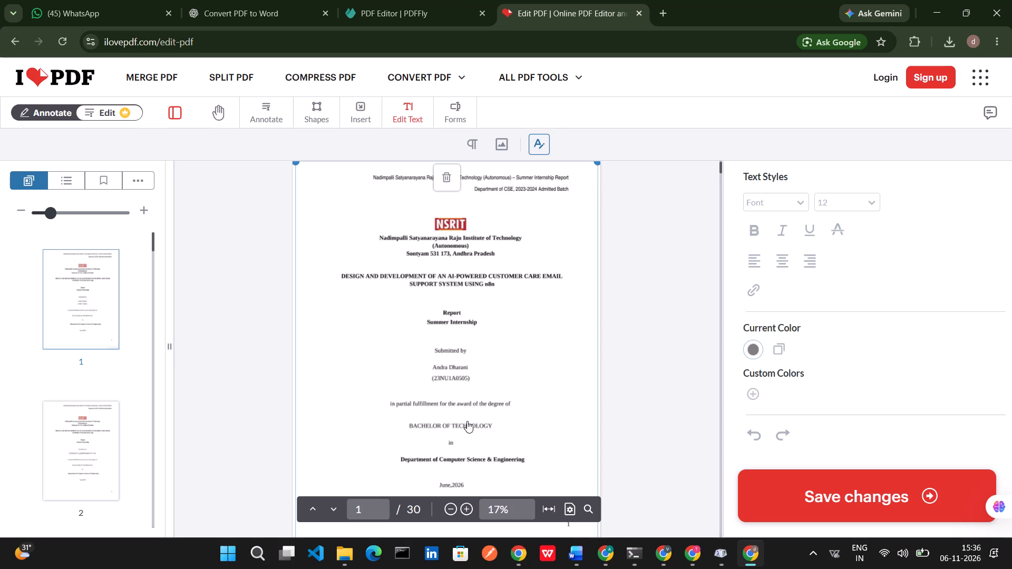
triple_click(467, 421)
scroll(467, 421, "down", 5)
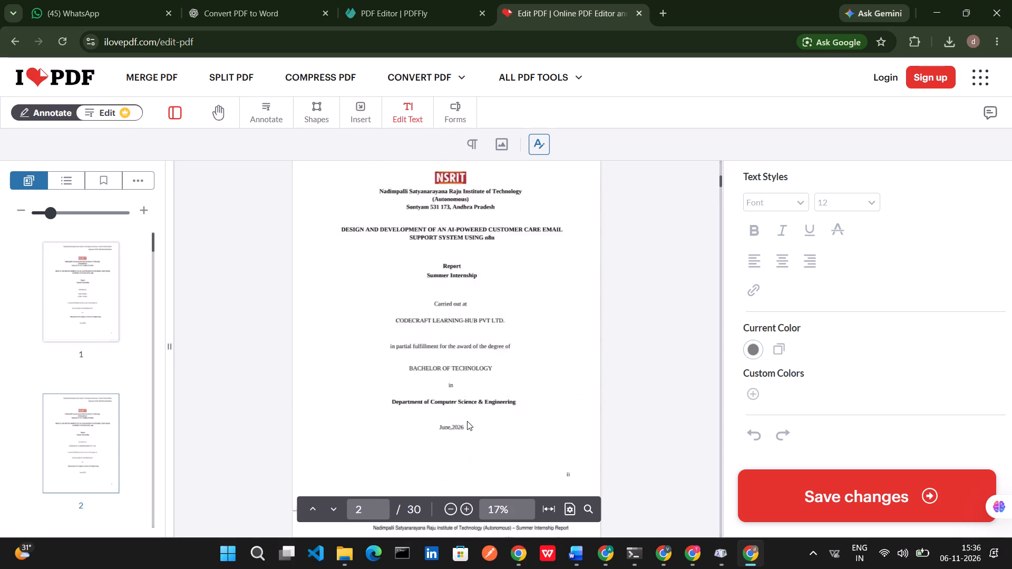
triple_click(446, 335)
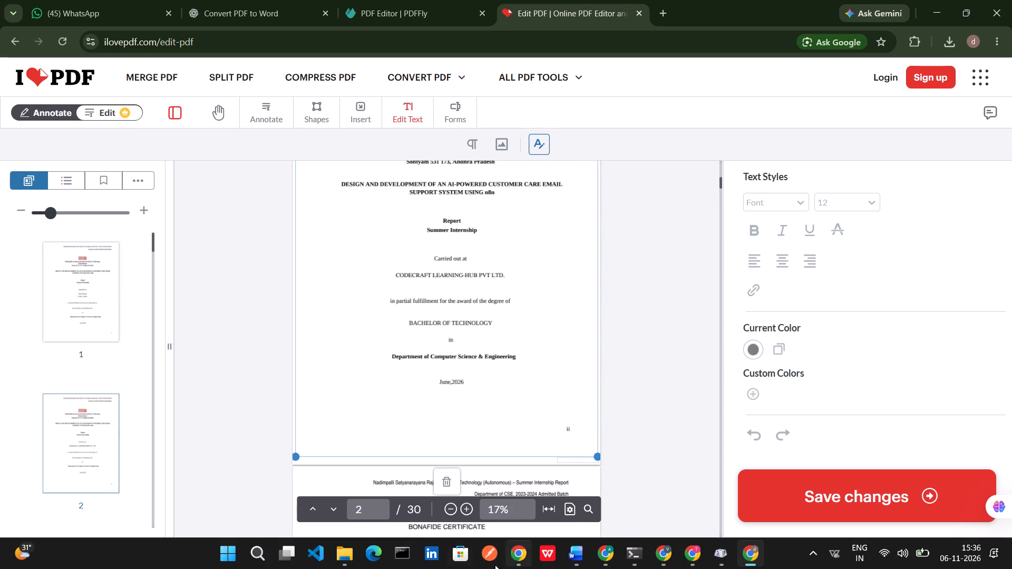
Search the web for "pdf text editor online free" in a new tab and open Canva's "Free Online PDF Editor - Edit PDFs with ease".
left_click(661, 7)
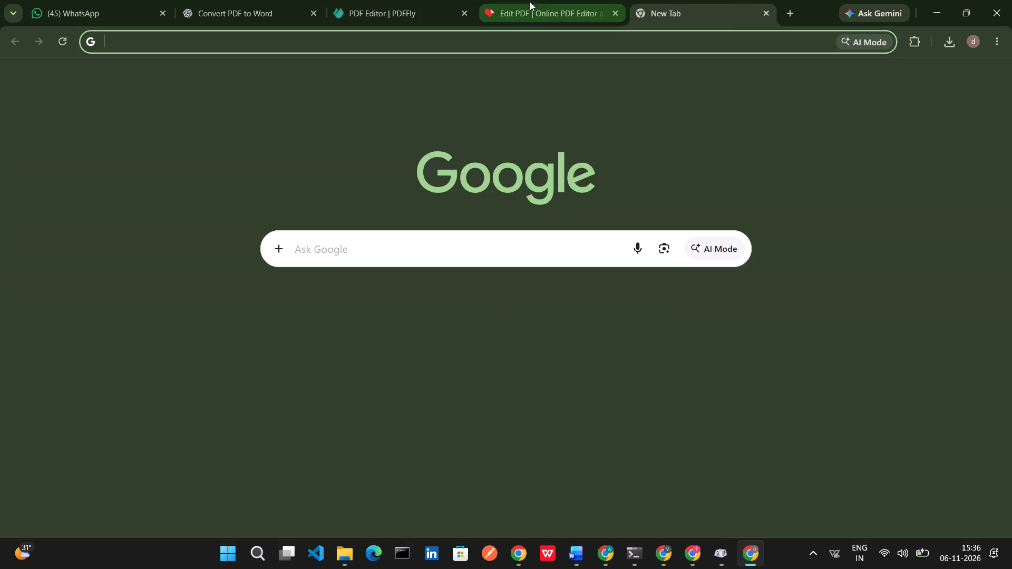
type("pdf")
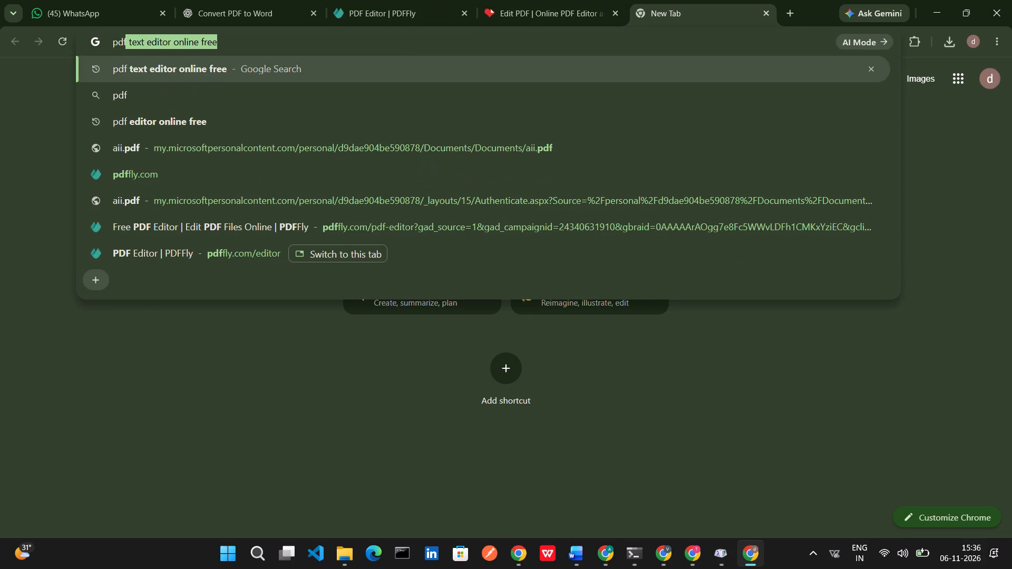
key("Return")
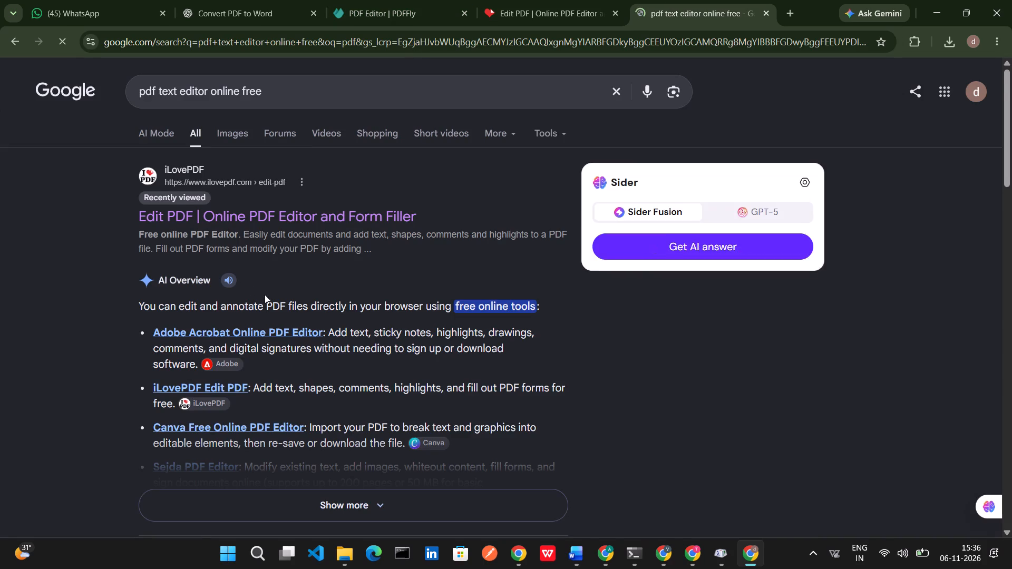
scroll(261, 240, "down", 5)
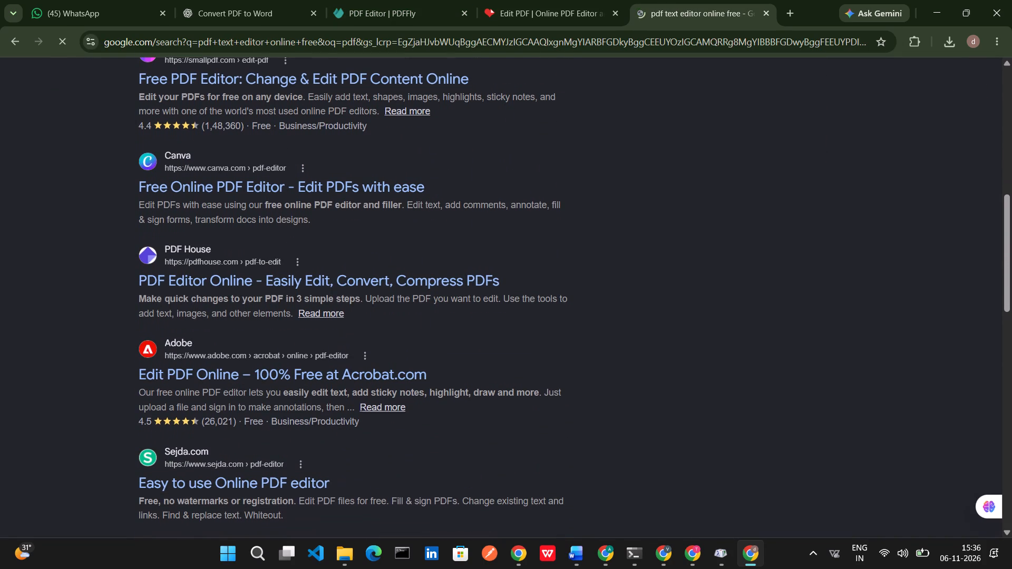
left_click(199, 184)
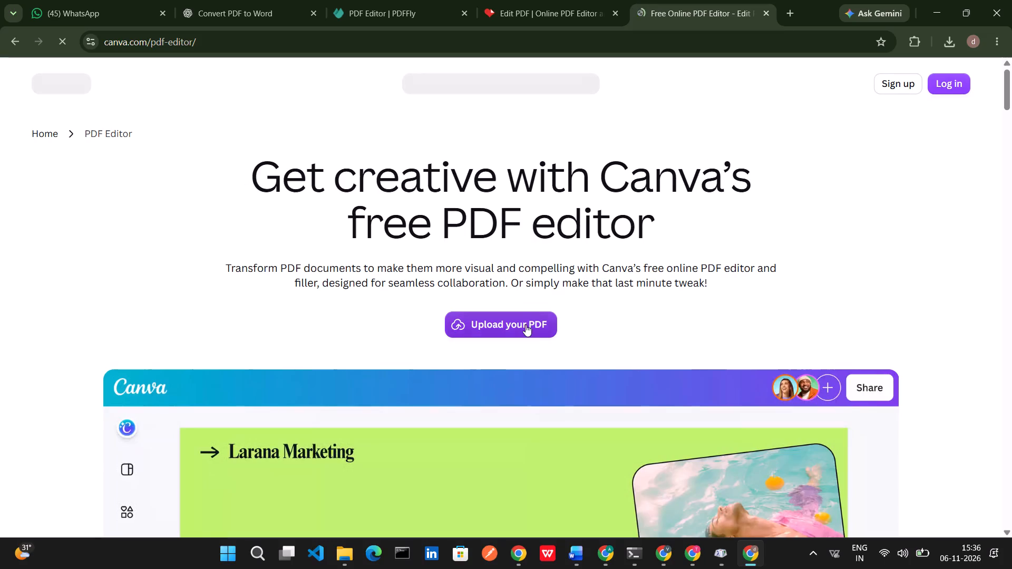
Upload "dharani final n8n.pdf" from the Downloads folder to Canva's PDF editor.
left_click(522, 323)
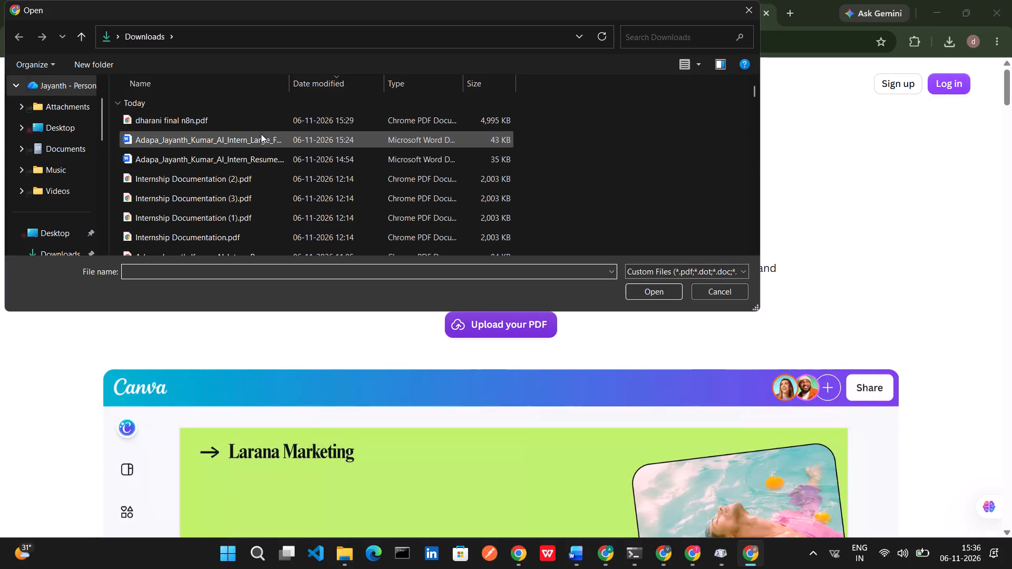
left_click(264, 120)
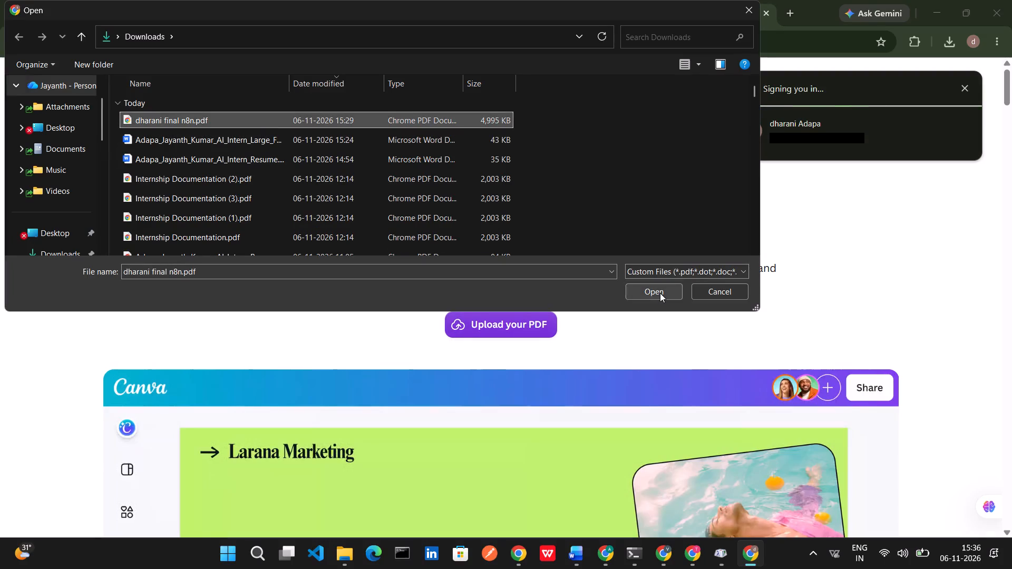
left_click(660, 293)
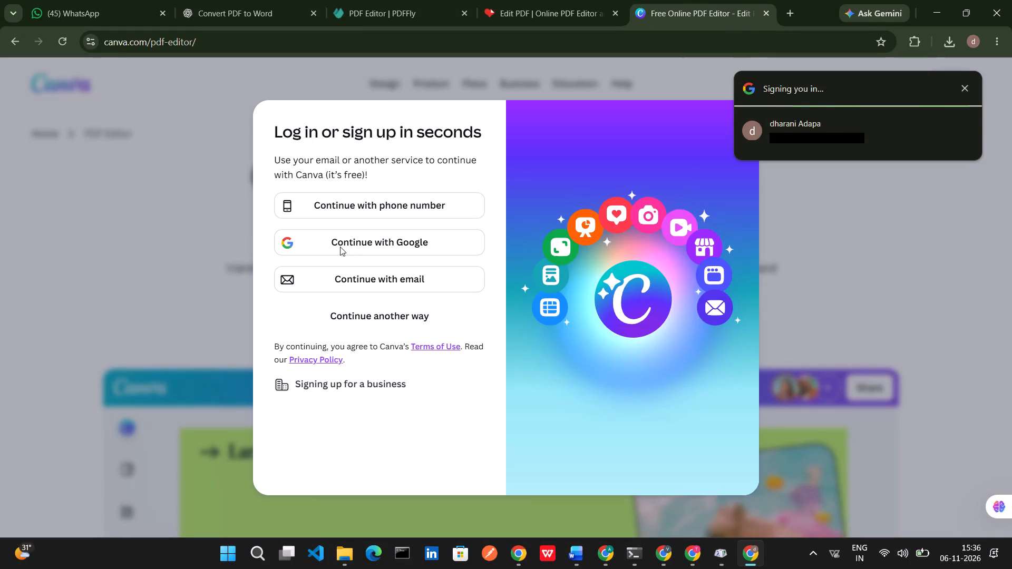
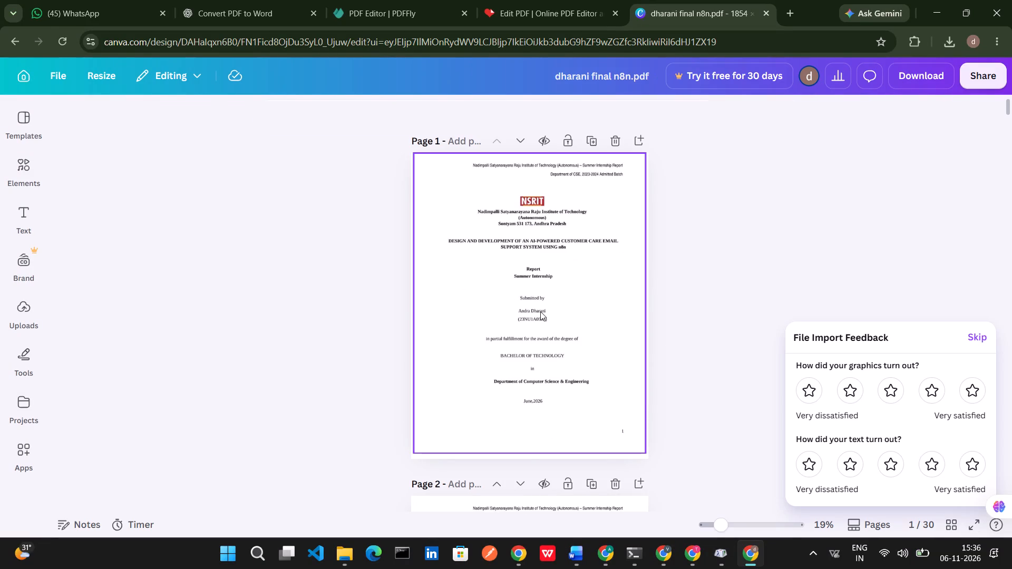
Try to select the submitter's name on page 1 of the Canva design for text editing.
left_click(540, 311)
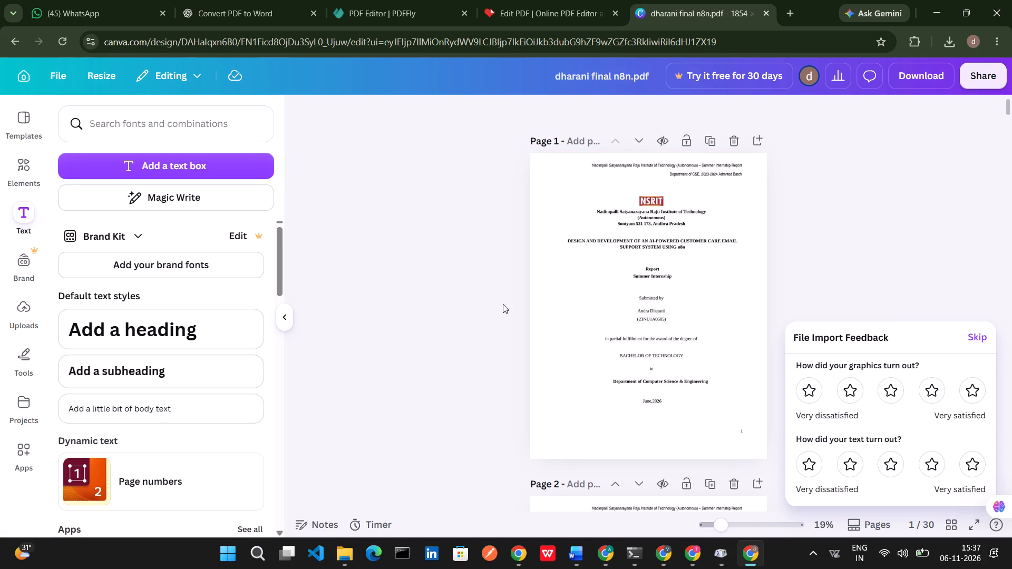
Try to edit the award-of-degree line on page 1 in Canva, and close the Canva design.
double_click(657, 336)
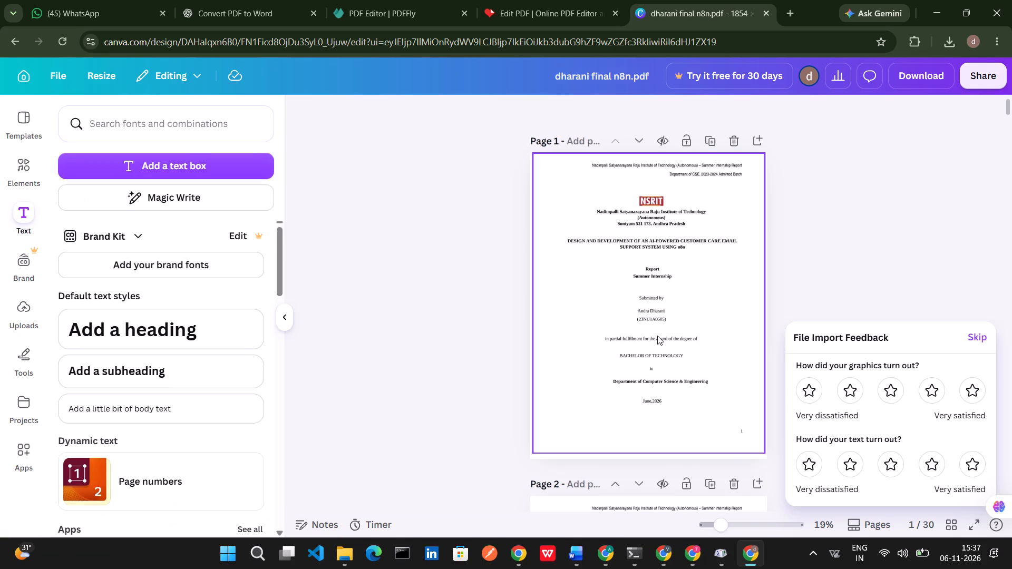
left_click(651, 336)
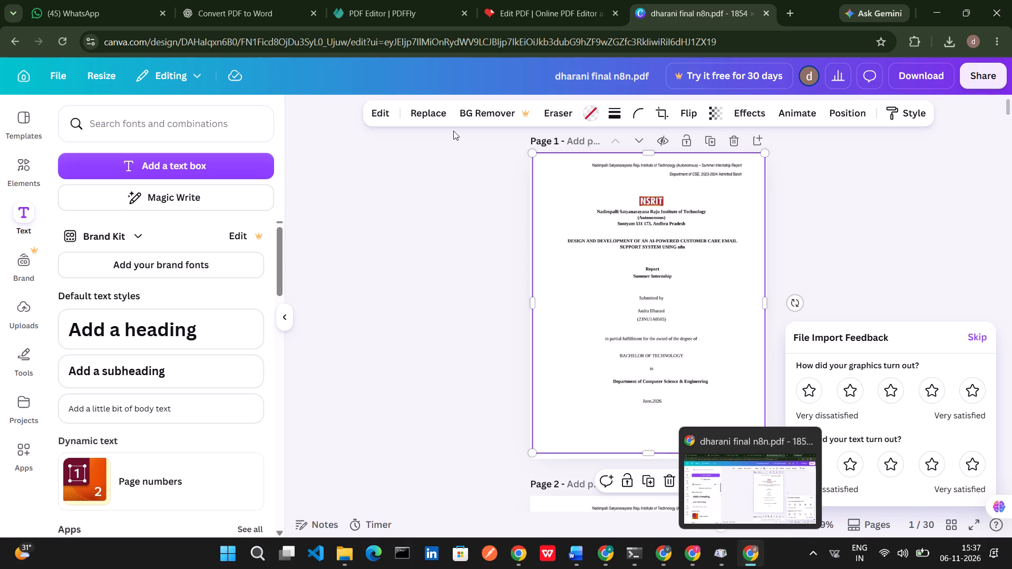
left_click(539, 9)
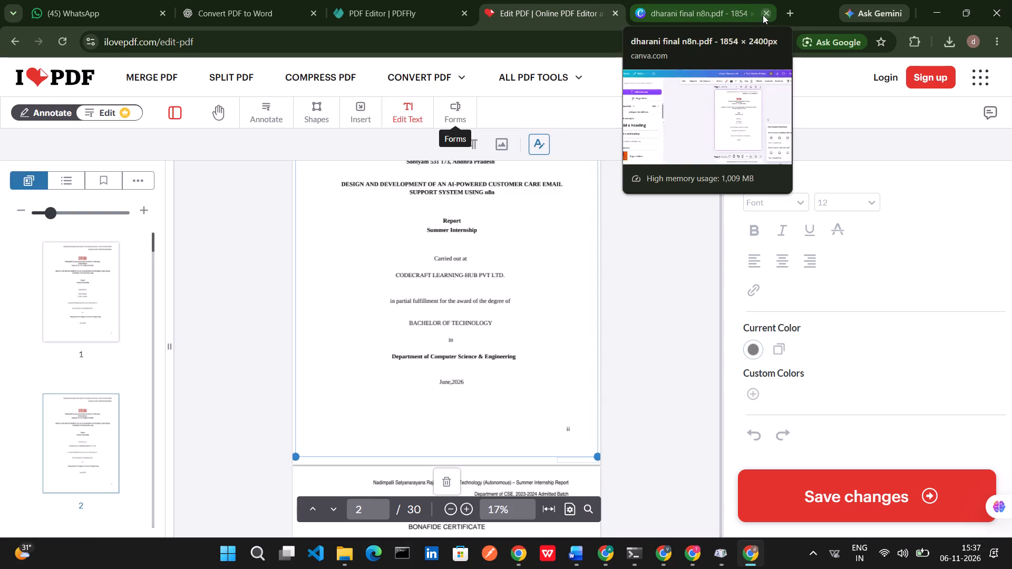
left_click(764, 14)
Search the web for "pdf text editor online free" in a new tab and open HiPDF's Free Online PDF Text Editor.
left_click(670, 8)
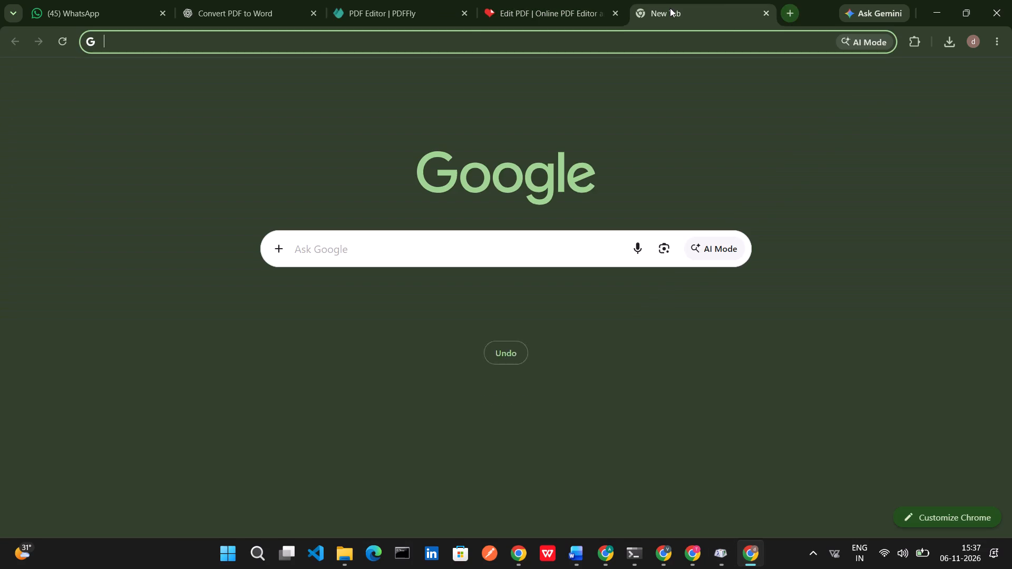
type("pdf")
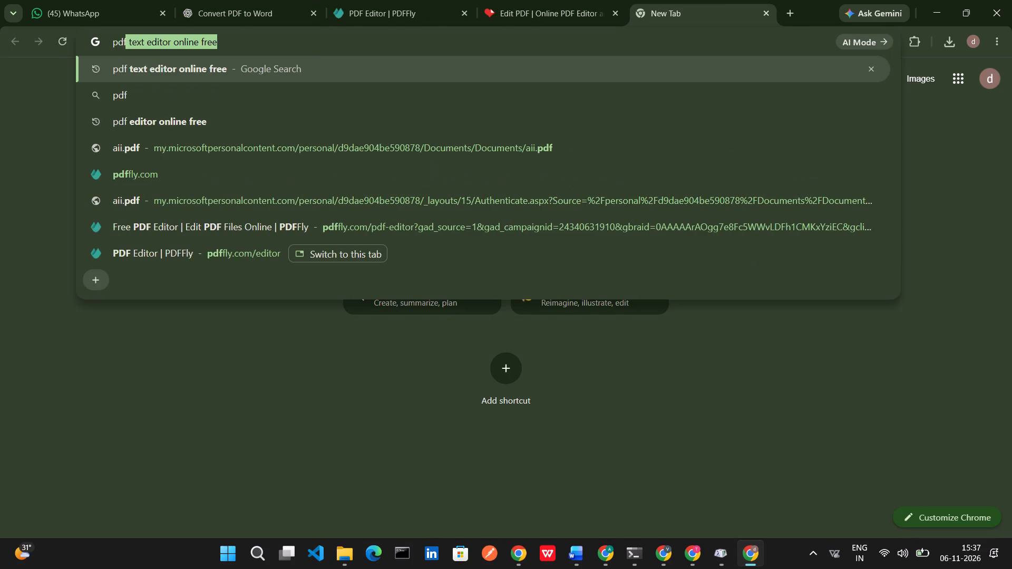
key("Return")
scroll(320, 224, "down", 5)
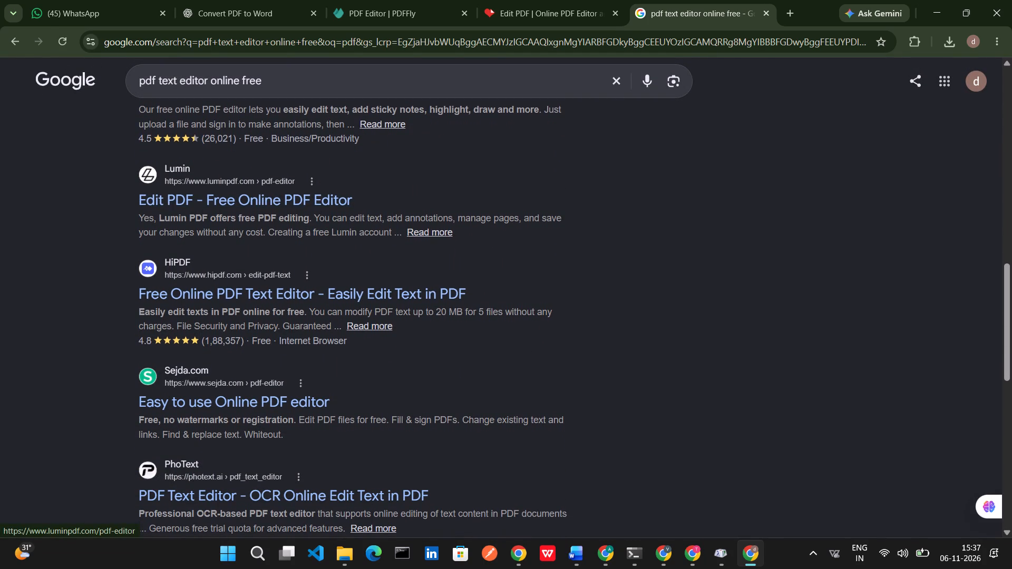
left_click(182, 298)
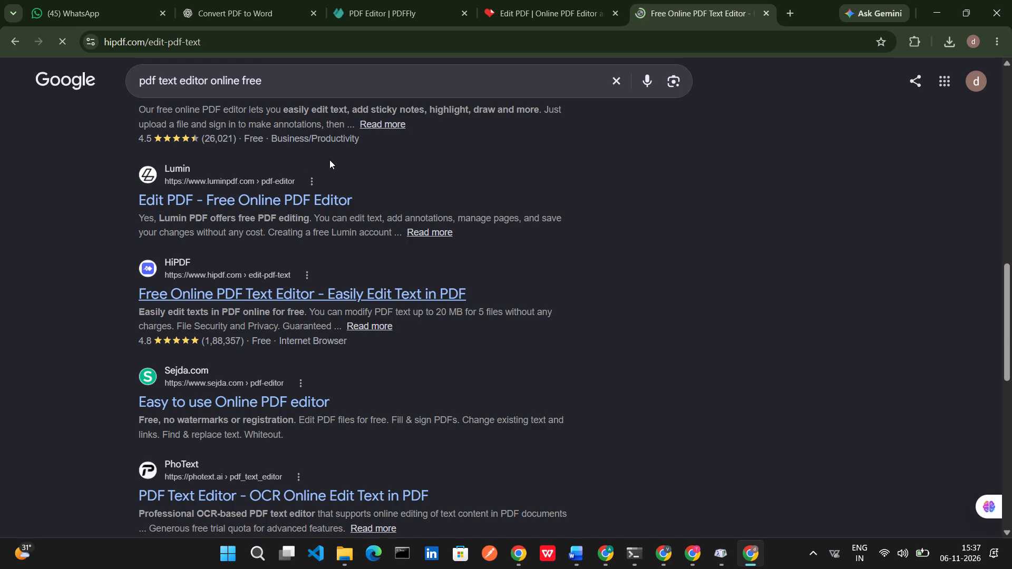
Upload "dharani final n8n.pdf" from the Downloads folder to HiPDF's text editor and dismiss the PDFelement offer.
left_click(454, 449)
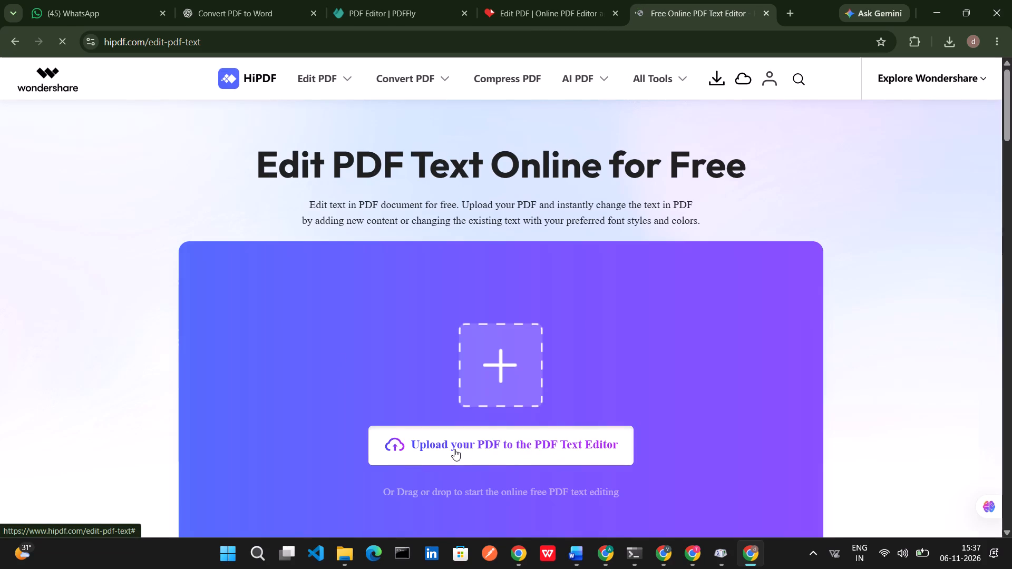
left_click(220, 119)
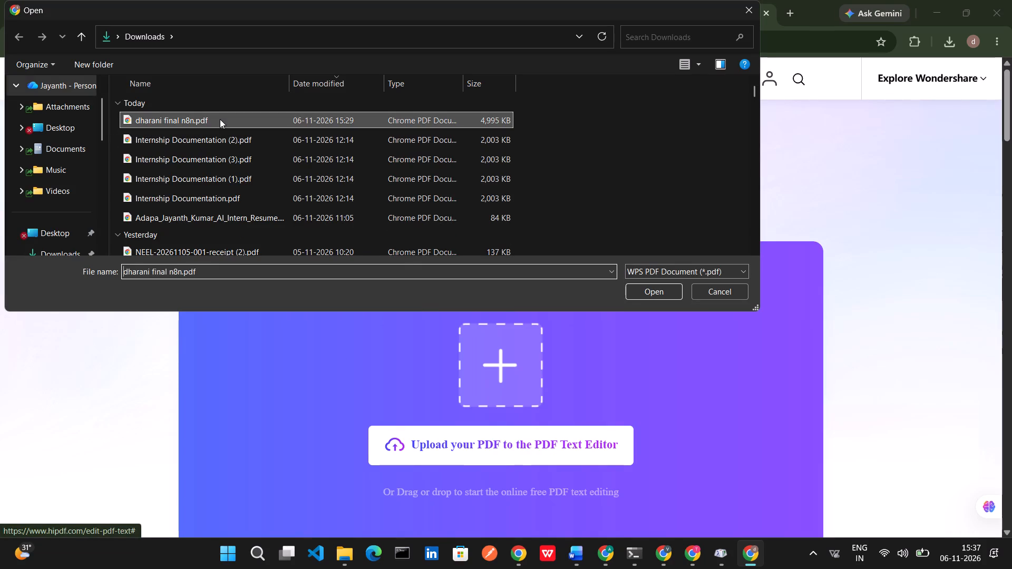
left_click(641, 289)
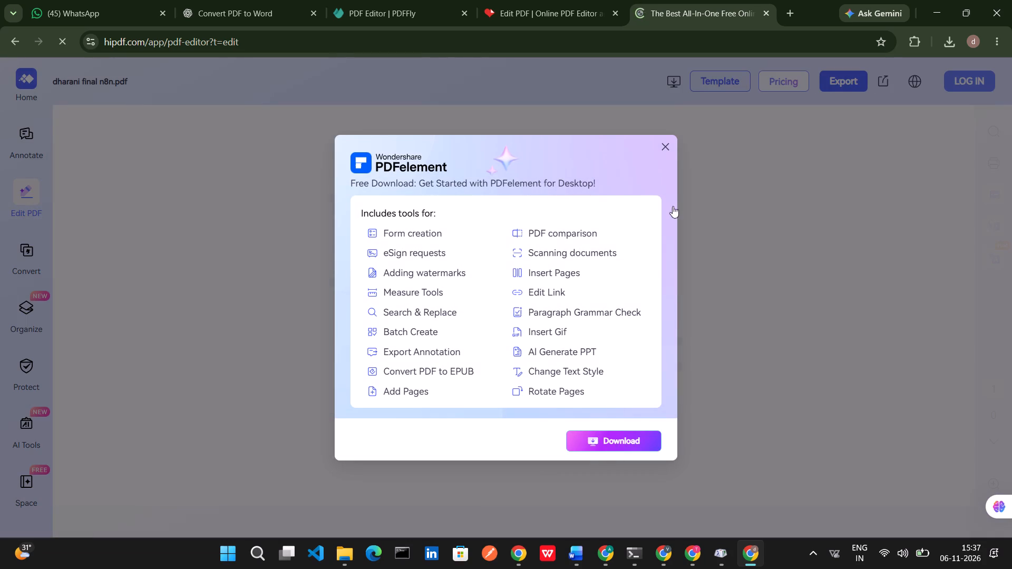
left_click(665, 144)
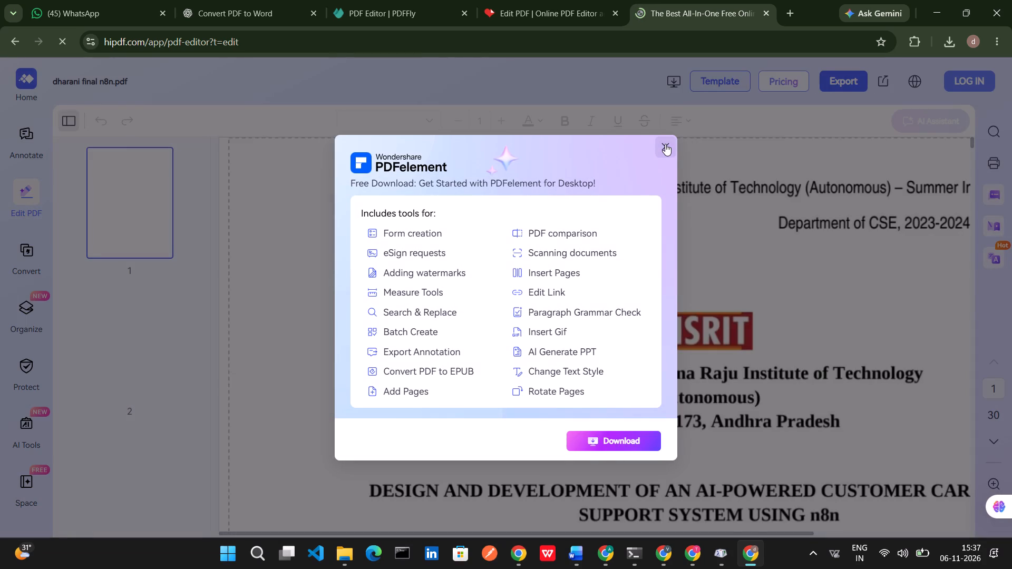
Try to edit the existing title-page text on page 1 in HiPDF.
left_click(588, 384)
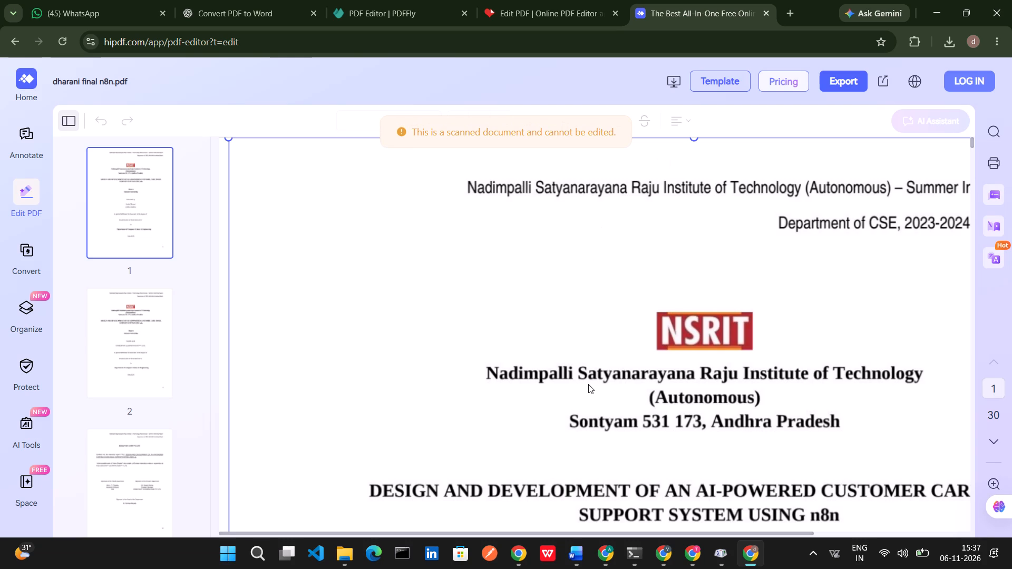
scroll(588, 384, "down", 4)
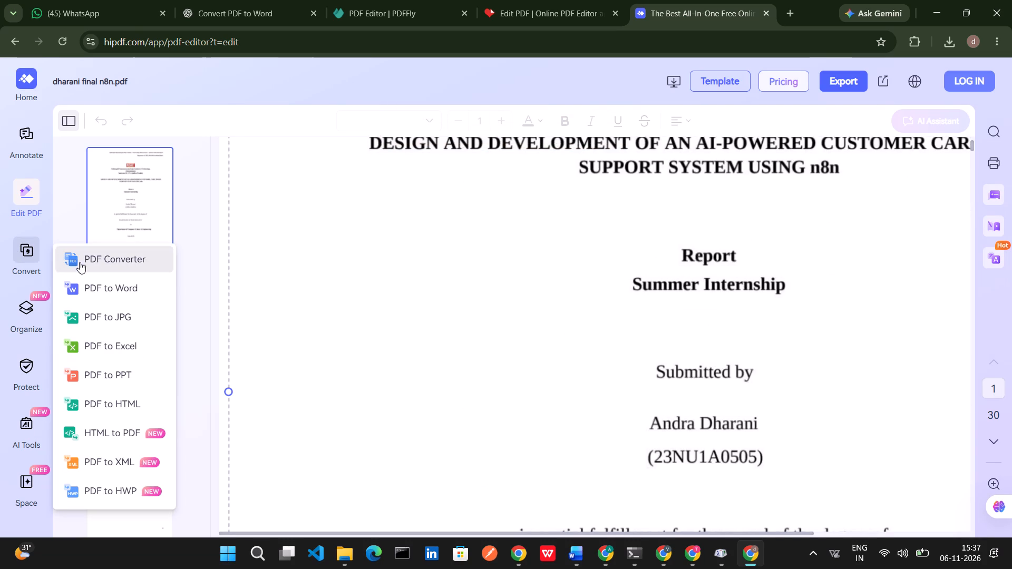
Start converting "dharani final n8n.pdf" with HiPDF's PDF to Word tool using the OCR option.
left_click(111, 285)
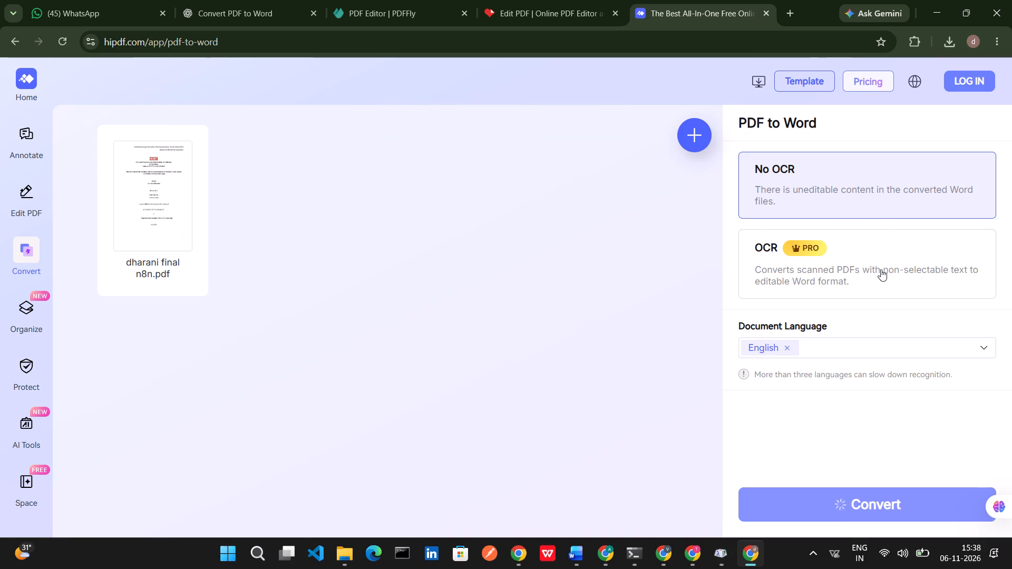
left_click(856, 274)
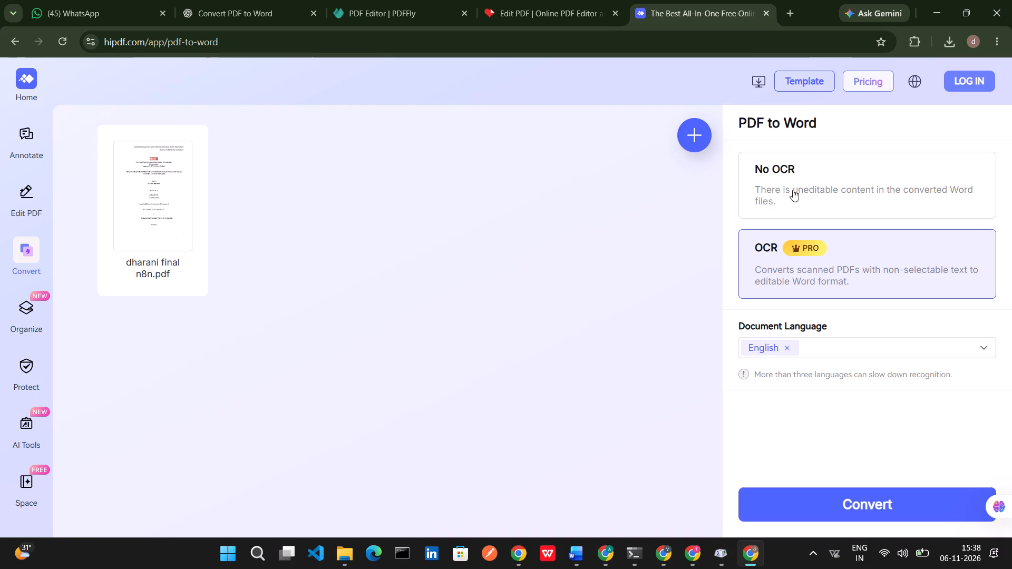
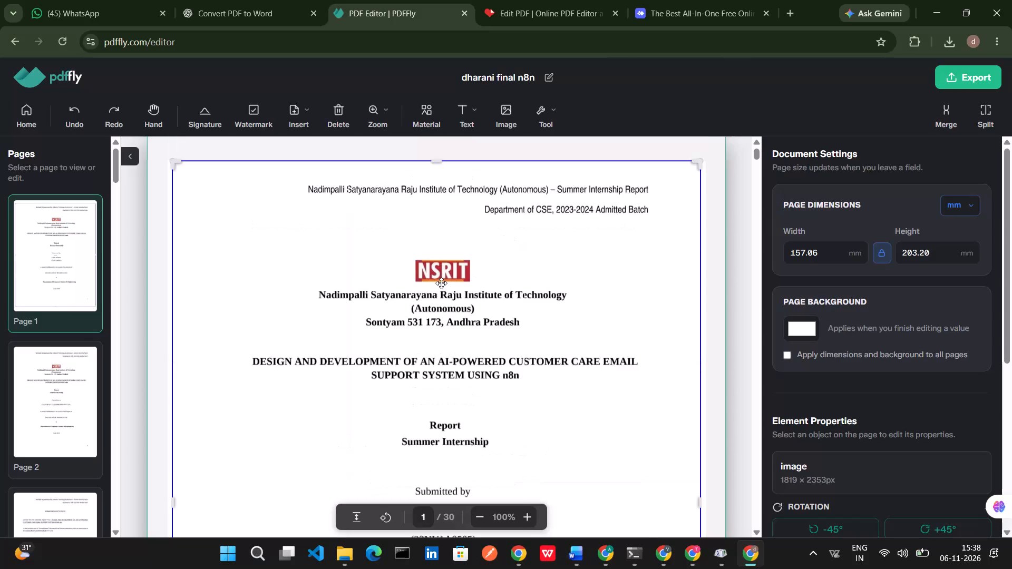
Look over the first two pages of "dharani final n8n" in the PDFFly editor.
scroll(441, 283, "down", 11)
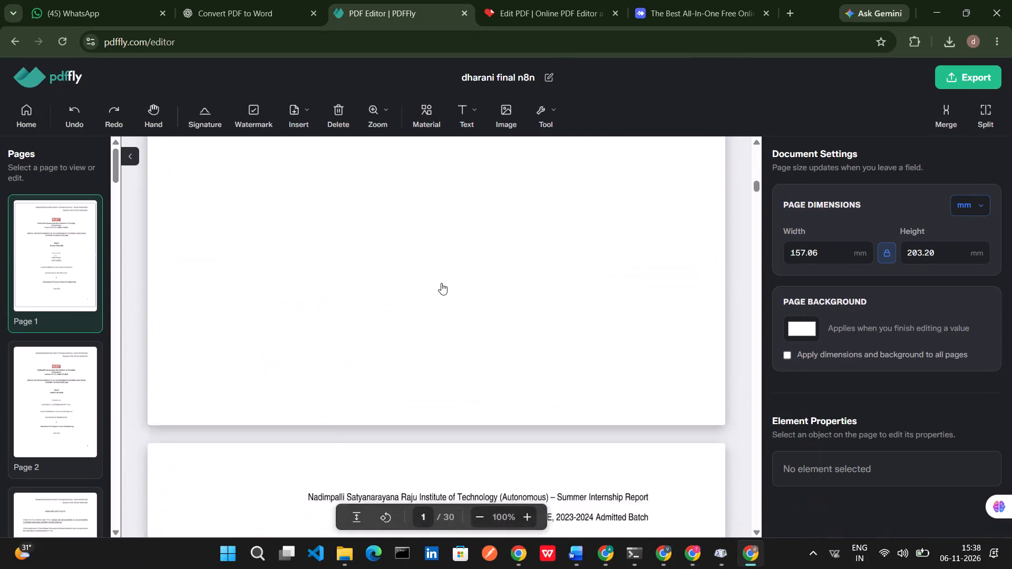
scroll(441, 283, "up", 10)
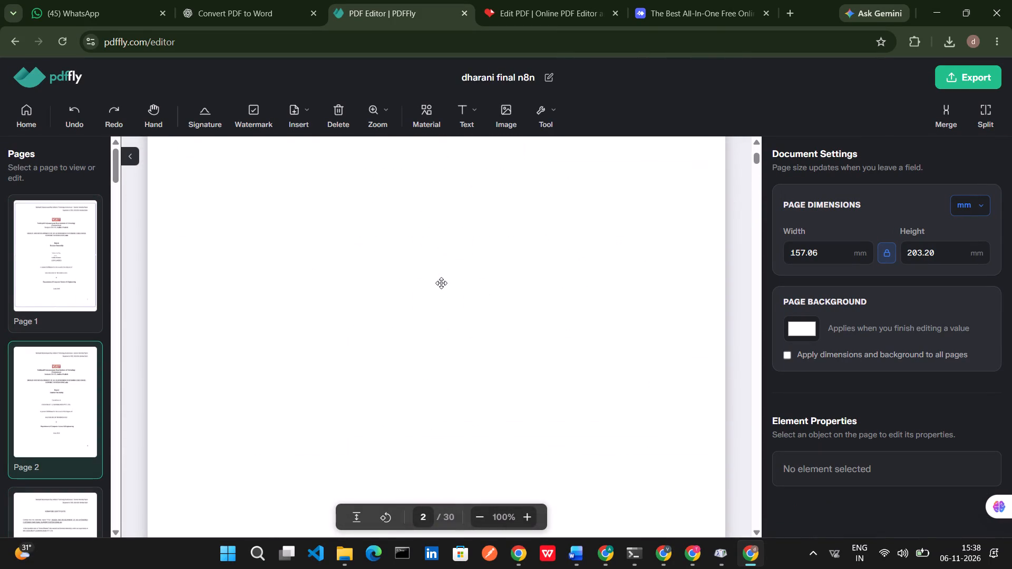
scroll(441, 283, "up", 2)
left_click(534, 0)
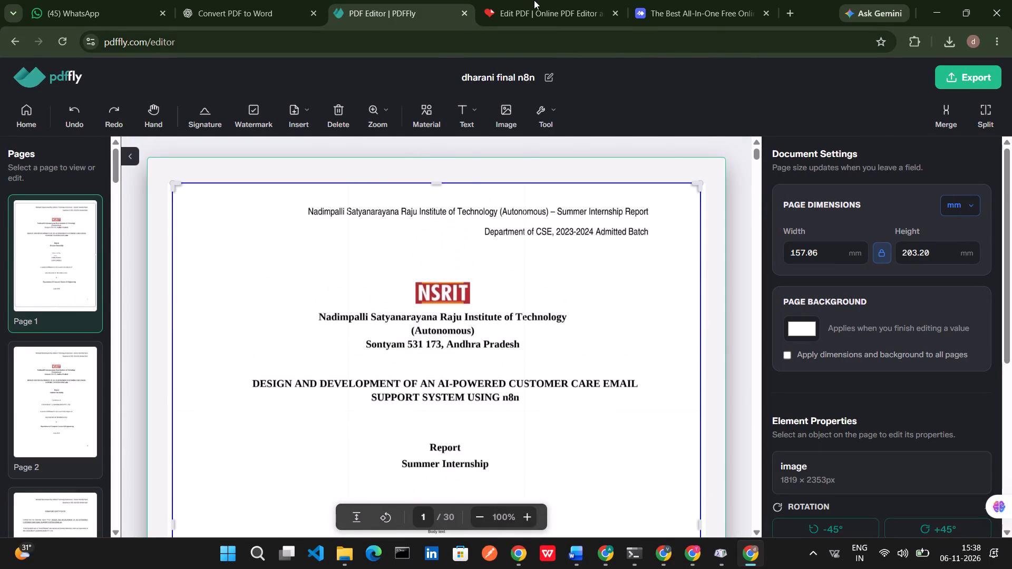
left_click(397, 0)
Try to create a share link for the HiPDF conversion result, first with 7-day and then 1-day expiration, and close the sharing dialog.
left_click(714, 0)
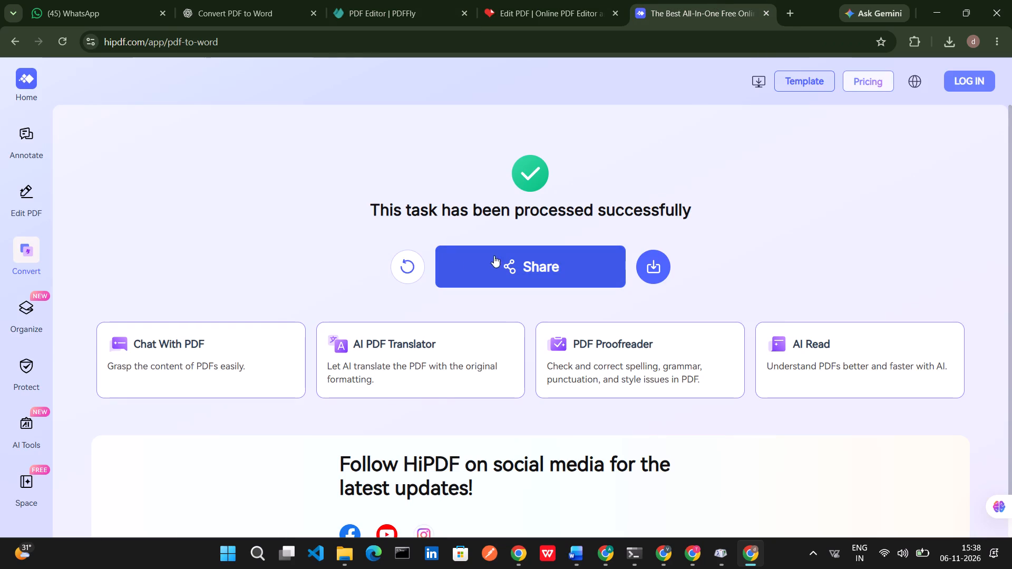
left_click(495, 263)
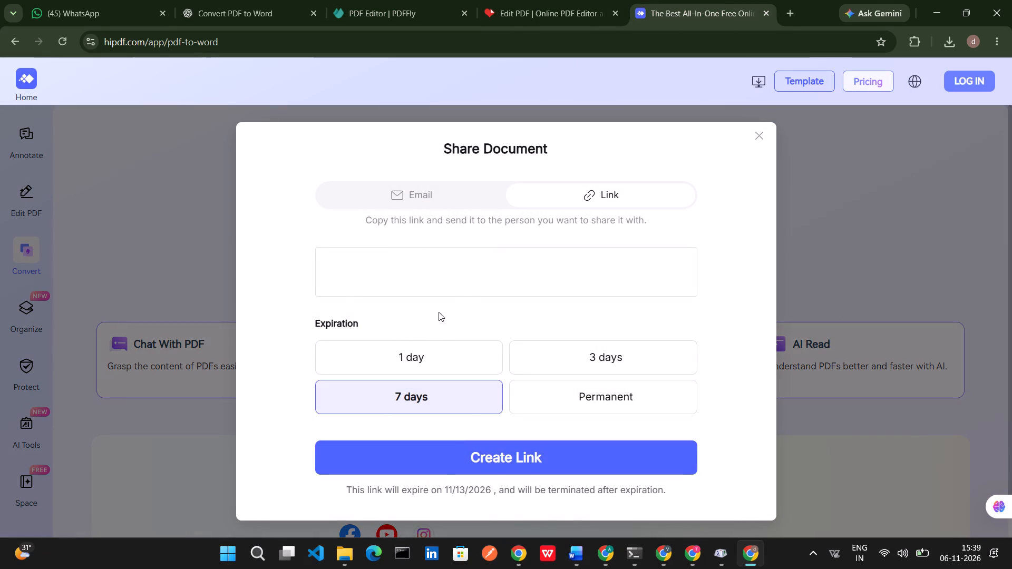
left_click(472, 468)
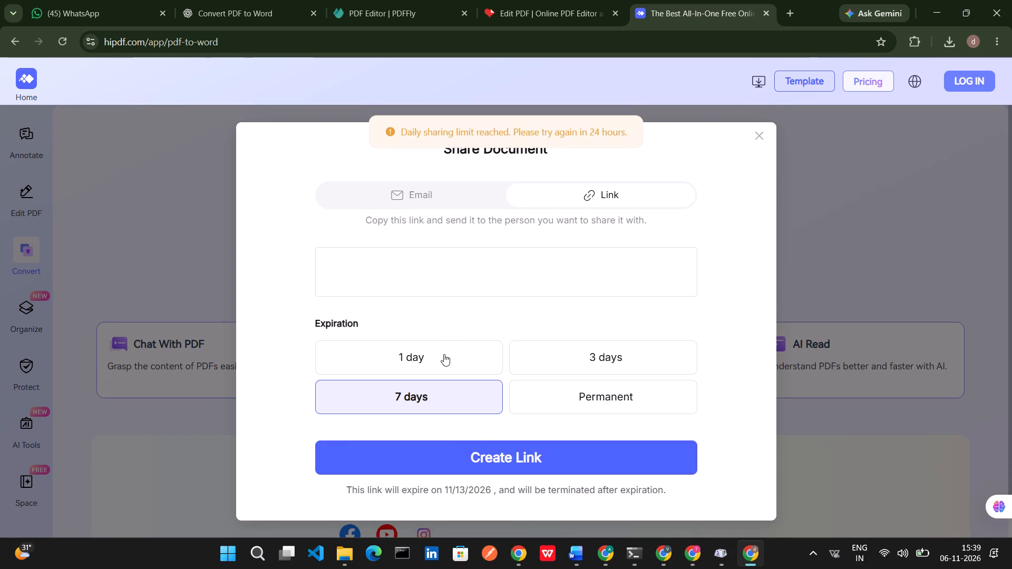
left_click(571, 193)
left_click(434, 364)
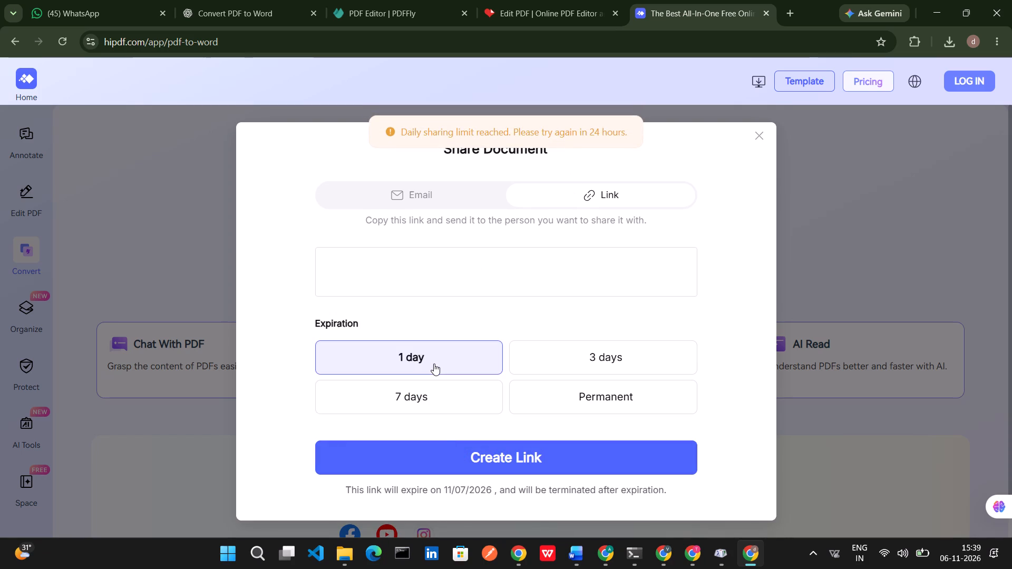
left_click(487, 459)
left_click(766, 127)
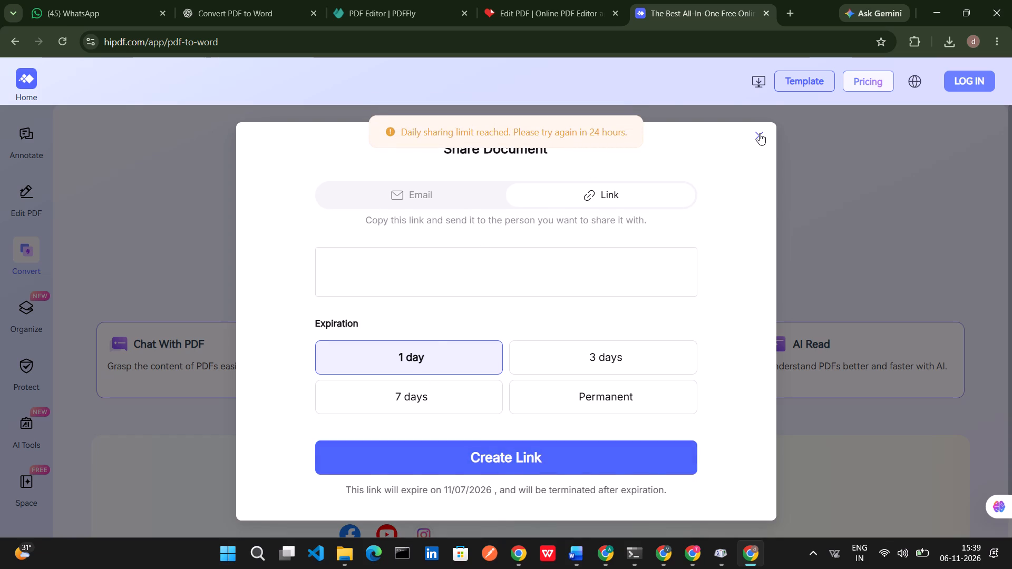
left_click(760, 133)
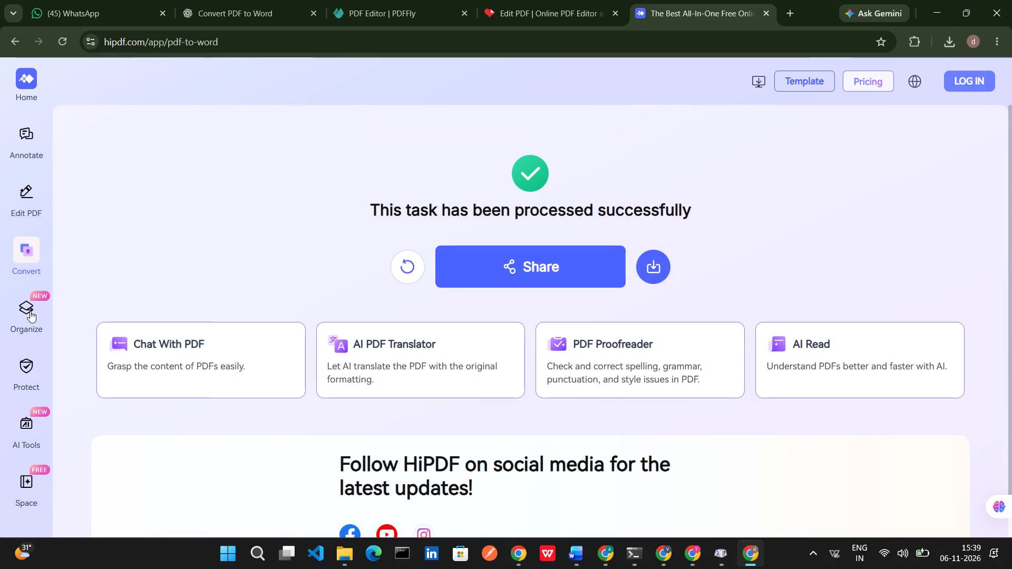
Look at HiPDF's PDF to JPG converter and its Edit PDF upload page.
left_click(112, 306)
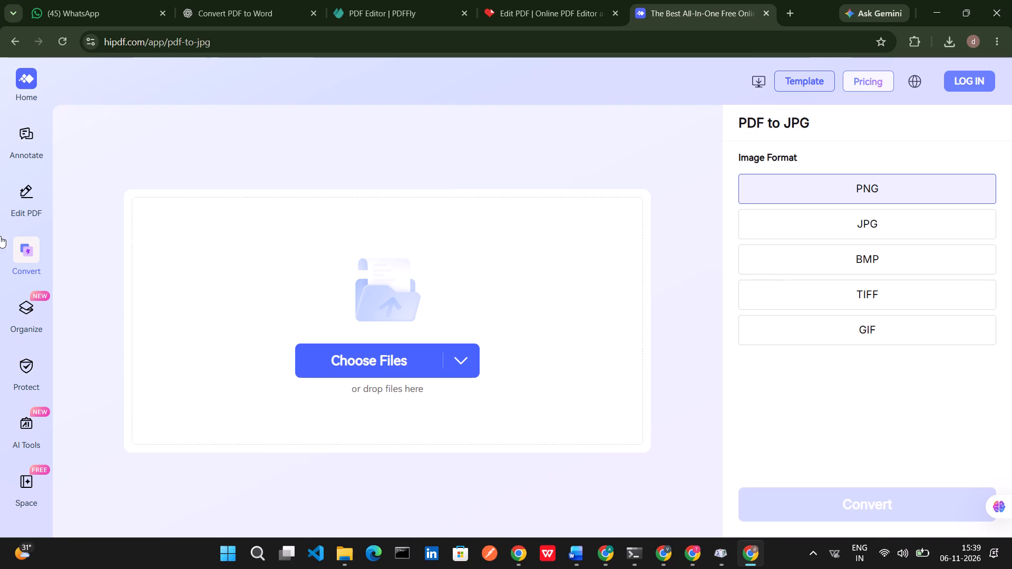
left_click(20, 212)
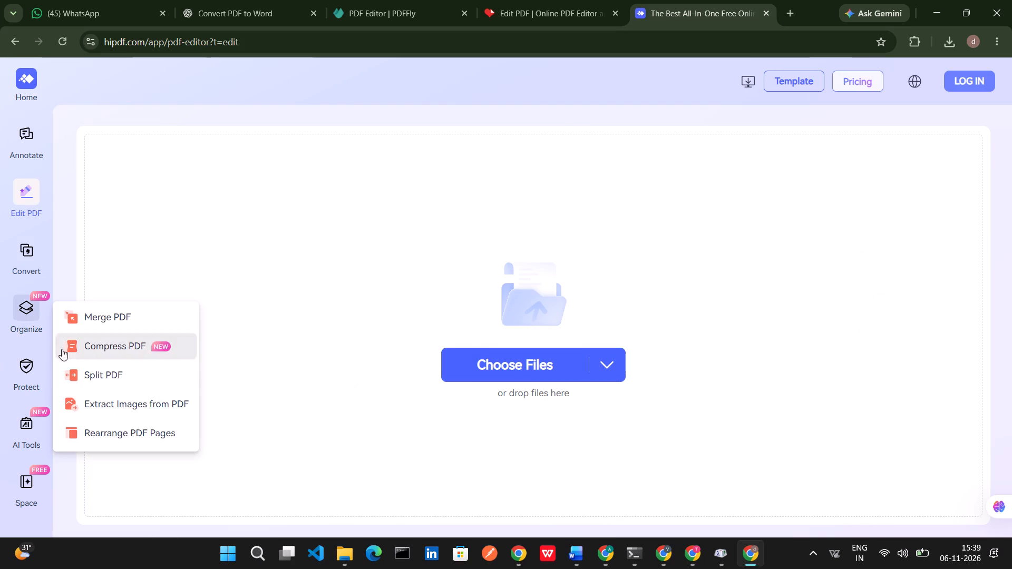
left_click(32, 435)
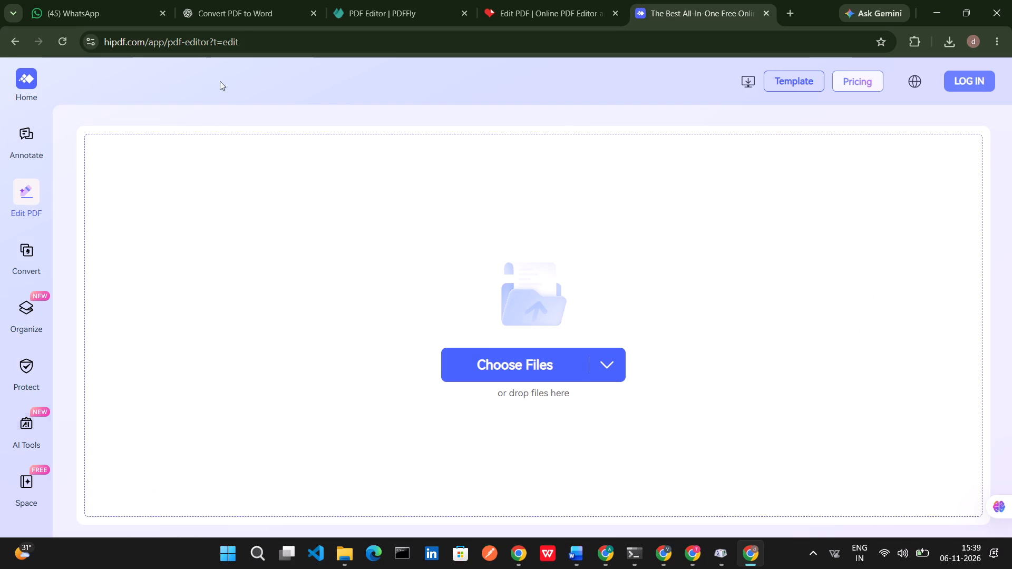
Check the "Convert PDF to Word" chat in ChatGPT and return to the PDFFly editor.
left_click(208, 0)
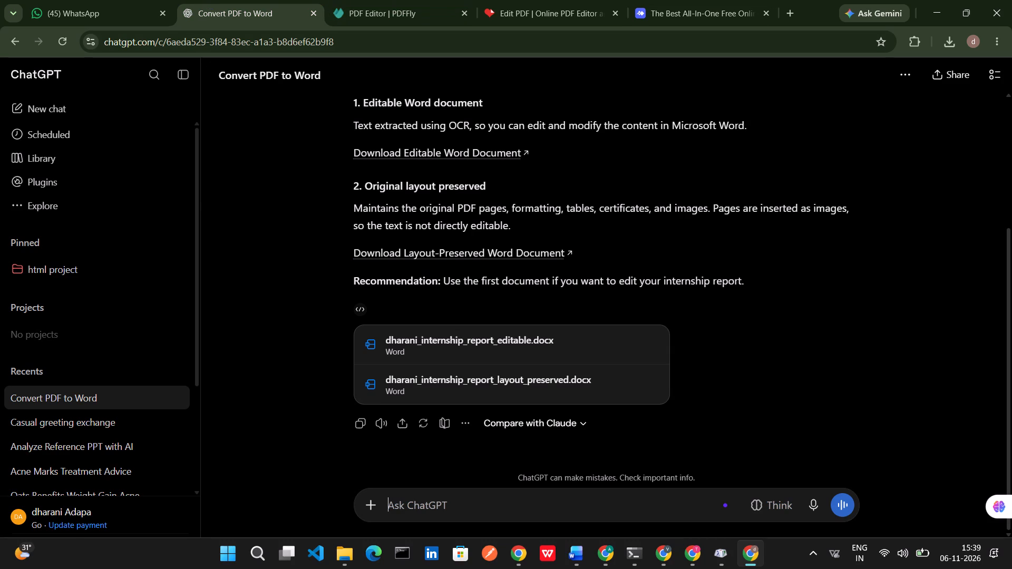
left_click(397, 0)
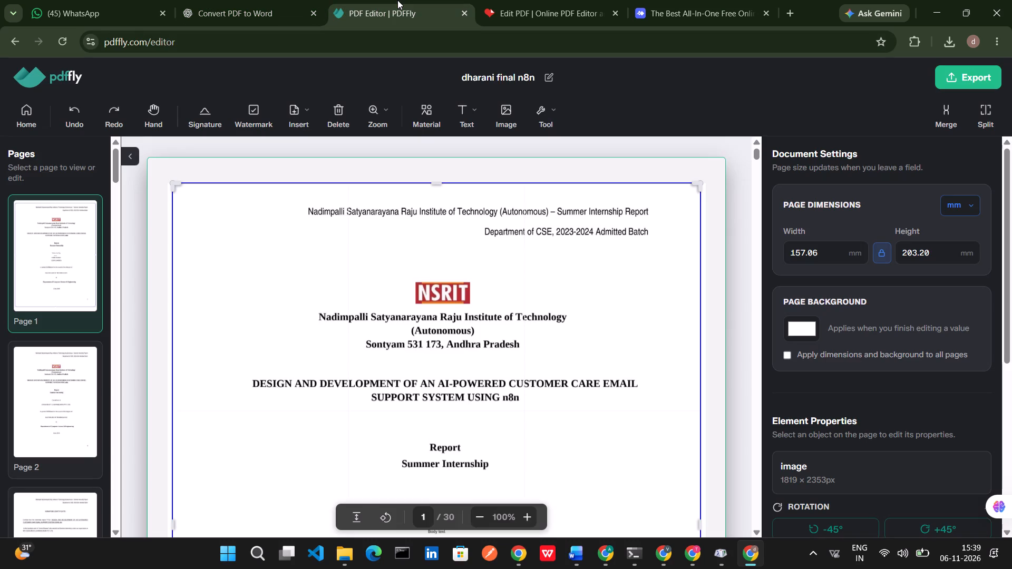
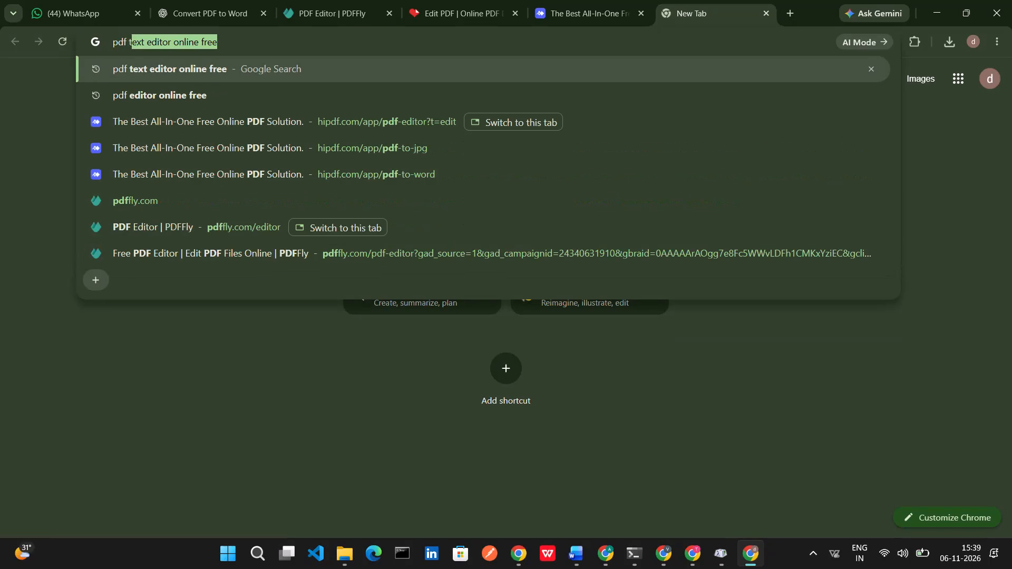
Search Google for "pdf to word converter" and open iLovePDF's PDF to Word converter page.
type("o wo")
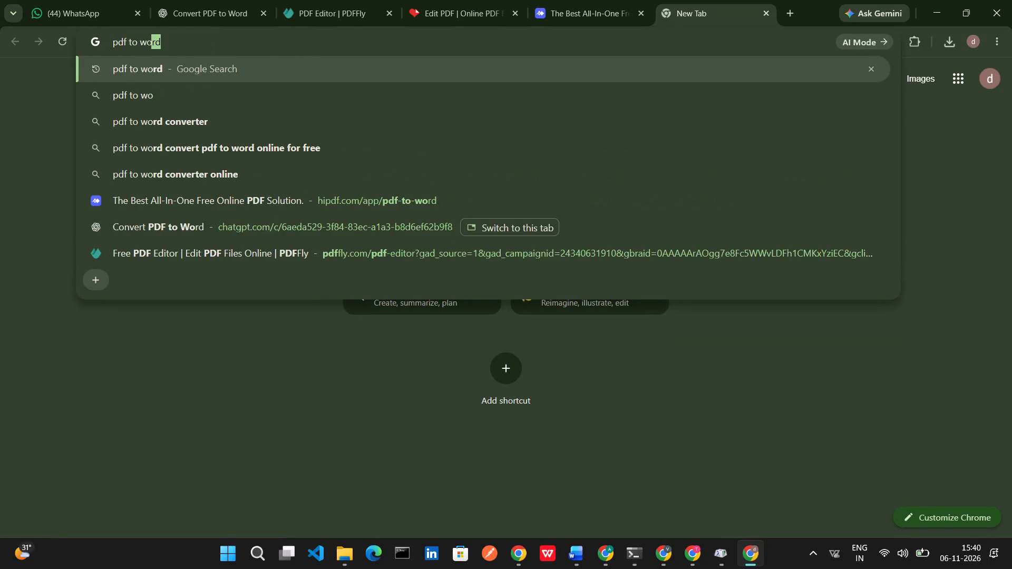
type("t")
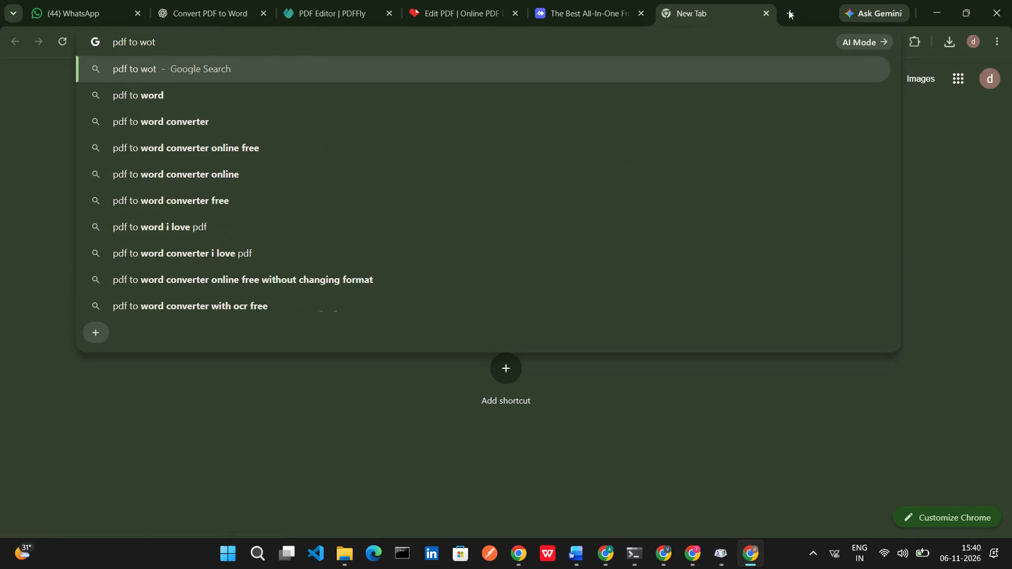
left_click(204, 131)
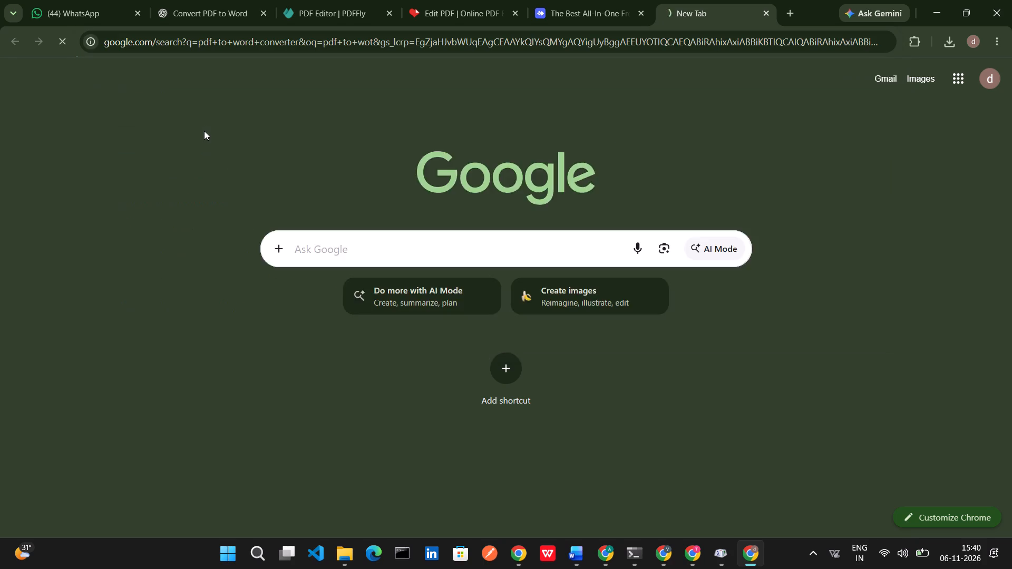
scroll(240, 204, "down", 1)
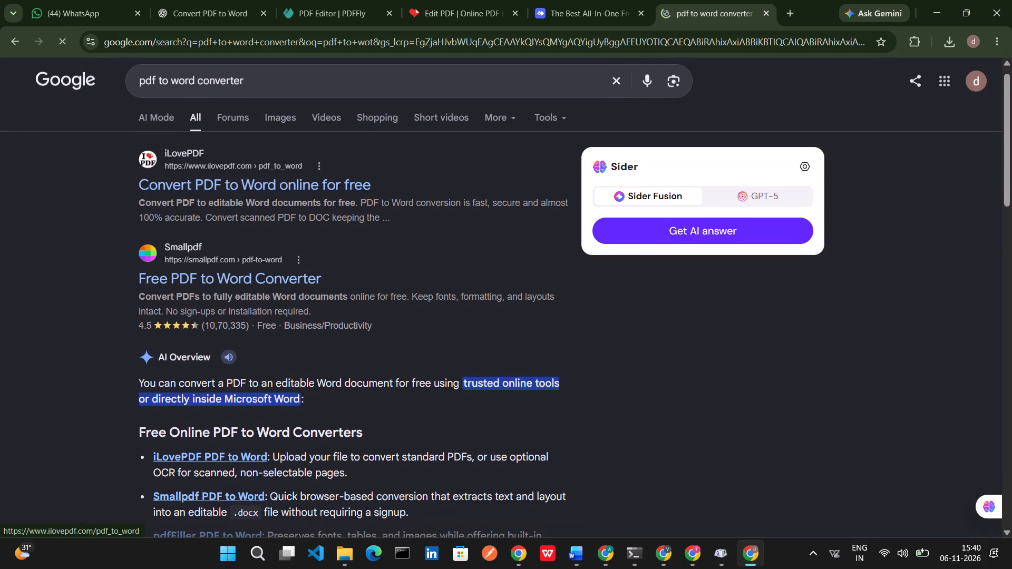
left_click(200, 189)
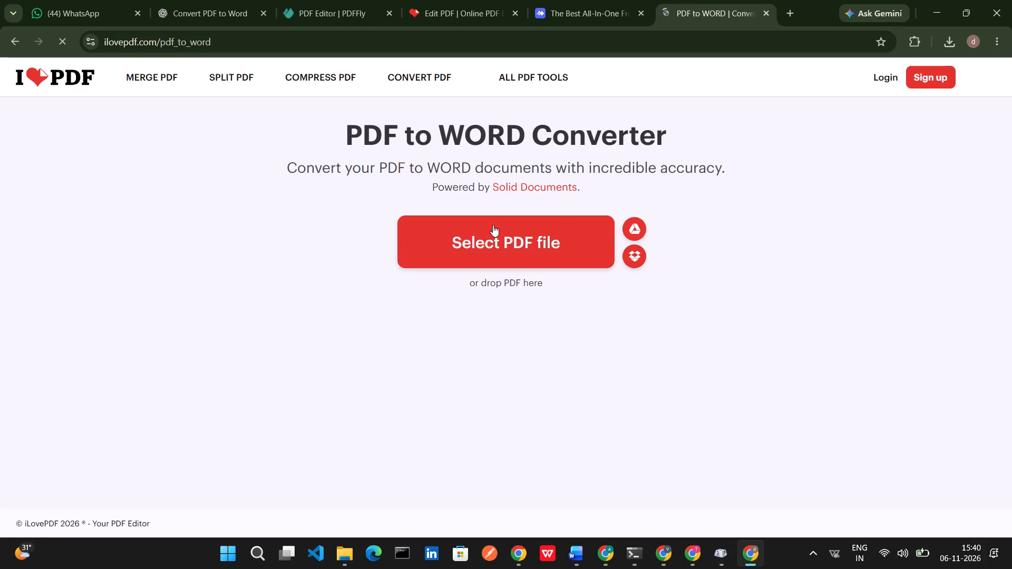
Upload "dharani final n8n.pdf" from the Downloads folder to the PDF to Word converter.
left_click(488, 232)
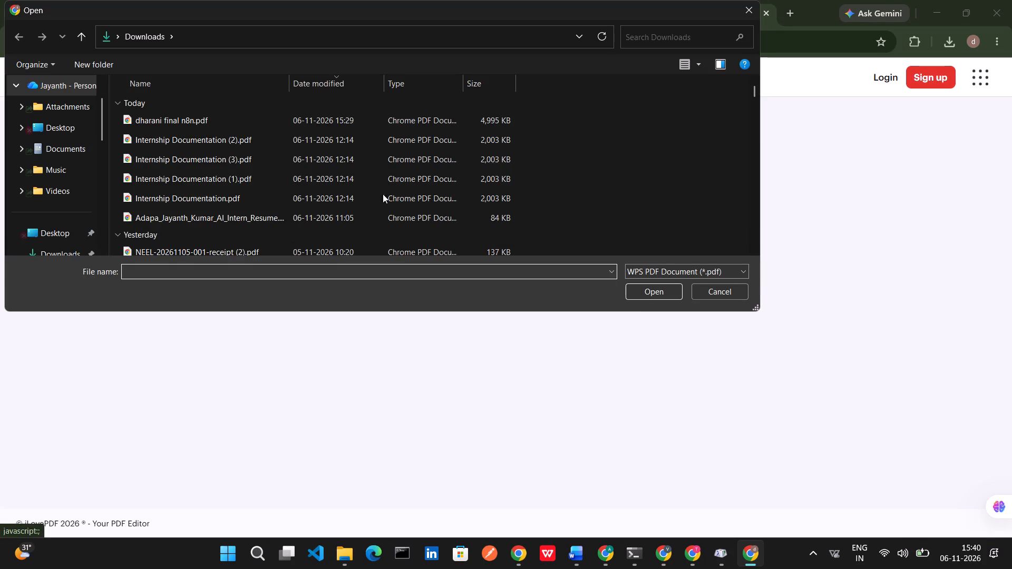
left_click(218, 120)
left_click(658, 285)
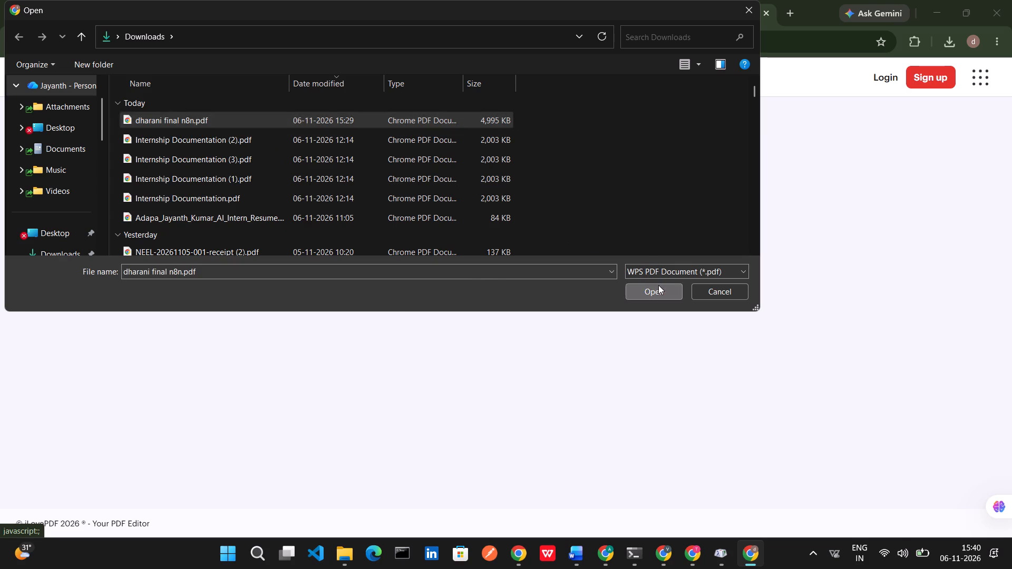
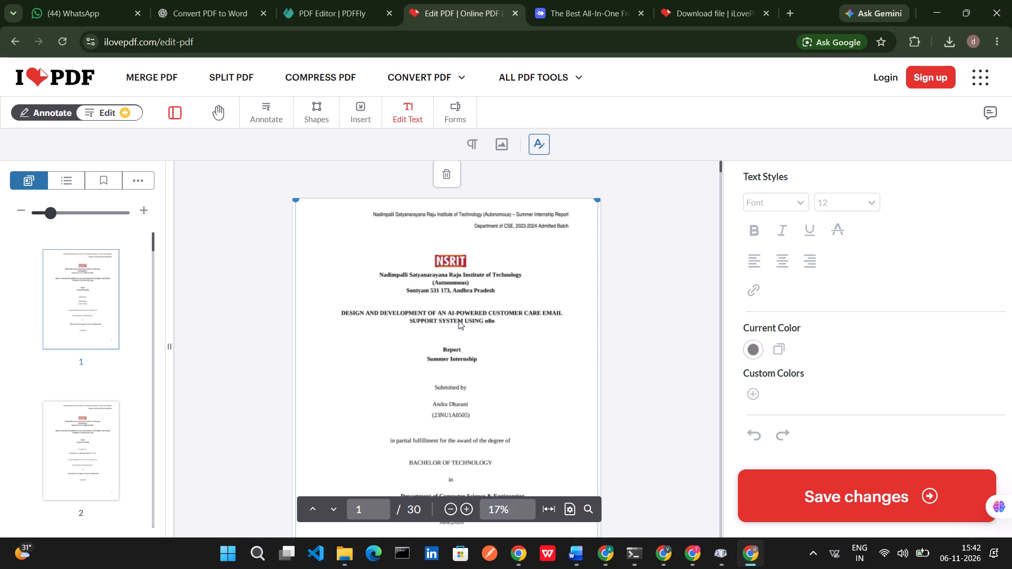
Check in PDFFly whether the text on page 2 of dharani final n8n can be selected for editing.
left_click(339, 0)
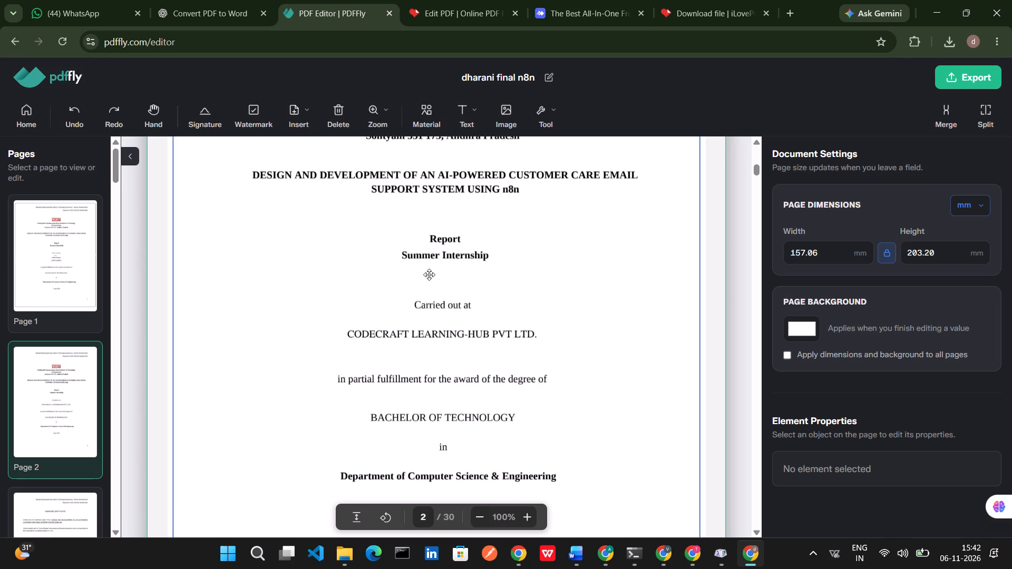
scroll(429, 274, "up", 3)
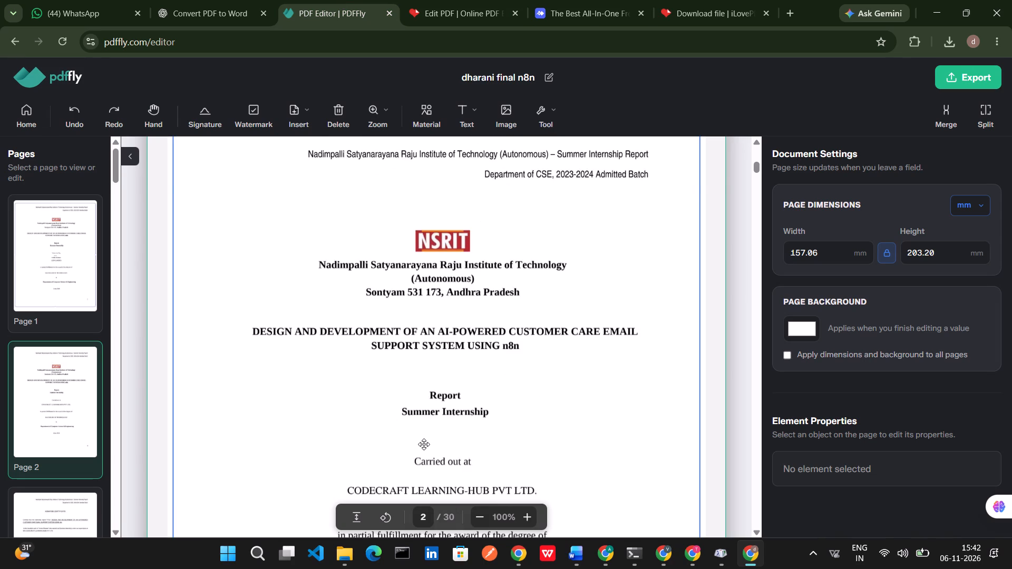
left_click(424, 444)
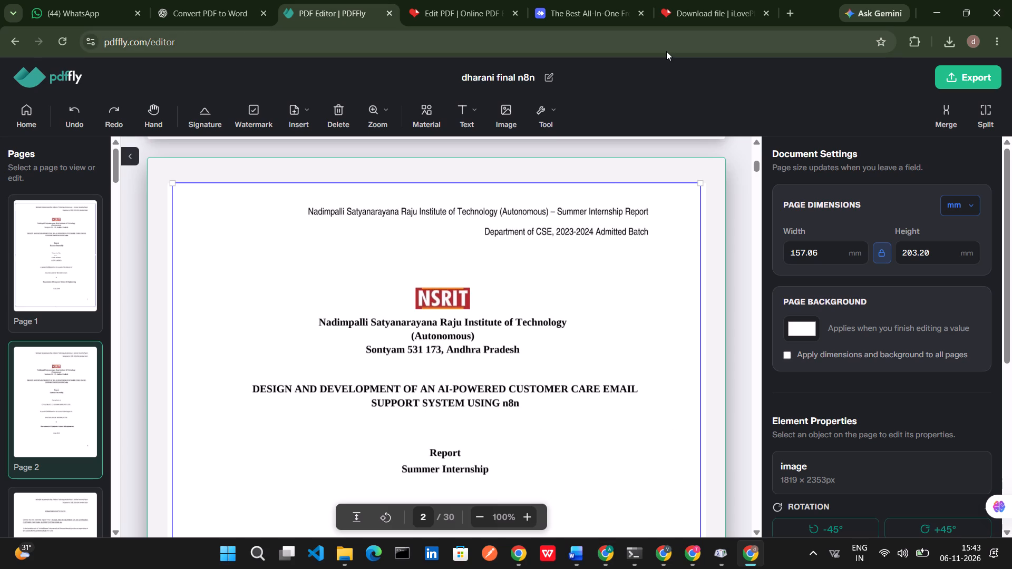
Return to iLovePDF's download page for the converted Word document.
left_click(702, 0)
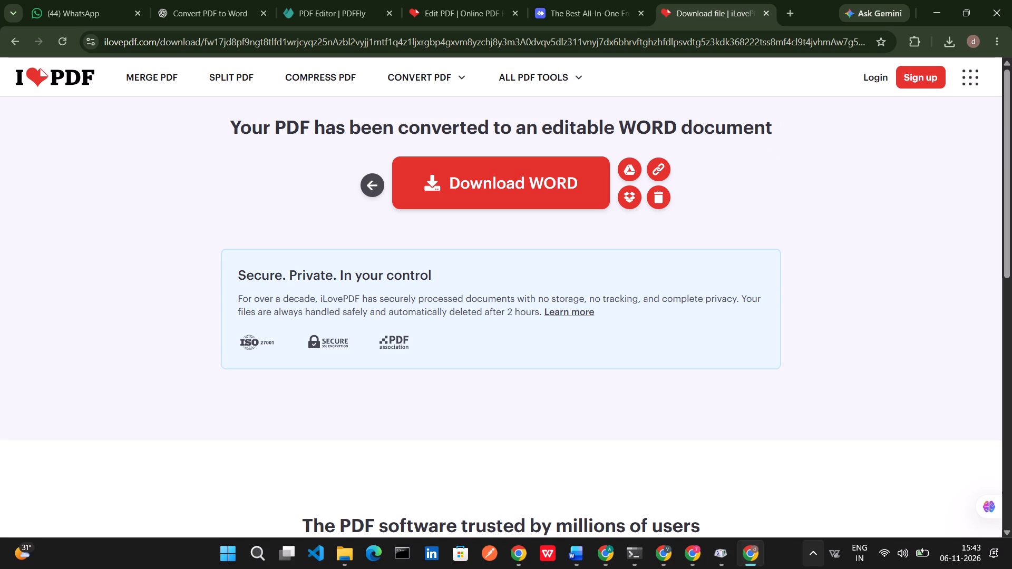
Check the AI intern resume open in Word, and return to the iLovePDF download page.
left_click(571, 559)
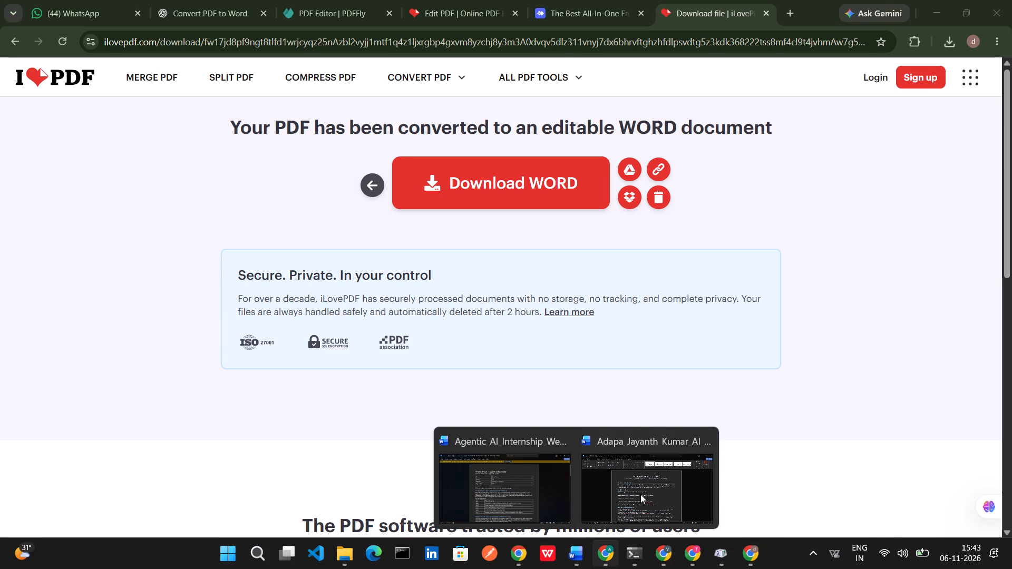
left_click(640, 494)
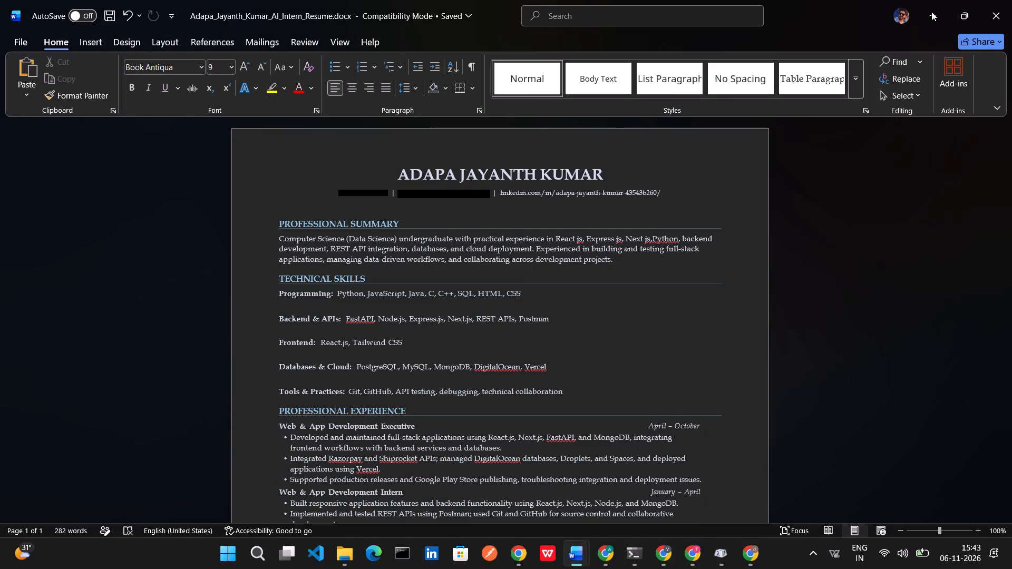
left_click(931, 12)
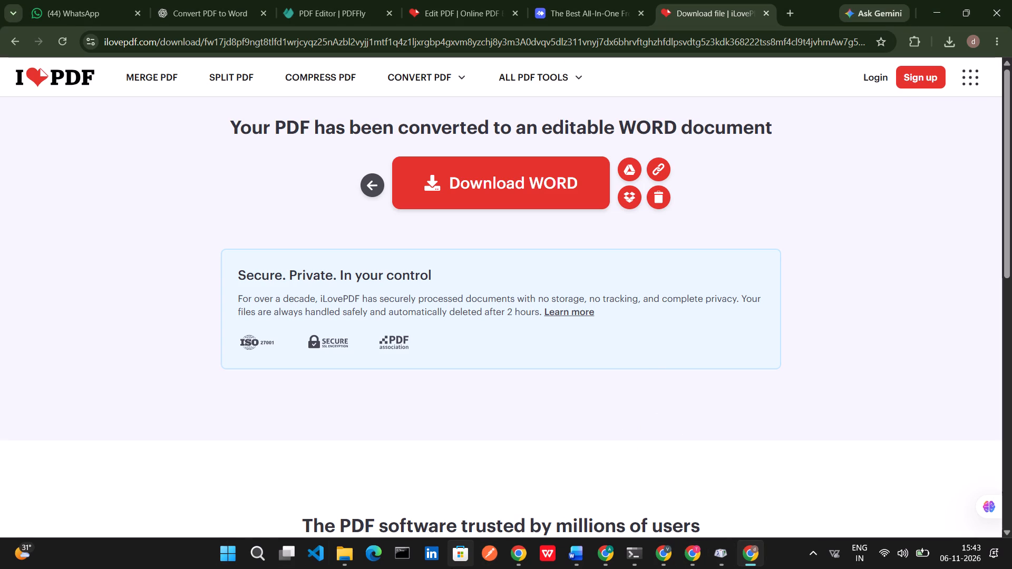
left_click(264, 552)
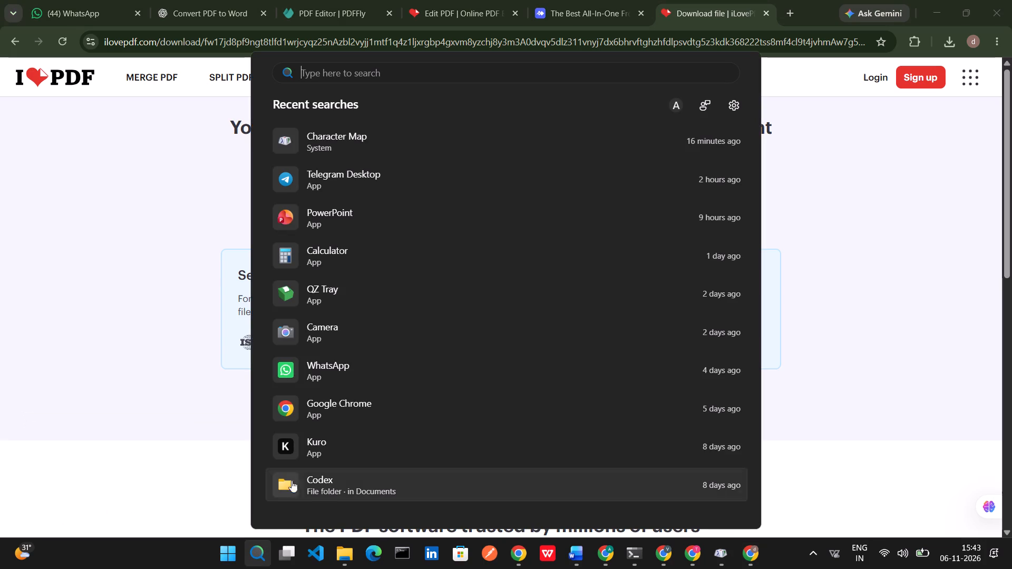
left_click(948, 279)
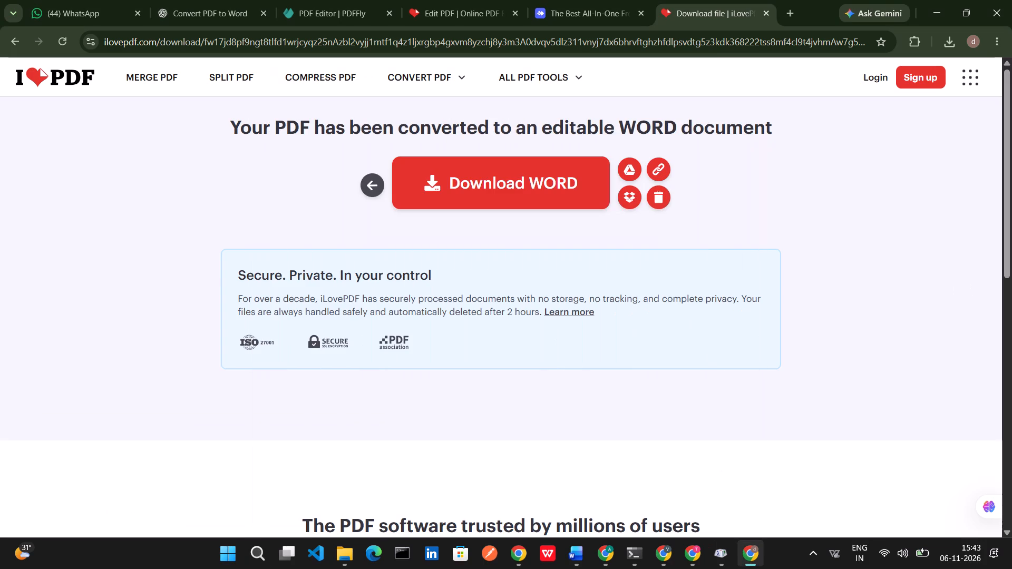
Minimize the GitHub repository browser window and close Character Map.
left_click(742, 545)
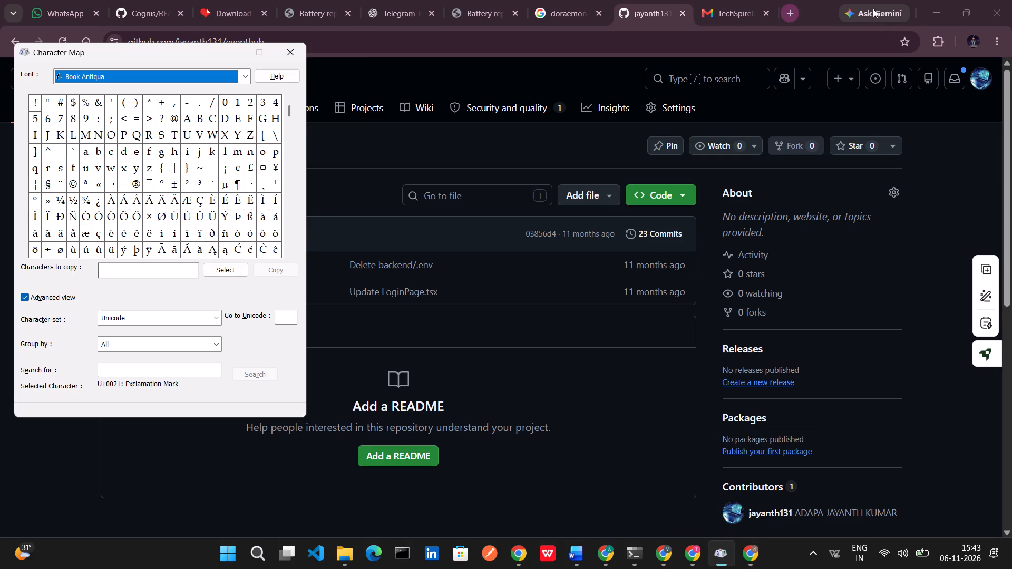
left_click(933, 16)
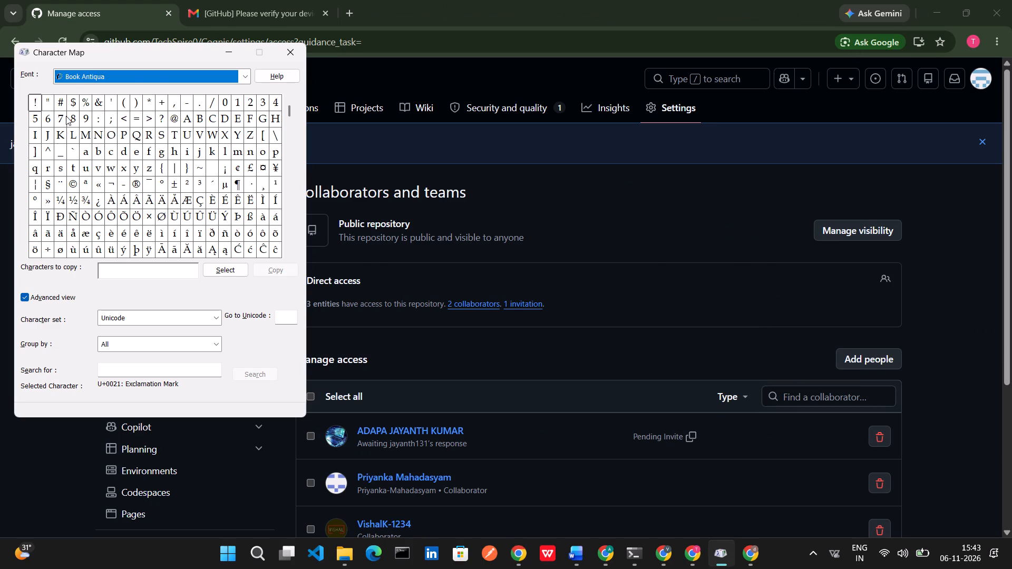
left_click(290, 55)
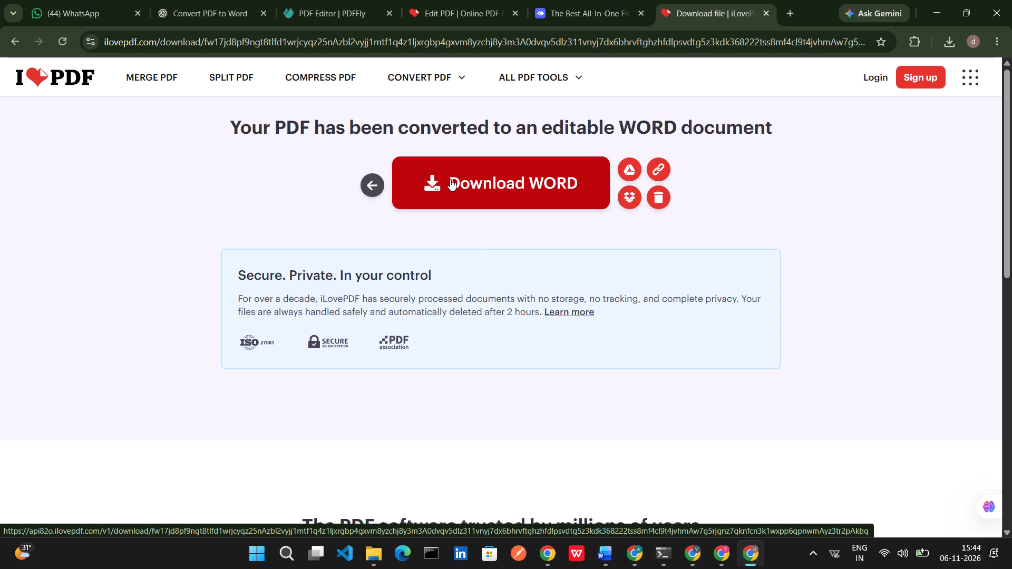
left_click(464, 187)
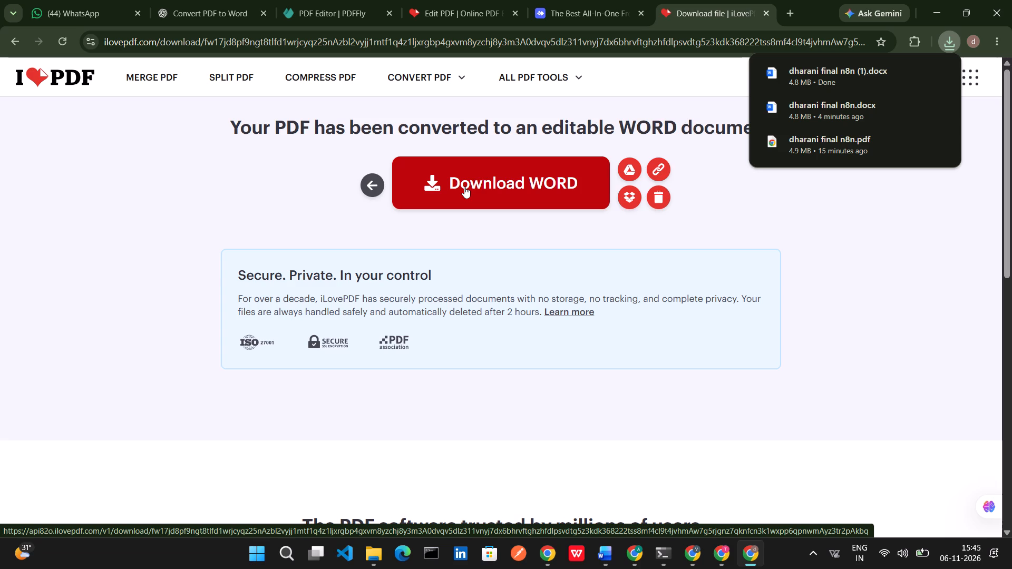
Convert dharani final n8n.pdf from Downloads with iLovePDF's PDF to Word tool using No OCR, and download the Word file.
left_click(504, 0)
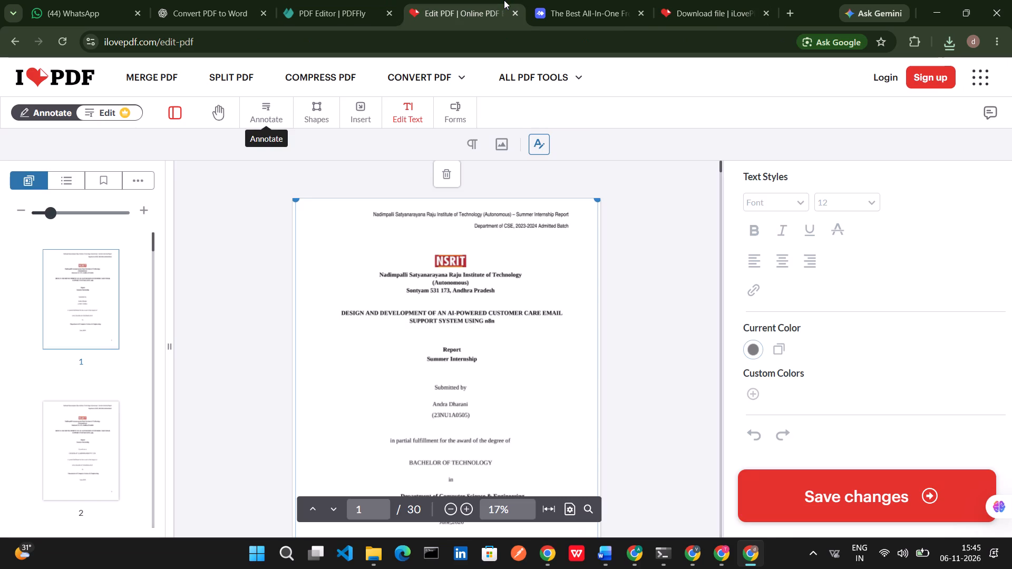
left_click(492, 273)
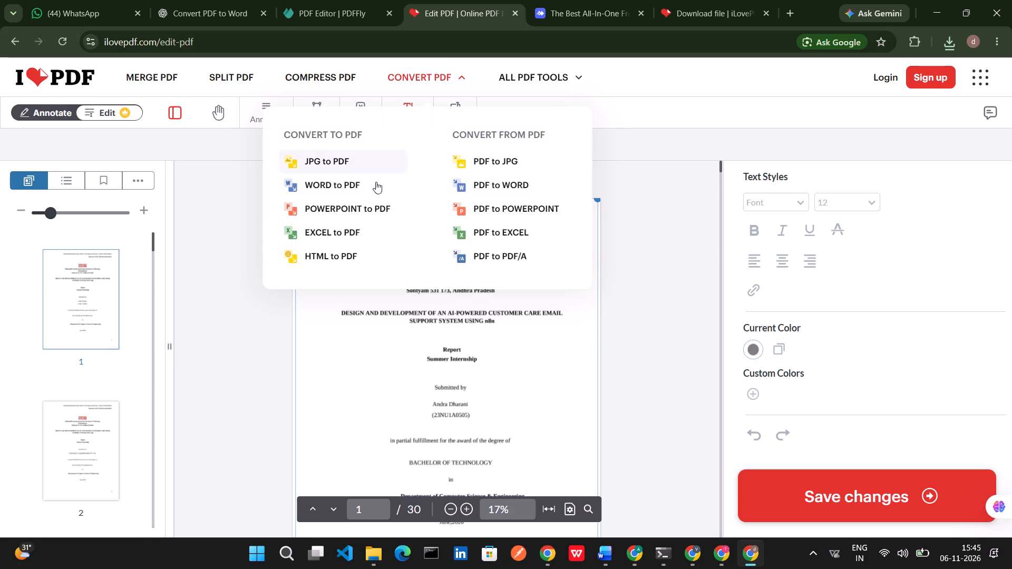
left_click(493, 175)
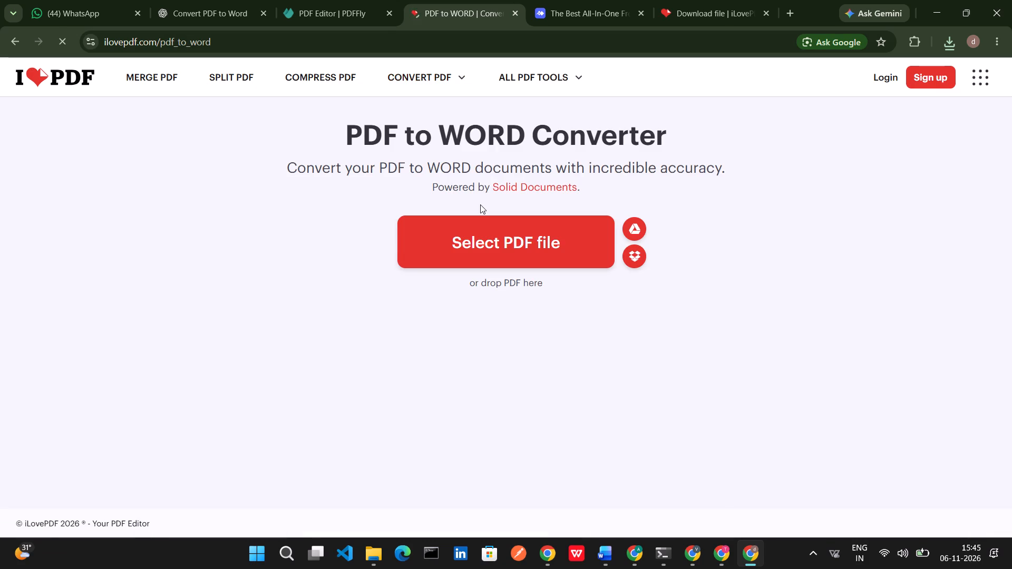
left_click(500, 215)
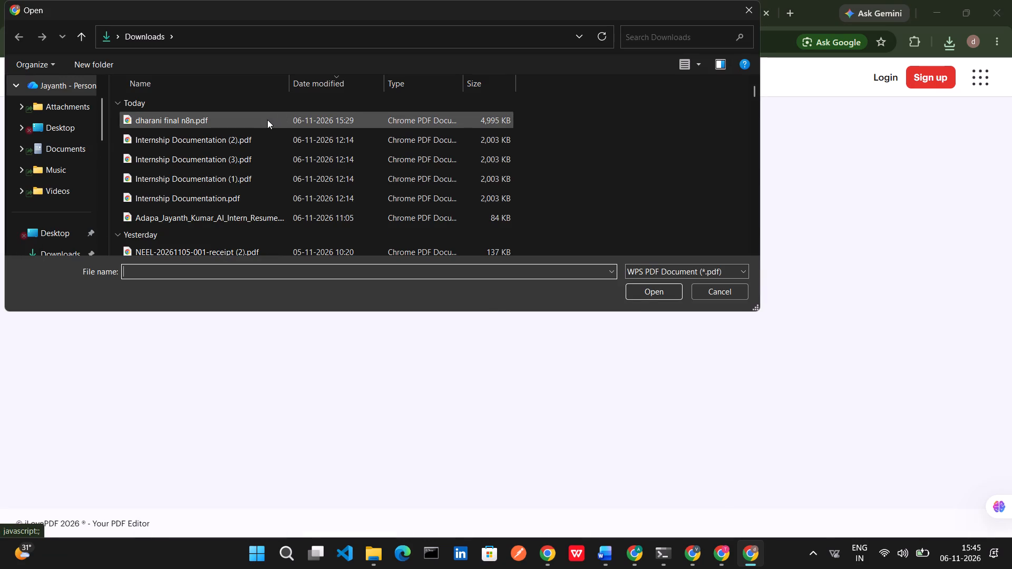
left_click(266, 119)
left_click(647, 295)
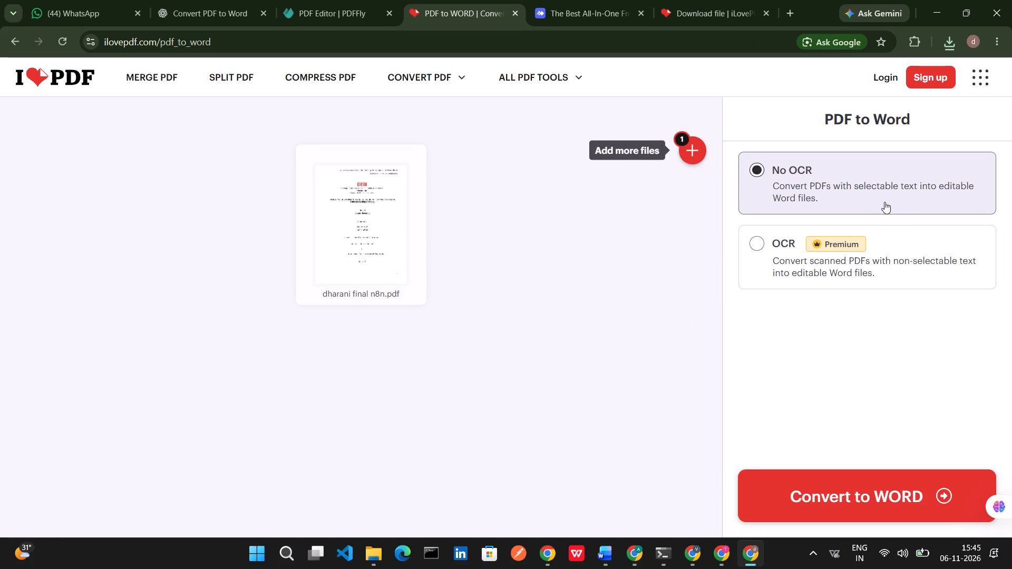
left_click(866, 503)
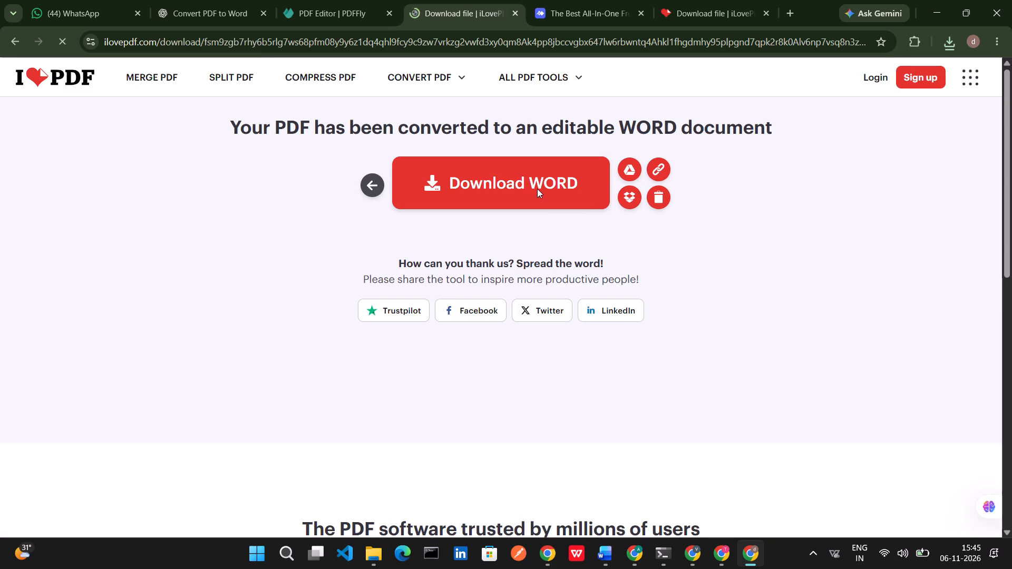
left_click(537, 189)
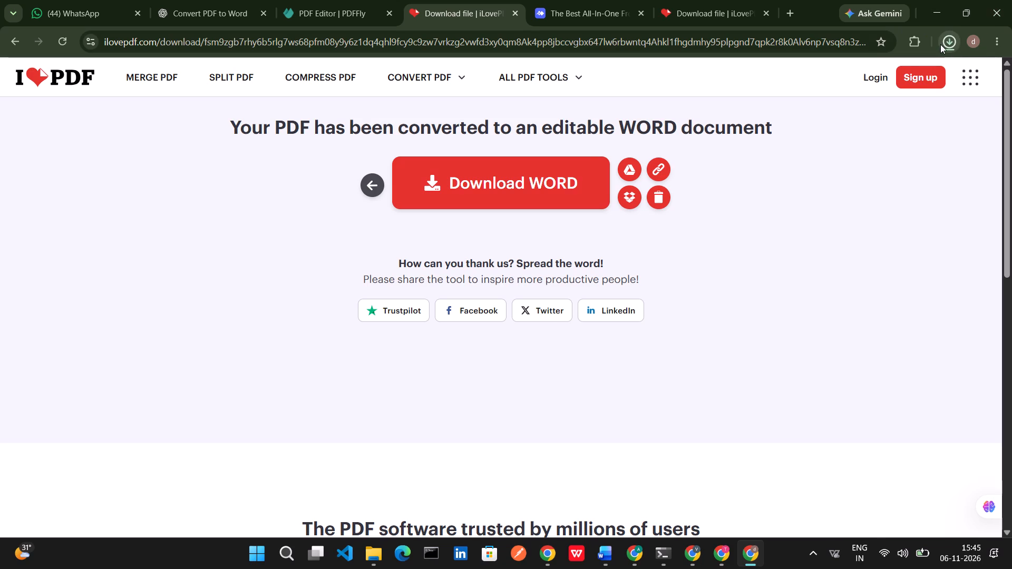
Open the downloaded dharani final n8n (2).docx in Microsoft Word and enable editing.
left_click(937, 70)
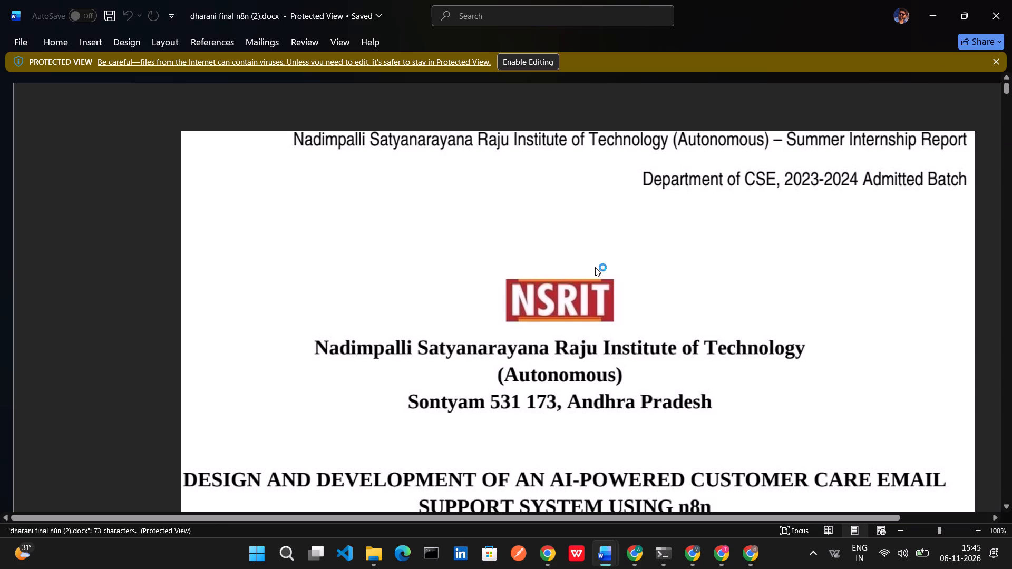
scroll(573, 218, "down", 1)
left_click(541, 290)
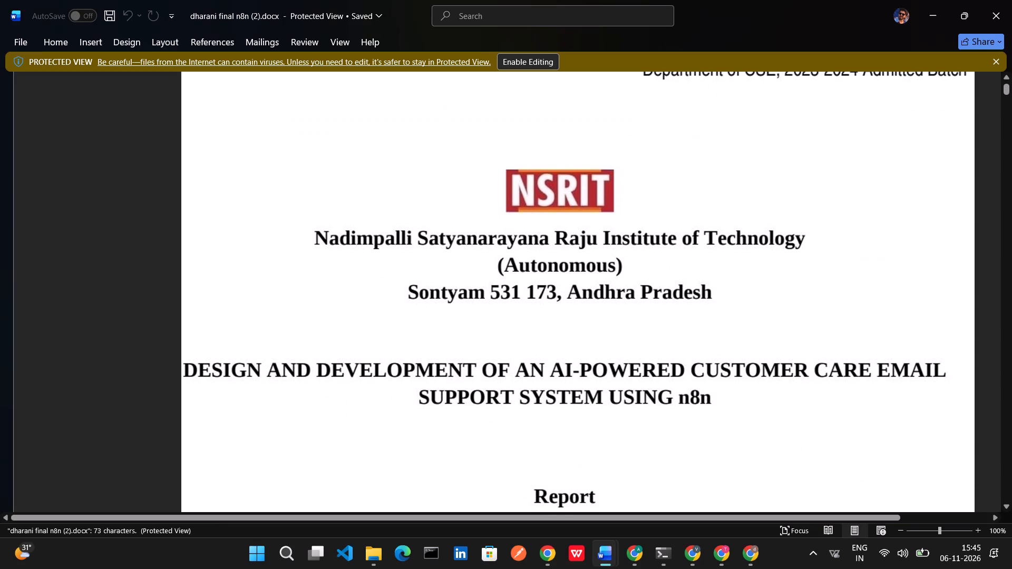
left_click(541, 290)
left_click(539, 52)
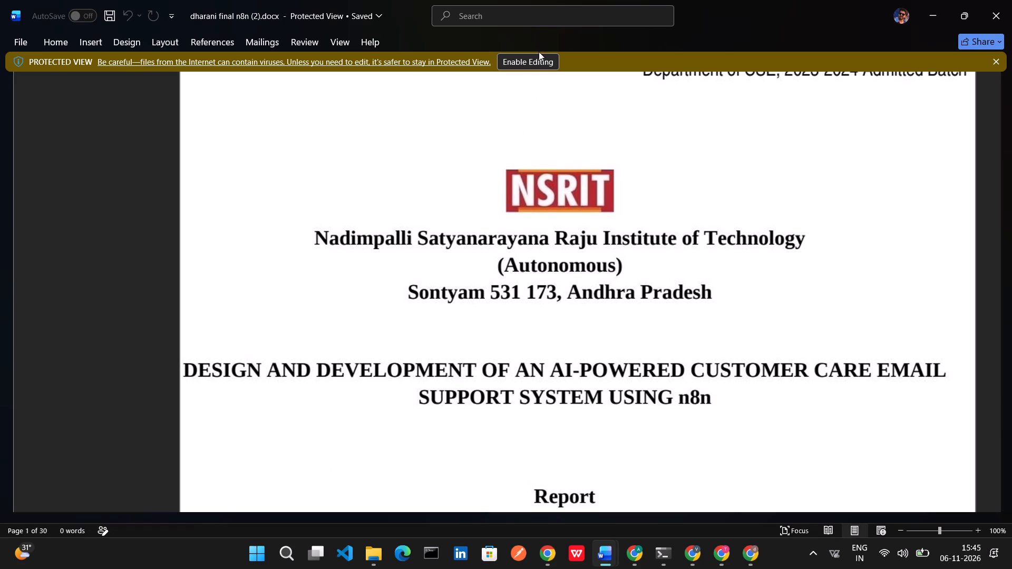
left_click(526, 64)
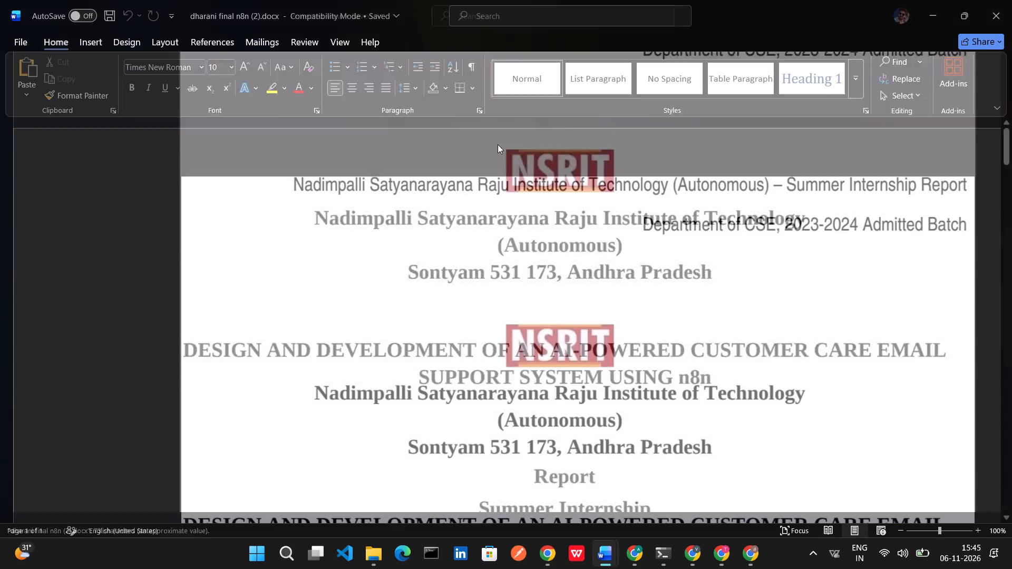
Examine the cover pages of the converted Word document, checking whether the title and submitter text can be selected for editing.
left_click(553, 365)
scroll(553, 365, "down", 3)
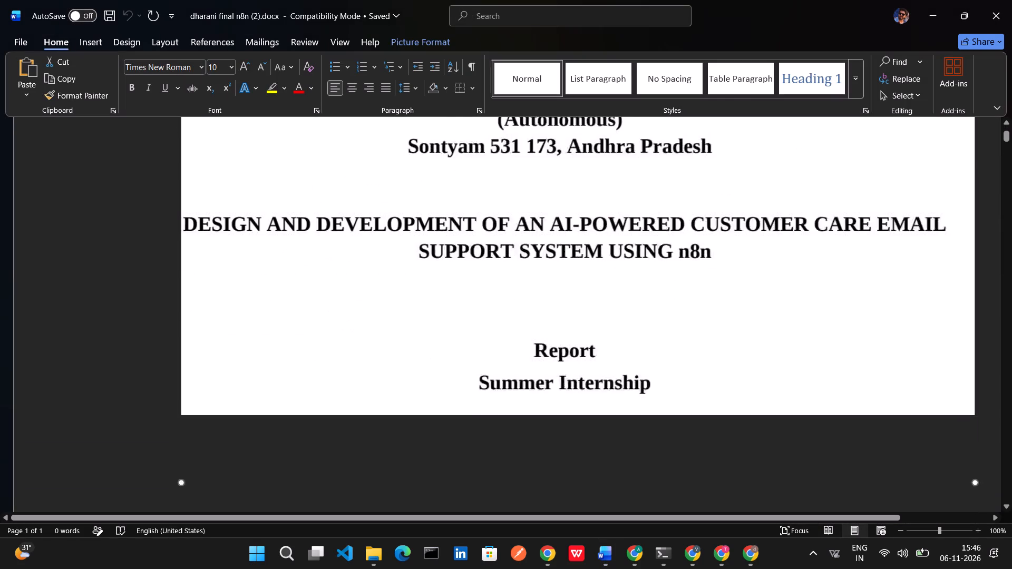
scroll(553, 365, "down", 3)
scroll(553, 365, "up", 4)
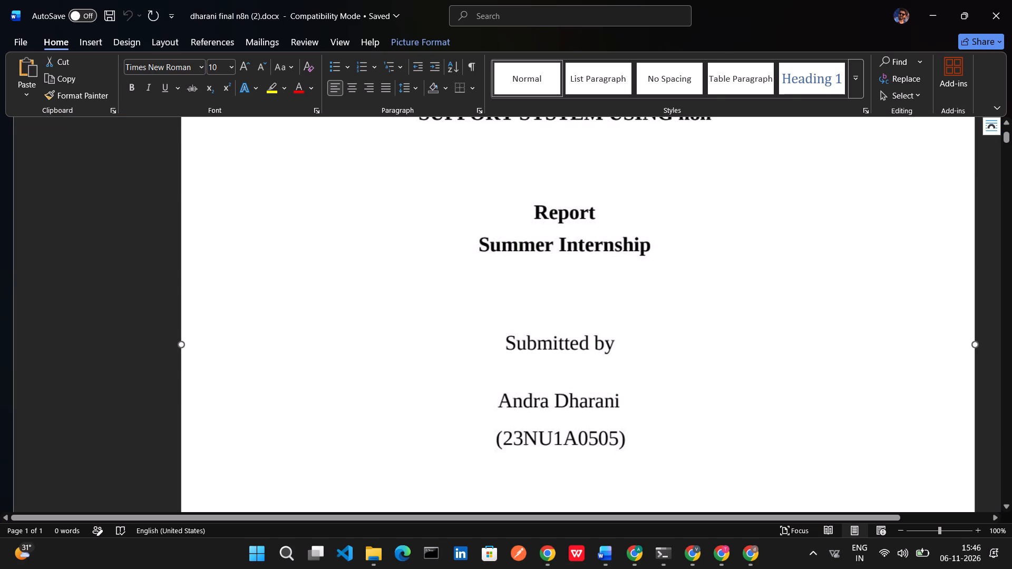
left_click(536, 403)
scroll(536, 403, "down", 3, "ctrl")
scroll(536, 403, "up", 1)
scroll(536, 403, "down", 1)
scroll(536, 403, "up", 4)
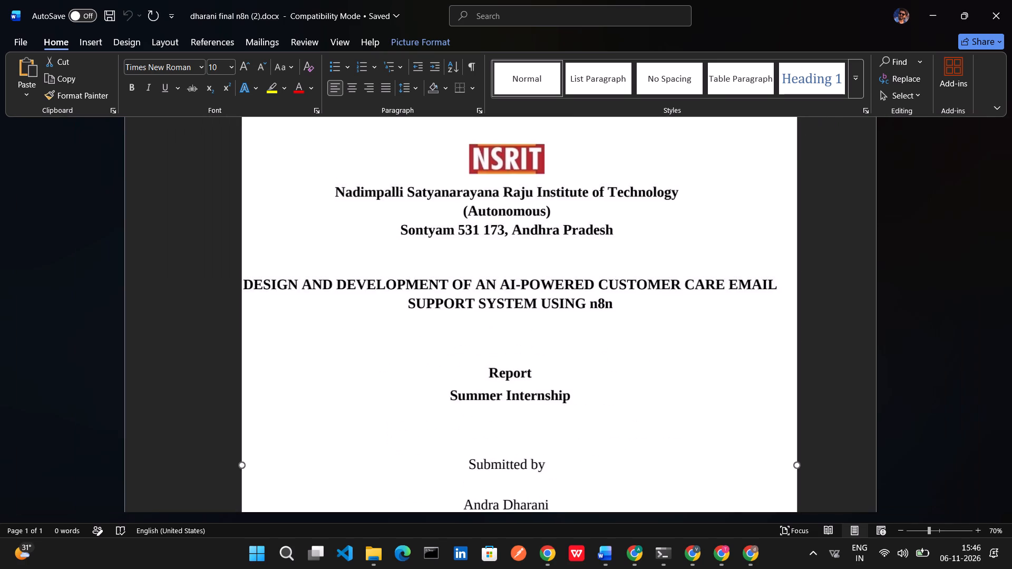
scroll(536, 403, "up", 2)
scroll(536, 403, "down", 3)
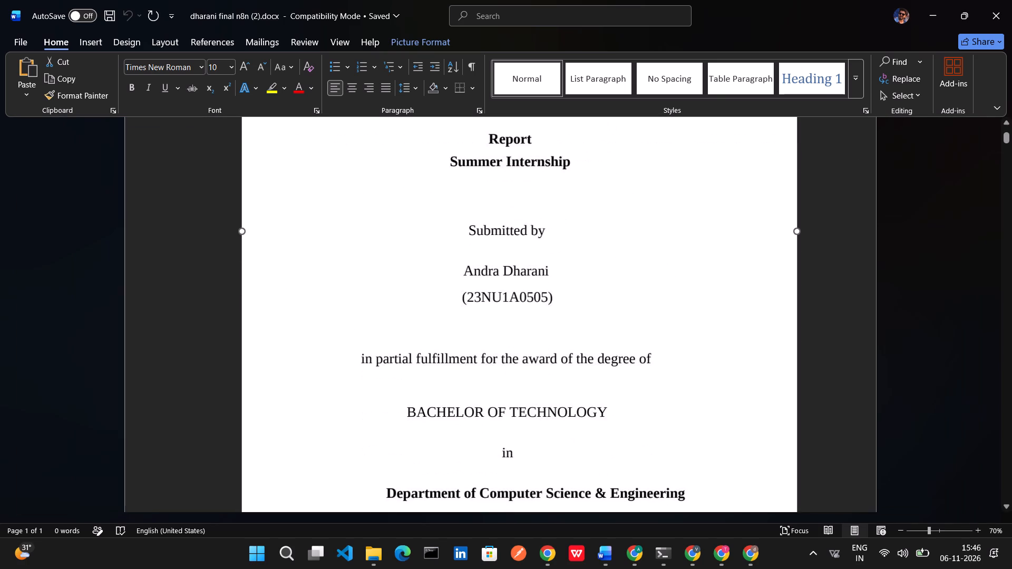
left_click(538, 301)
scroll(538, 301, "down", 6)
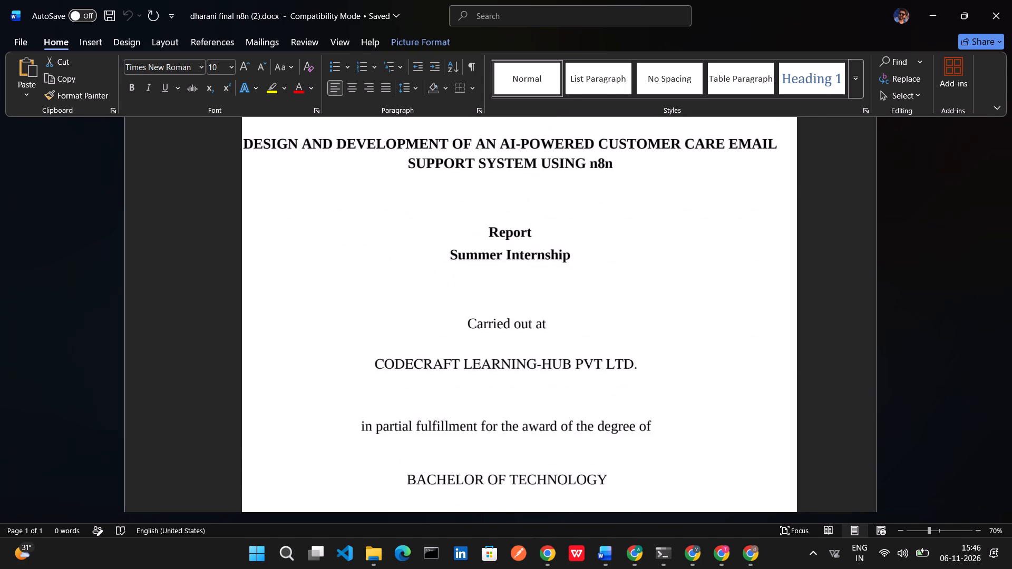
scroll(538, 301, "up", 7)
scroll(538, 301, "down", 3)
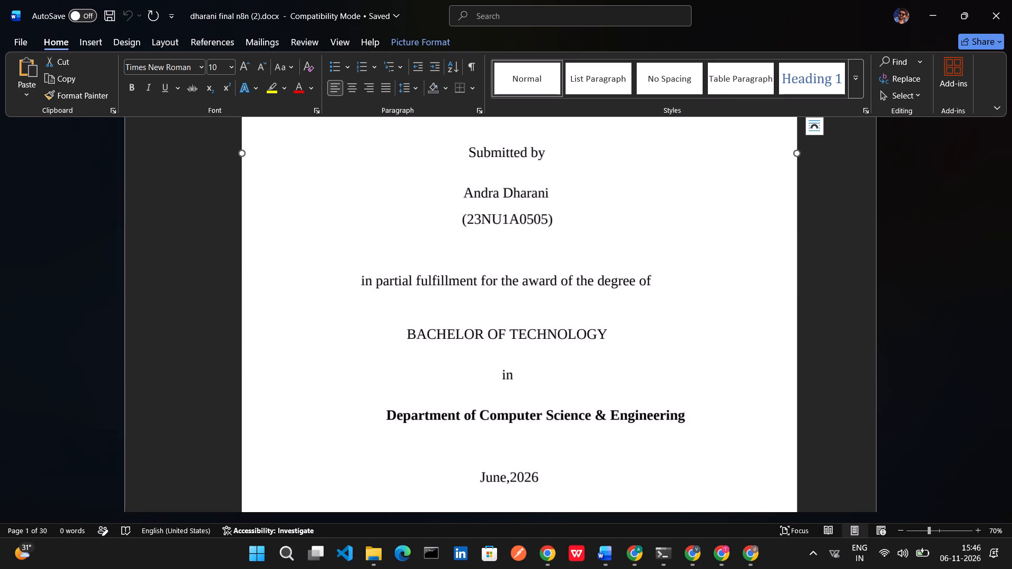
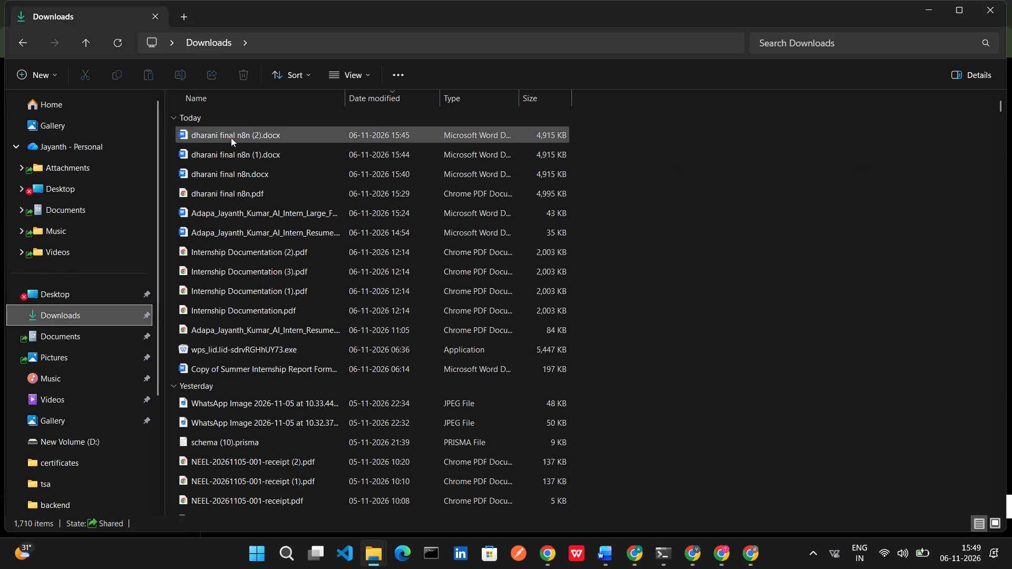
Try to open dharani final n8n.pdf in Word as an editable document, making Word the permanent app for PDF files.
left_click(215, 189)
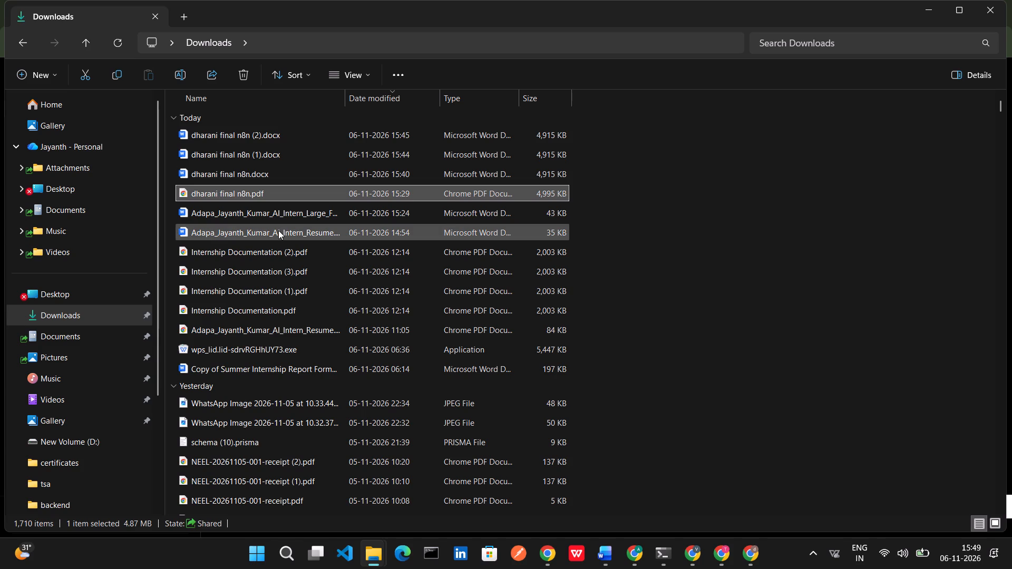
right_click(212, 187)
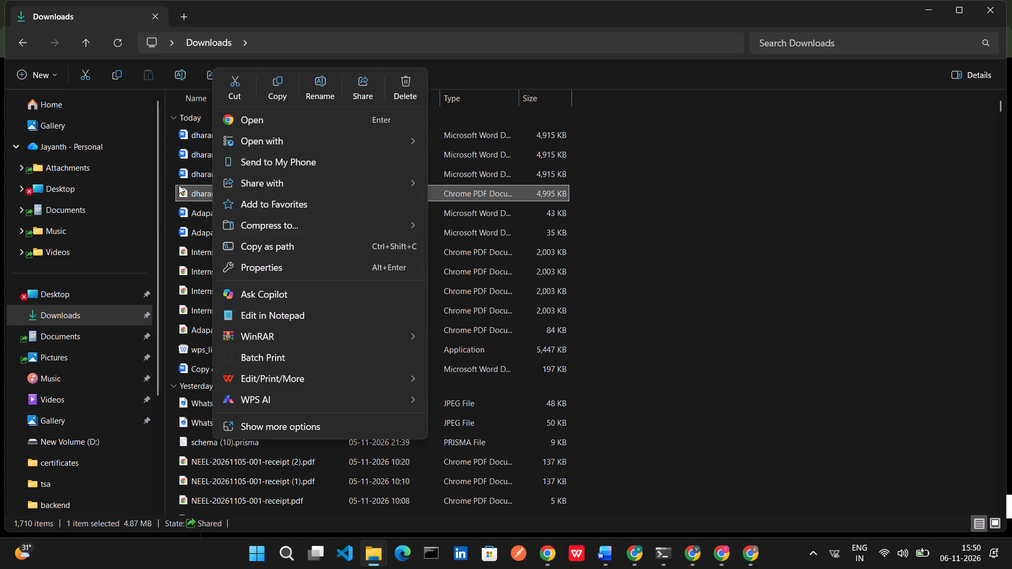
right_click(196, 190)
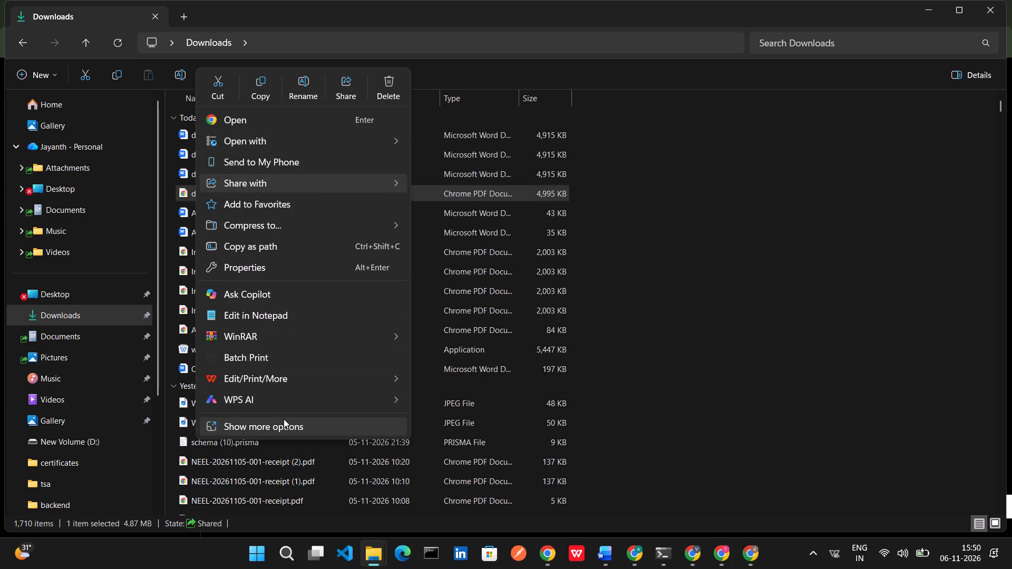
double_click(180, 191)
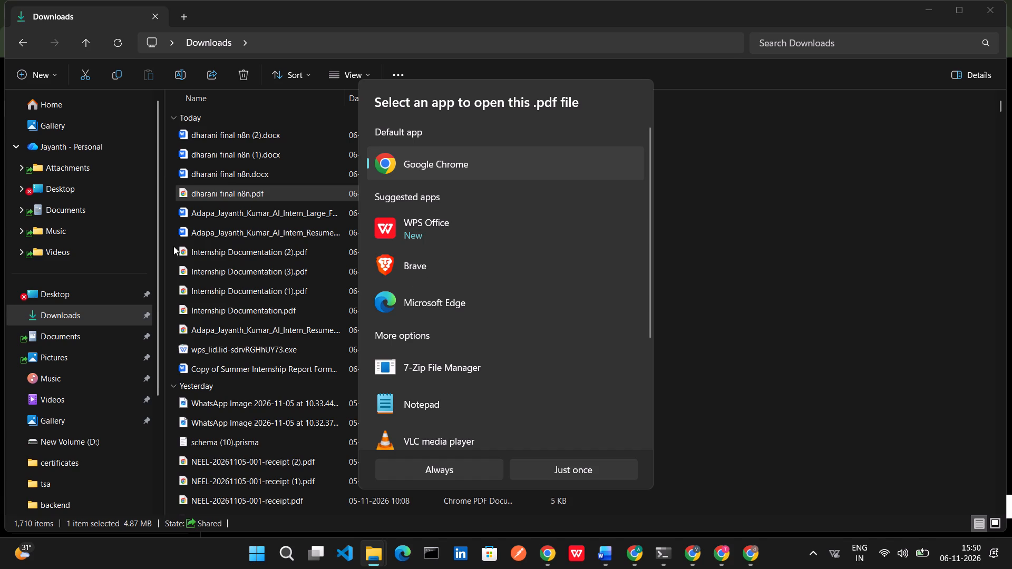
double_click(242, 190)
scroll(468, 330, "down", 6)
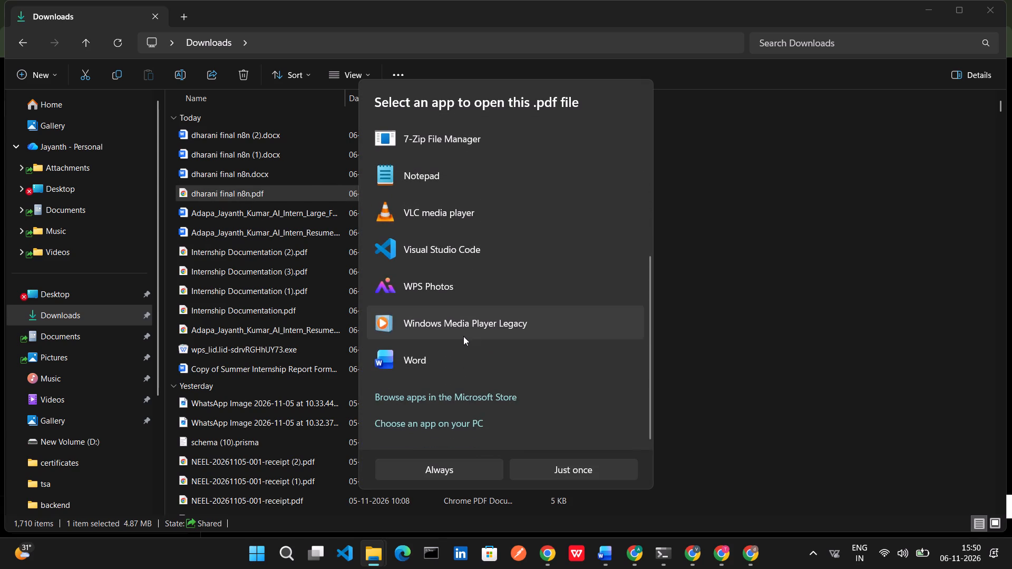
left_click(448, 354)
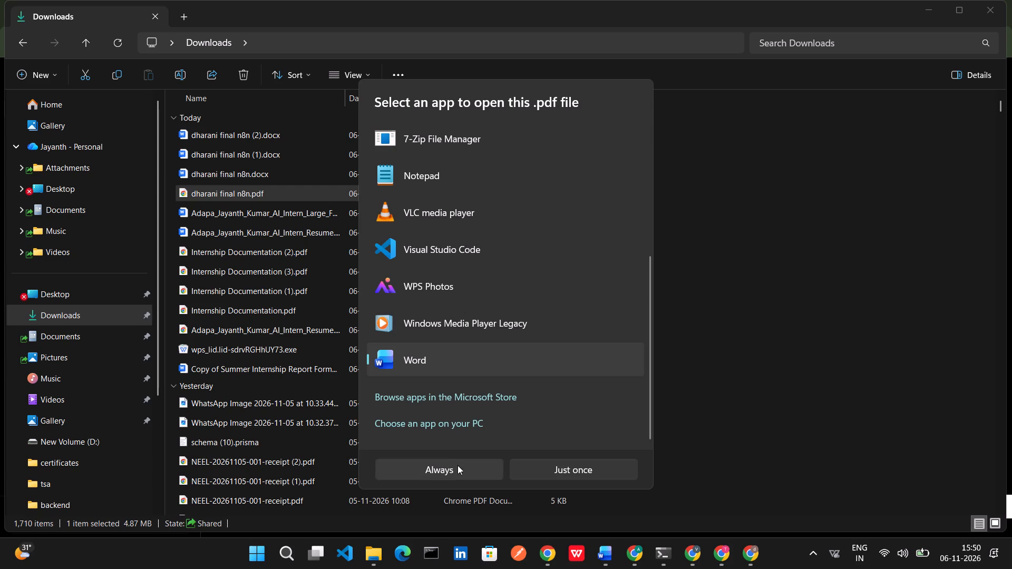
left_click(458, 465)
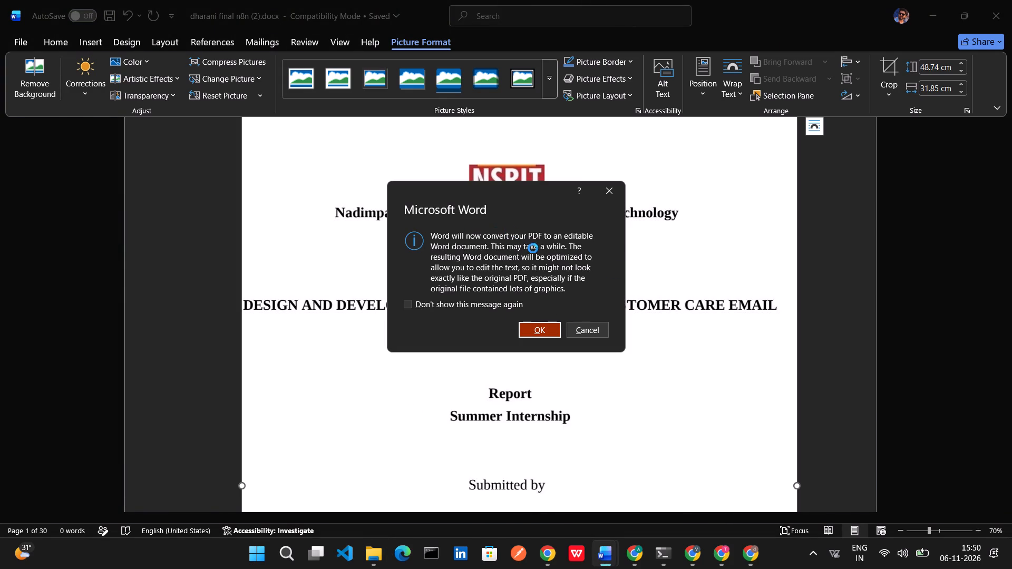
left_click(537, 329)
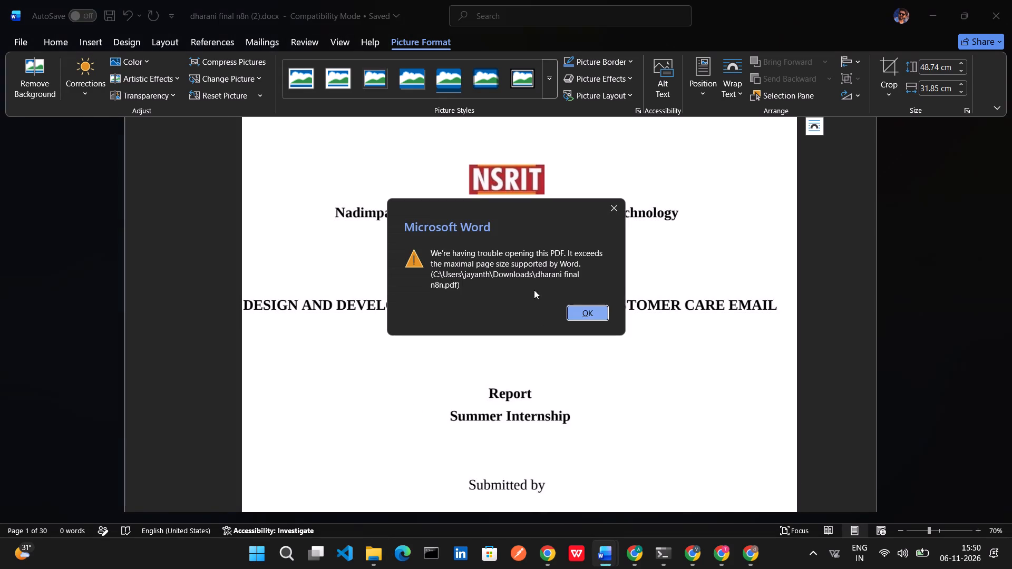
left_click(582, 319)
left_click(540, 317)
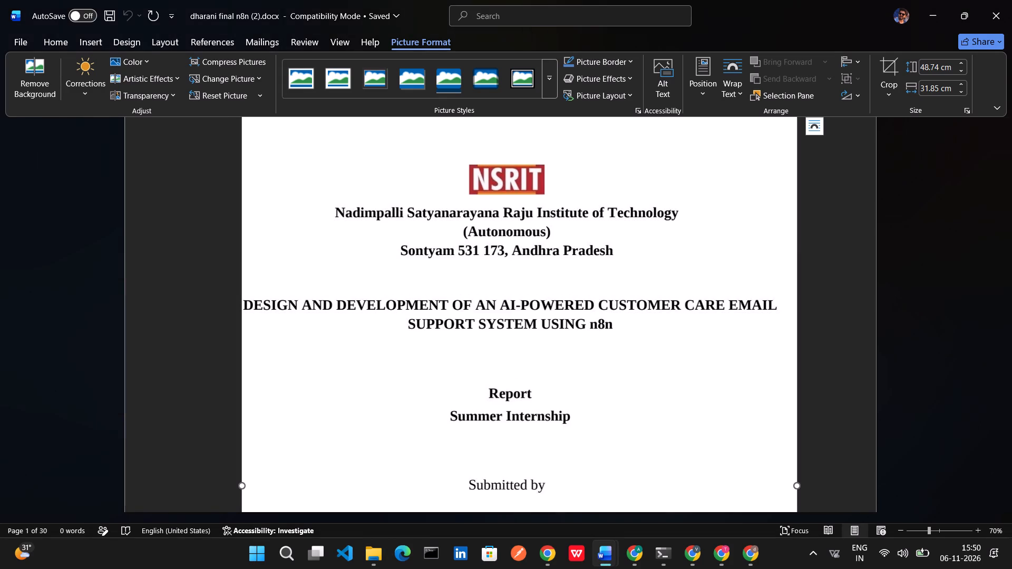
Check whether the text around the title and submitter on the Word cover page can be selected for editing.
double_click(536, 367)
scroll(537, 279, "down", 7)
scroll(530, 330, "down", 4)
double_click(530, 274)
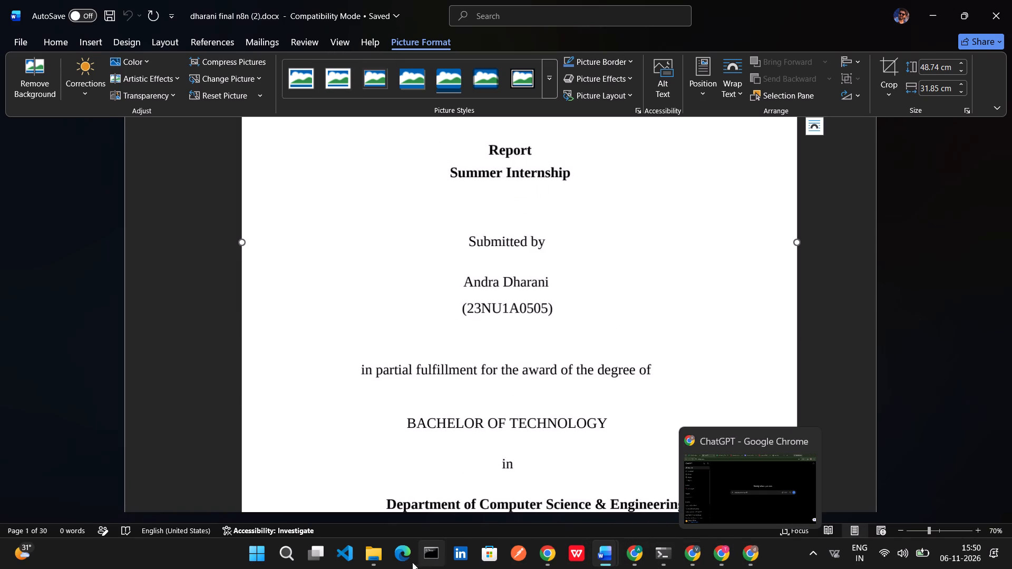
Look over the files in the Downloads folder in File Explorer, and return to dharani final n8n (2).docx in Word.
left_click(374, 547)
left_click(258, 511)
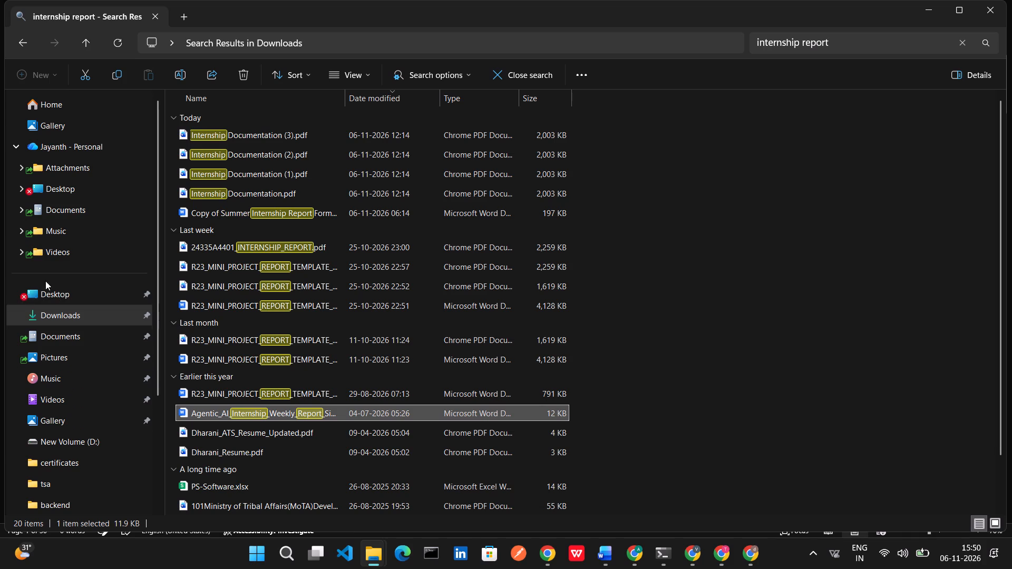
left_click(61, 323)
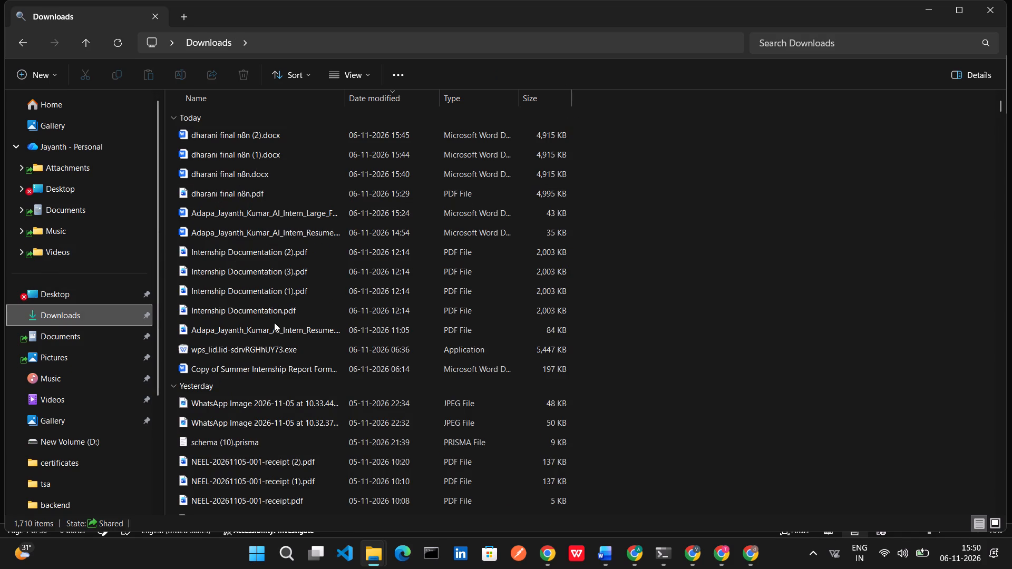
scroll(252, 366, "up", 3)
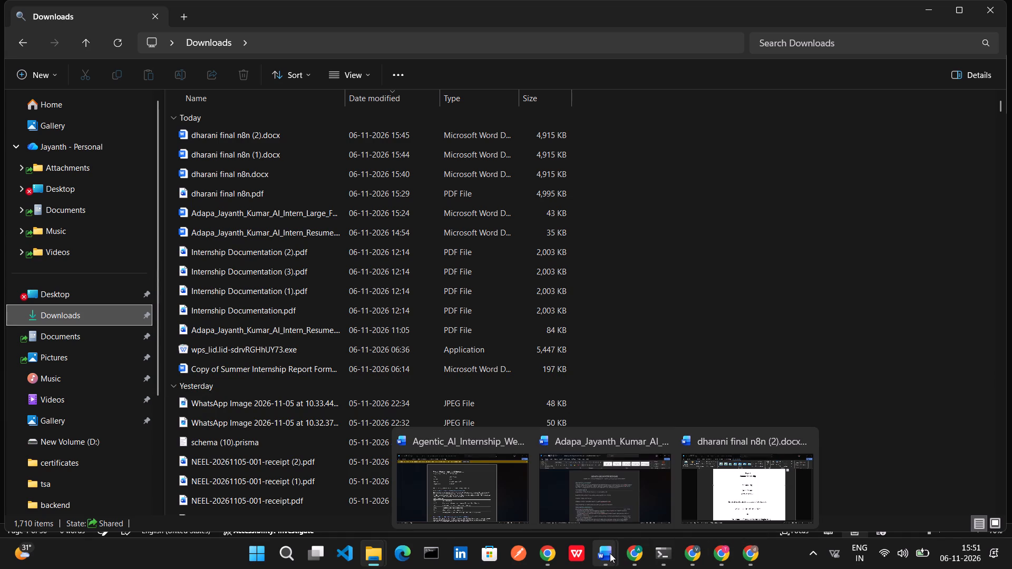
left_click(726, 473)
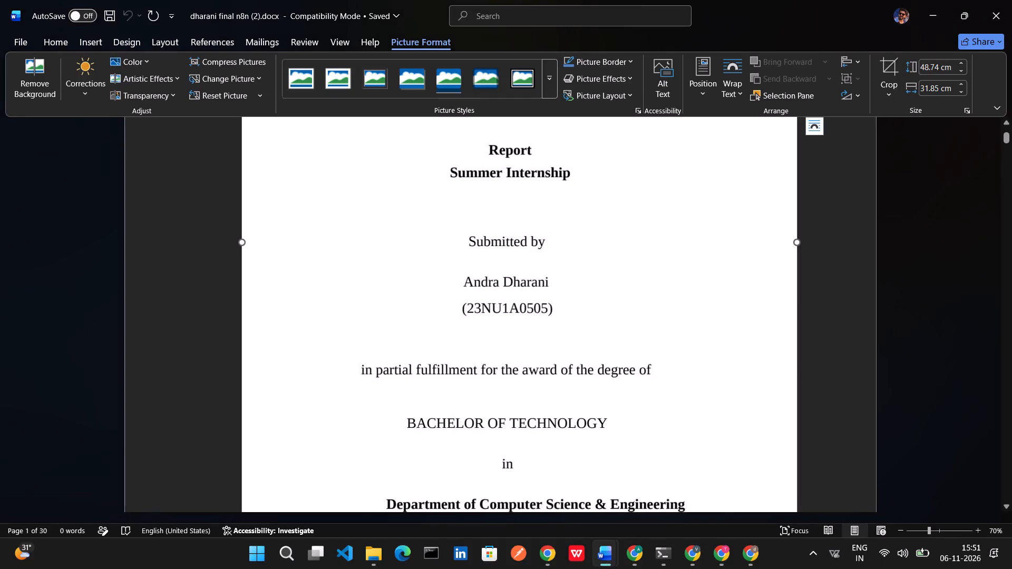
left_click(26, 45)
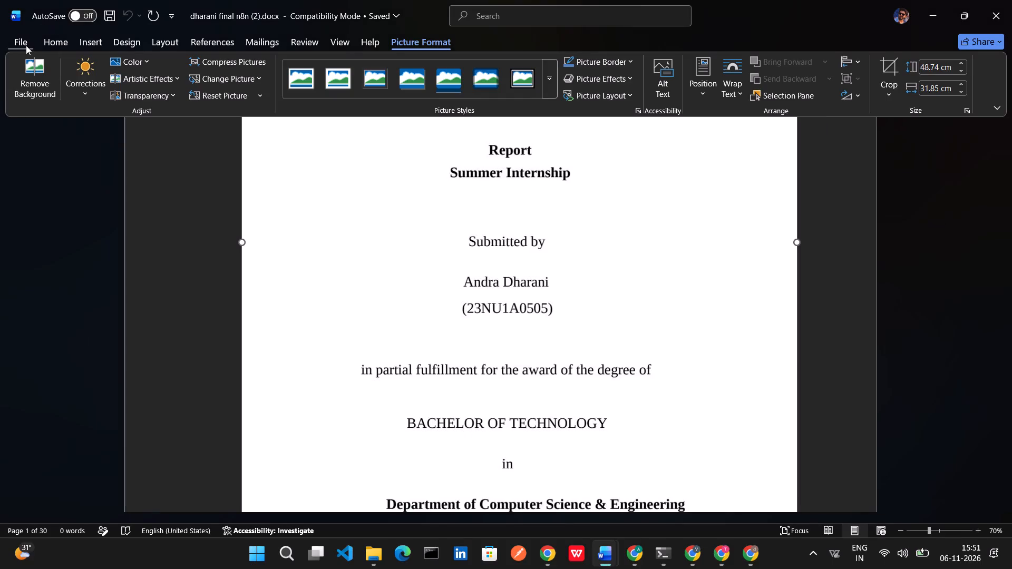
left_click(38, 220)
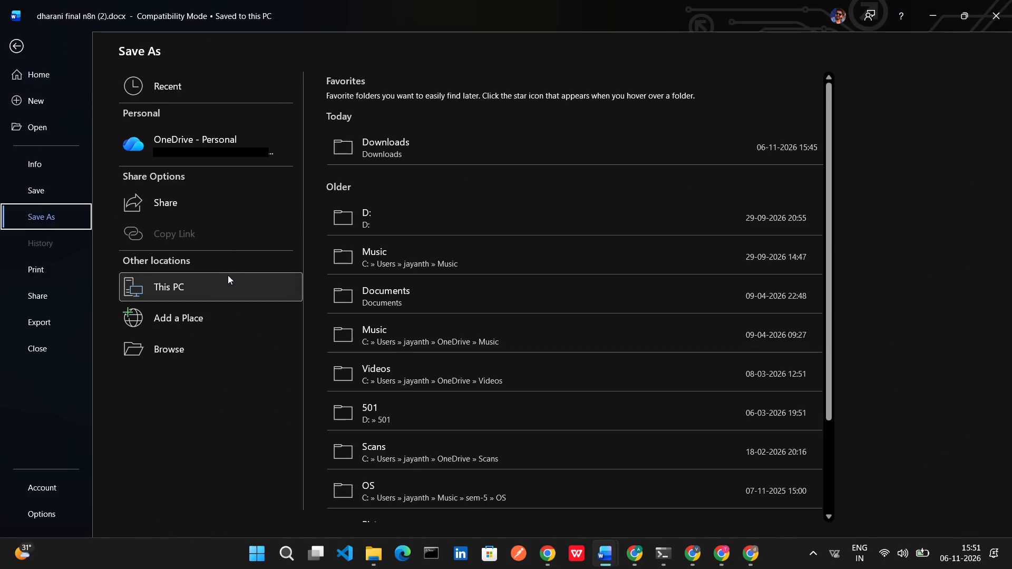
left_click(227, 276)
left_click(398, 284)
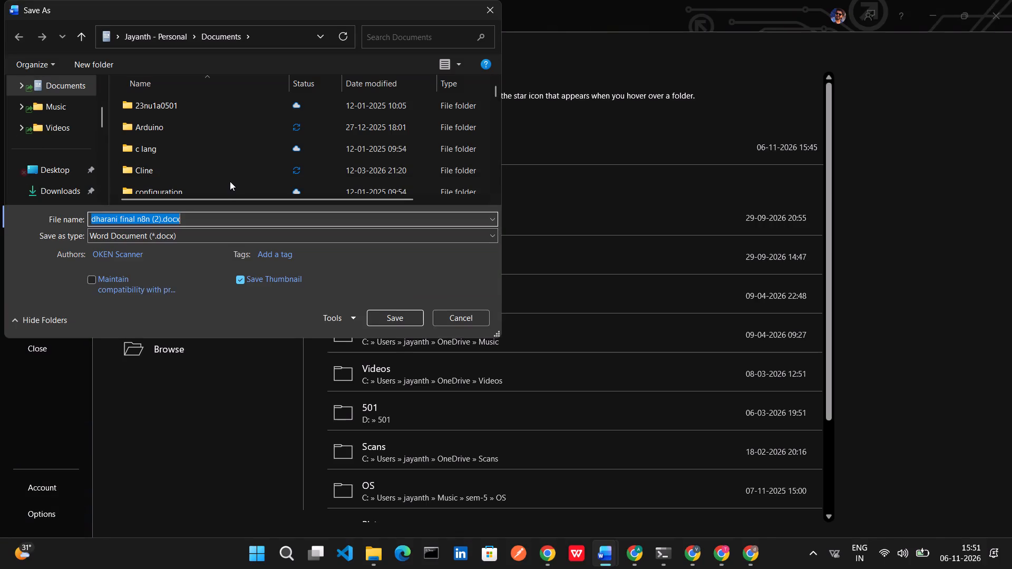
key("BackSpace")
type("adapa")
key("space")
key("BackSpace")
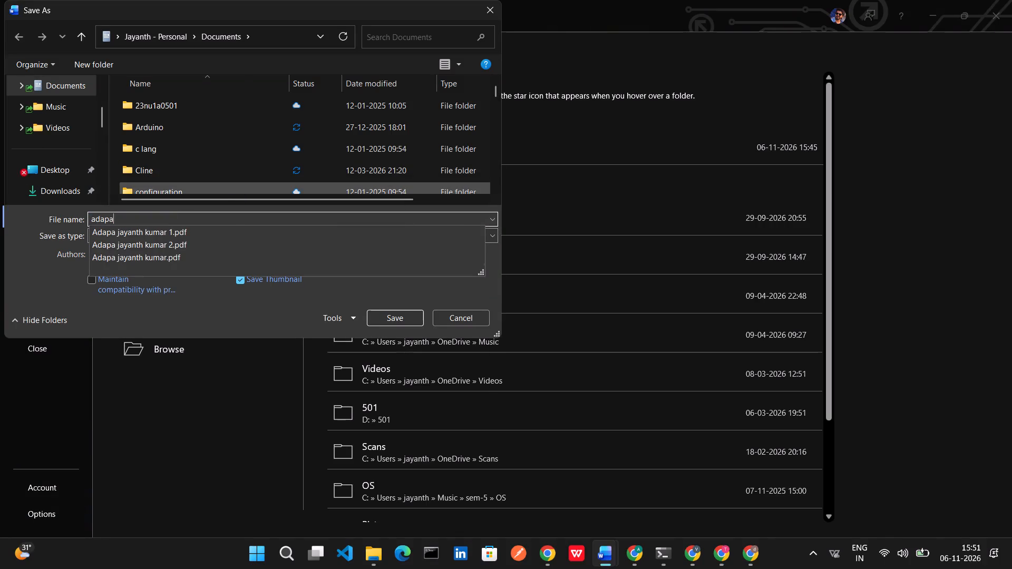
left_click(401, 319)
left_click(306, 236)
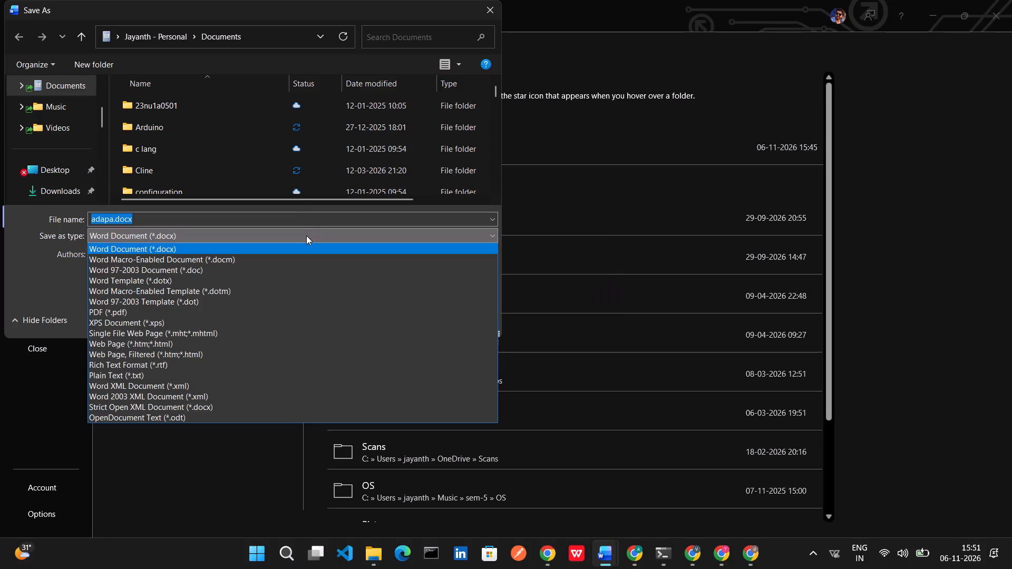
left_click(183, 249)
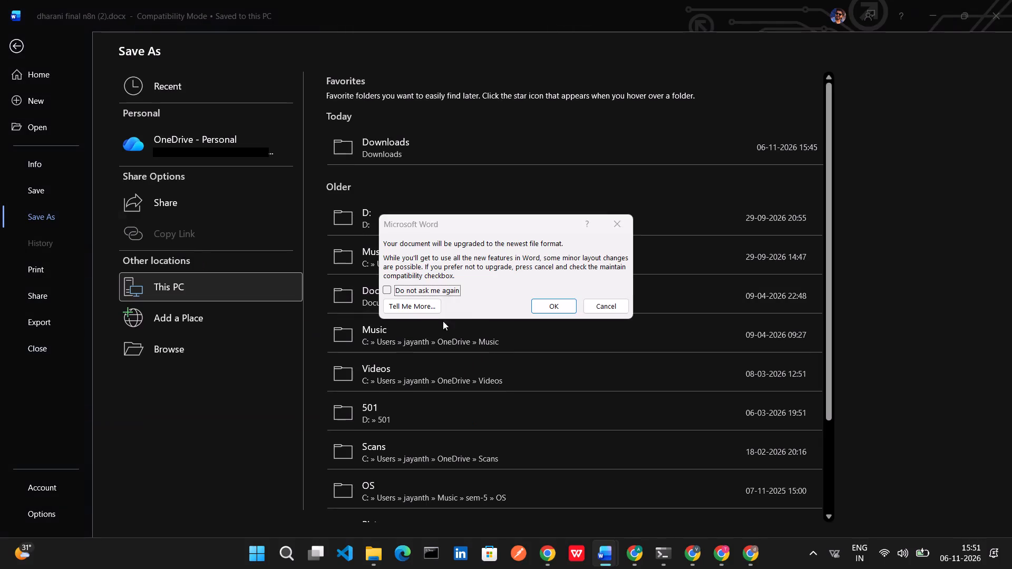
left_click(558, 307)
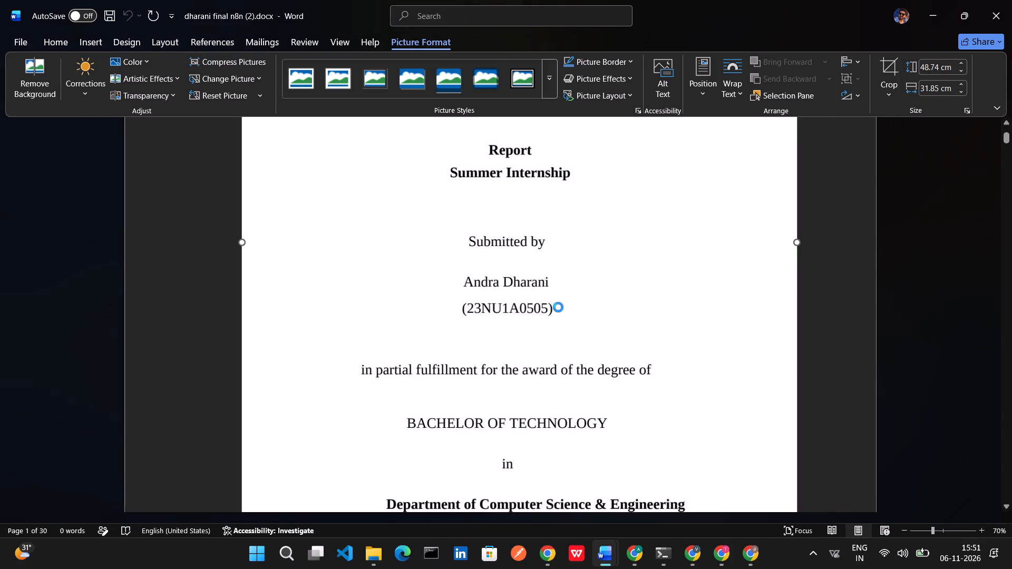
Check whether the submitter and title text on the cover page of adapa.docx can be selected for editing, and return to File Explorer.
double_click(532, 310)
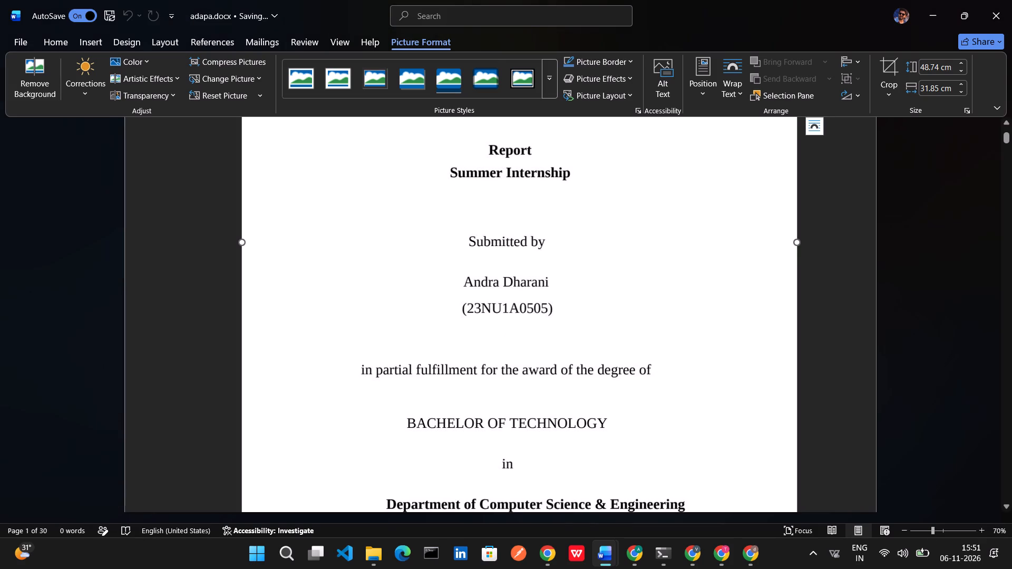
double_click(527, 275)
scroll(527, 275, "up", 5)
scroll(527, 275, "down", 4)
scroll(527, 275, "up", 6)
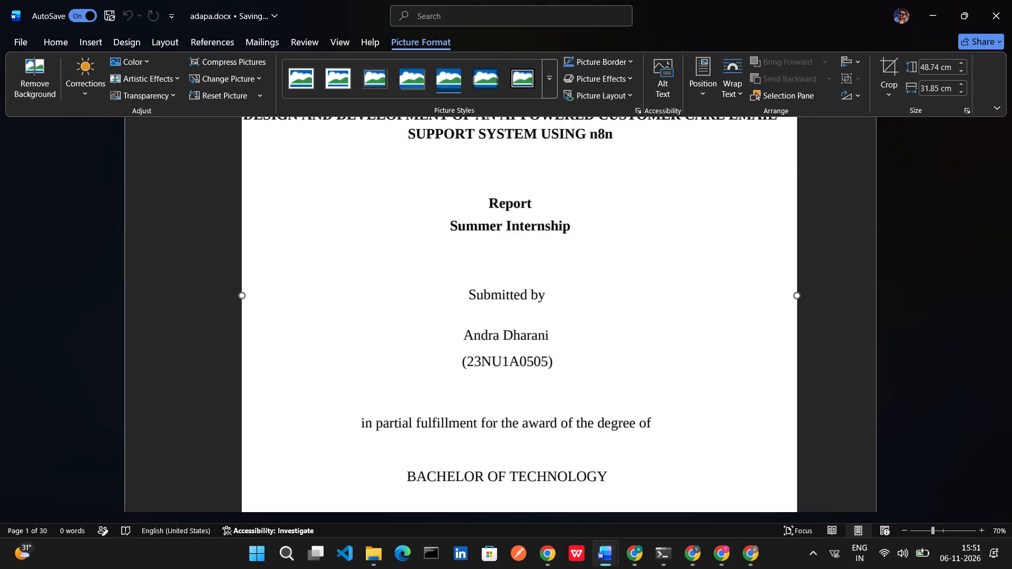
double_click(481, 279)
scroll(481, 279, "up", 4)
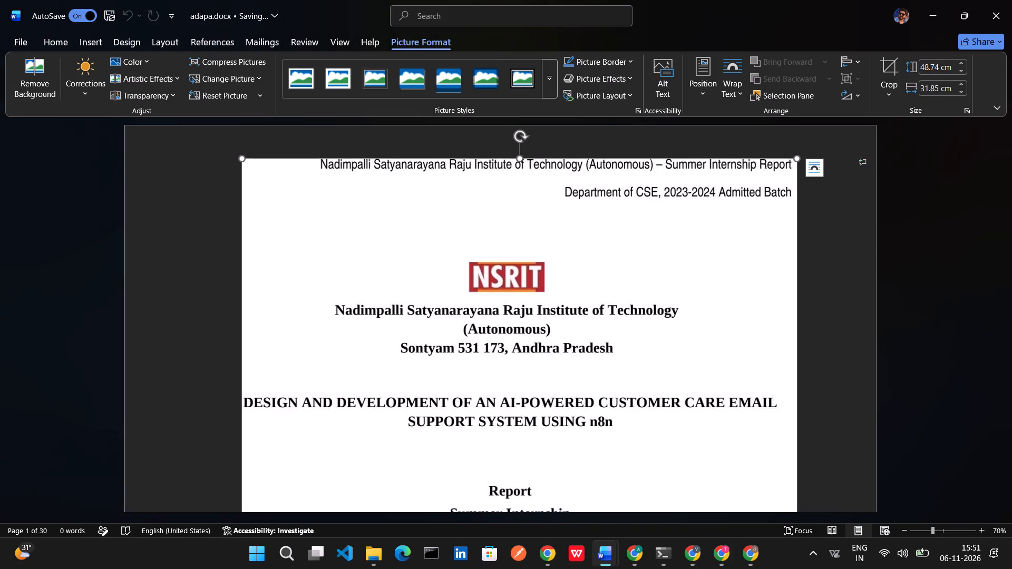
scroll(481, 279, "up", 4)
scroll(481, 279, "down", 5)
scroll(481, 279, "up", 19)
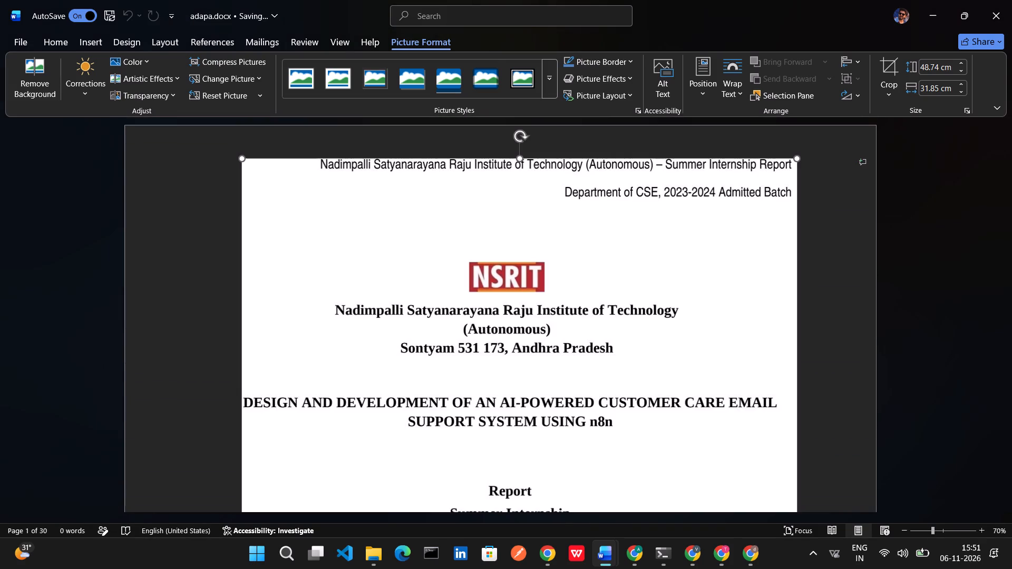
scroll(479, 282, "down", 12)
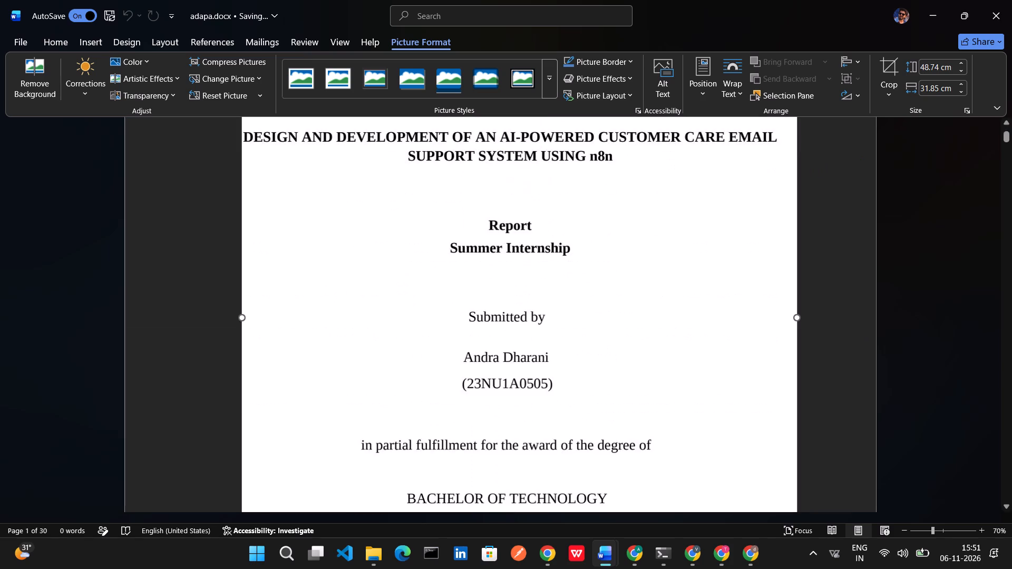
scroll(479, 282, "down", 13)
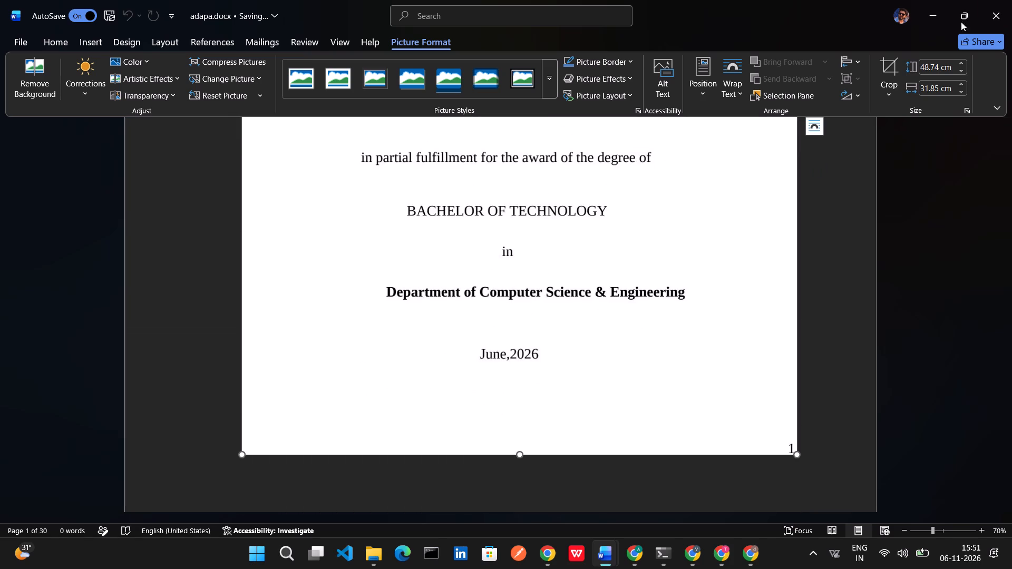
left_click(933, 14)
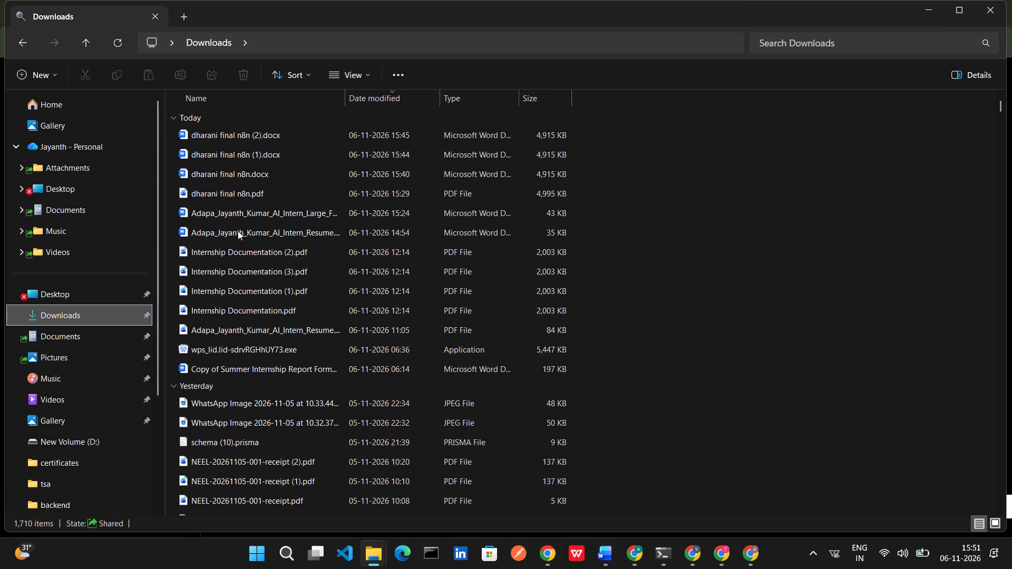
Open Internship Documentation (2).pdf from Downloads in Word, accepting conversion to an editable document, and return to File Explorer.
double_click(220, 253)
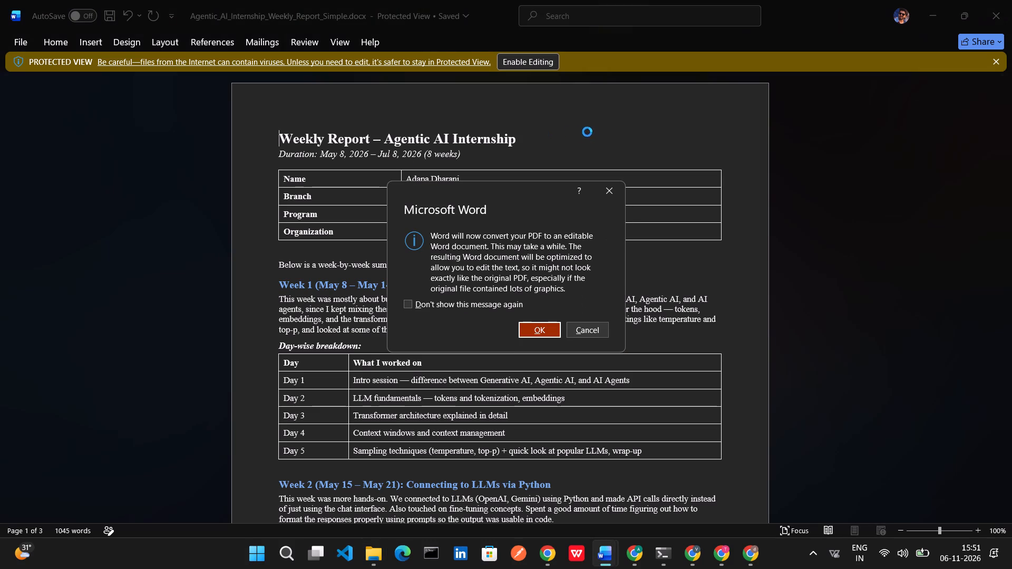
left_click(546, 326)
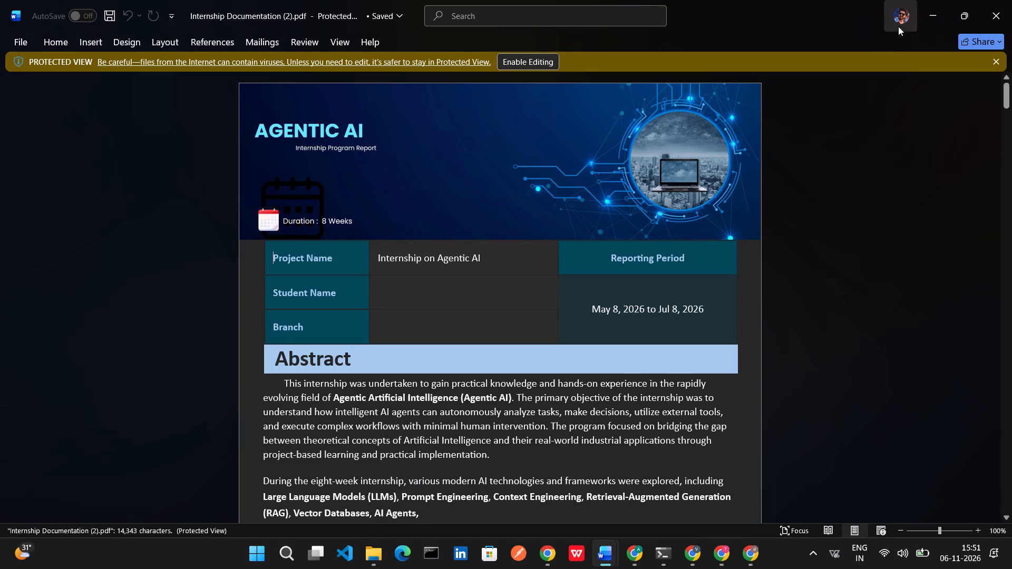
left_click(933, 14)
left_click(935, 12)
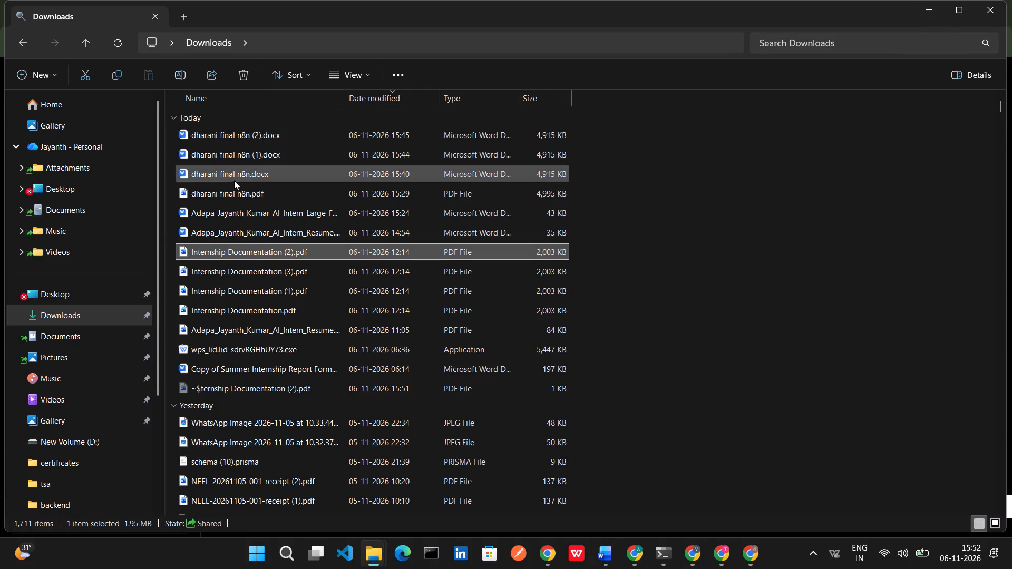
Open dharani final n8n.docx from the Downloads folder in Word and enable editing.
double_click(237, 173)
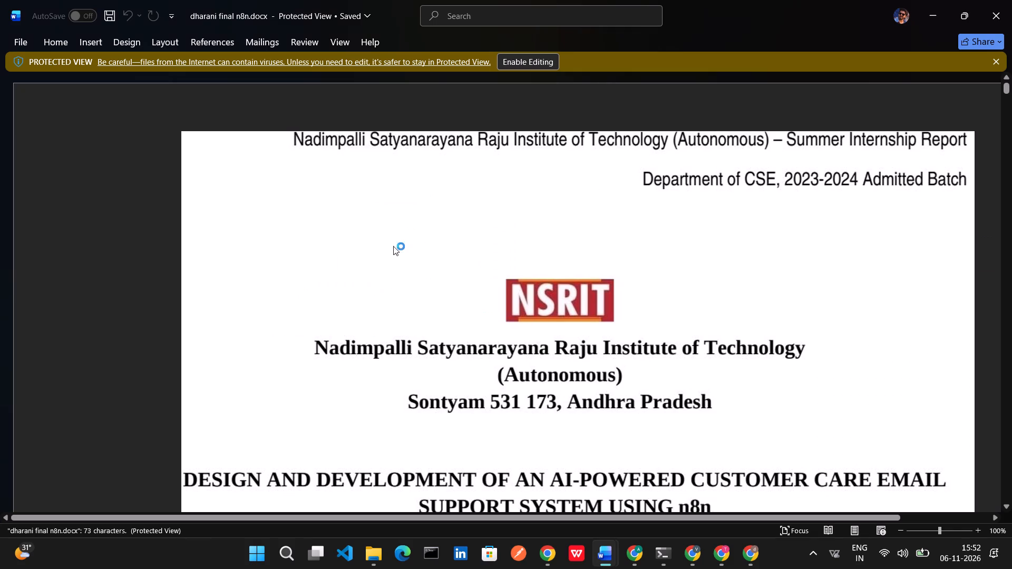
left_click(485, 322)
scroll(489, 309, "down", 3)
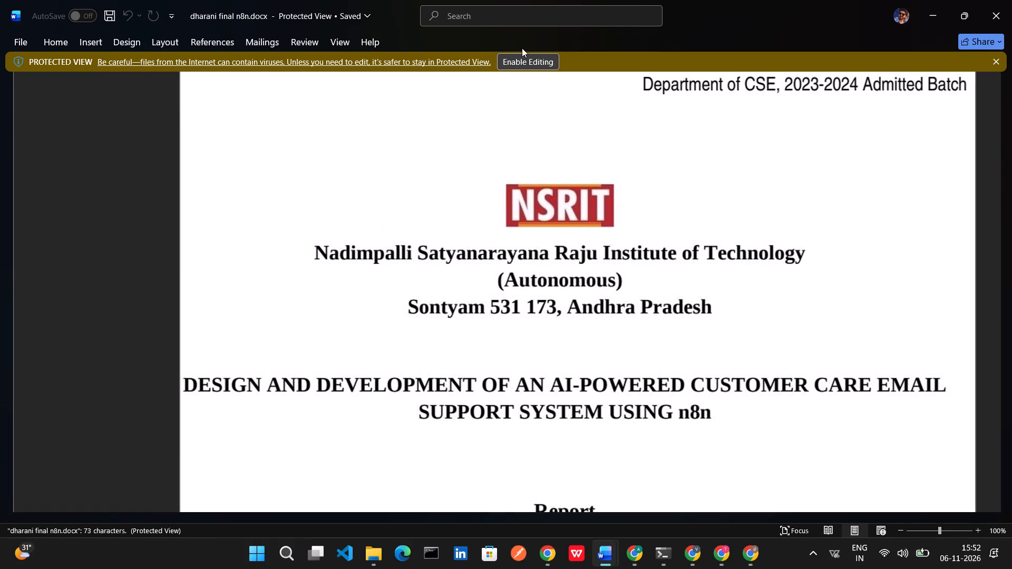
left_click(523, 60)
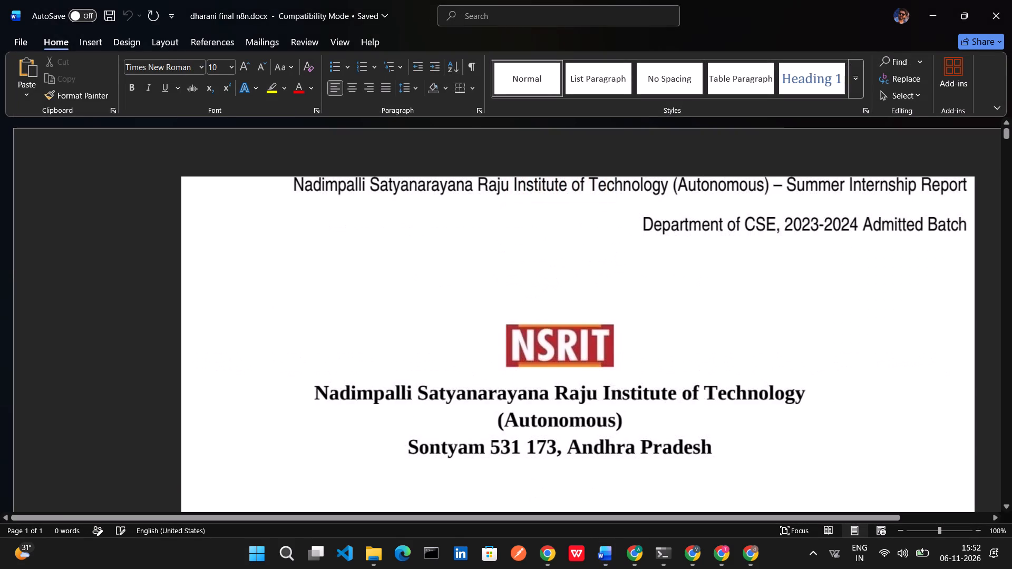
Examine the pages of dharani final n8n.docx from the cover to the internship certificate, checking whether the cover text can be edited.
left_click(556, 402)
scroll(569, 333, "up", 3)
scroll(569, 333, "down", 4)
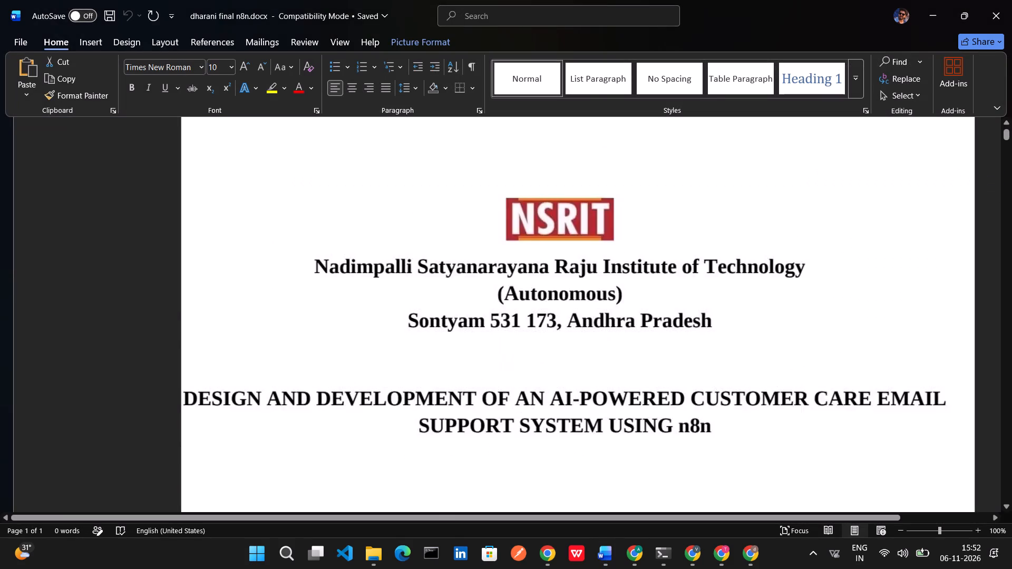
scroll(569, 331, "down", 16)
scroll(569, 323, "down", 9)
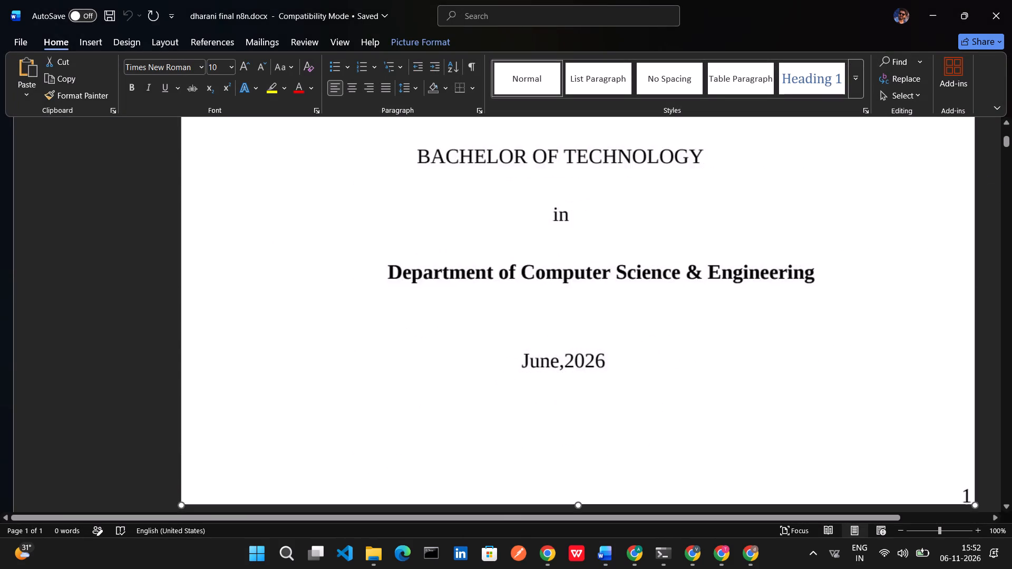
scroll(569, 323, "down", 20)
scroll(569, 323, "down", 9)
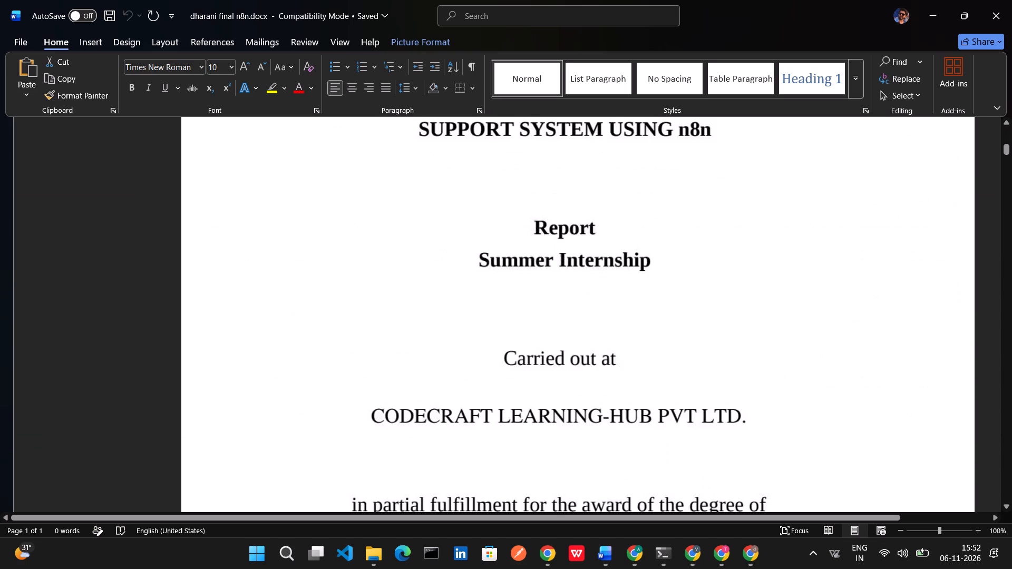
scroll(569, 323, "down", 19)
scroll(570, 322, "down", 2, "ctrl")
scroll(570, 322, "left", 1)
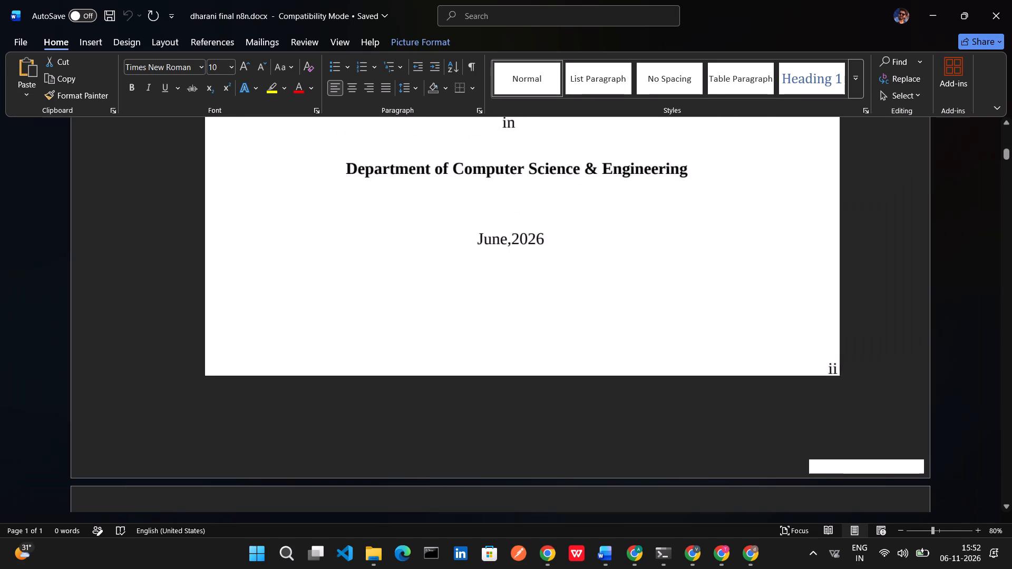
scroll(570, 322, "down", 3, "ctrl")
scroll(570, 322, "down", 5)
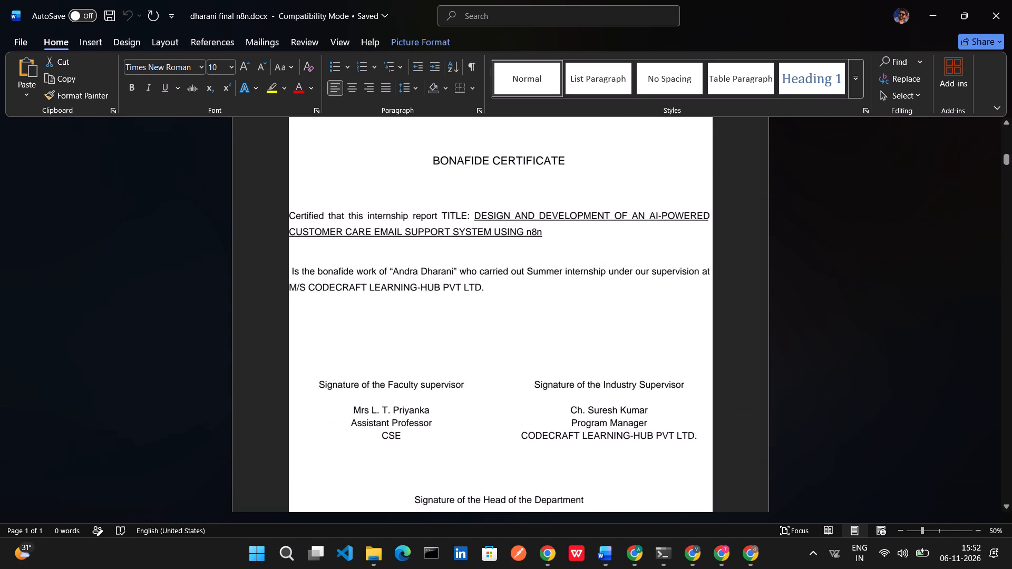
scroll(570, 322, "down", 3)
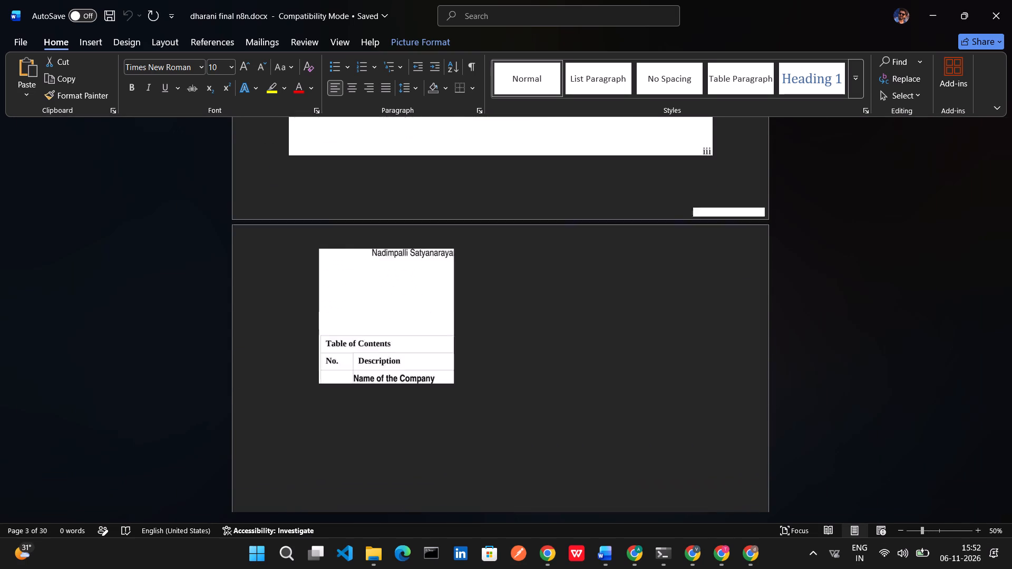
scroll(570, 322, "down", 3)
scroll(570, 322, "up", 1)
scroll(570, 322, "down", 3)
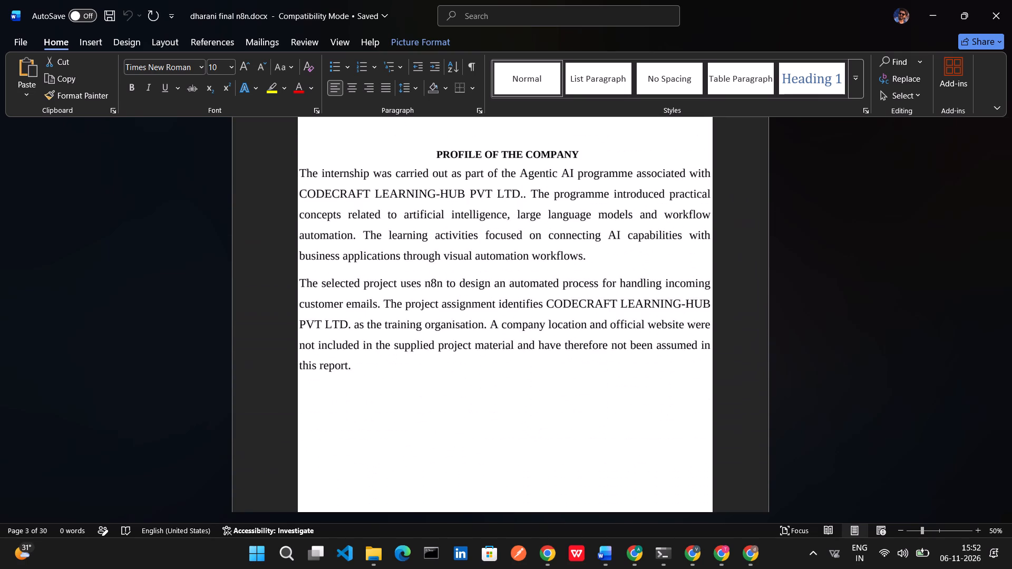
scroll(570, 322, "down", 4)
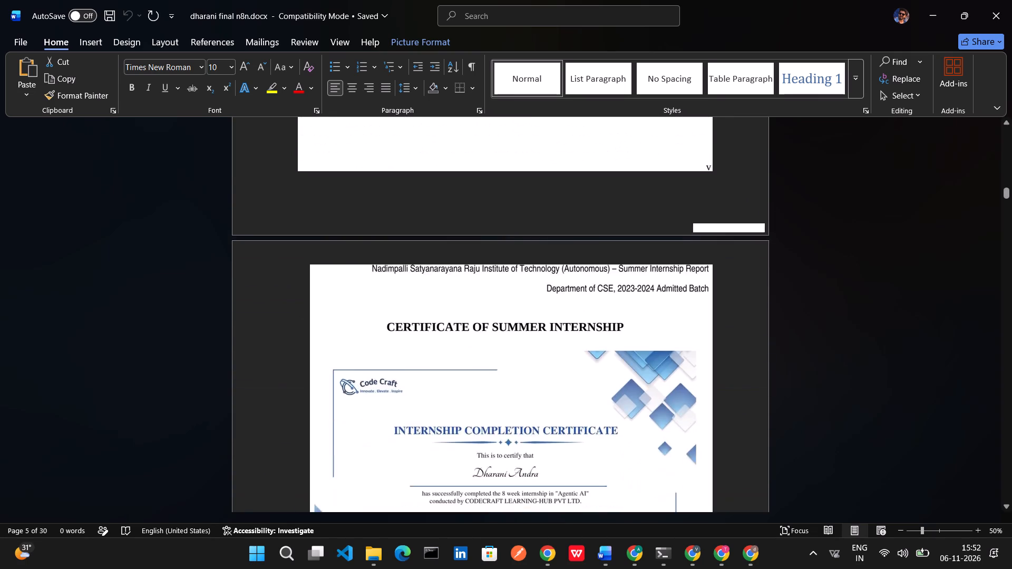
scroll(570, 322, "down", 1)
scroll(570, 322, "up", 3)
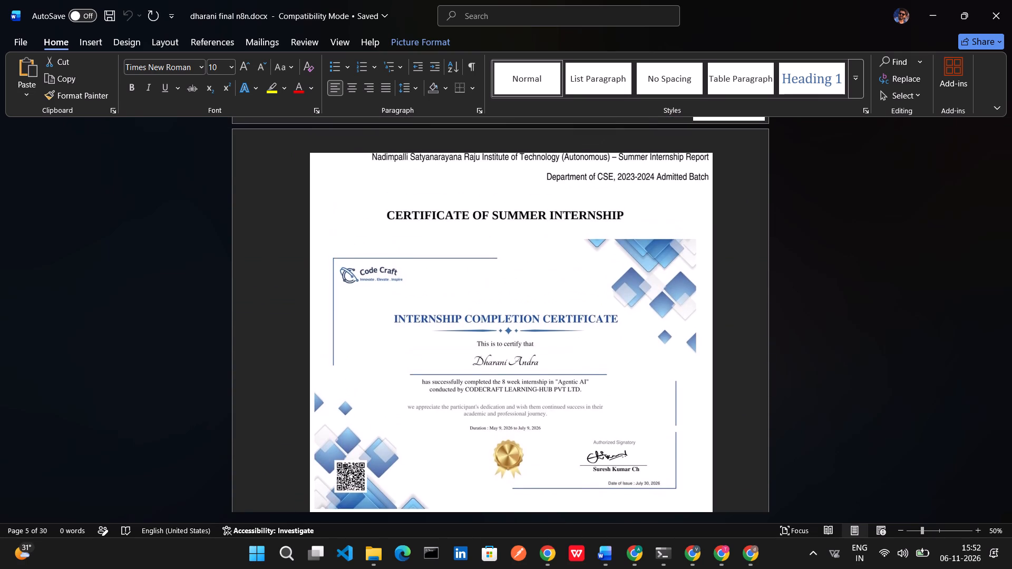
Bring up the picture options for the internship completion certificate image on page 5 of dharani final n8n.docx.
right_click(563, 288)
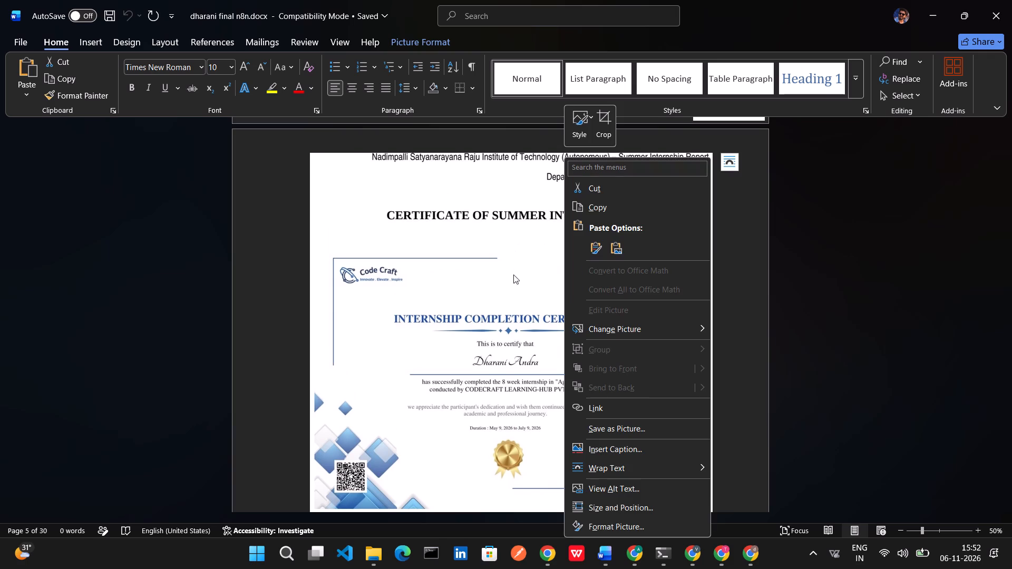
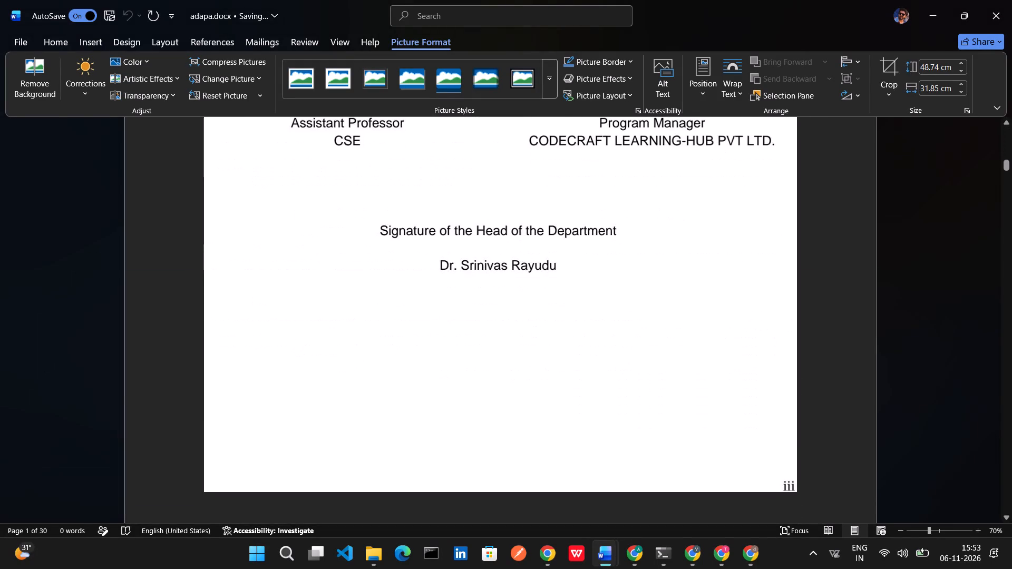
Examine the pages of adapa.docx through to the internship completion certificate, checking whether the certificate's text can be selected for editing.
scroll(573, 292, "down", 12)
scroll(573, 292, "up", 3)
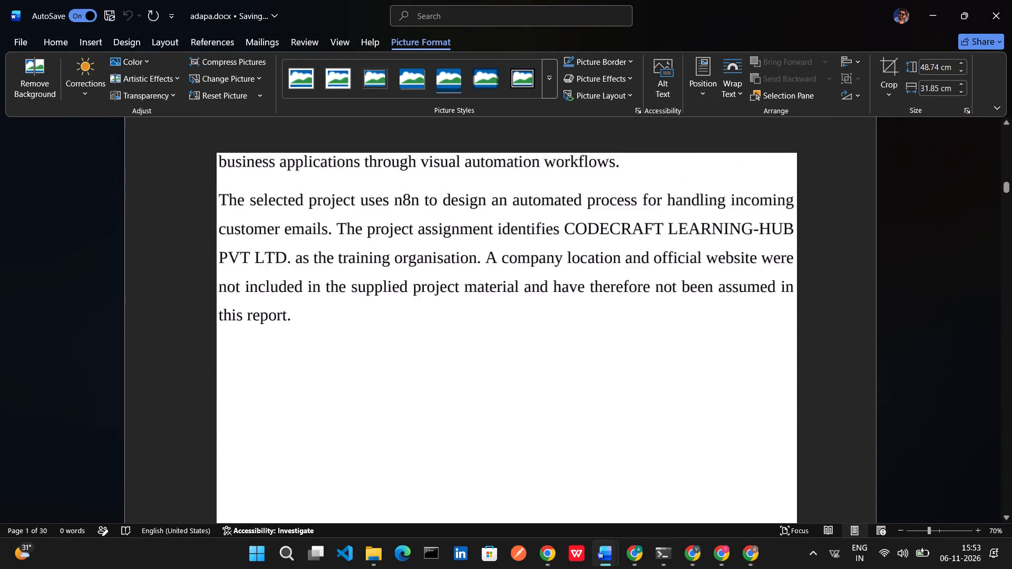
scroll(573, 292, "down", 4)
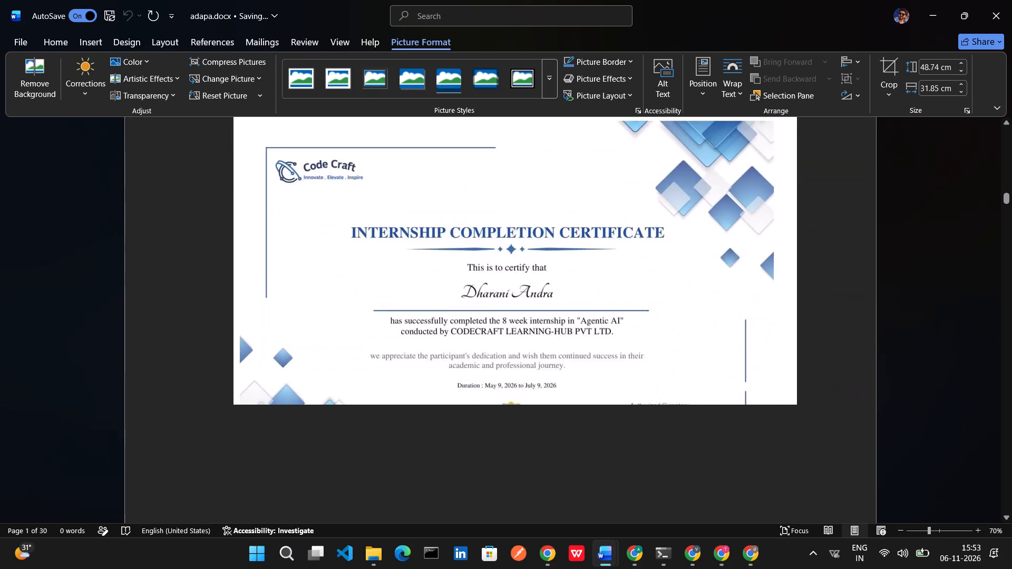
scroll(573, 292, "down", 1)
scroll(573, 292, "up", 1)
left_click(553, 273)
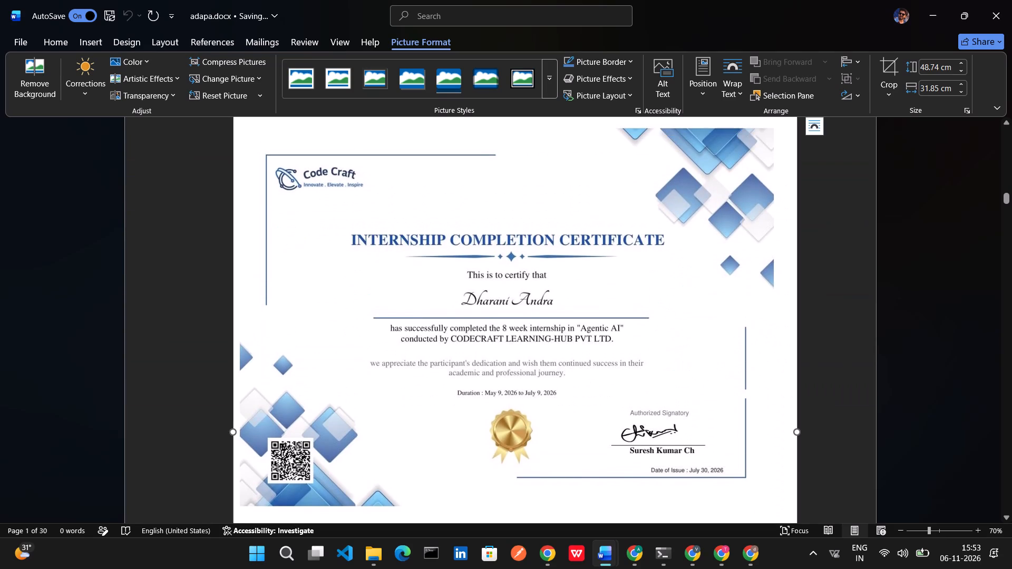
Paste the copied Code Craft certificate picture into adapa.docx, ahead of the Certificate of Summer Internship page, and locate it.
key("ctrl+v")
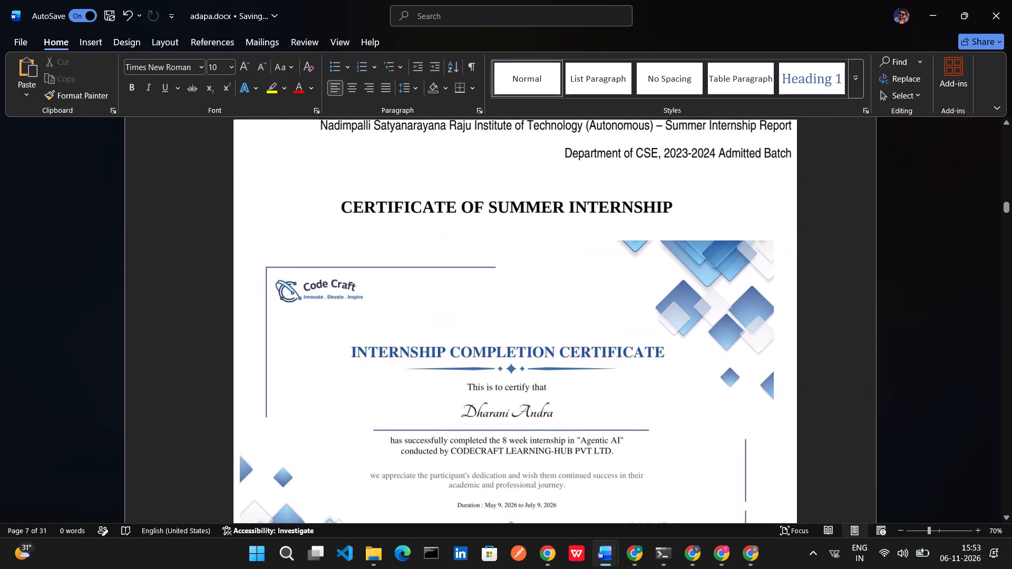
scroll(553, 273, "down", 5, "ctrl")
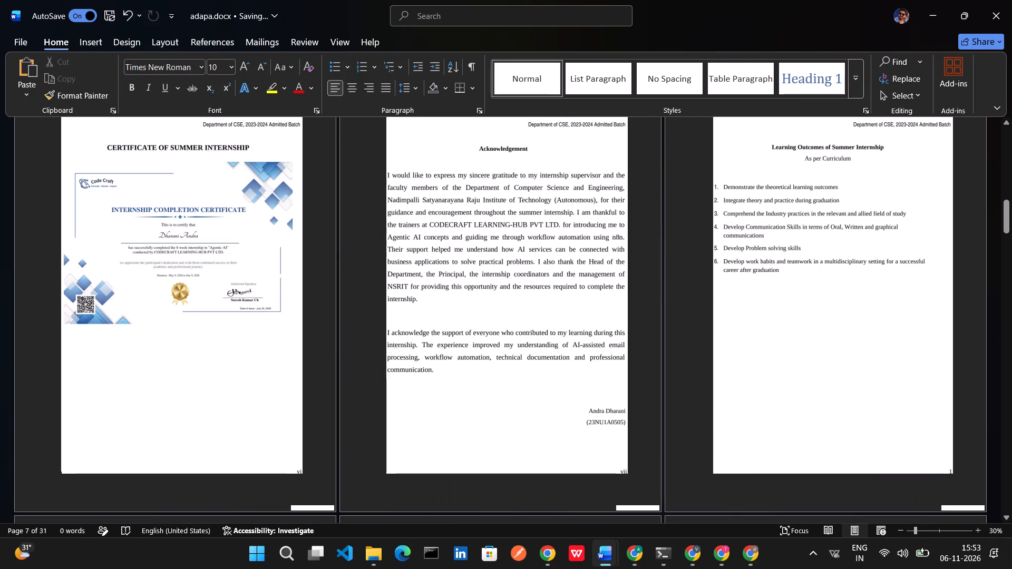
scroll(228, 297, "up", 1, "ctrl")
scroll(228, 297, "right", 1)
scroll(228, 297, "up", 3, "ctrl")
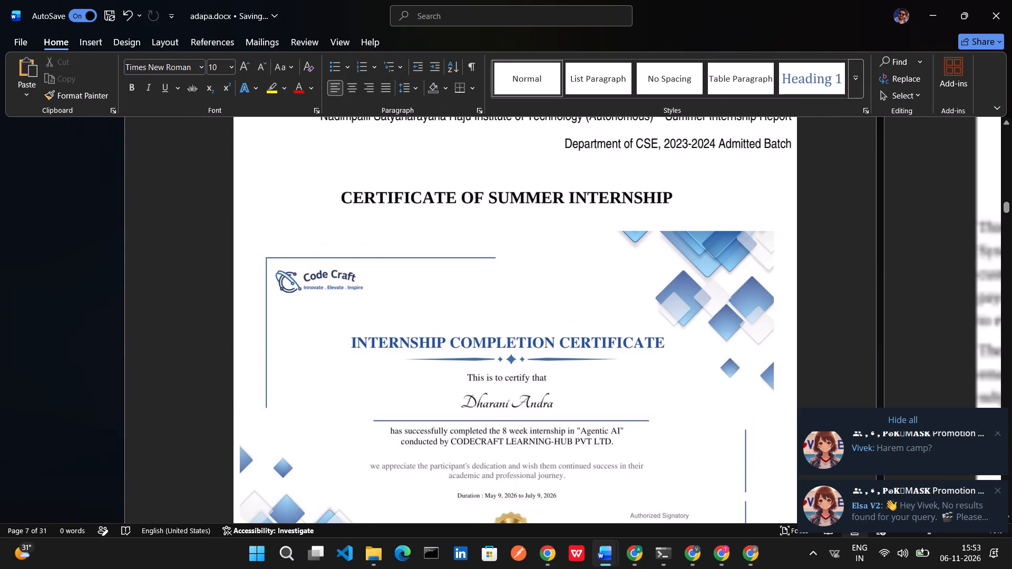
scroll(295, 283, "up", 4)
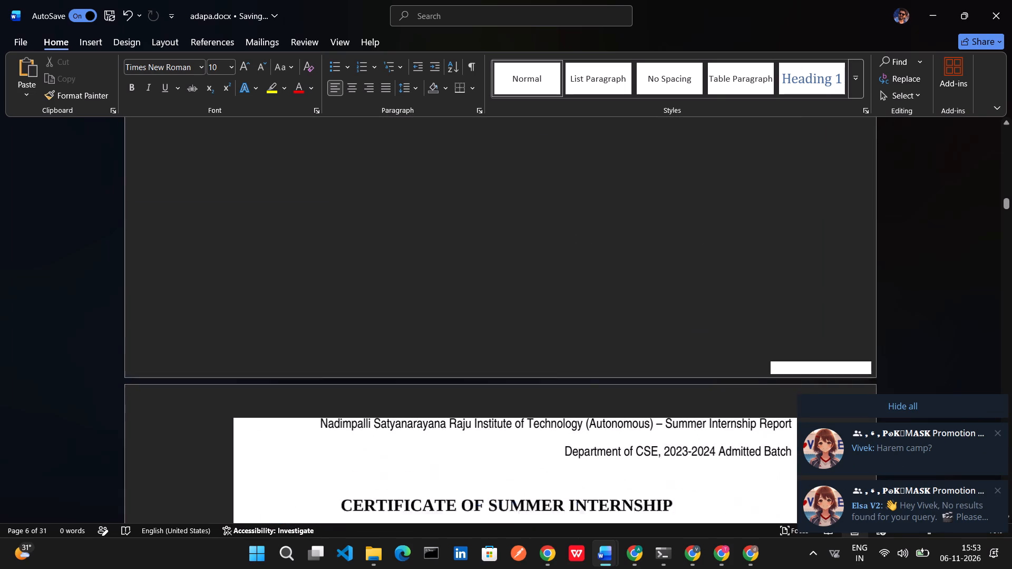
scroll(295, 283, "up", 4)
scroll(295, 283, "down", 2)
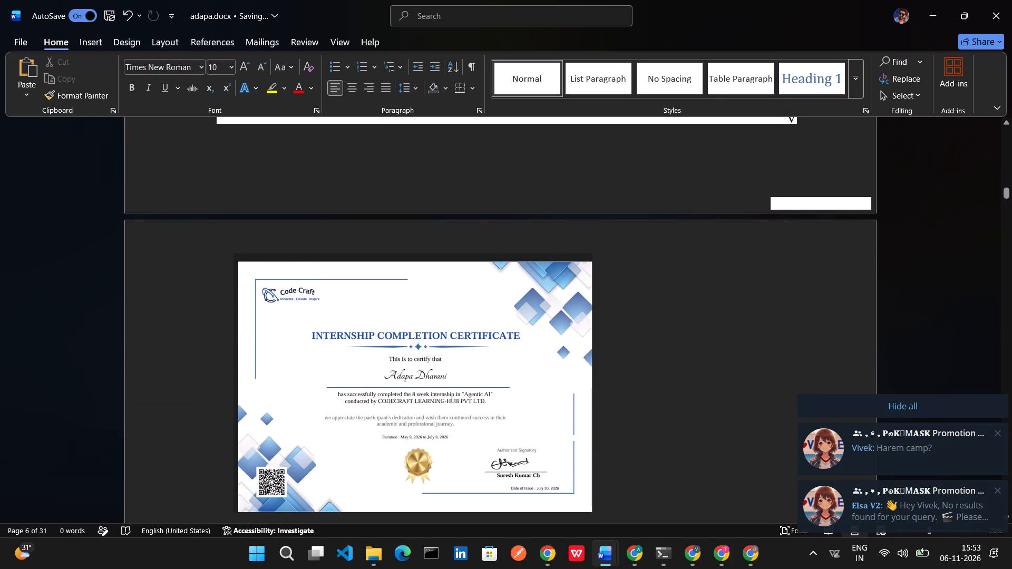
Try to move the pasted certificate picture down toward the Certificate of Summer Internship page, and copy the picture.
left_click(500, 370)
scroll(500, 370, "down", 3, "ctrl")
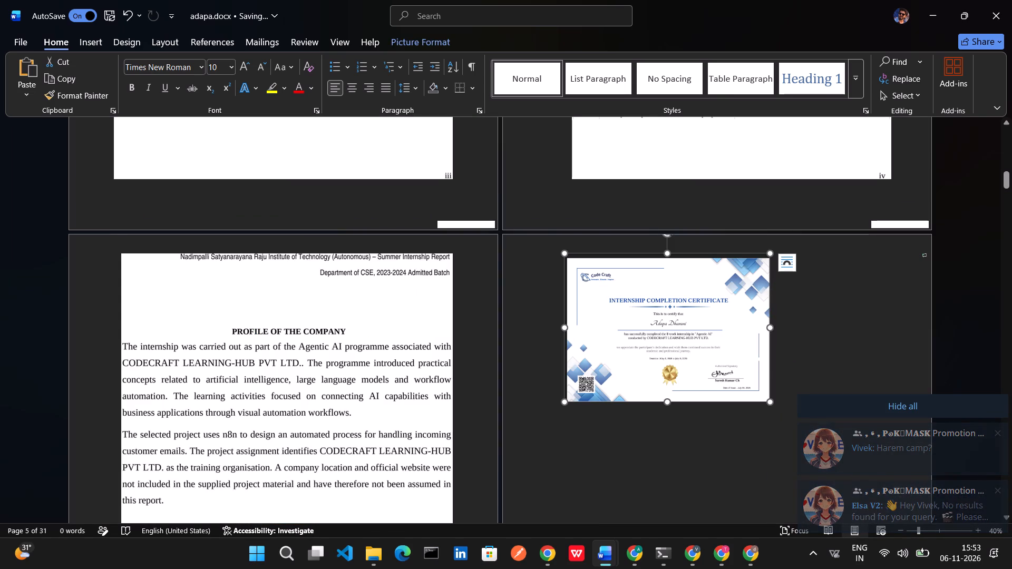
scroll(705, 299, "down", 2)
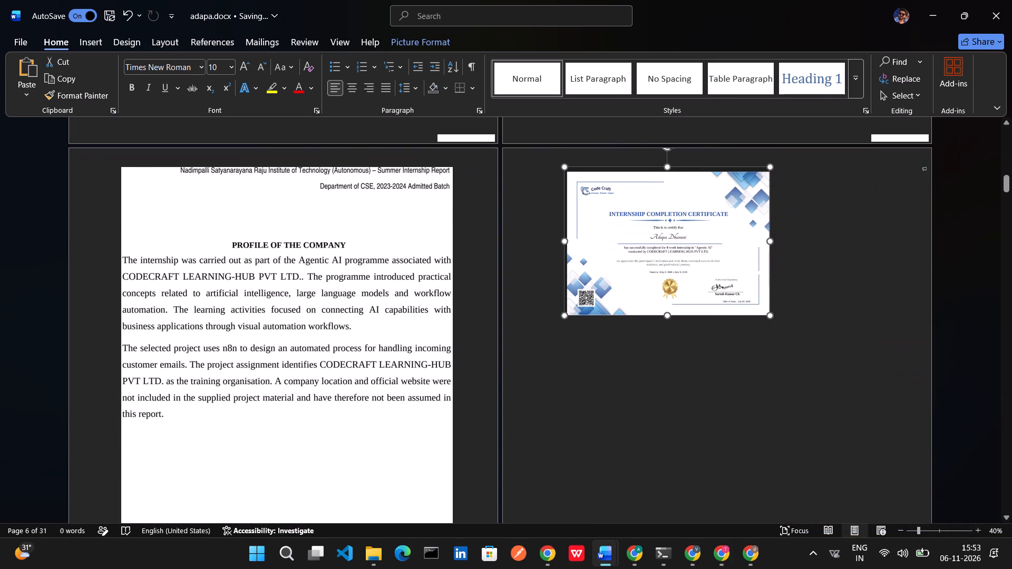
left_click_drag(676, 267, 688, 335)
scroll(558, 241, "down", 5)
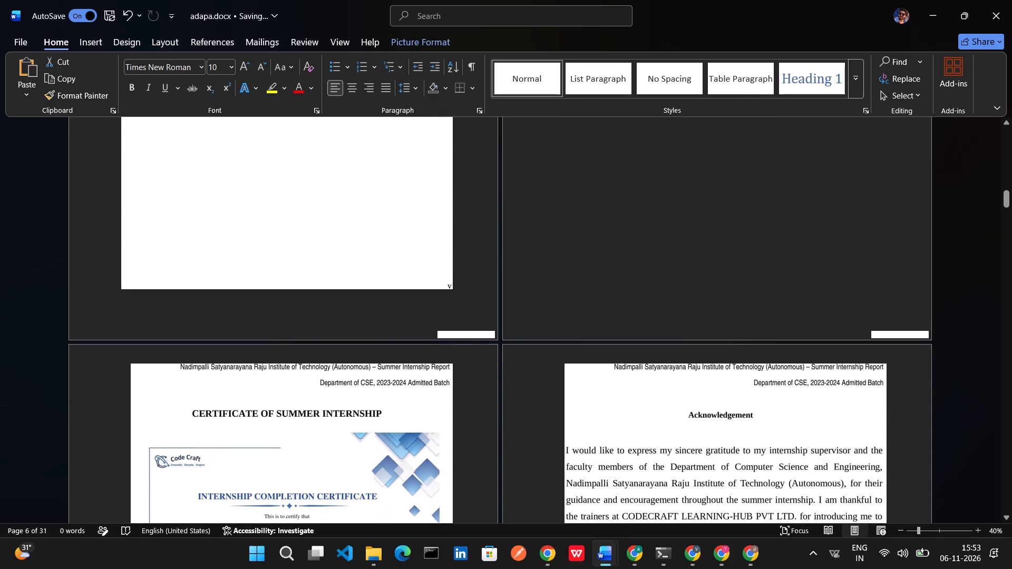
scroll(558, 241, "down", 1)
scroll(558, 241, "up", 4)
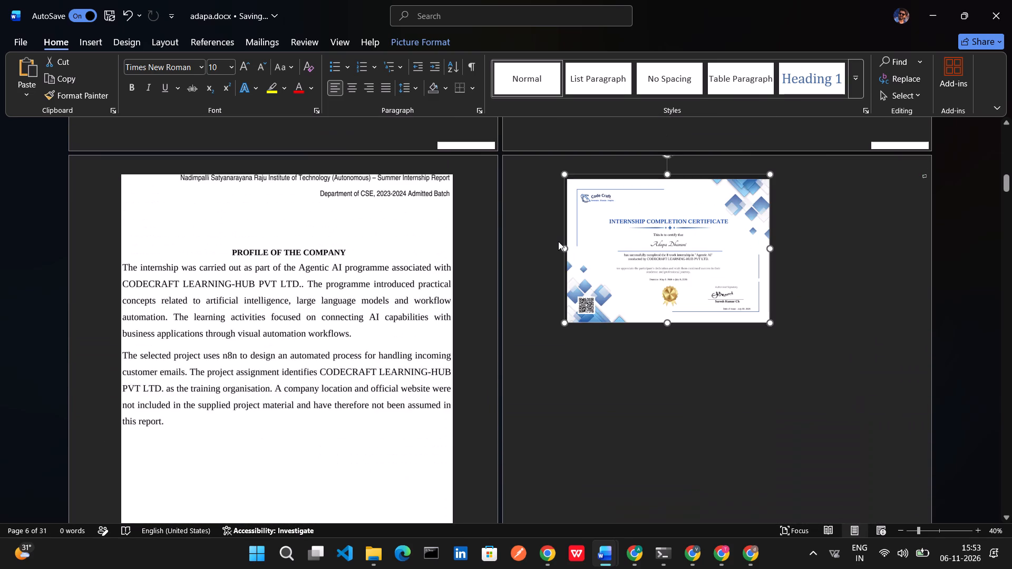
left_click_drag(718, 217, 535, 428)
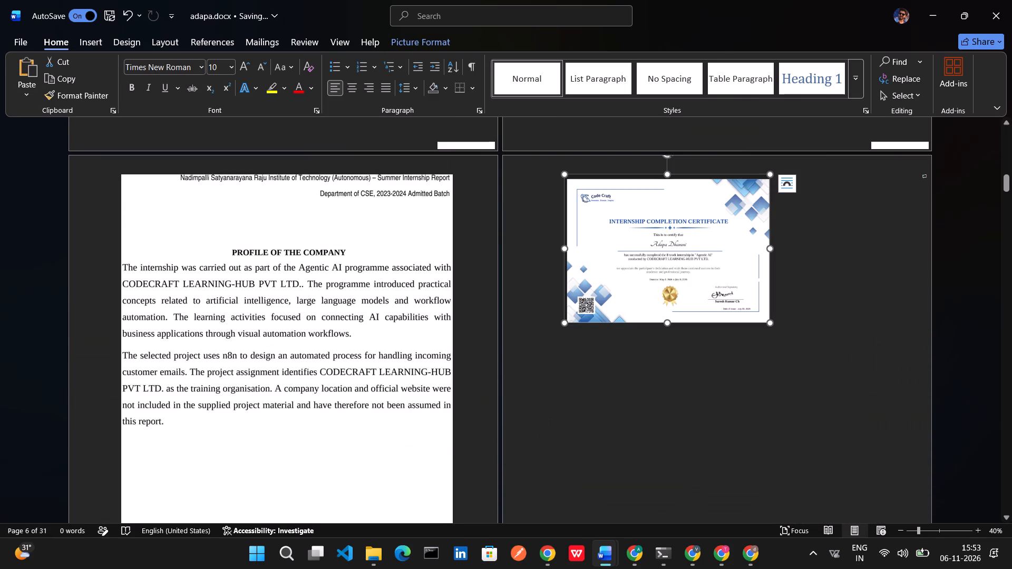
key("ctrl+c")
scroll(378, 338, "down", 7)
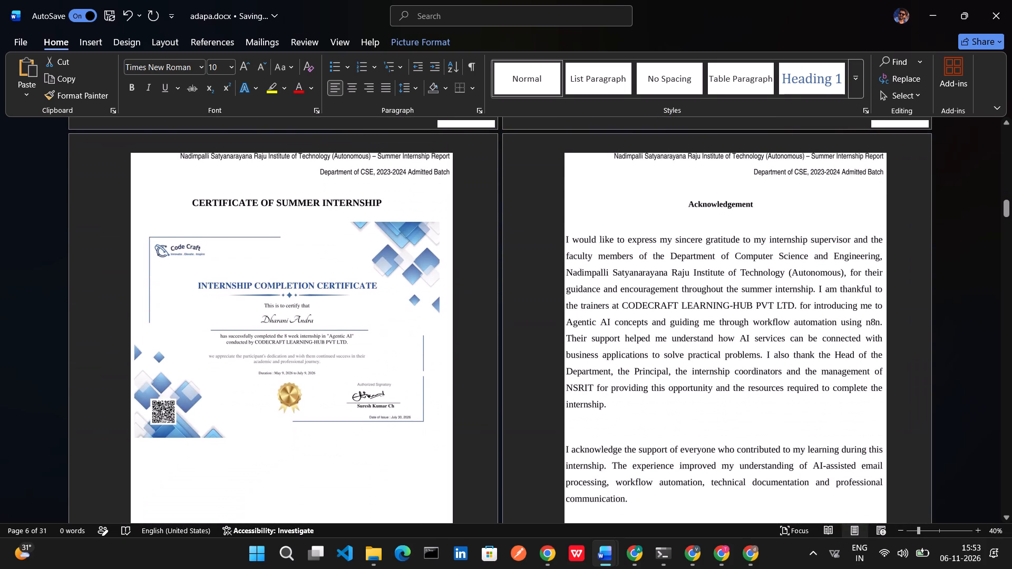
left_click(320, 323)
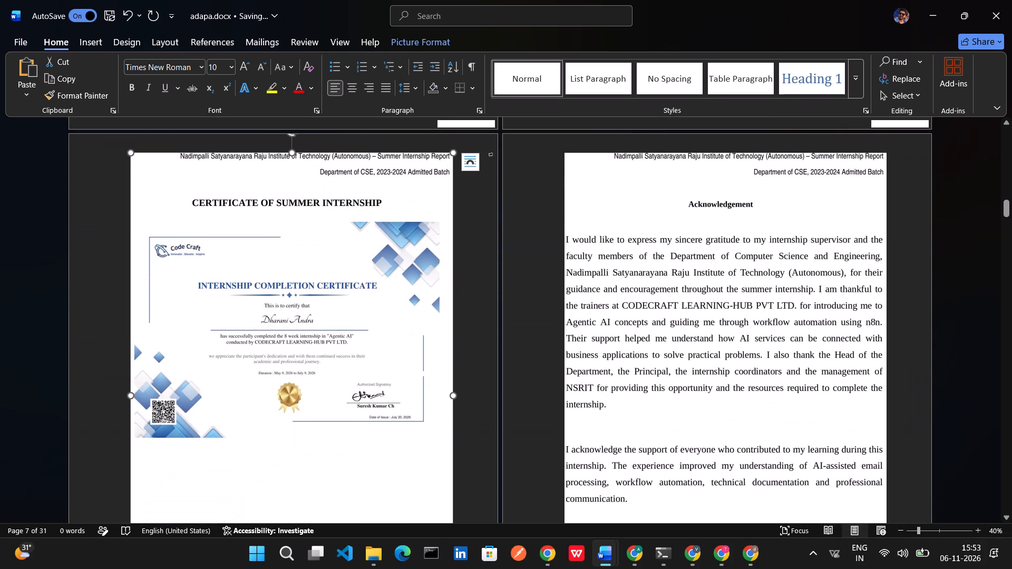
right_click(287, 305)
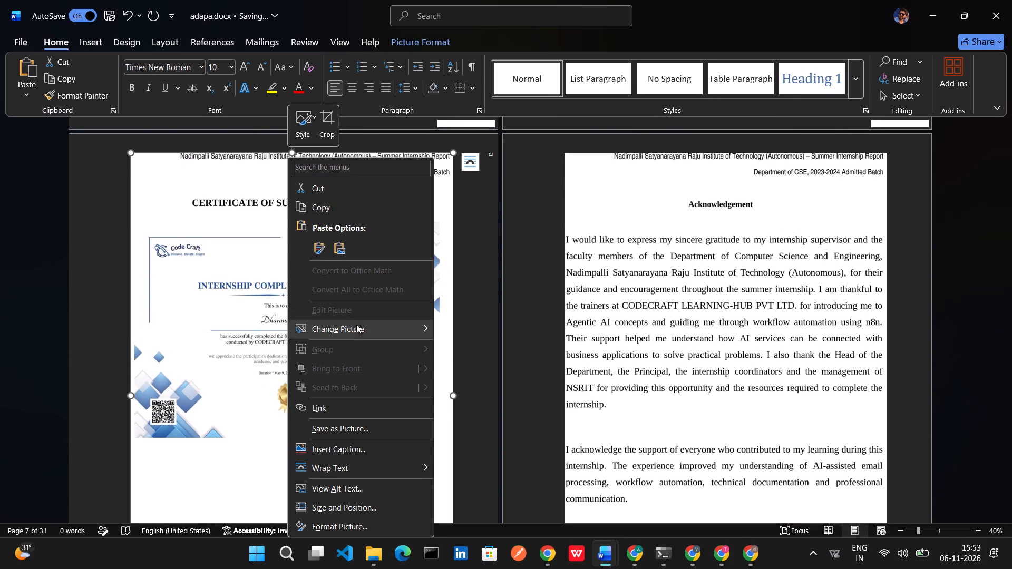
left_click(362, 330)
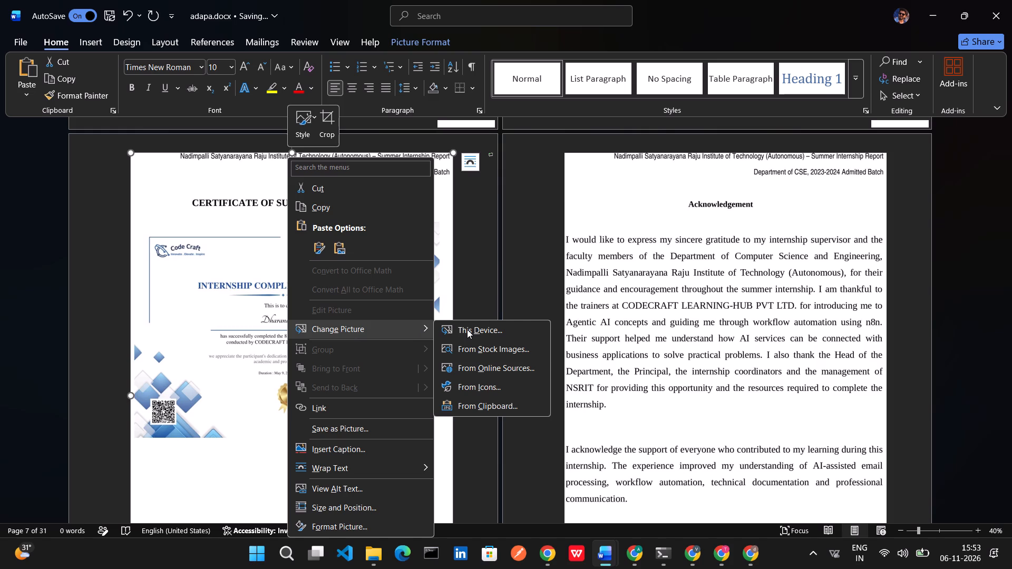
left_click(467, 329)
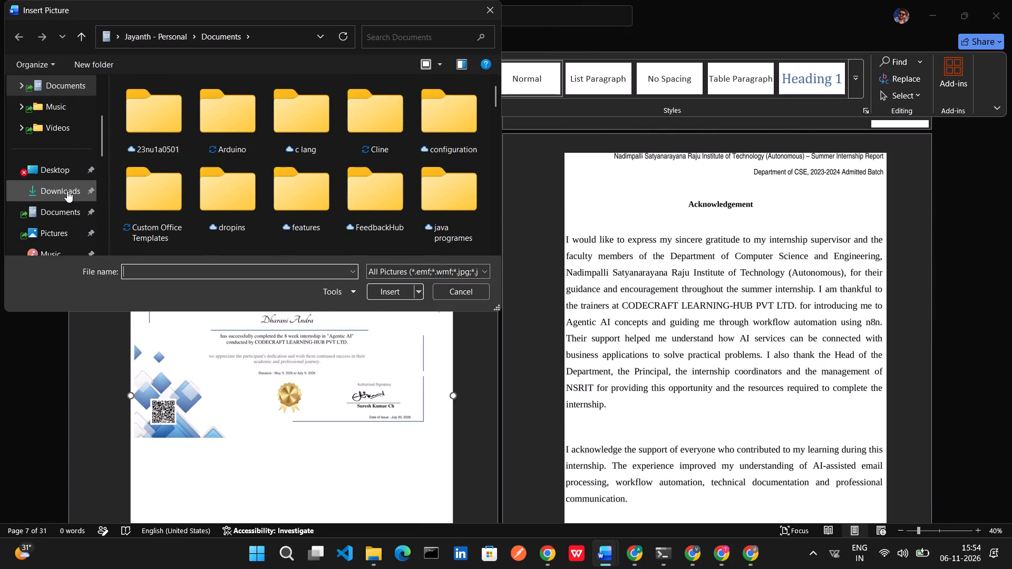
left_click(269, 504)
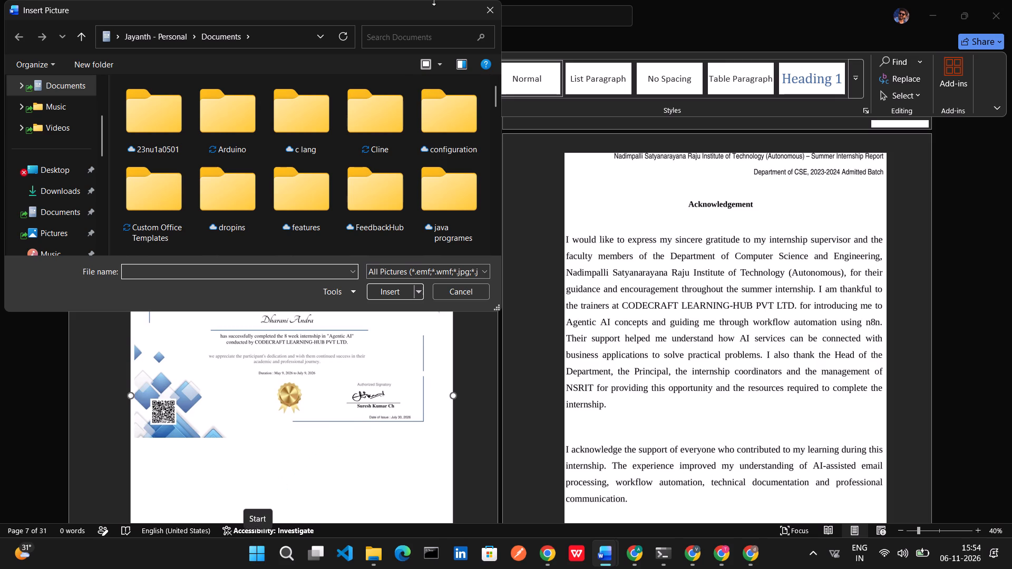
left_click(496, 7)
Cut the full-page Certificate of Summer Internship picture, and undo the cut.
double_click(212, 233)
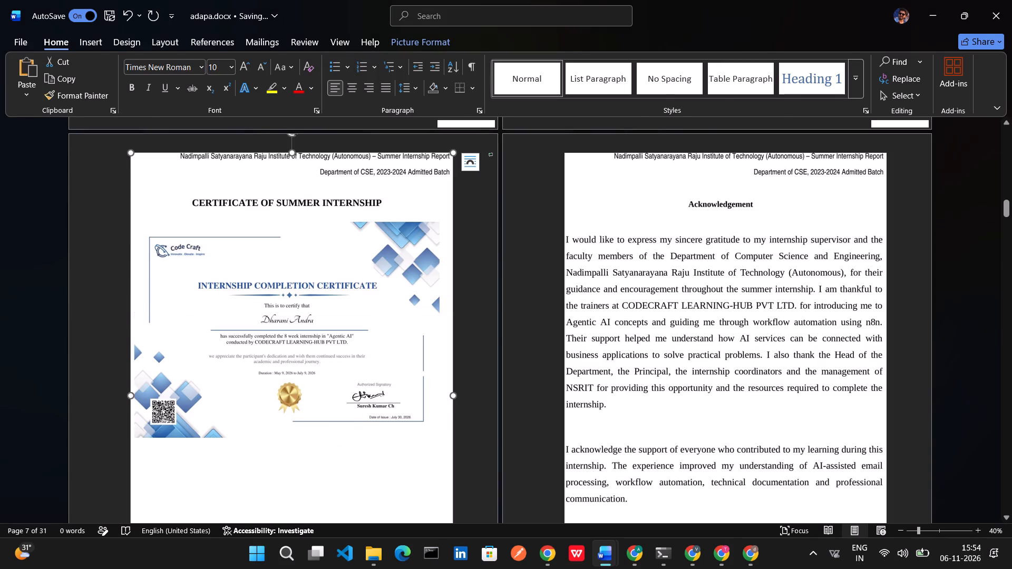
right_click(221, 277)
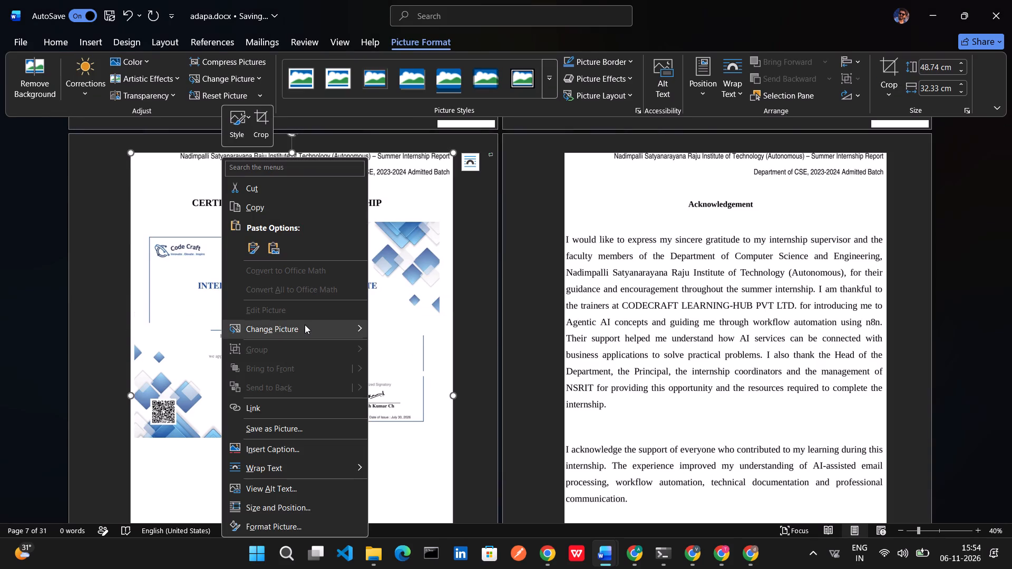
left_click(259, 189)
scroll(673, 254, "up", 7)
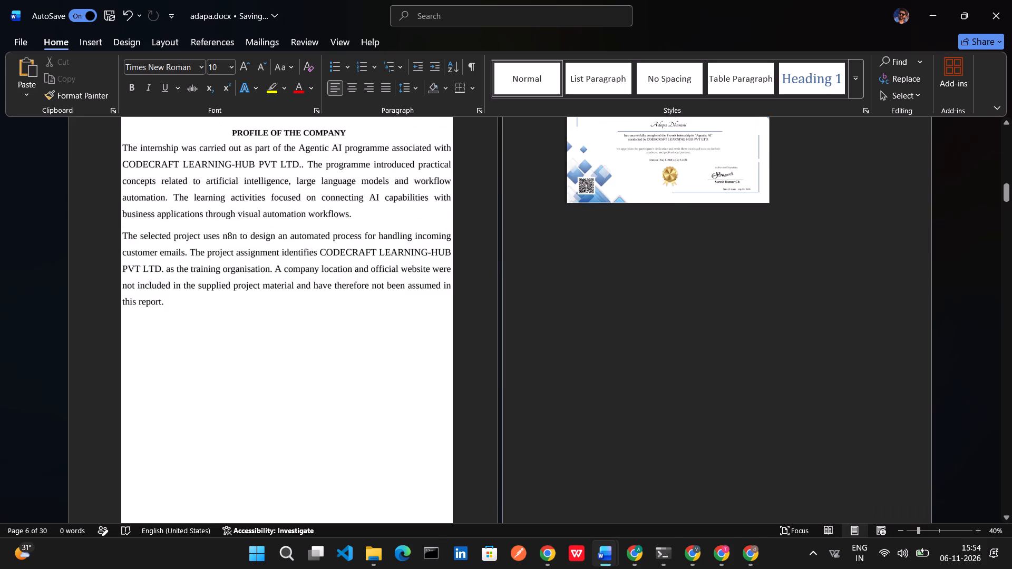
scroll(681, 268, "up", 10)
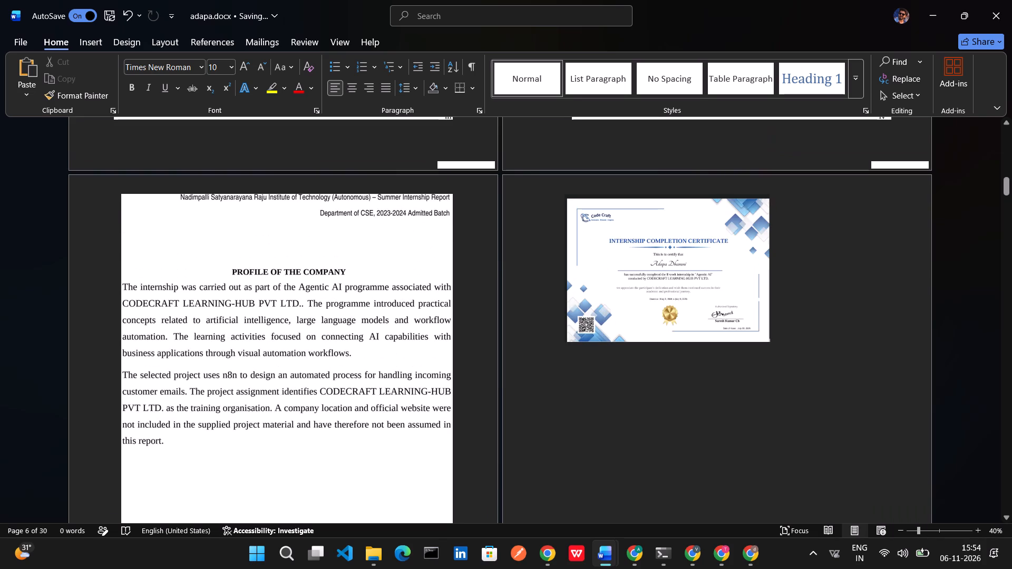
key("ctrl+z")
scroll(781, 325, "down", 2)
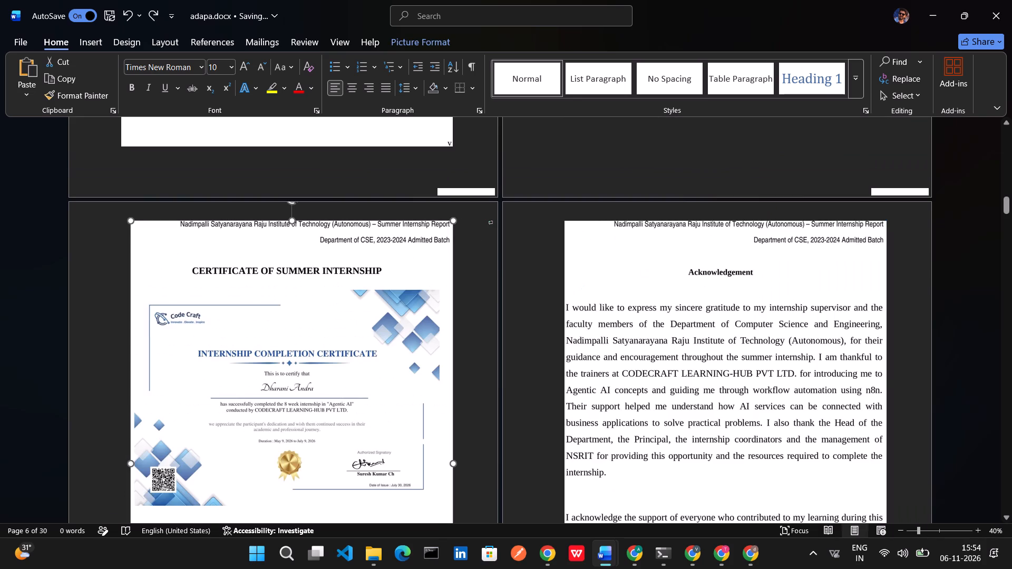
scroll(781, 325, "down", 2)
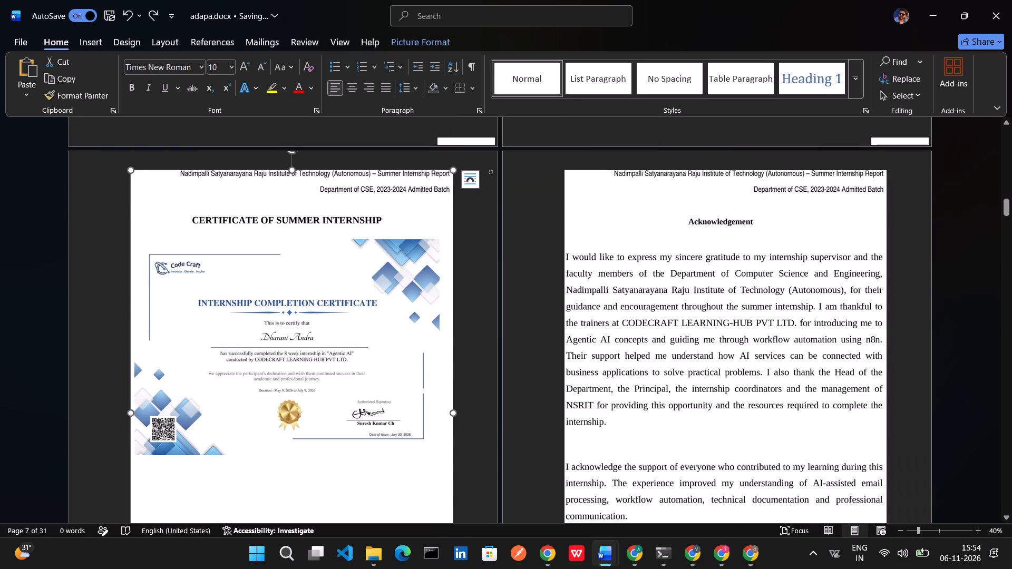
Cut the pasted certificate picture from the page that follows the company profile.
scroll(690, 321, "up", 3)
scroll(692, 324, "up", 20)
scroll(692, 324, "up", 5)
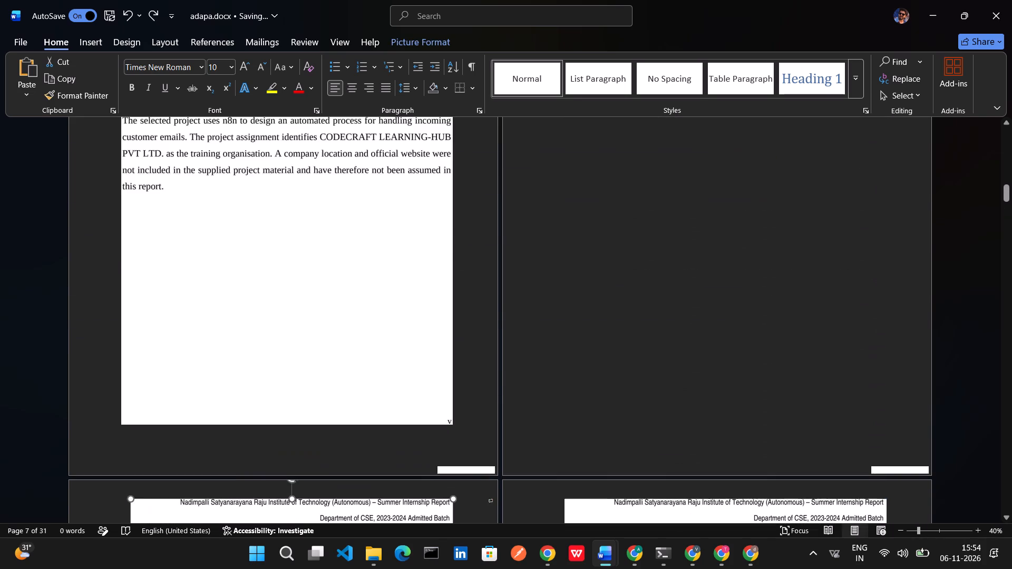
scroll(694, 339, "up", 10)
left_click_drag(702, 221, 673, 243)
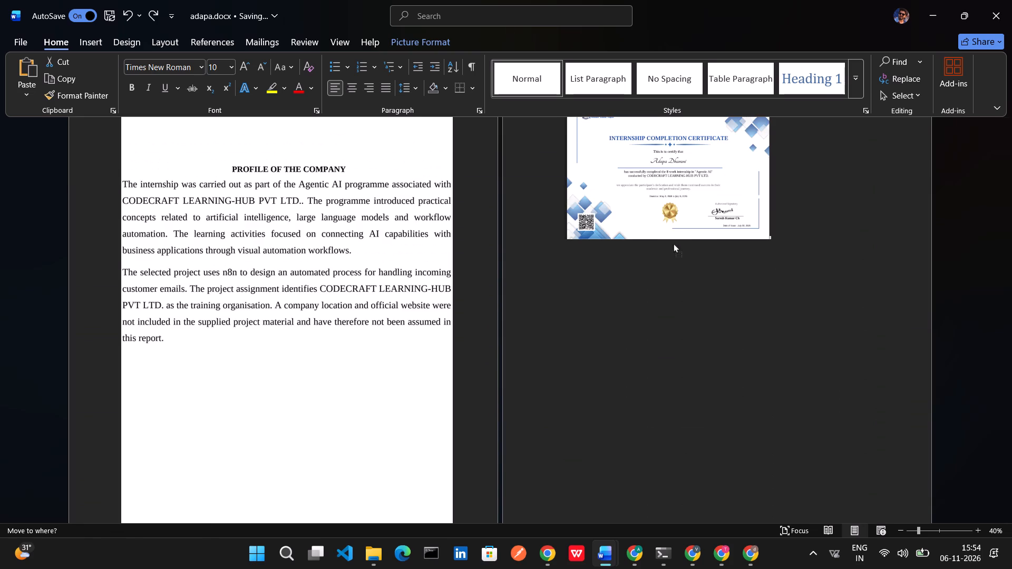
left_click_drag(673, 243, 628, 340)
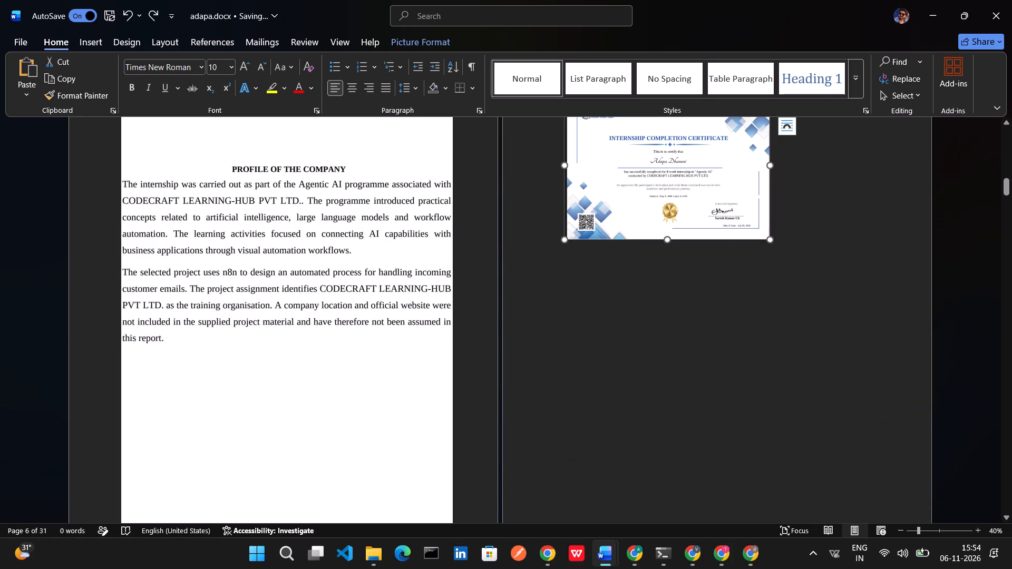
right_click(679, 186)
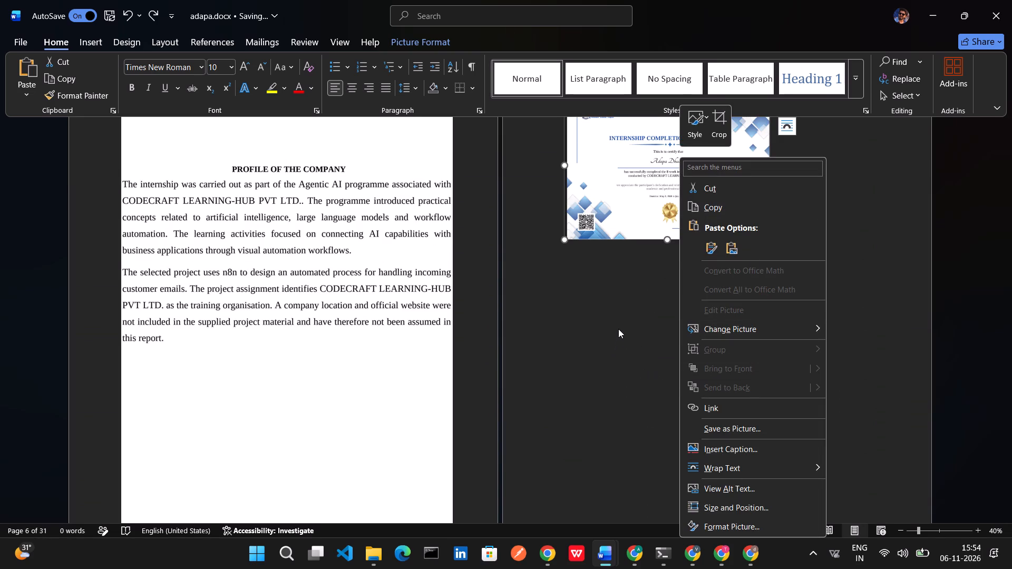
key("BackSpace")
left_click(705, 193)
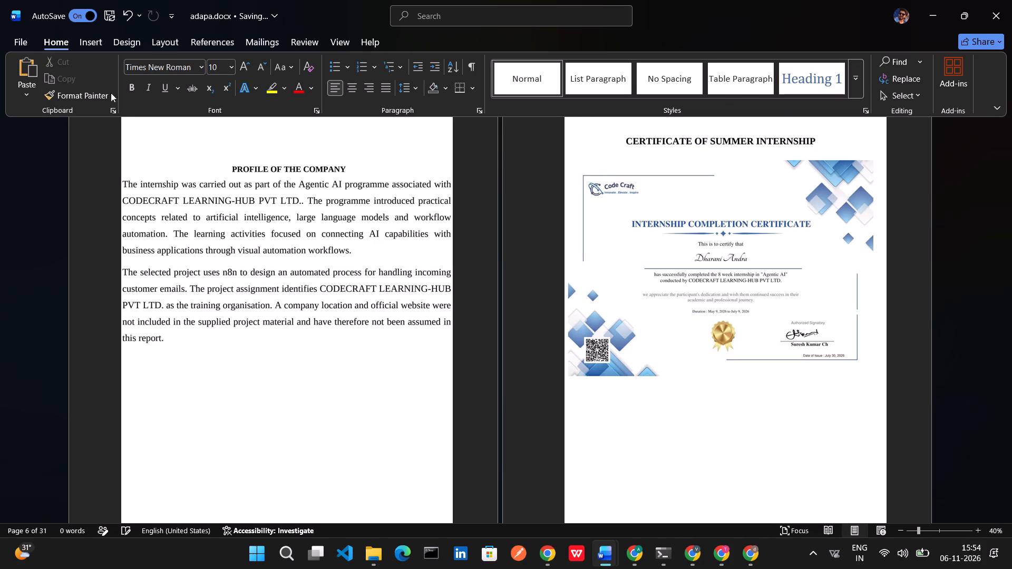
Select the full-page Certificate of Summer Internship picture and examine its extent from the page header to the page footer.
left_click(92, 40)
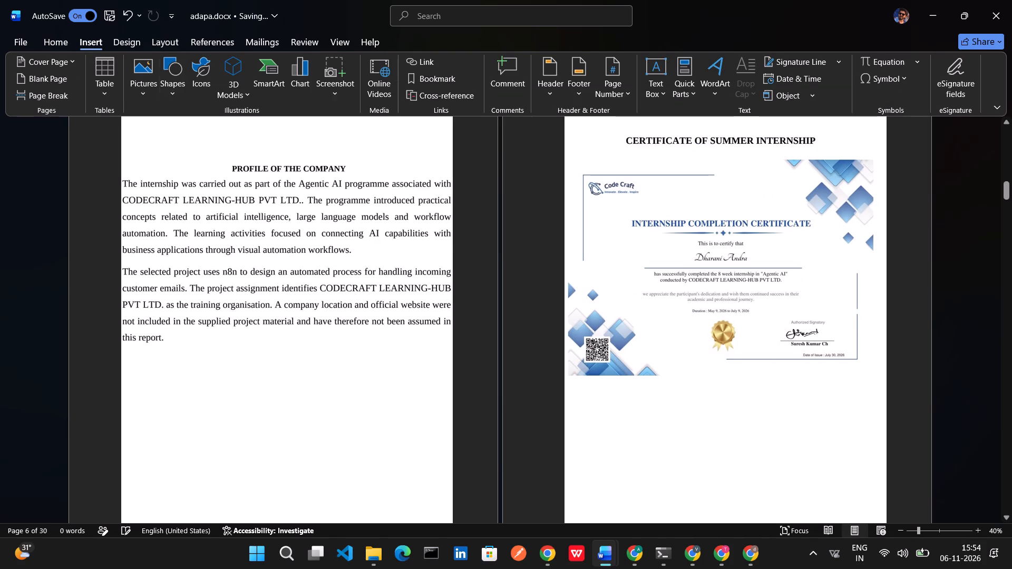
left_click(676, 218)
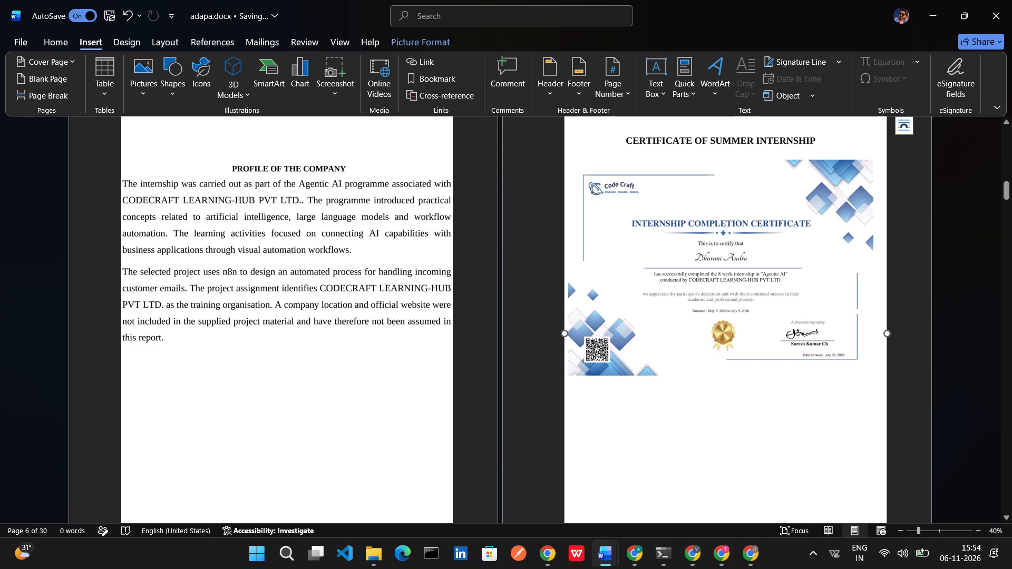
left_click(863, 142)
scroll(804, 293, "up", 3)
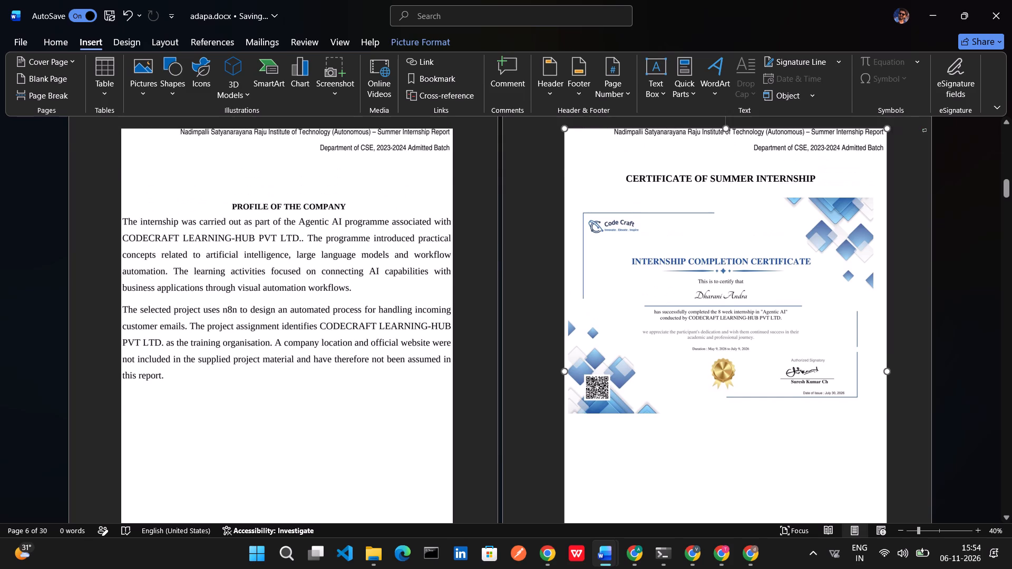
scroll(805, 293, "up", 3)
scroll(806, 293, "down", 1)
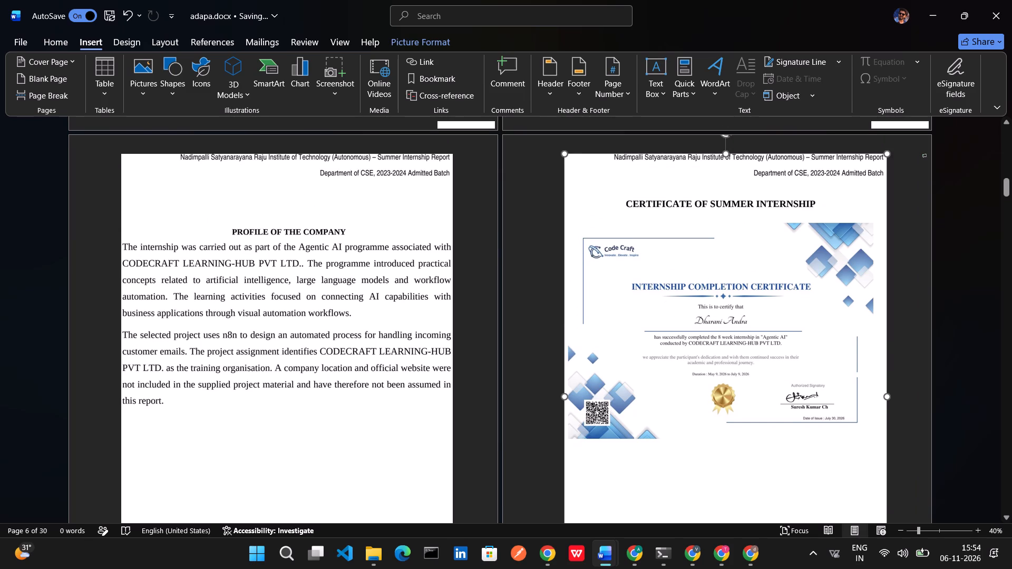
scroll(657, 206, "down", 6)
scroll(643, 255, "down", 2)
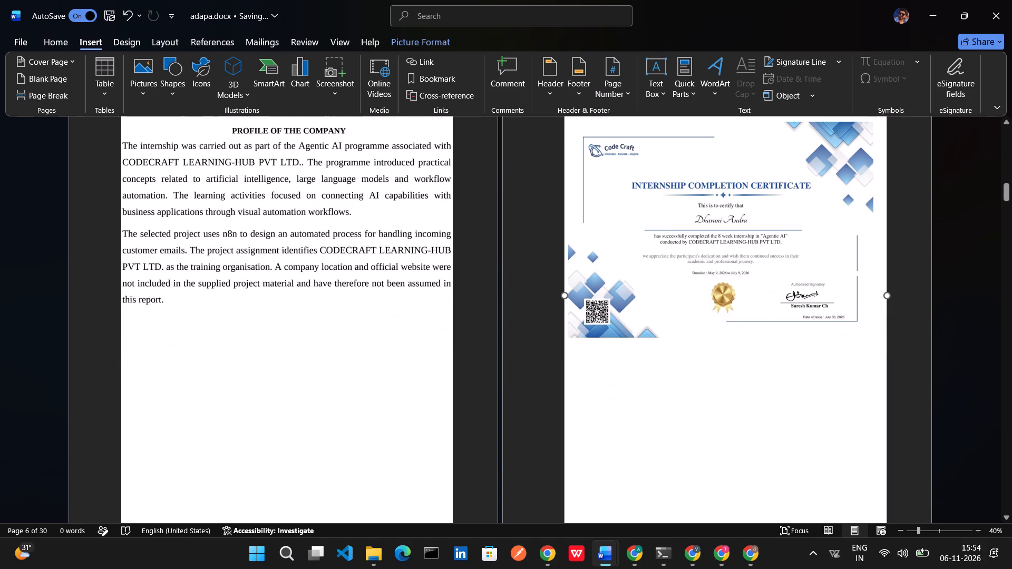
scroll(641, 258, "down", 1)
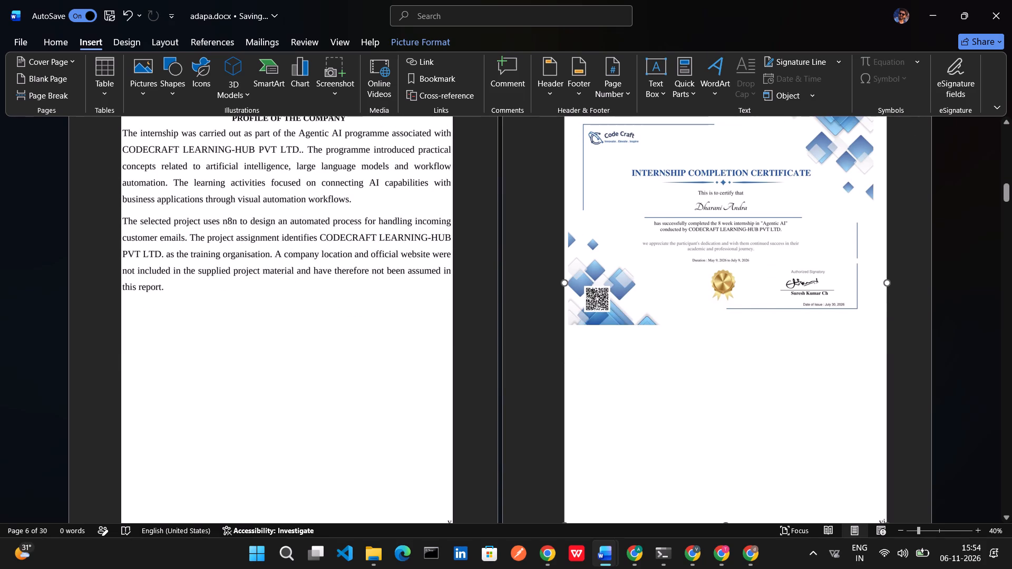
scroll(632, 251, "down", 4)
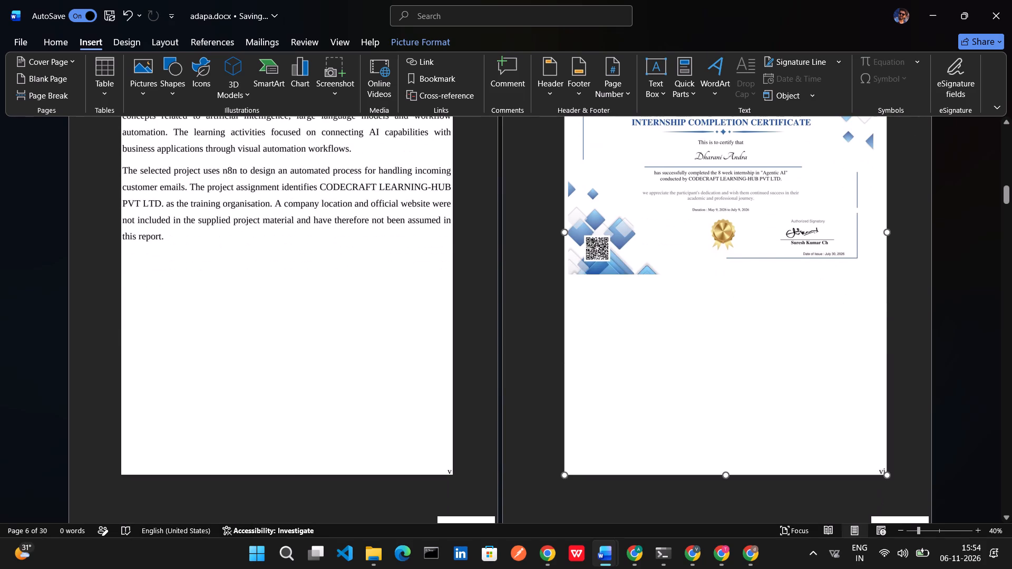
scroll(632, 255, "up", 14)
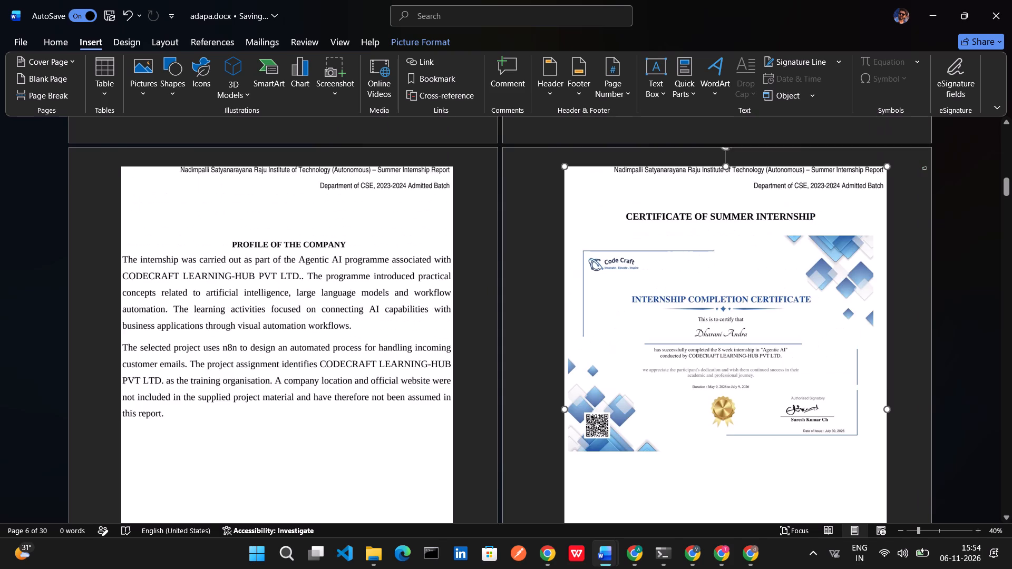
scroll(634, 262, "down", 5)
scroll(635, 265, "up", 2)
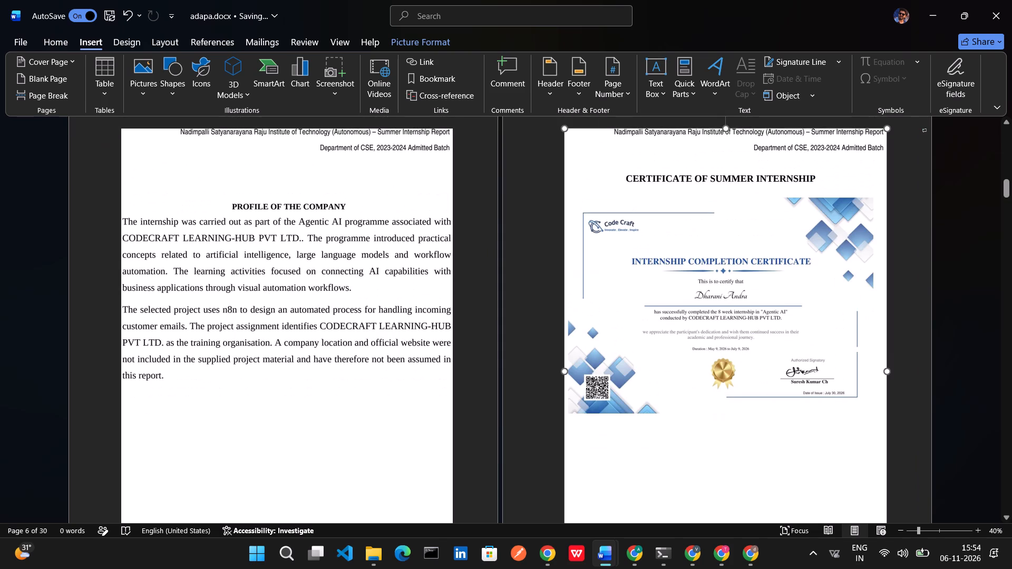
scroll(635, 265, "down", 2)
scroll(636, 267, "up", 2)
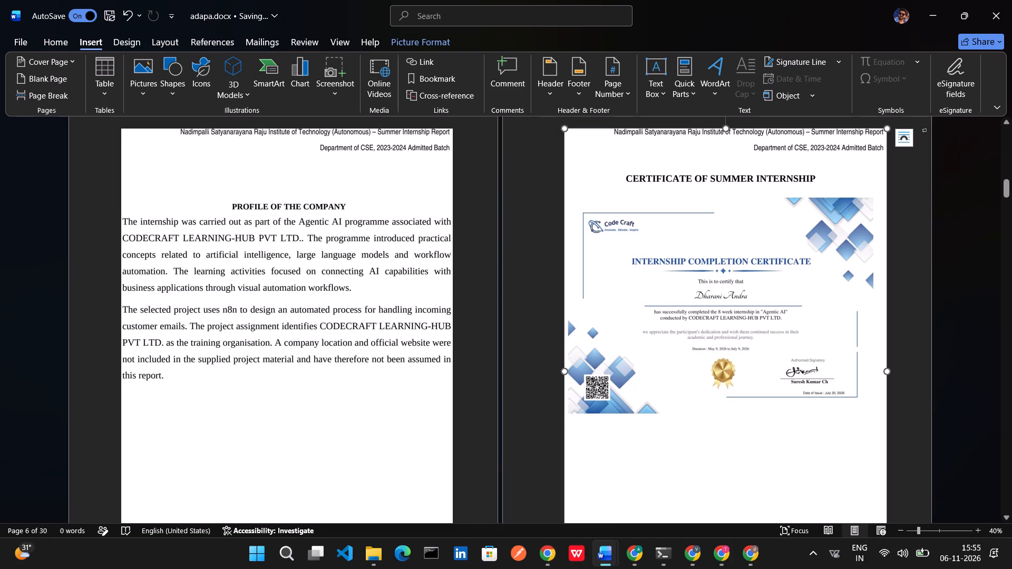
scroll(296, 286, "down", 3)
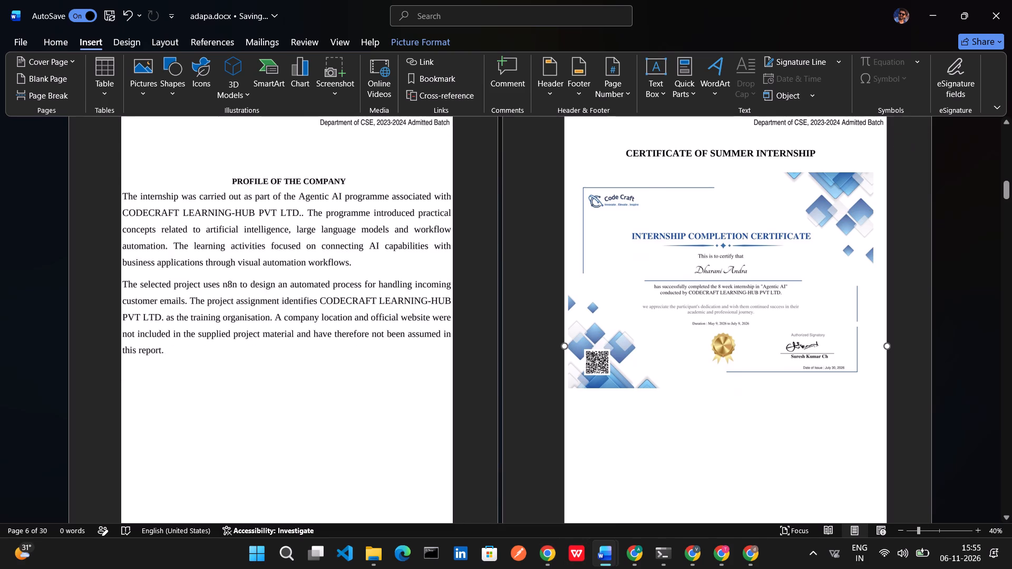
scroll(298, 286, "down", 10)
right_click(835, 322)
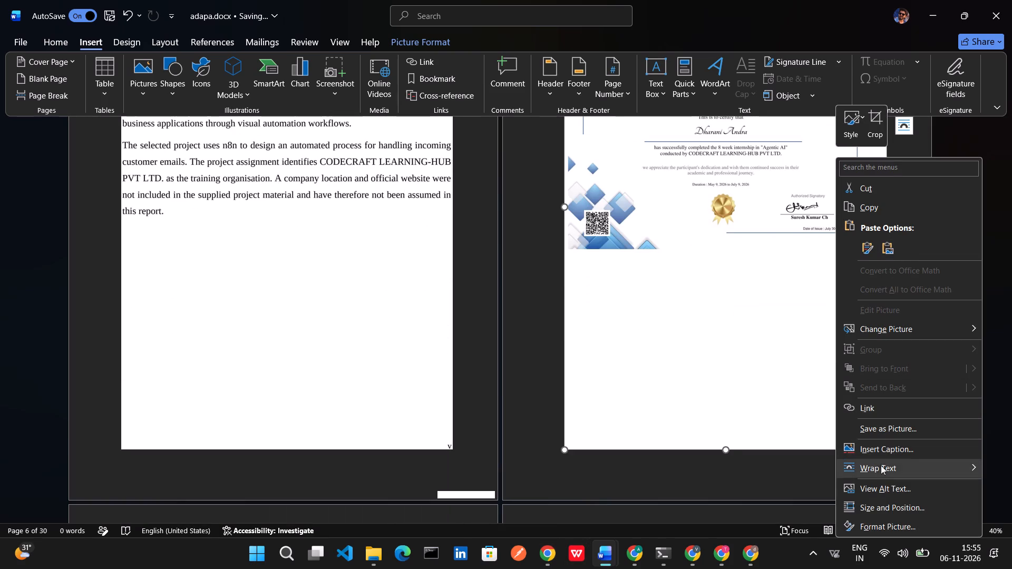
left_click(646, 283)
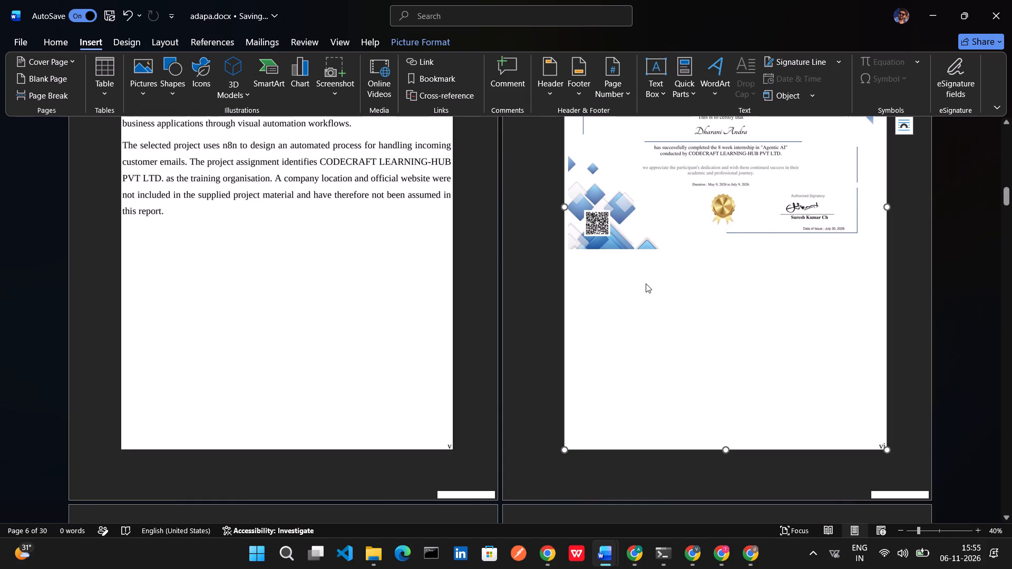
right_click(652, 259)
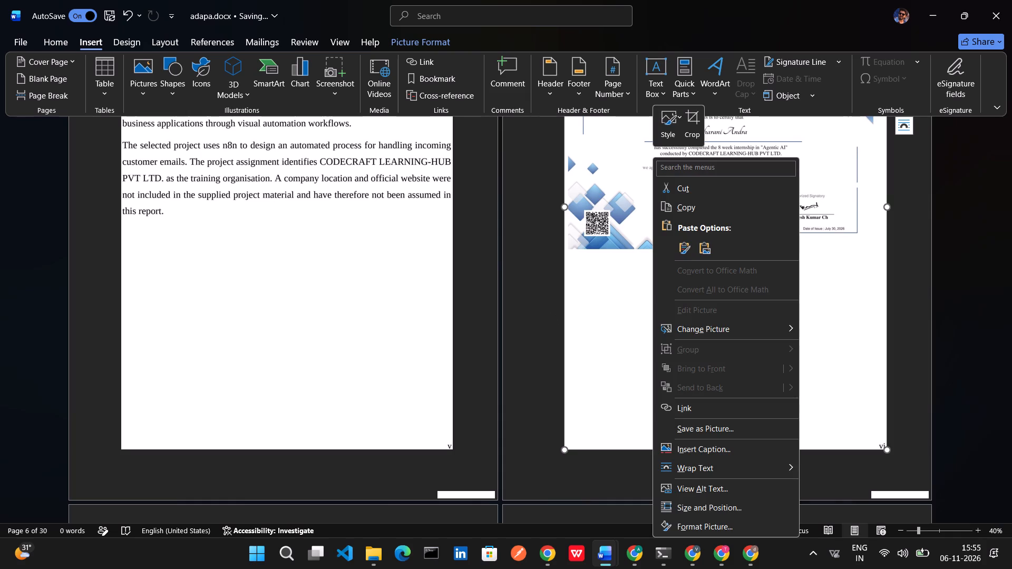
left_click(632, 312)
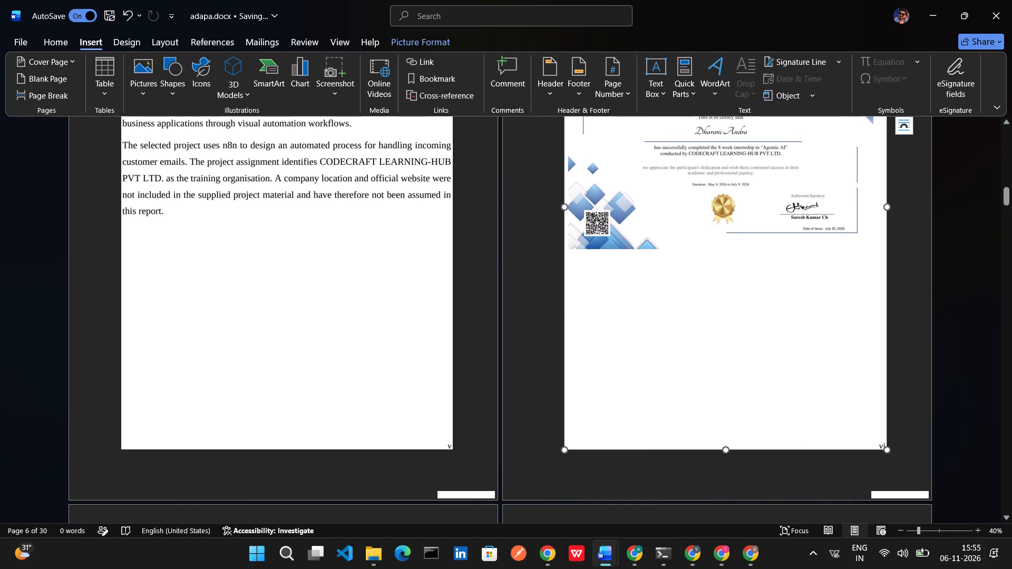
Review the Certificate of Summer Internship page and the neighbouring company profile, signature and contents pages.
scroll(705, 280, "up", 6)
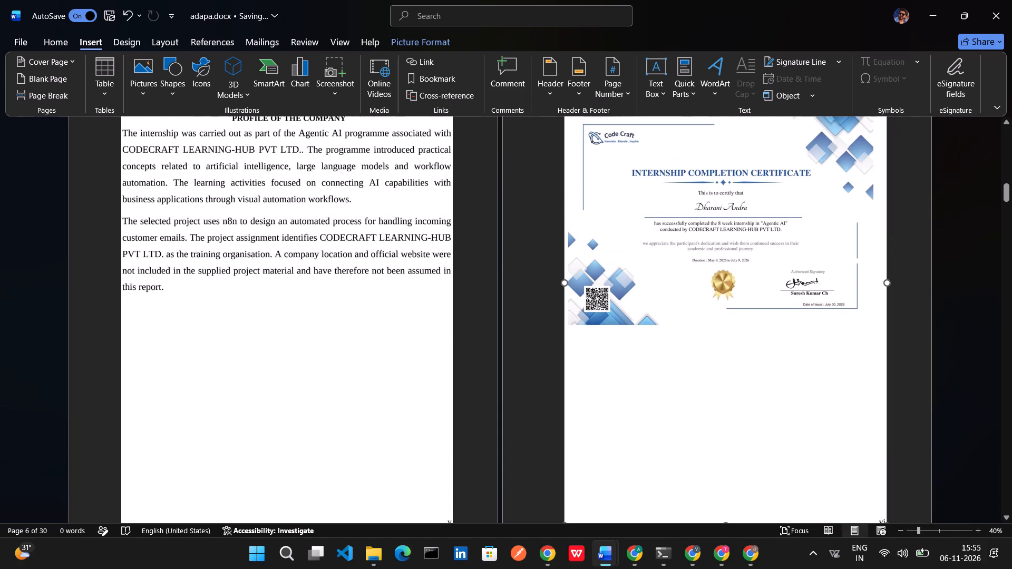
scroll(705, 281, "up", 9)
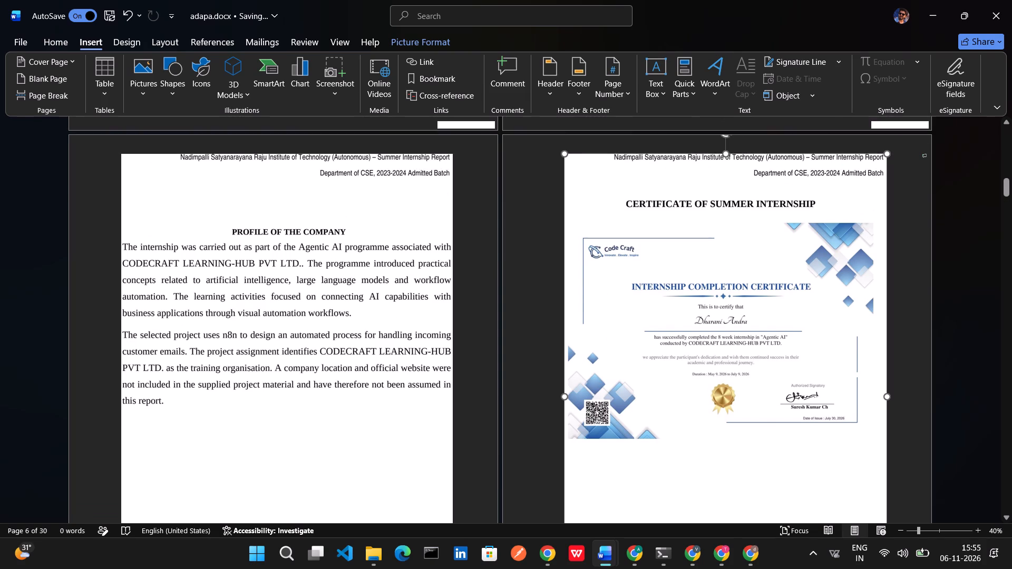
scroll(697, 306, "down", 19)
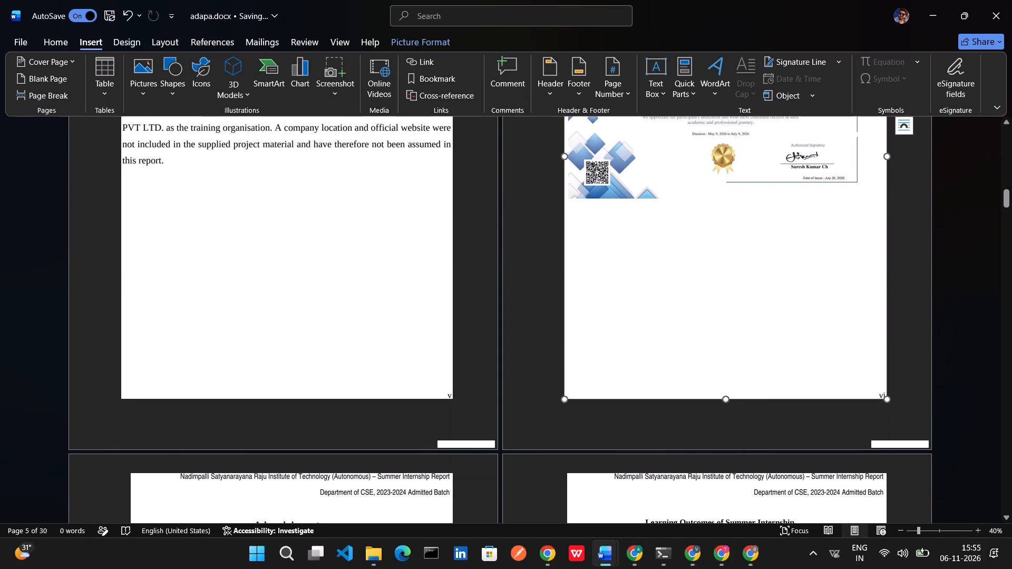
scroll(704, 320, "up", 11)
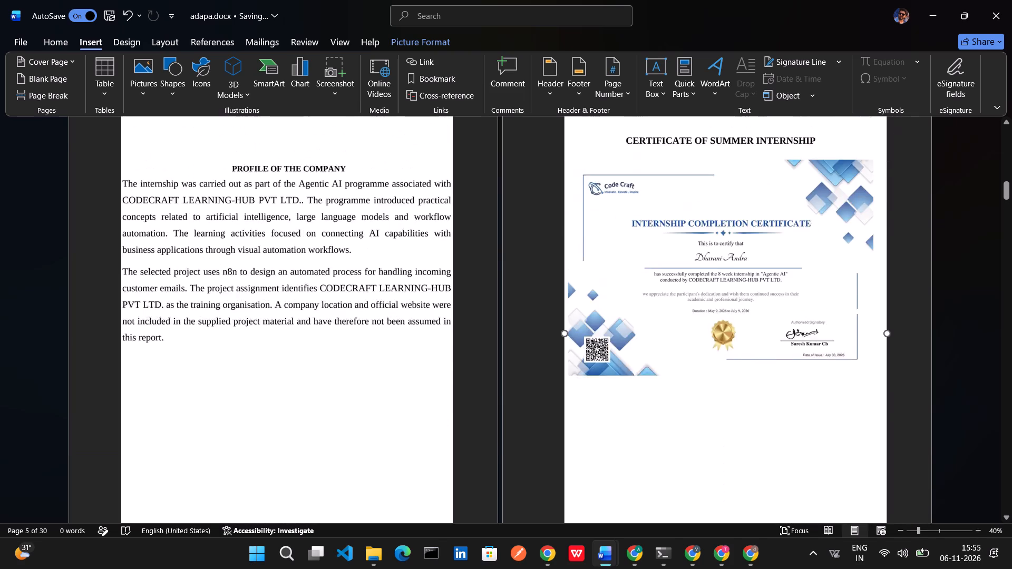
scroll(706, 320, "up", 20)
scroll(706, 320, "up", 17)
middle_click(707, 319)
scroll(708, 325, "down", 3)
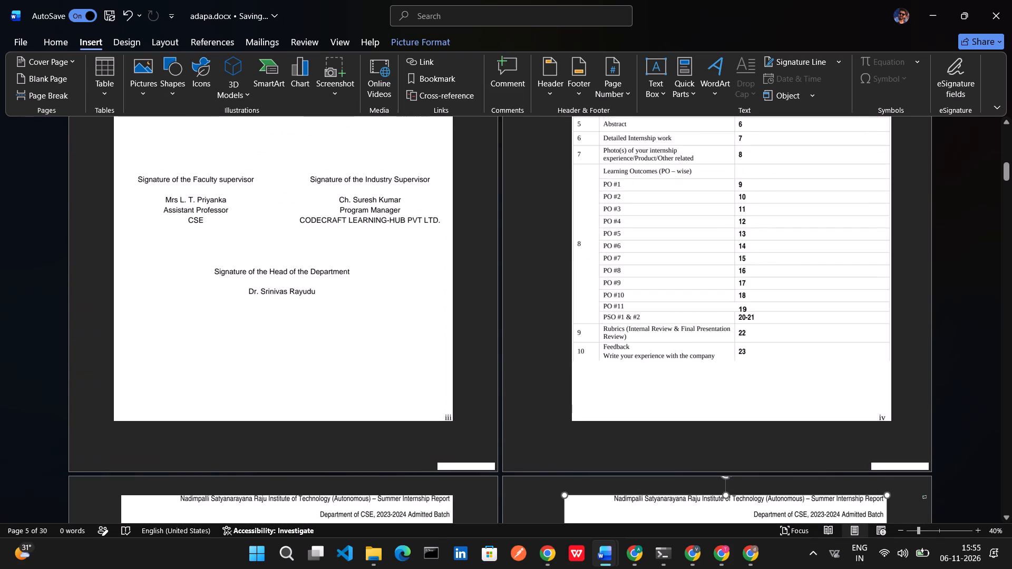
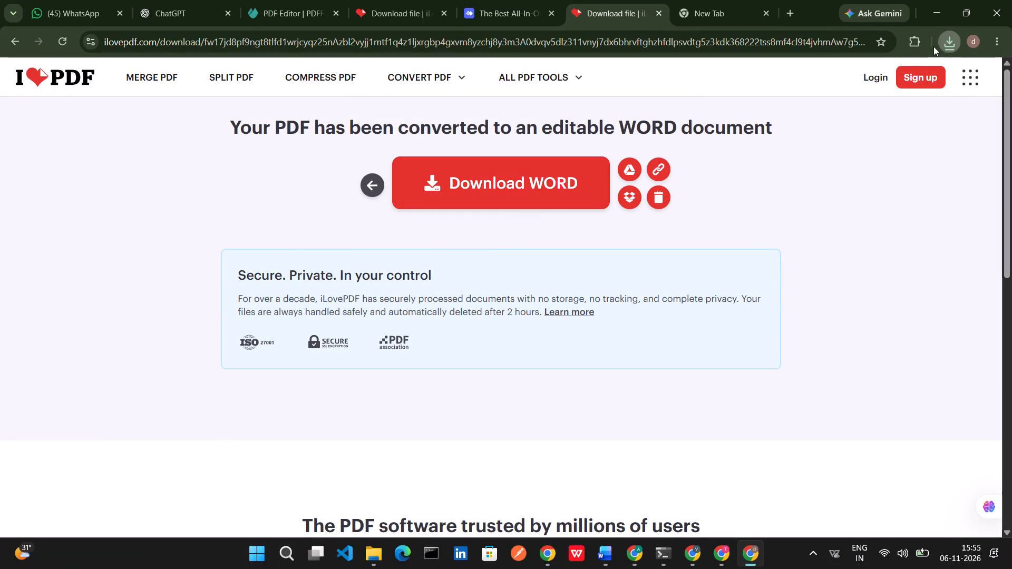
Open the downloaded dharani final n8n (4).docx in Word and enable editing.
left_click(916, 70)
double_click(219, 136)
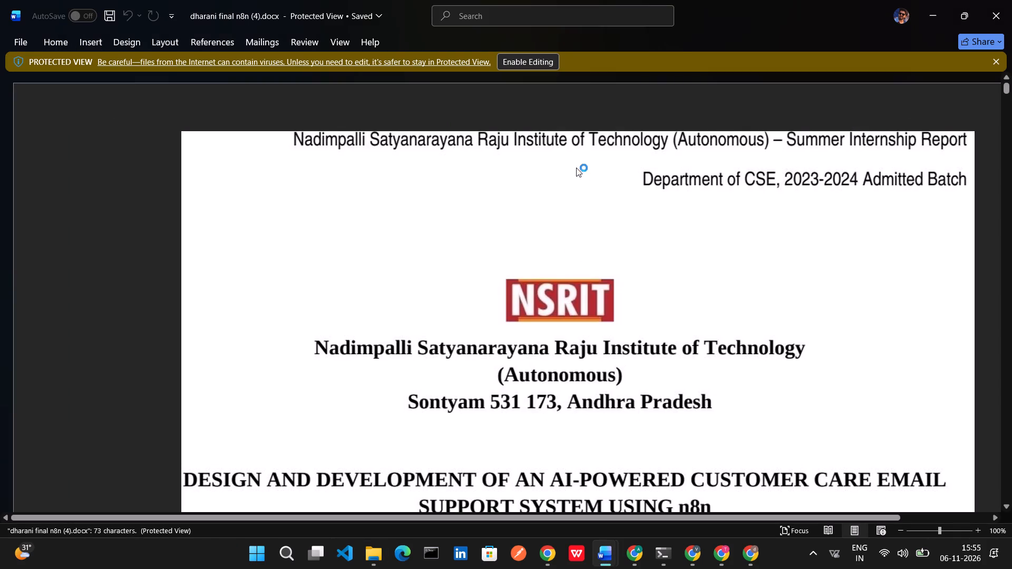
left_click(531, 60)
Copy the full-page cover picture with the Submitted by section and paste a duplicate of it at the start of the report.
left_click(557, 316)
left_click(557, 316)
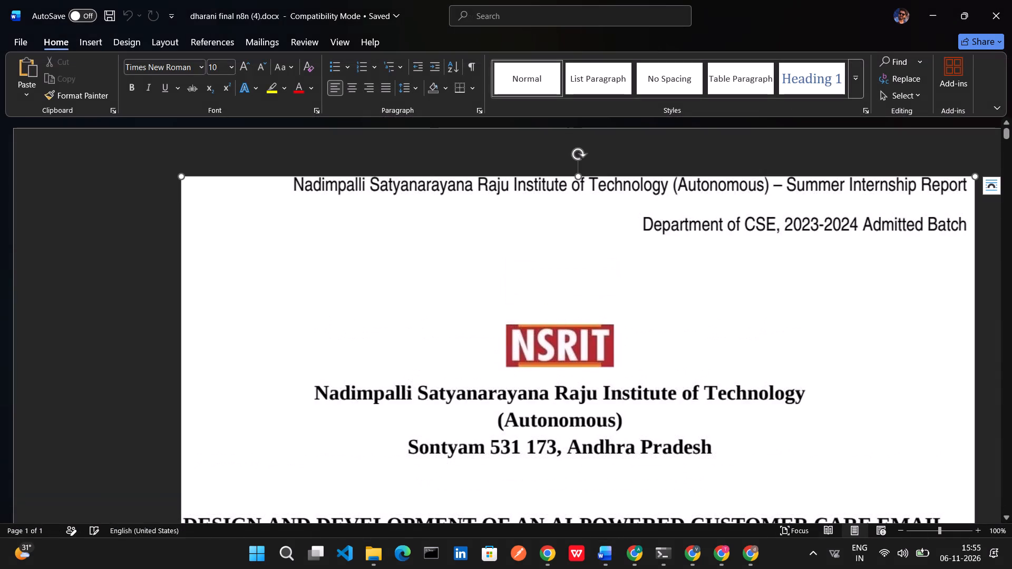
right_click(557, 298)
left_click(588, 212)
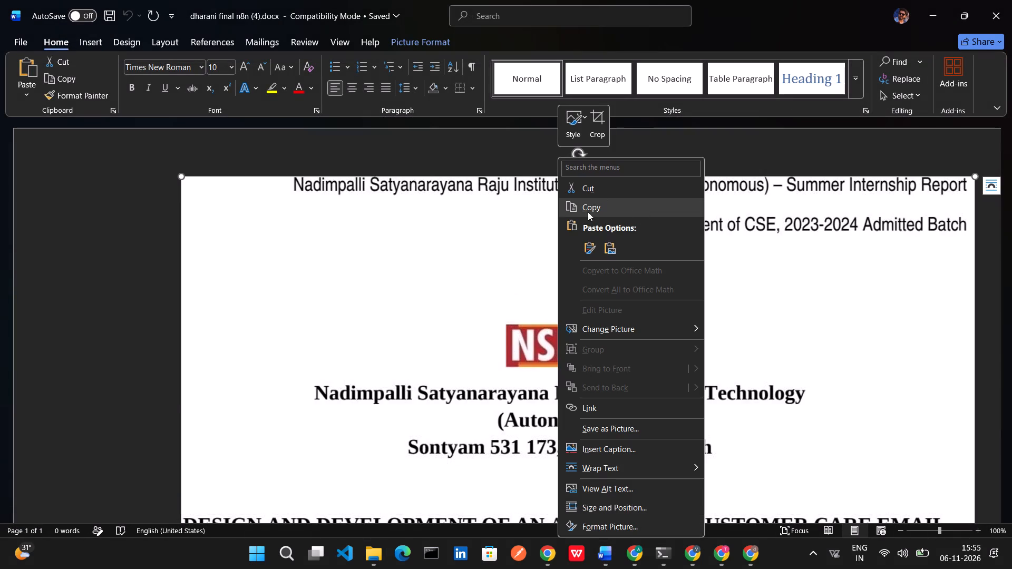
scroll(588, 213, "down", 9)
key("ctrl+v")
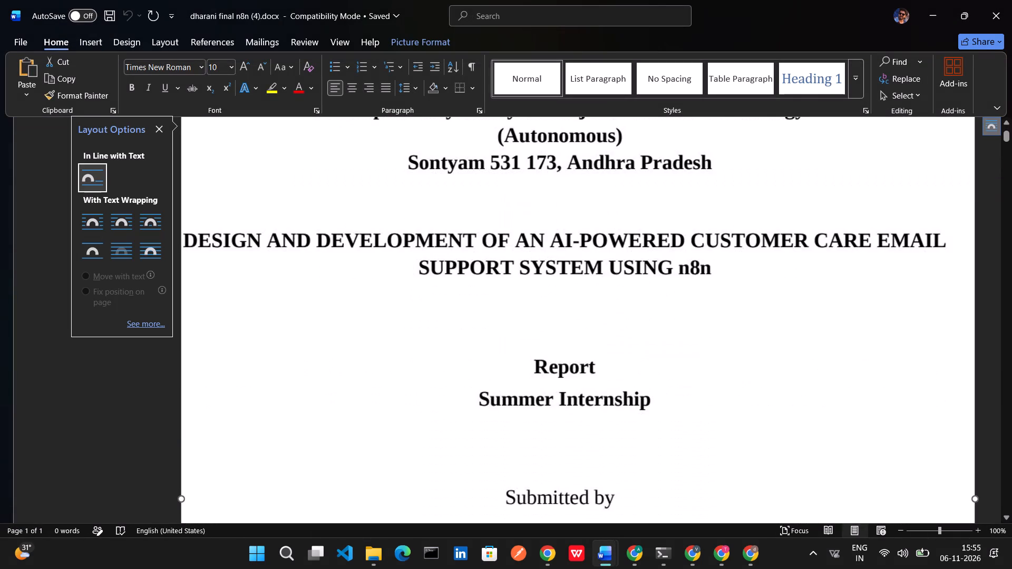
left_click(603, 206)
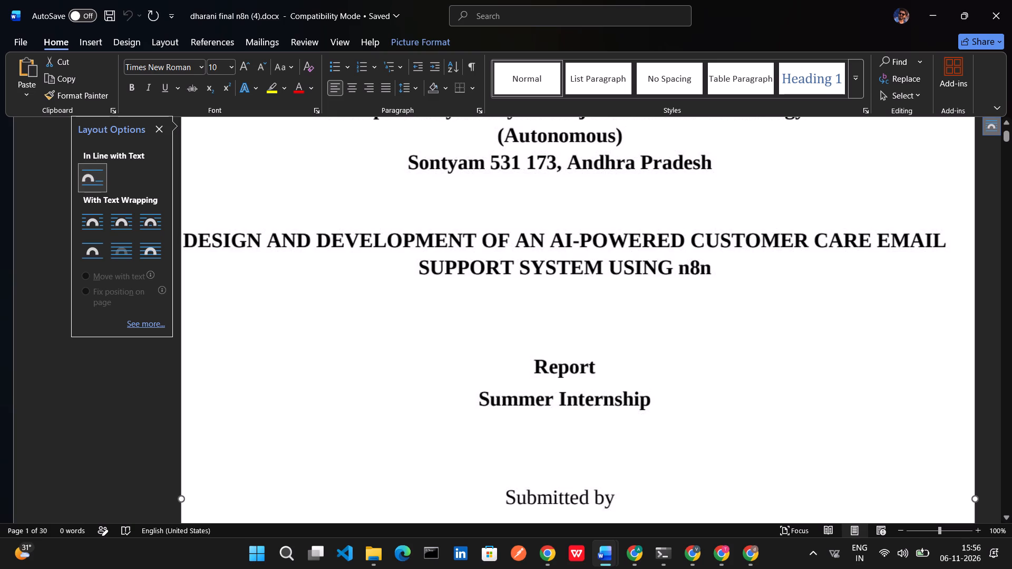
left_click(239, 297)
scroll(472, 193, "down", 4, "ctrl")
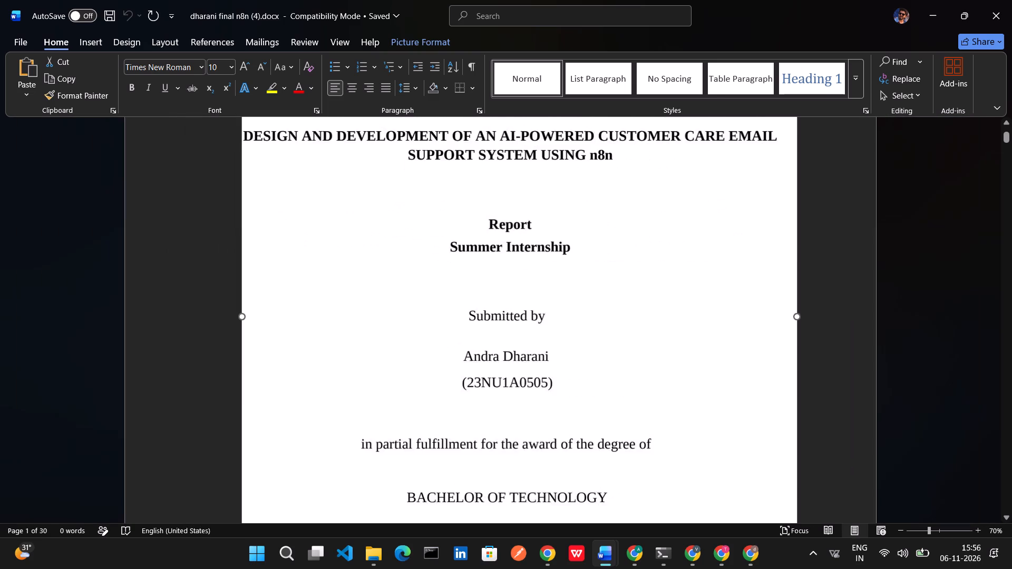
scroll(472, 193, "down", 6, "ctrl")
key("ctrl+v")
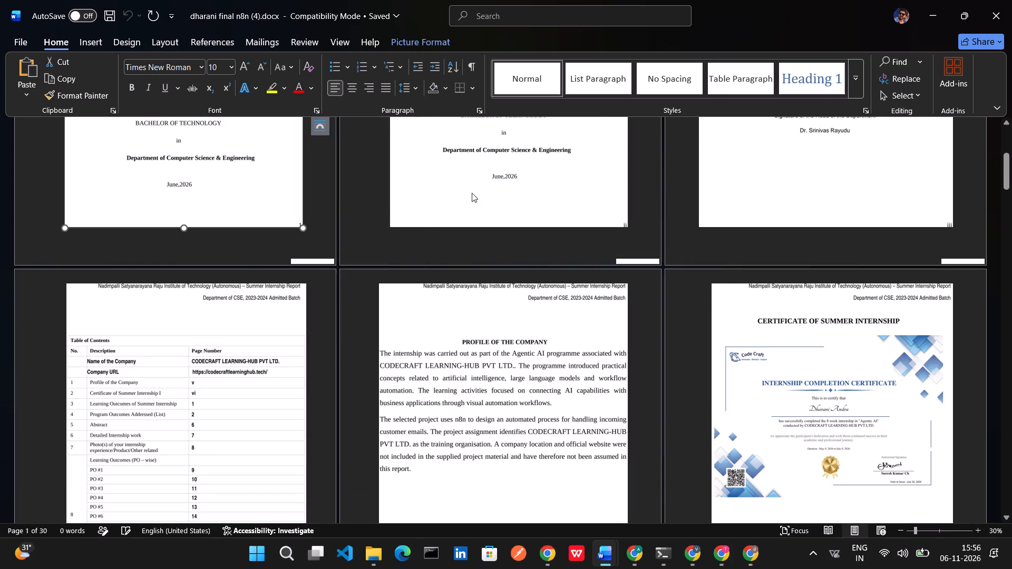
Review the report's opening pages, from the covers through the bonafide certificate, contents and internship certificate to the learning outcomes.
scroll(472, 193, "up", 3)
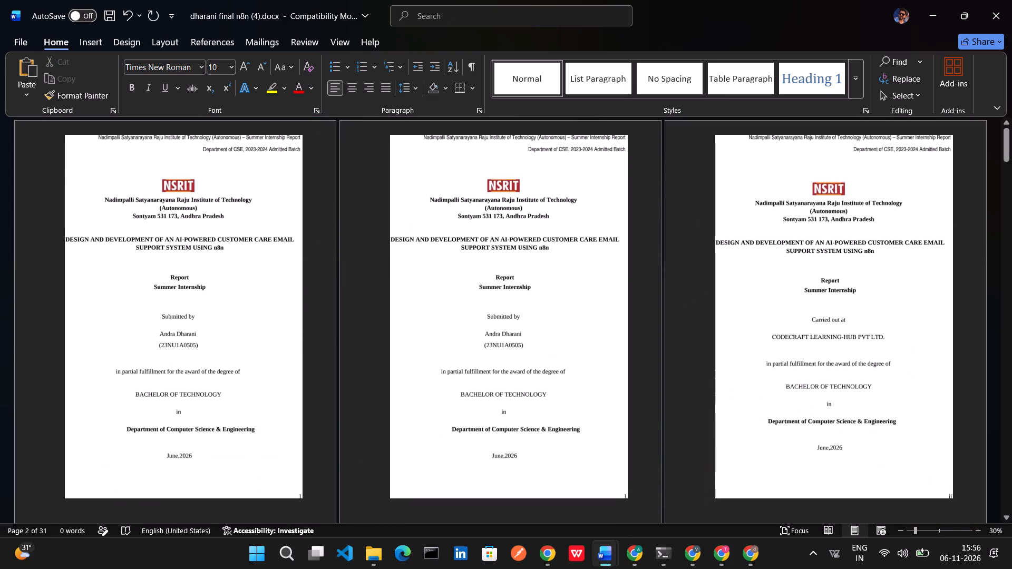
scroll(472, 193, "down", 4)
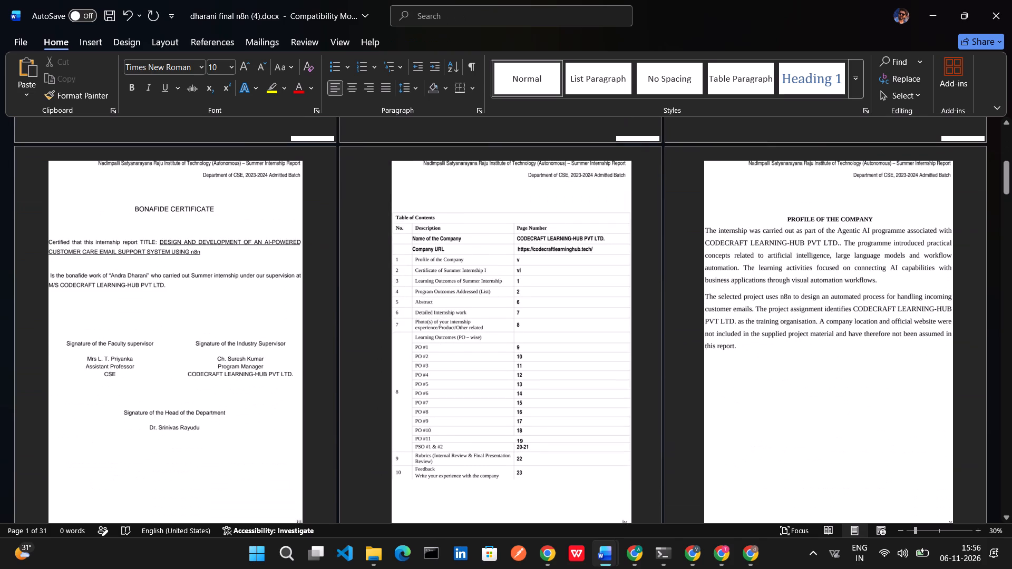
scroll(472, 193, "down", 4)
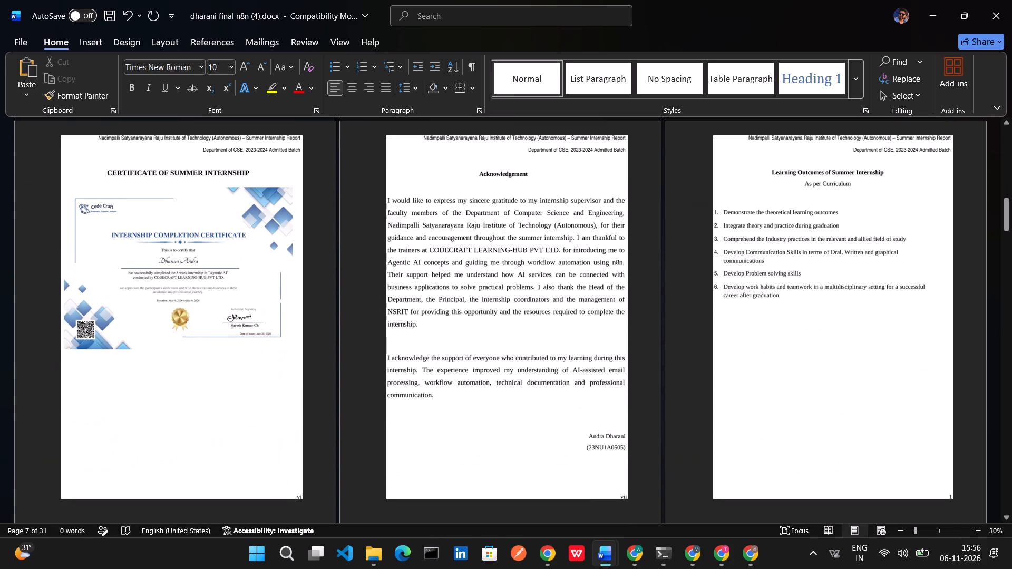
scroll(472, 193, "up", 11)
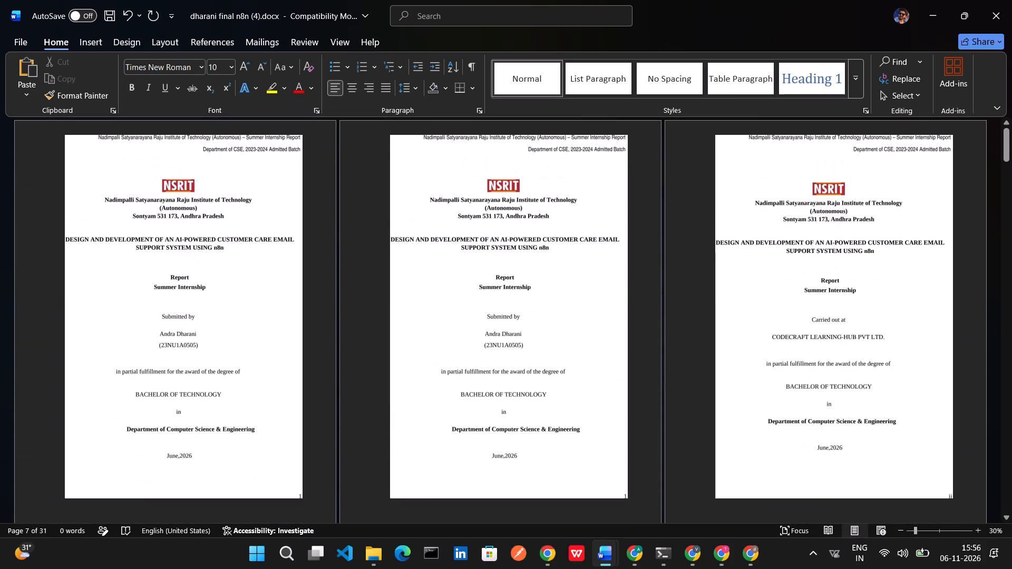
Delete the full-page cover picture that carries the Carried out at section from the third page.
left_click(782, 261)
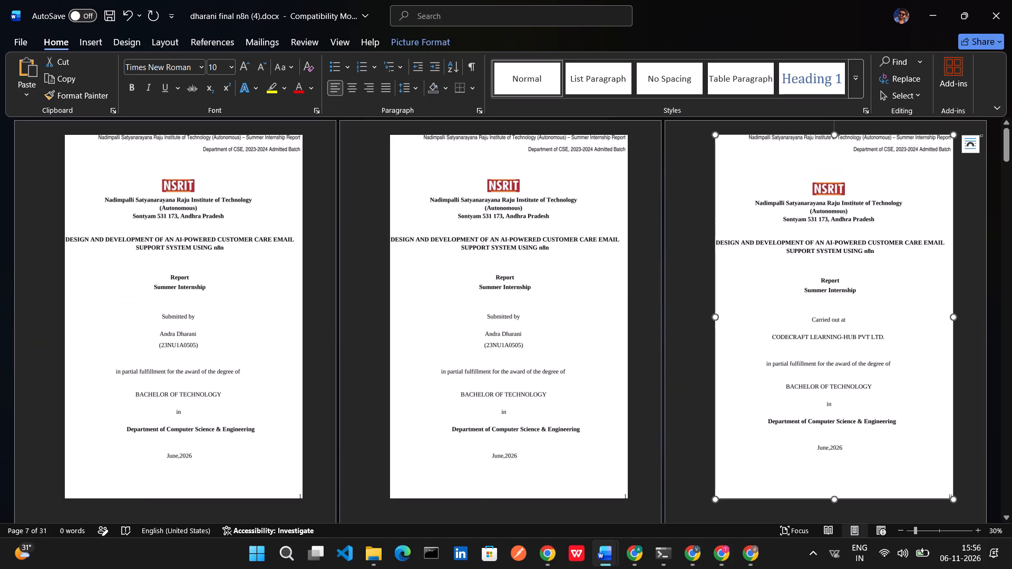
key("BackSpace")
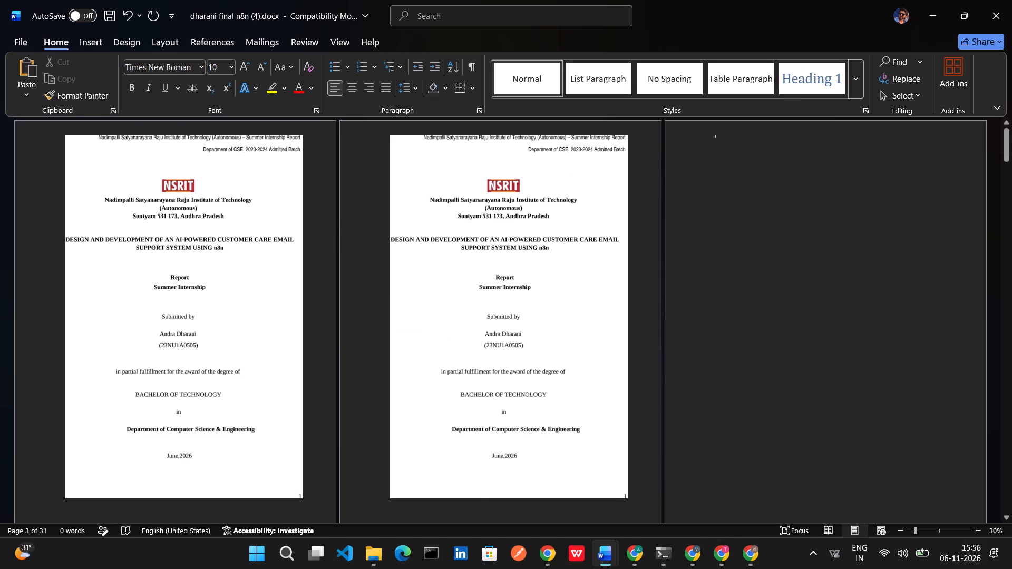
Switch back to adapa.docx and view its Certificate of Summer Internship page beside the company profile.
left_click(935, 15)
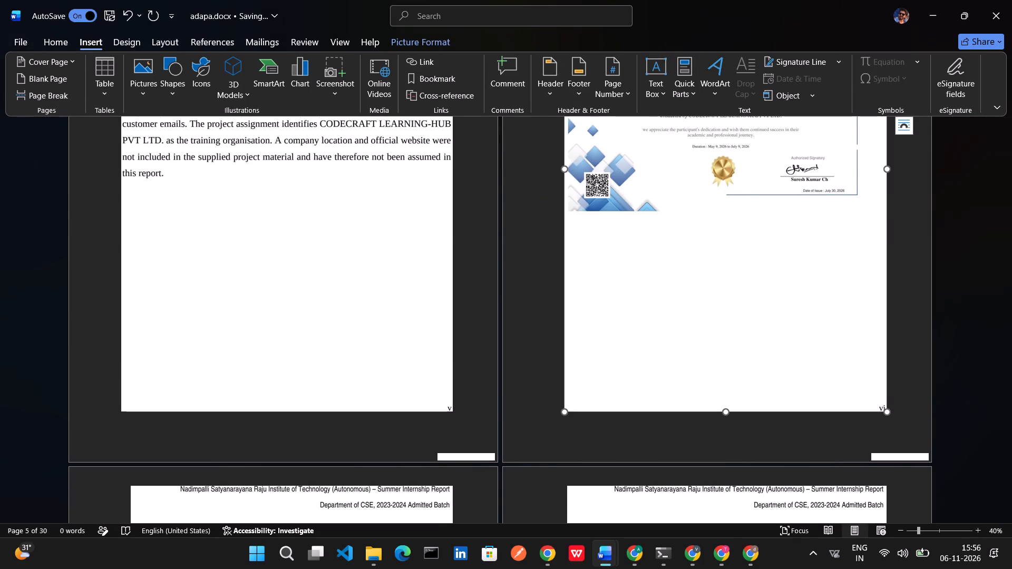
scroll(652, 347, "up", 14)
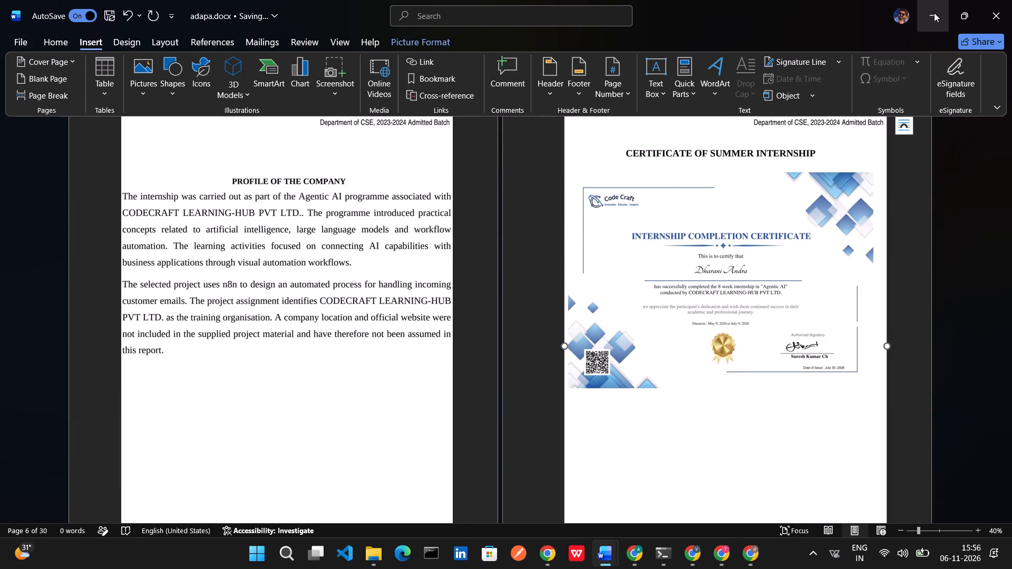
Minimise adapa.docx to return to the Downloads folder with the converted Word versions of the report.
left_click(934, 13)
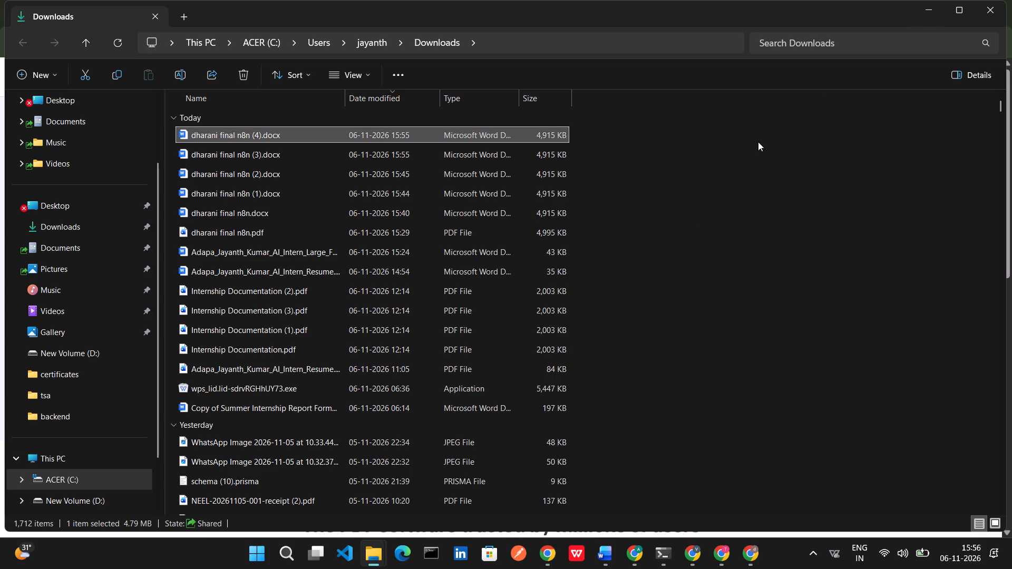
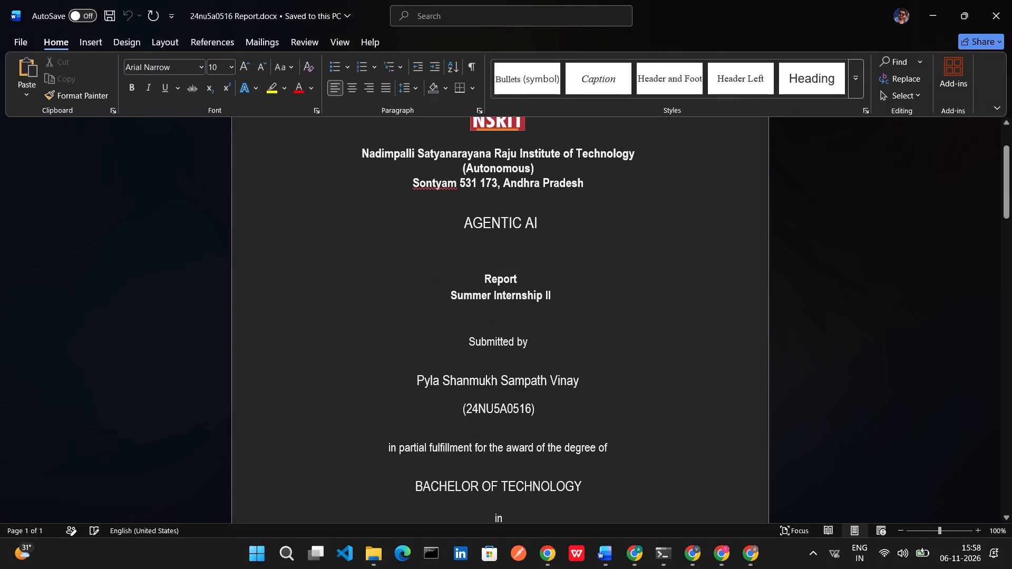
Replace the student's name under Submitted by on the first cover page with the new submitter's name.
scroll(529, 263, "down", 3)
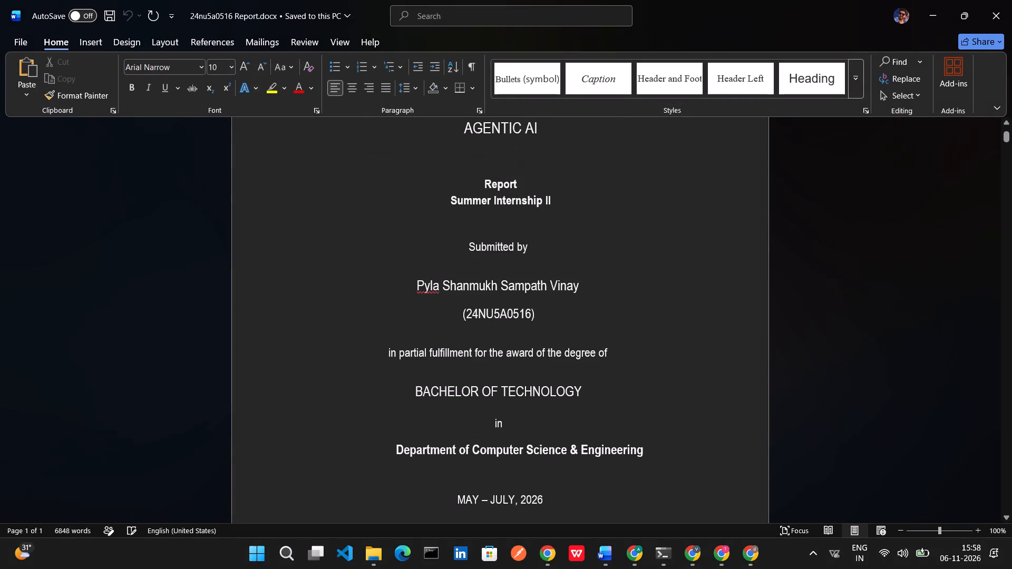
left_click(587, 285)
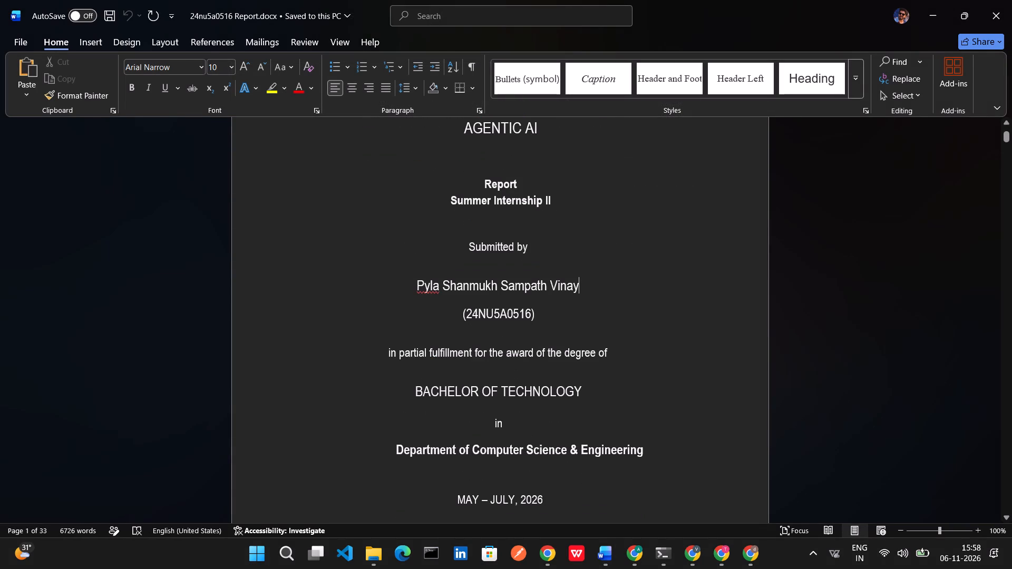
key("BackSpace")
key("BackSpace")
key("BackSpace")
key("BackSpace")
key("BackSpace")
key("BackSpace")
key("BackSpace")
key("BackSpace")
key("BackSpace")
key("BackSpace")
key("BackSpace")
key("BackSpace")
key("BackSpace")
key("BackSpace")
key("BackSpace")
key("BackSpace")
key("BackSpace")
key("BackSpace")
key("BackSpace")
key("BackSpace")
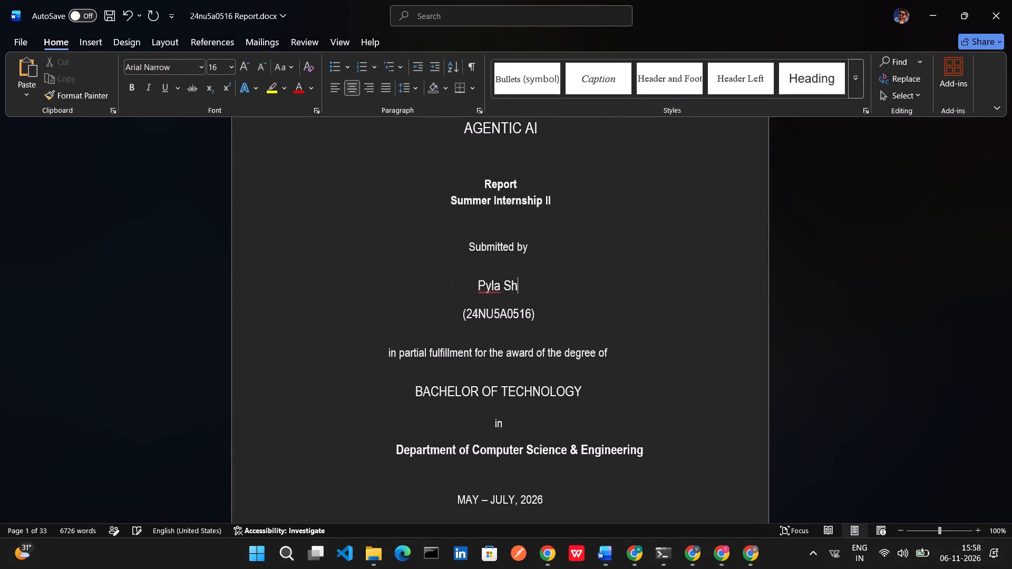
key("BackSpace")
key("BackSpace")
key("BackSpace")
key("BackSpace")
key("BackSpace")
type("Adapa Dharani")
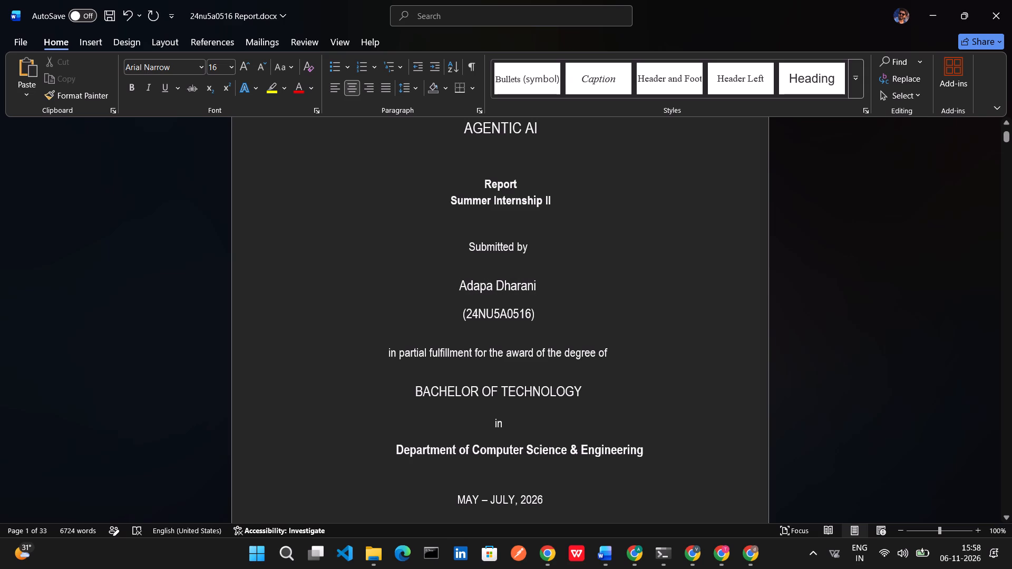
Correct the bracketed roll number below the submitter's name so that it matches the new student.
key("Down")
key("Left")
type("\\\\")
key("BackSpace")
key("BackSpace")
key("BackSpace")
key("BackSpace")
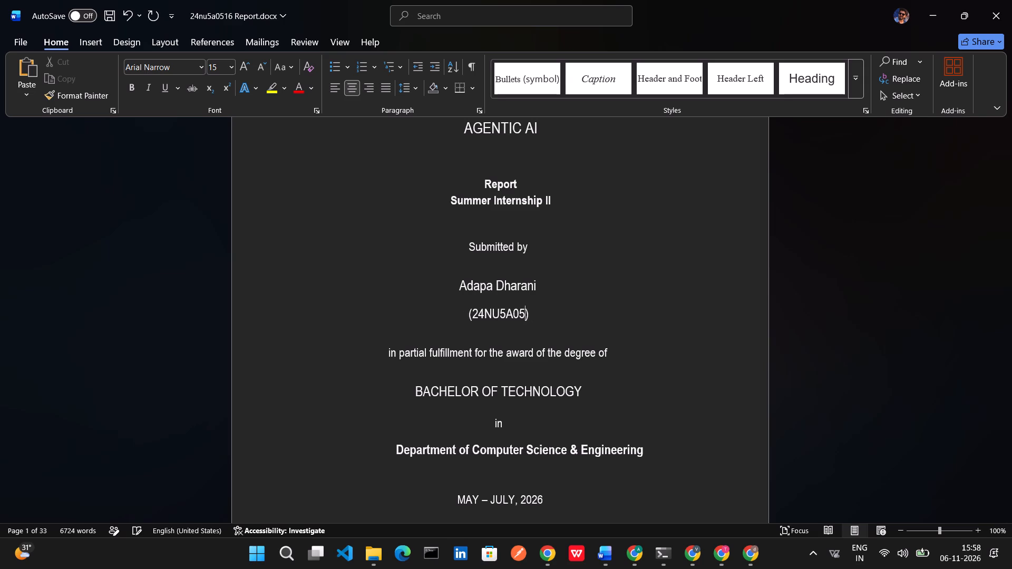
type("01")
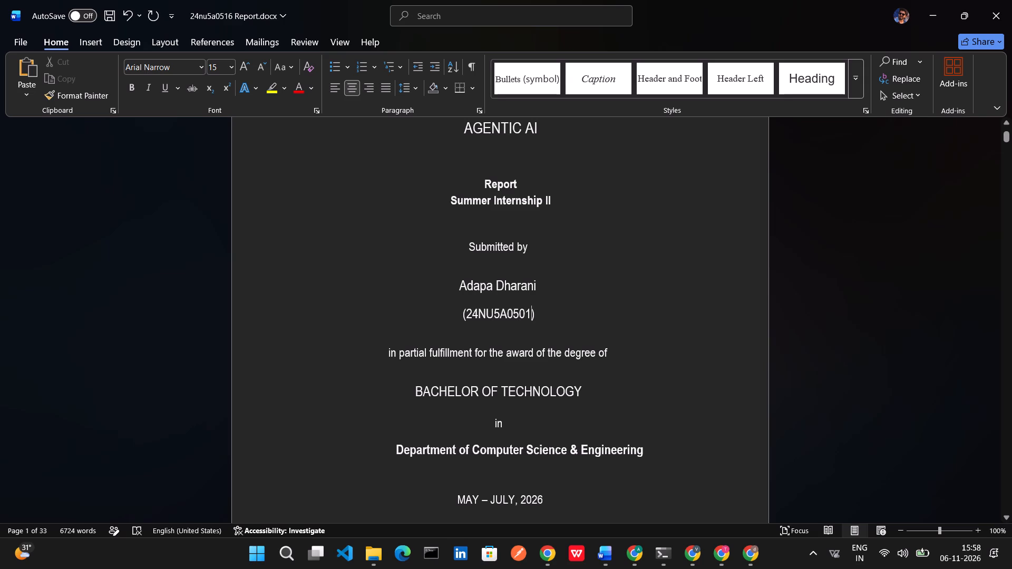
left_click(482, 315)
key("BackSpace")
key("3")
scroll(482, 315, "up", 1)
scroll(482, 315, "down", 2)
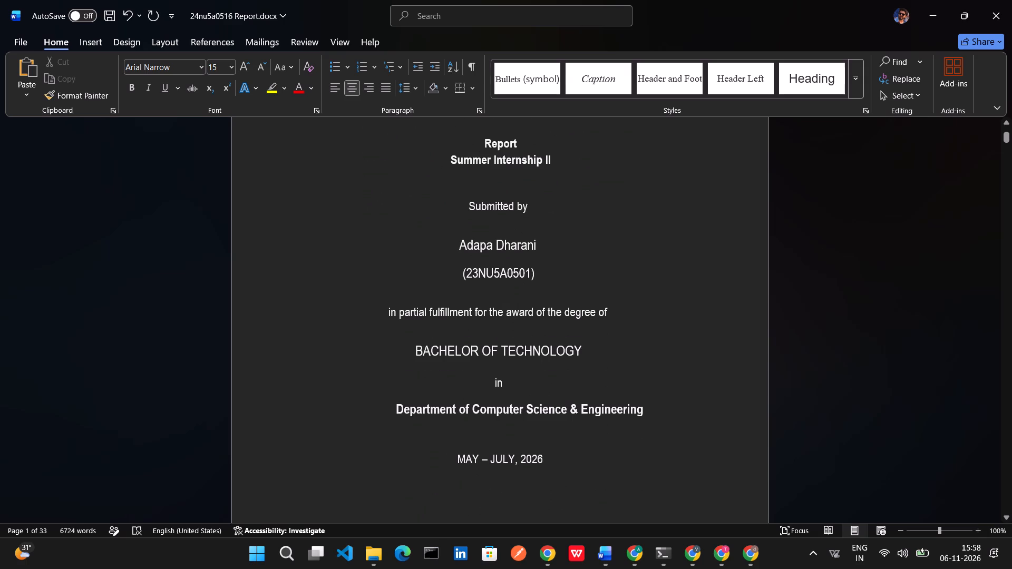
left_click(499, 275)
key("BackSpace")
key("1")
Replace the NAME OF THE CANDIDATE placeholder in the Bonafide Certificate with the submitter's name.
scroll(569, 360, "down", 1)
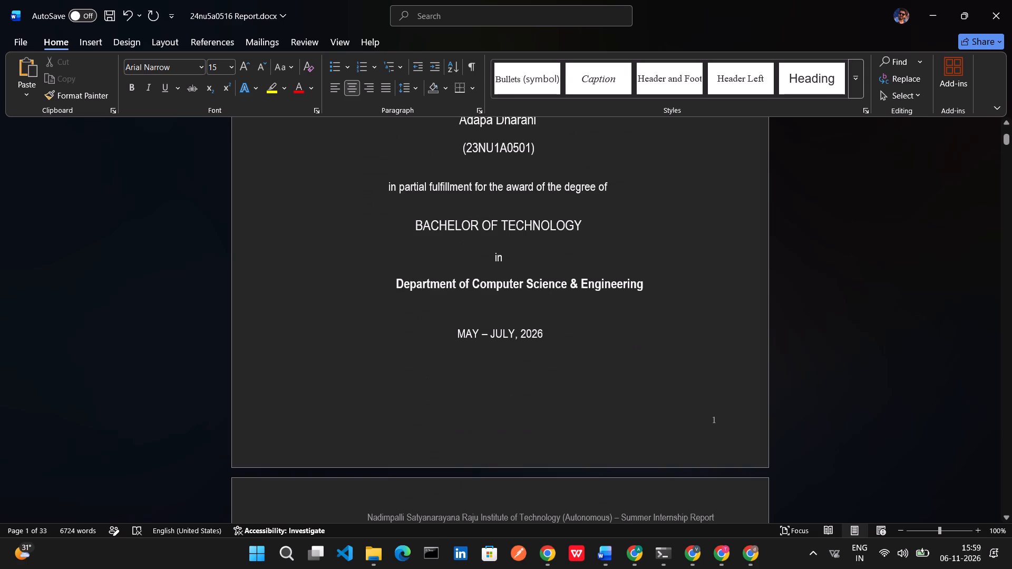
scroll(549, 340, "down", 2)
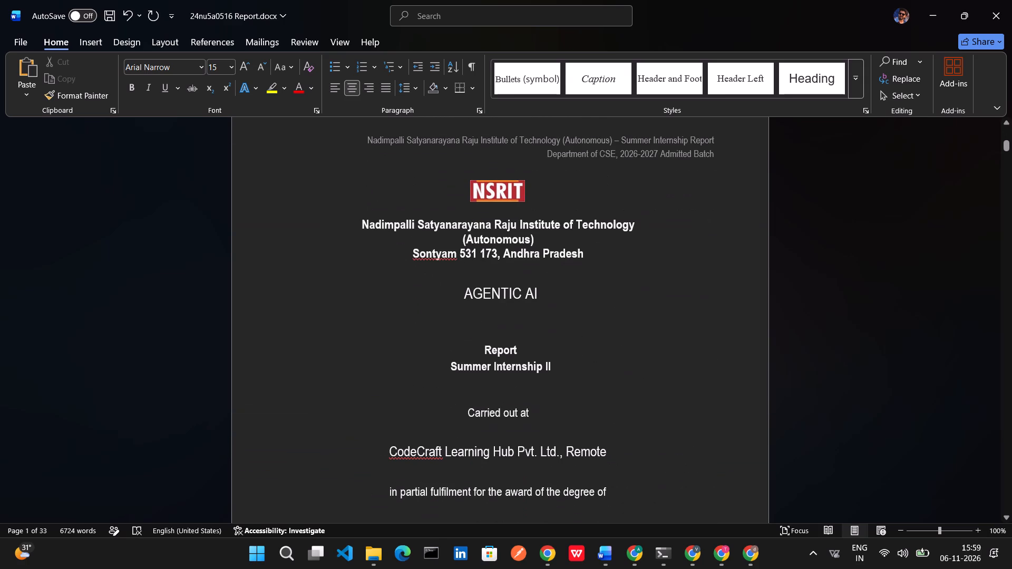
scroll(549, 340, "down", 1)
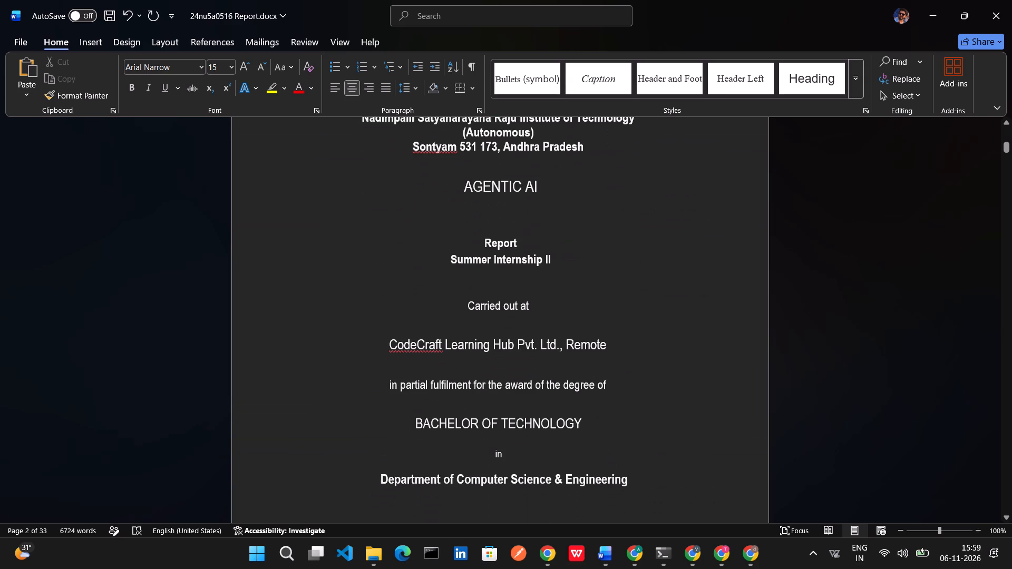
scroll(549, 340, "down", 1)
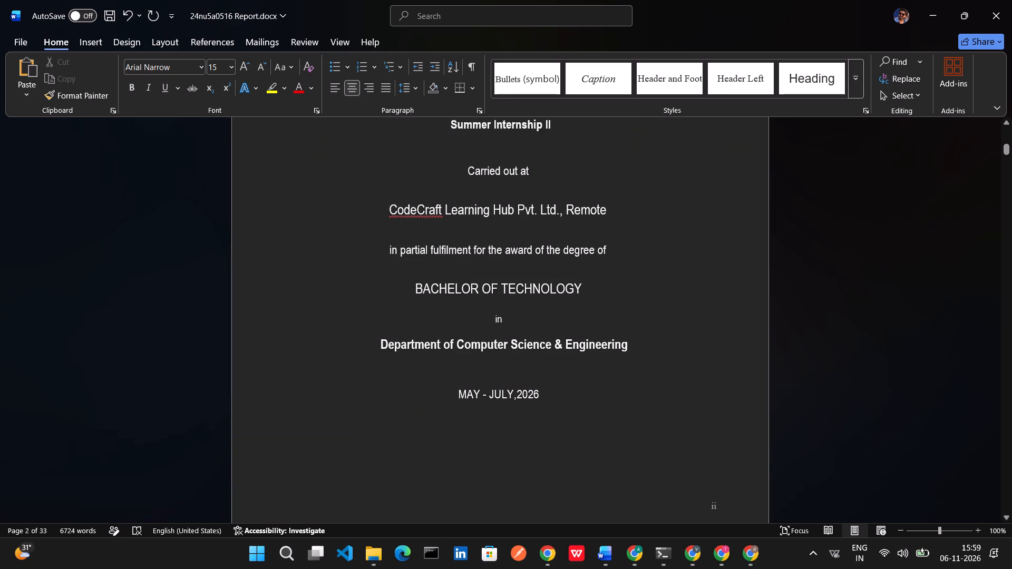
scroll(549, 347, "down", 2)
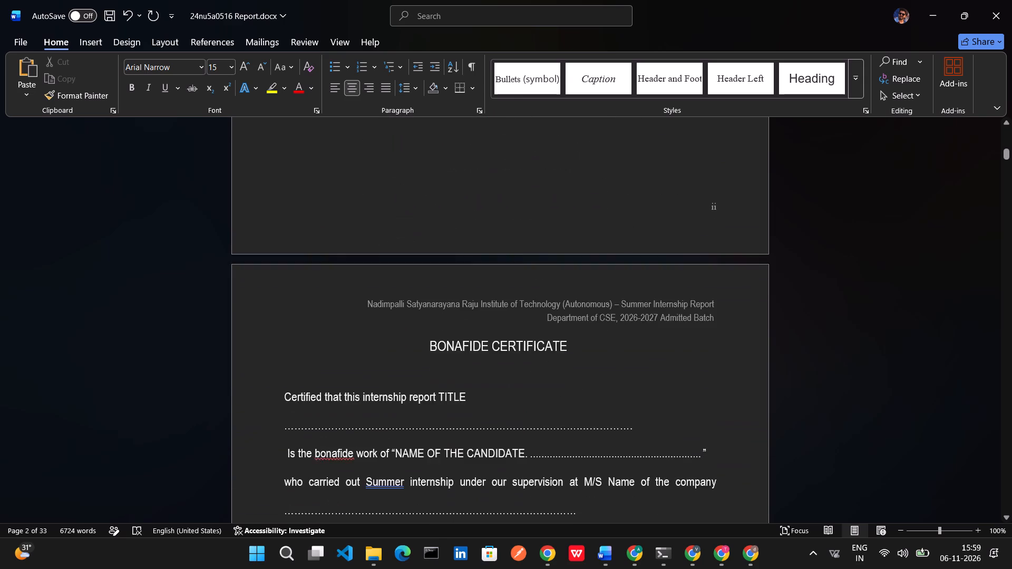
scroll(549, 343, "down", 1)
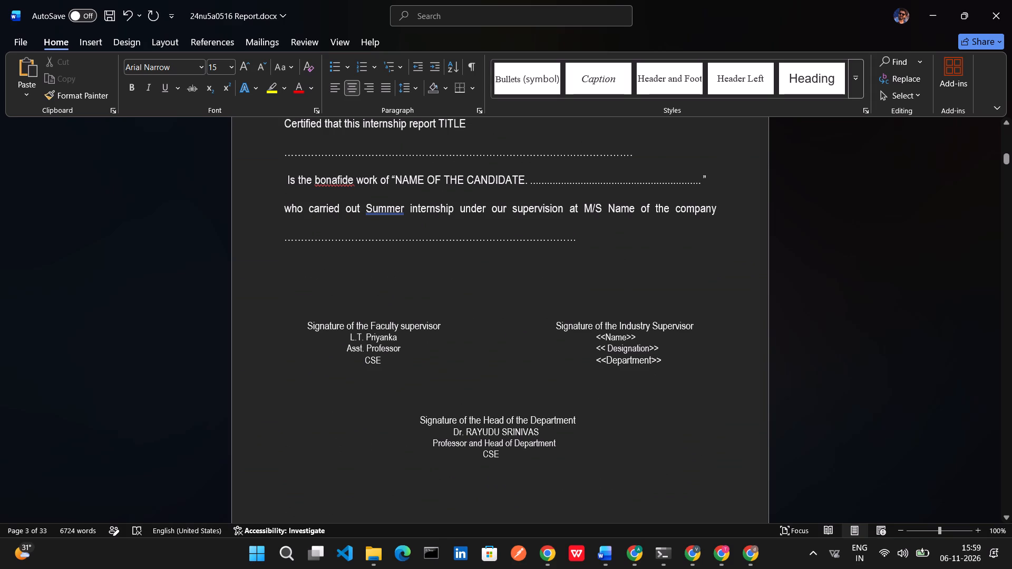
left_click(534, 177)
key("BackSpace")
key("BackSpace")
key("BackSpace")
key("BackSpace")
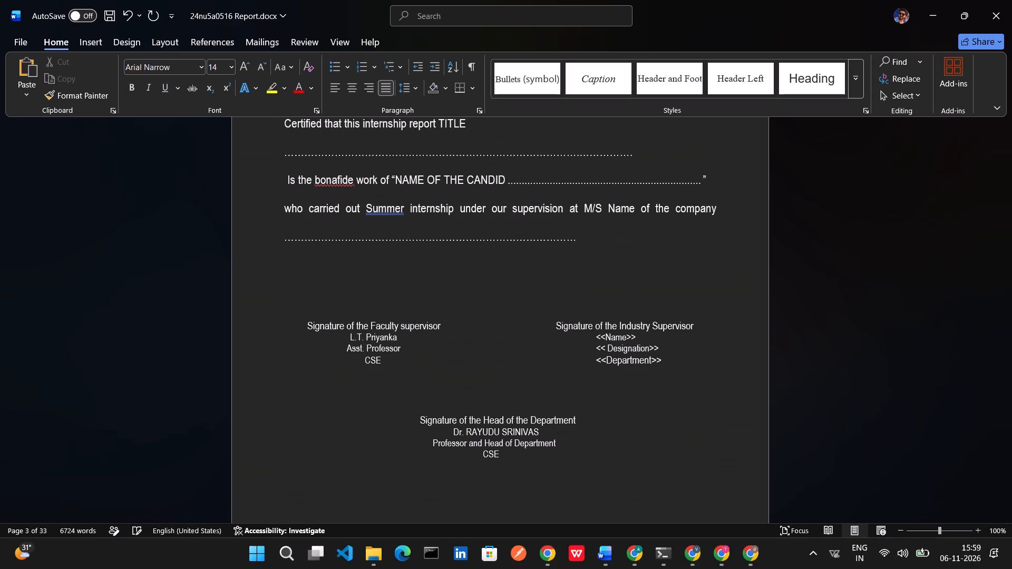
key("BackSpace")
key("BackSpace")
key("BackSpace")
key("BackSpace")
key("BackSpace")
key("BackSpace")
key("BackSpace")
key("BackSpace")
key("BackSpace")
key("BackSpace")
key("BackSpace")
key("BackSpace")
key("BackSpace")
key("BackSpace")
key("BackSpace")
key("BackSpace")
key("BackSpace")
key("BackSpace")
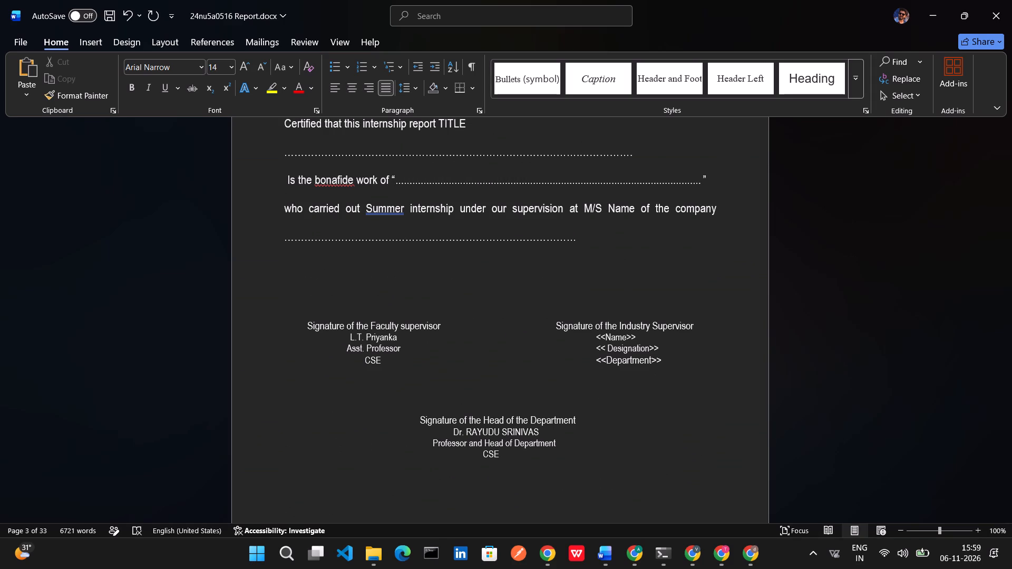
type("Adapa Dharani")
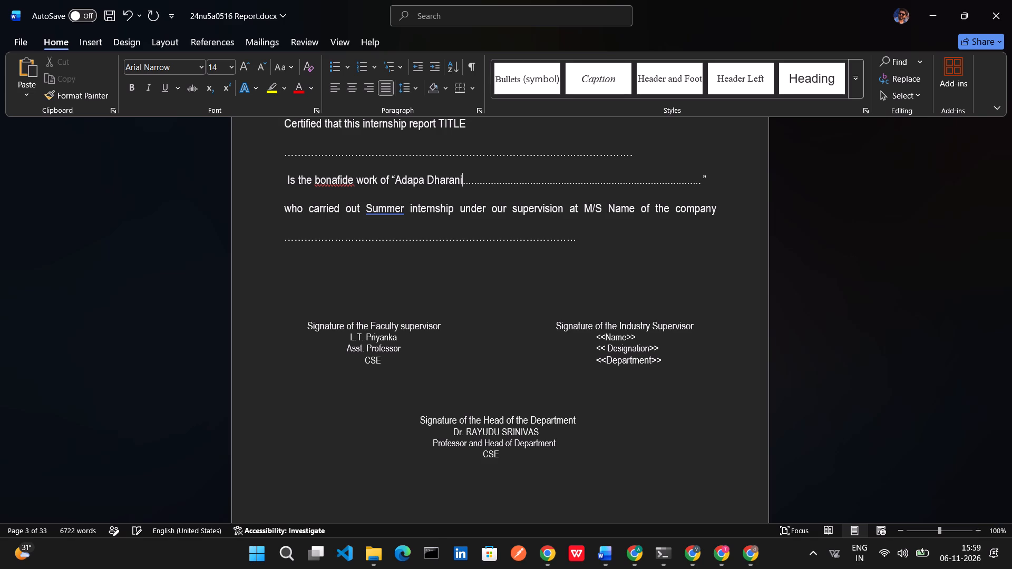
Remove the dotted leader after the candidate's name and join the "who carried out" line to it with a space.
left_click(705, 182)
key("Left")
key("BackSpace")
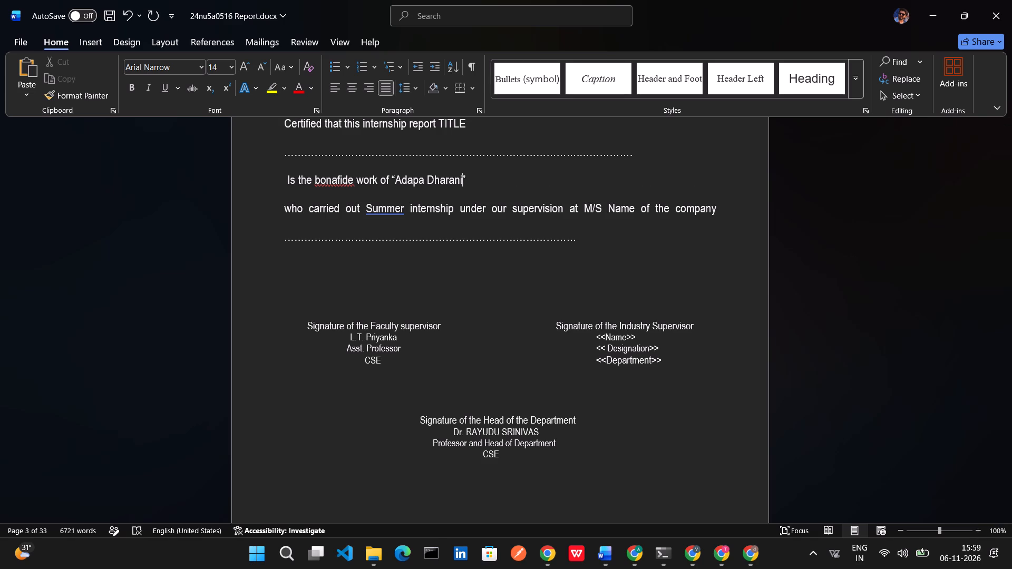
left_click(282, 211)
key("BackSpace")
key("BackSpace")
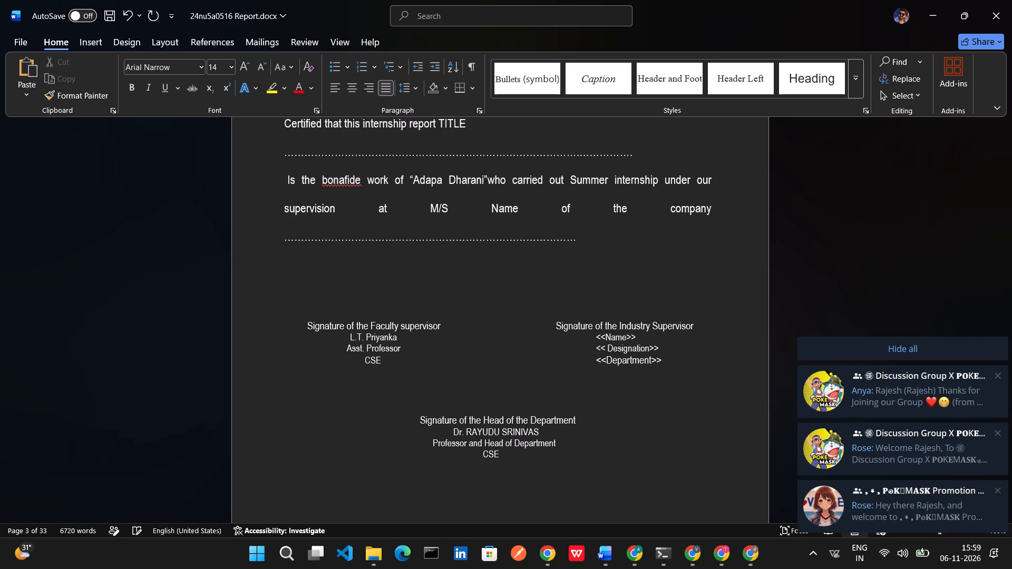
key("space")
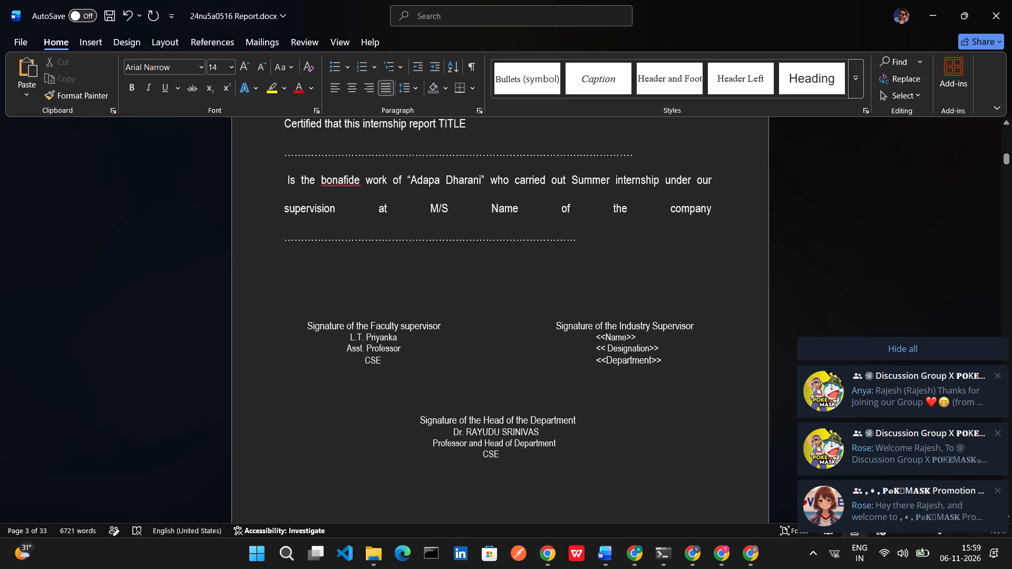
Delete the dotted line that follows "M/S Name of the company" in the Bonafide Certificate.
left_click(581, 242)
key("BackSpace")
key("BackSpace")
key("BackSpace")
key("BackSpace")
key("BackSpace")
key("BackSpace")
key("BackSpace")
key("BackSpace")
key("BackSpace")
key("BackSpace")
key("BackSpace")
key("BackSpace")
key("BackSpace")
key("BackSpace")
key("BackSpace")
key("BackSpace")
key("BackSpace")
key("BackSpace")
key("BackSpace")
key("BackSpace")
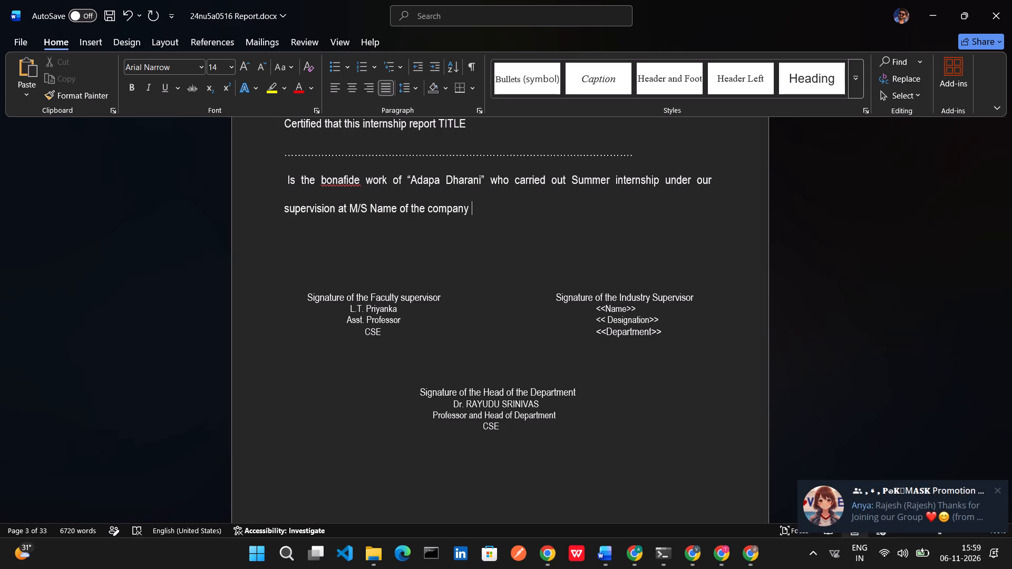
Replace the TITLE placeholder in "Certified that this internship report" with Agentic AI and close the gap below it.
scroll(599, 267, "up", 2)
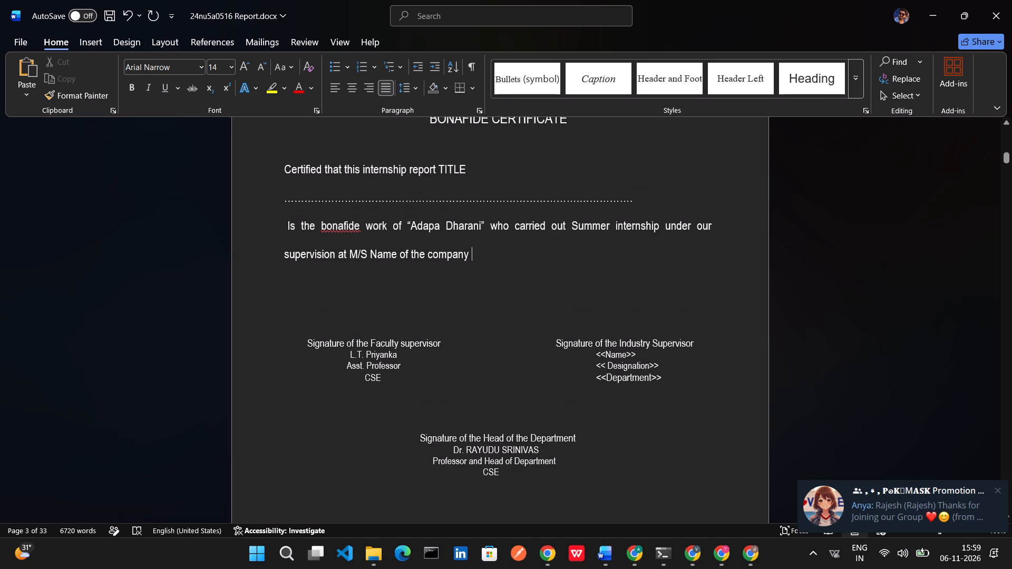
left_click(639, 201)
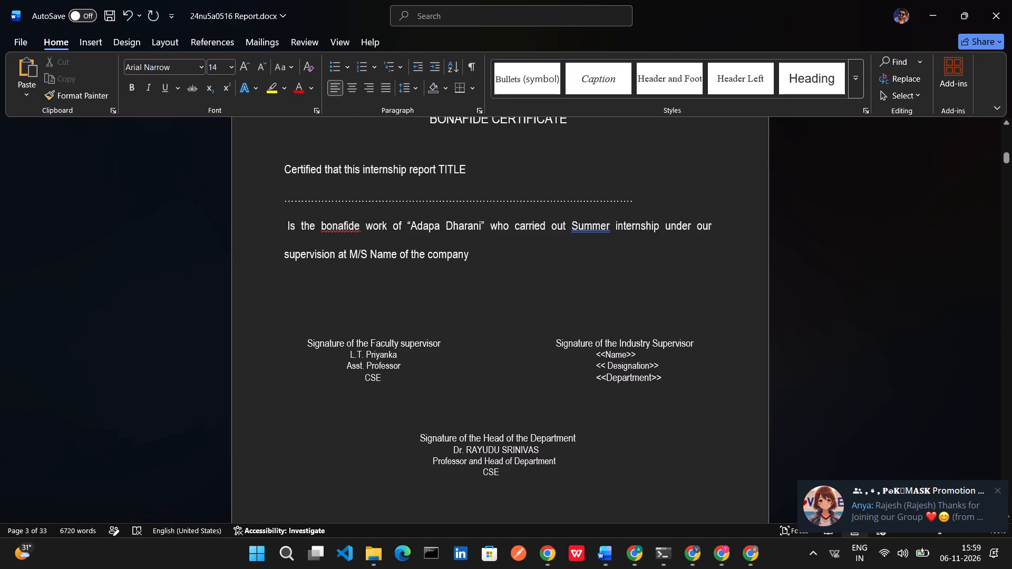
left_click(350, 189)
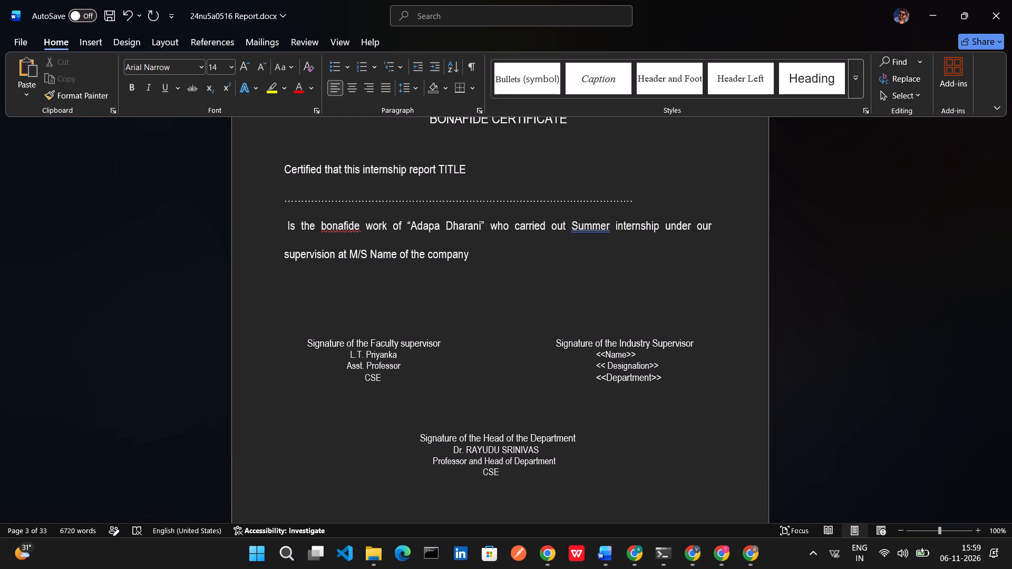
key("BackSpace")
key("BackSpace")
key("BackSpace")
key("BackSpace")
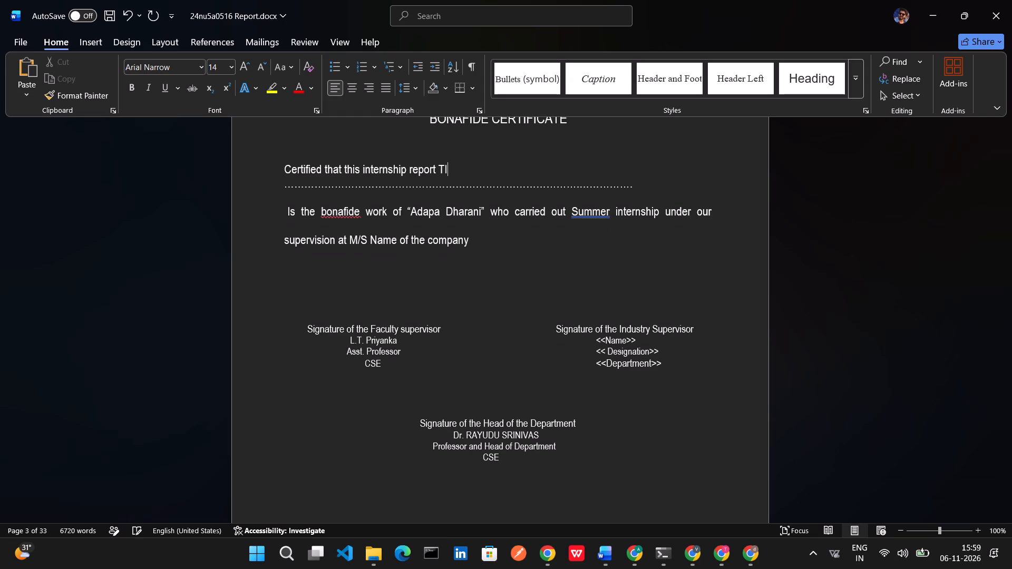
key("BackSpace")
key("BackSpace")
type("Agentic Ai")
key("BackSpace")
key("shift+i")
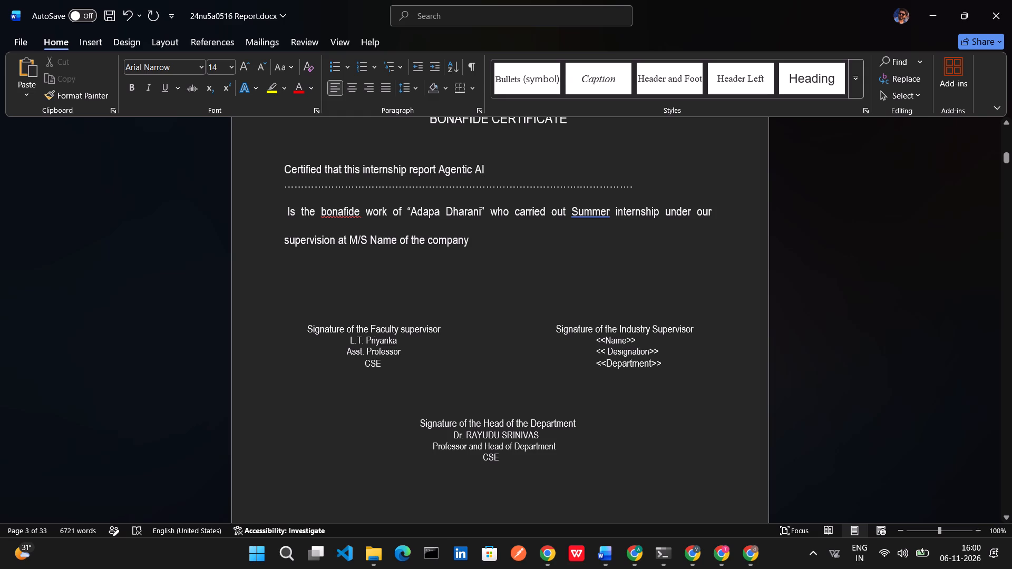
Remove the dotted leader after the report title in the Bonafide Certificate, so the first line ends with "Agentic AI.".
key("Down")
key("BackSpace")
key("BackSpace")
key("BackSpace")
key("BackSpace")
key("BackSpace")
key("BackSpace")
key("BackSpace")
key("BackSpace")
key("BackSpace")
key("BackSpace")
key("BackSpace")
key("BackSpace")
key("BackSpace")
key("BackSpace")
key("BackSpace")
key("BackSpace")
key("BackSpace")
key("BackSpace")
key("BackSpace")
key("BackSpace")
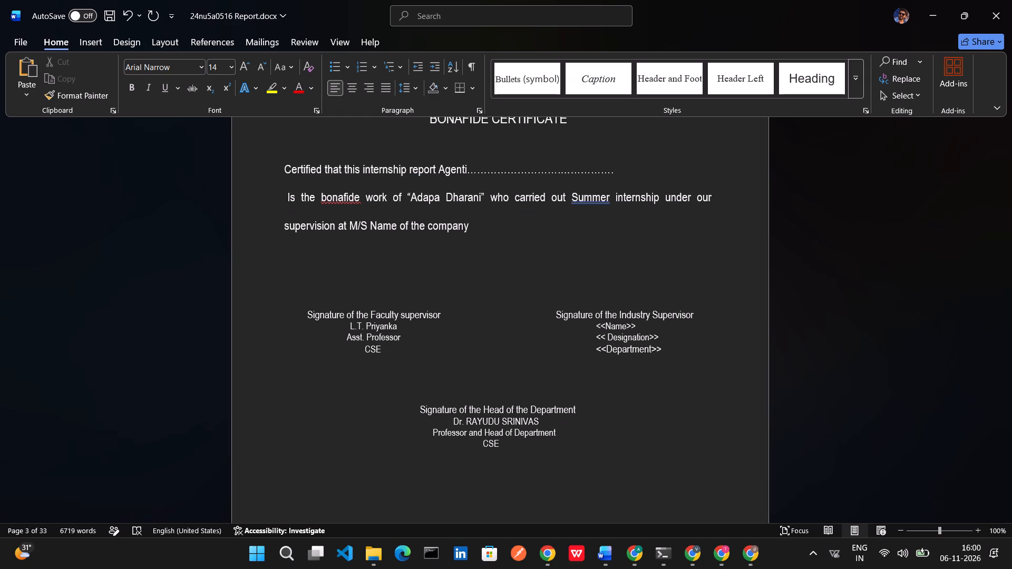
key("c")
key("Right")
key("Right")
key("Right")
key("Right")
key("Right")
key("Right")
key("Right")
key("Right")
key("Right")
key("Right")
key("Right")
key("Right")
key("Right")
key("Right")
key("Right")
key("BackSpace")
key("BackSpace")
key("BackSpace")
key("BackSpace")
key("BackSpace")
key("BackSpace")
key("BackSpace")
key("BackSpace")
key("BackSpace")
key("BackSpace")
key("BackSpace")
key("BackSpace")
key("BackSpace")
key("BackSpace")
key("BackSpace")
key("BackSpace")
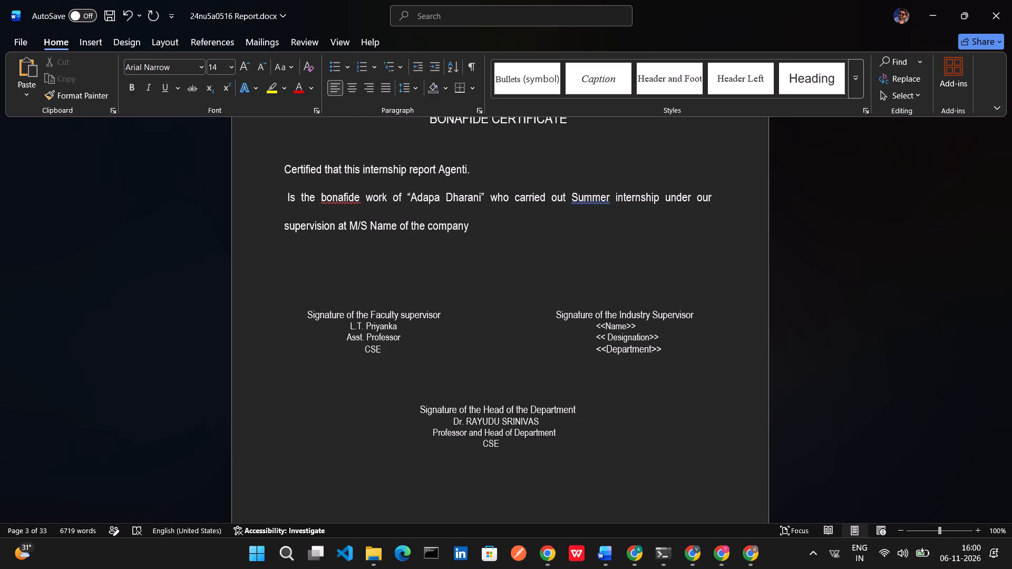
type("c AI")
Join the "Is the bonafide work of" paragraph to the end of the report title line, separated by a space.
left_click(285, 196)
key("BackSpace")
key("BackSpace")
key("BackSpace")
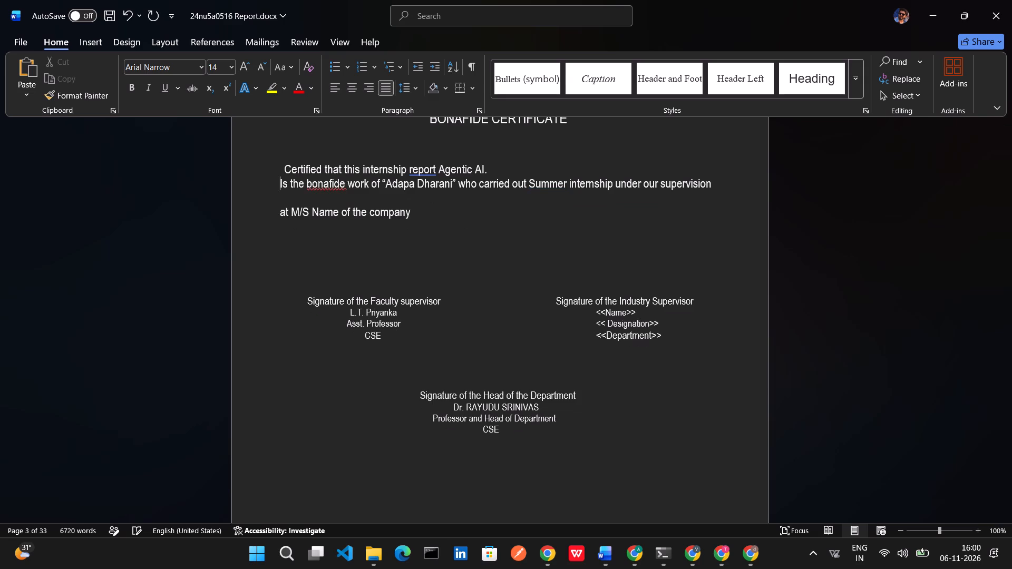
key("BackSpace")
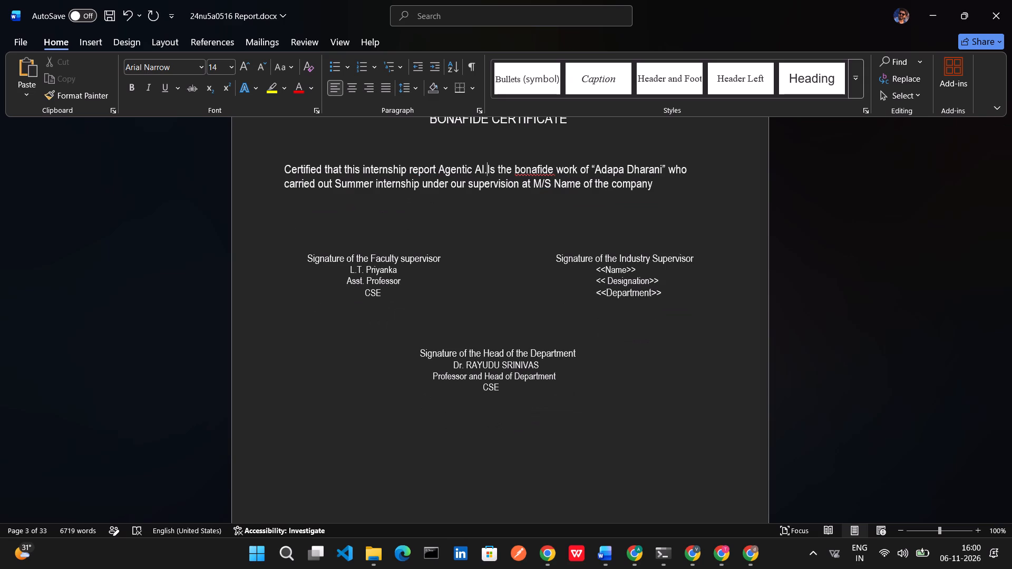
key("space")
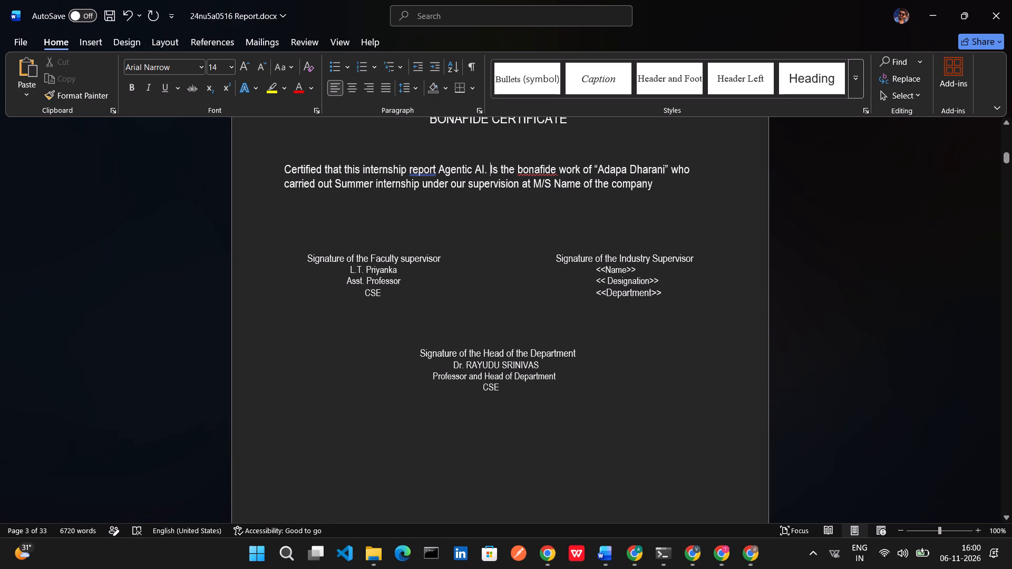
Insert three spaces ahead of the <<Name>> placeholder under "Signature of the Industry Supervisor".
scroll(521, 234, "up", 1)
scroll(521, 234, "down", 1)
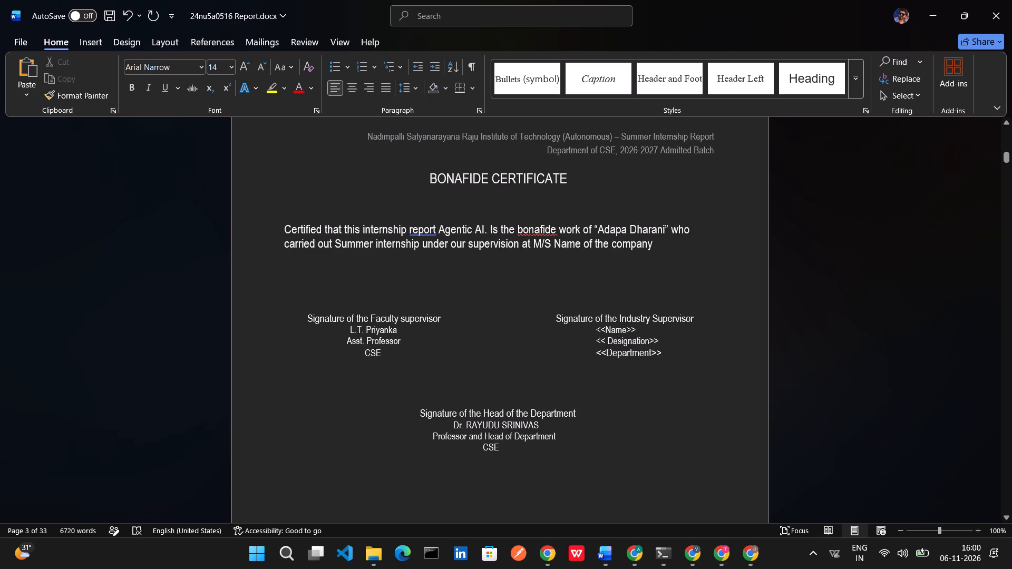
left_click_drag(591, 328, 643, 342)
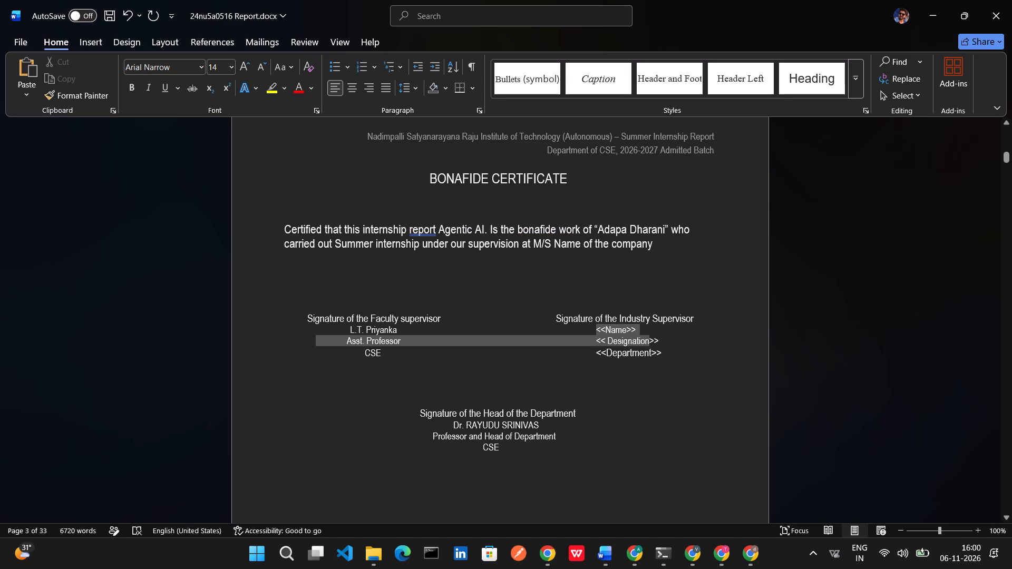
left_click_drag(643, 342, 571, 328)
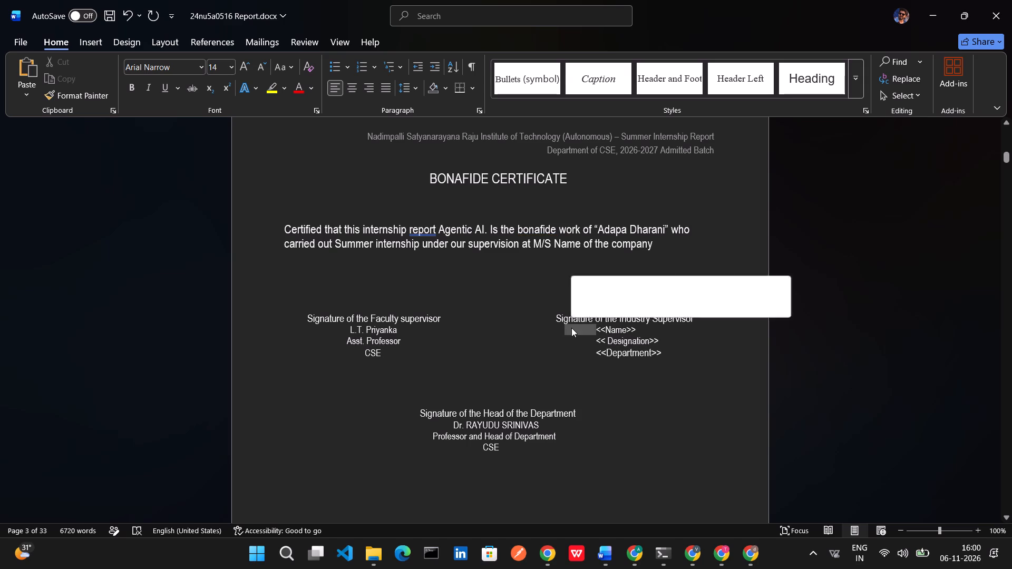
left_click(571, 328)
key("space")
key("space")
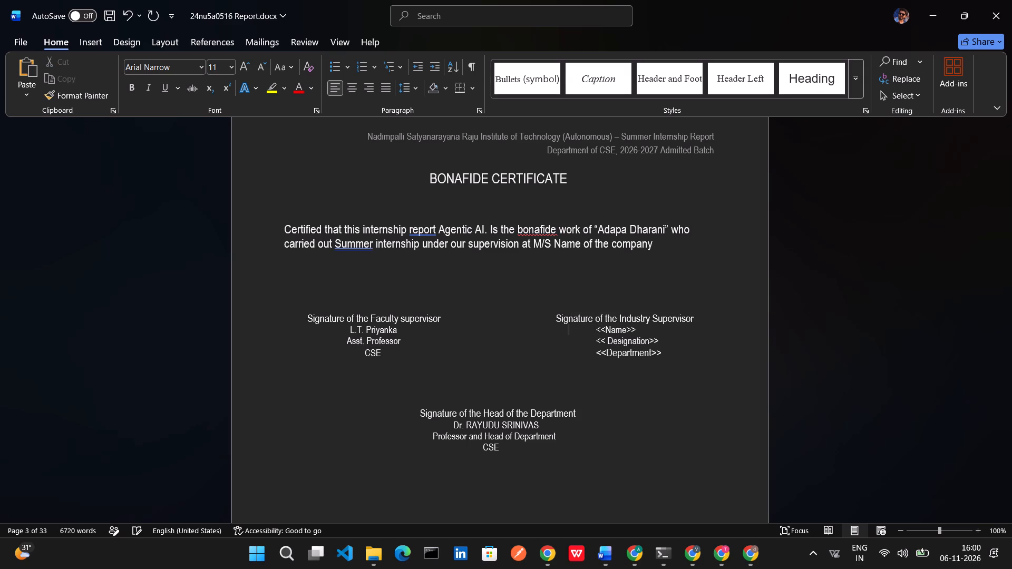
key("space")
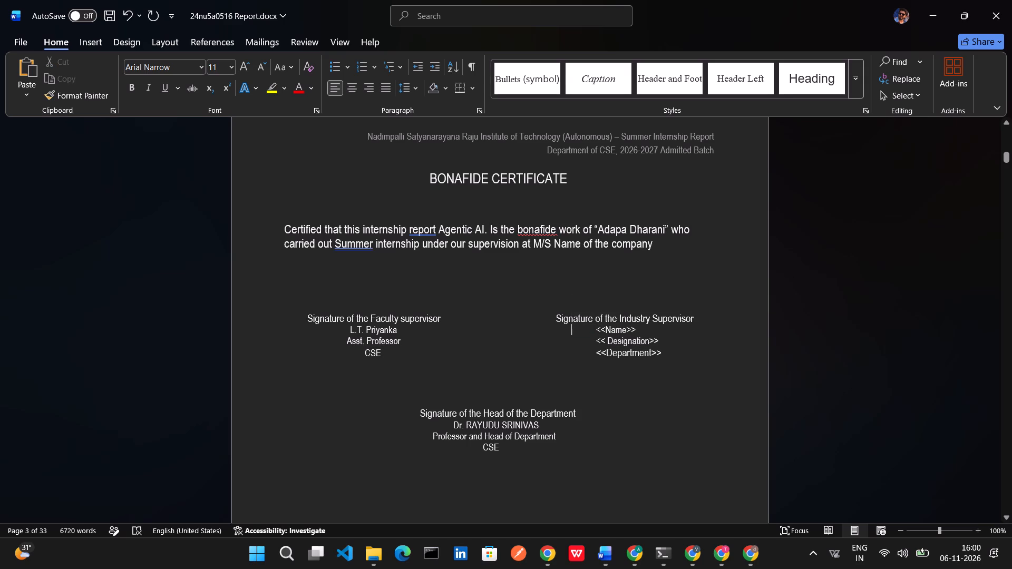
Delete the <<Name>> placeholder under "Signature of the Industry Supervisor" in the Bonafide Certificate.
left_click(648, 328)
key("BackSpace")
key("BackSpace")
key("BackSpace")
key("BackSpace")
key("BackSpace")
key("BackSpace")
key("BackSpace")
key("BackSpace")
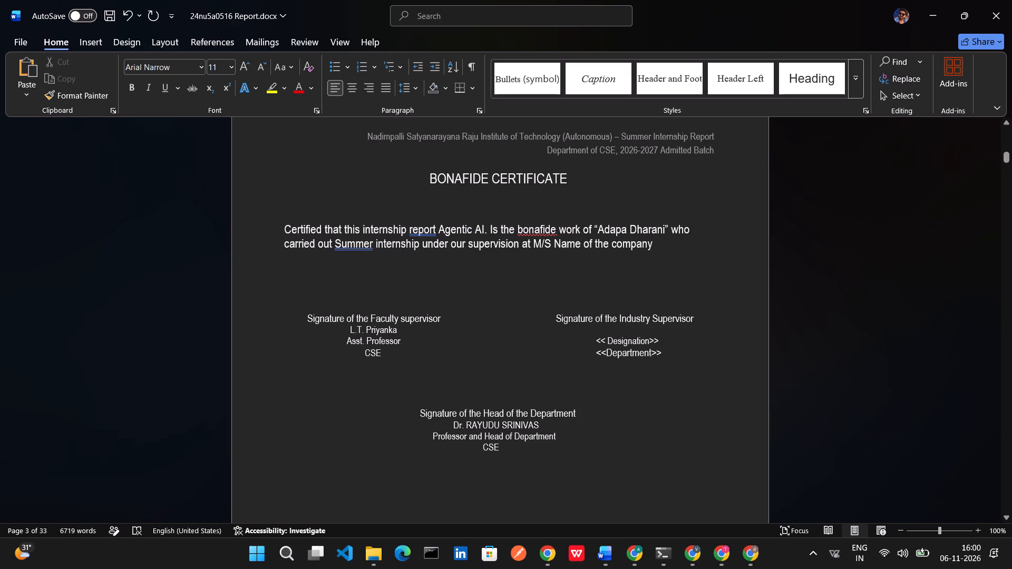
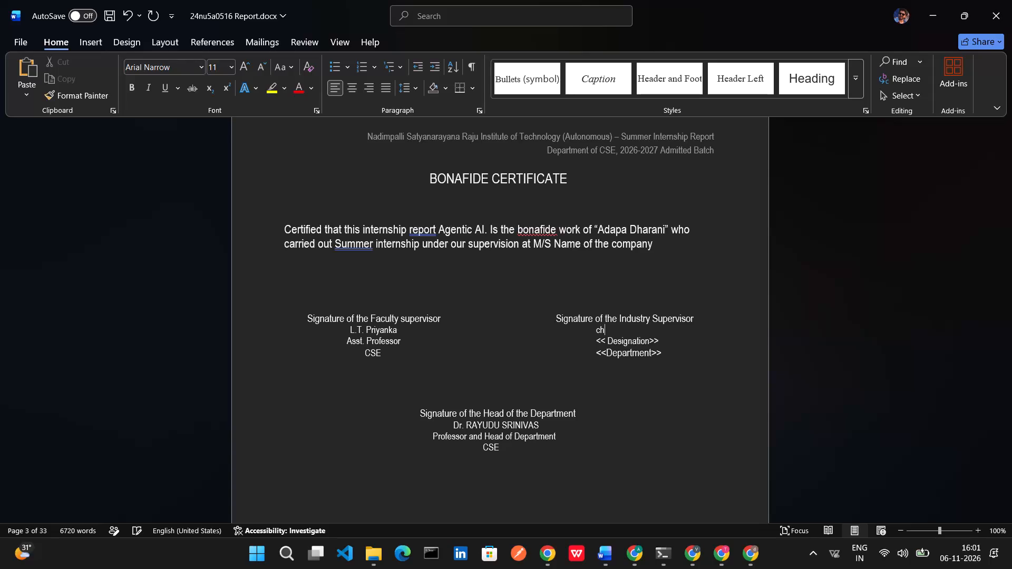
Enter the industry supervisor's name under "Signature of the Industry Supervisor", starting with "Ch." and a space.
key("BackSpace")
key("BackSpace")
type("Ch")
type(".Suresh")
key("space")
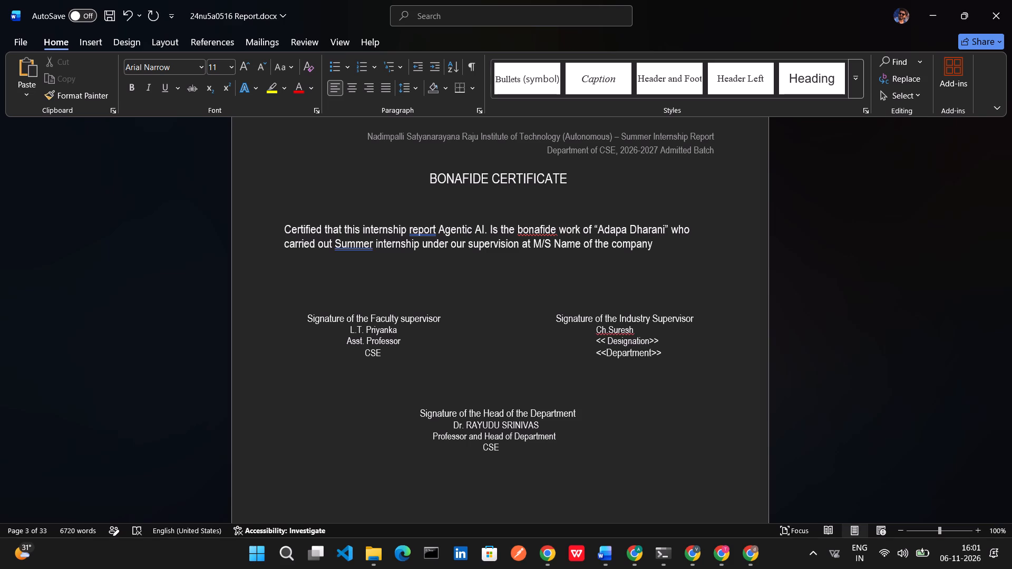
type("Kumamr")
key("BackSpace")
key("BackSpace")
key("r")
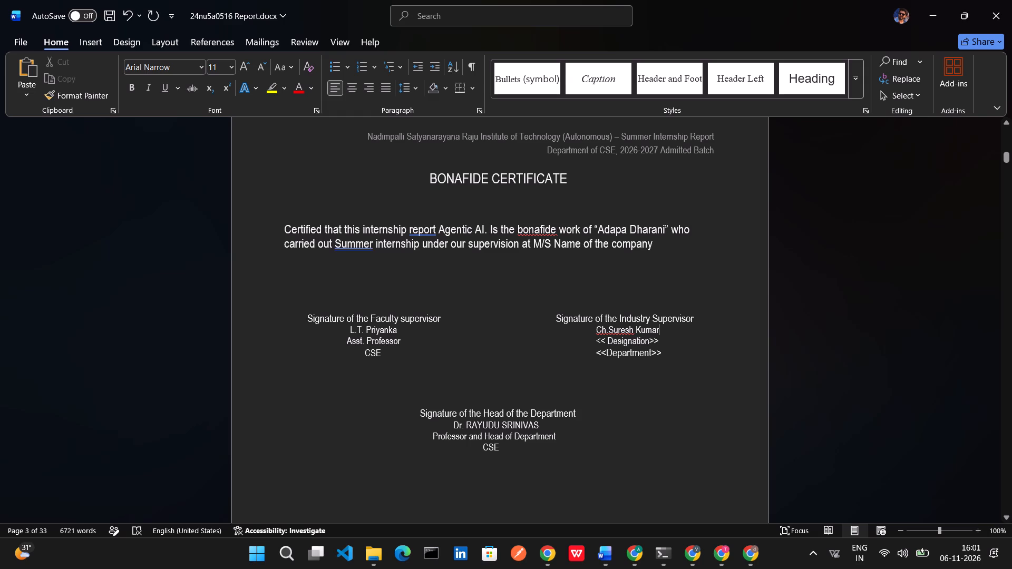
left_click(607, 332)
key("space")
Insert "Program Manager" ahead of the << Designation>> placeholder under "Signature of the Industry Supervisor".
left_click(592, 341)
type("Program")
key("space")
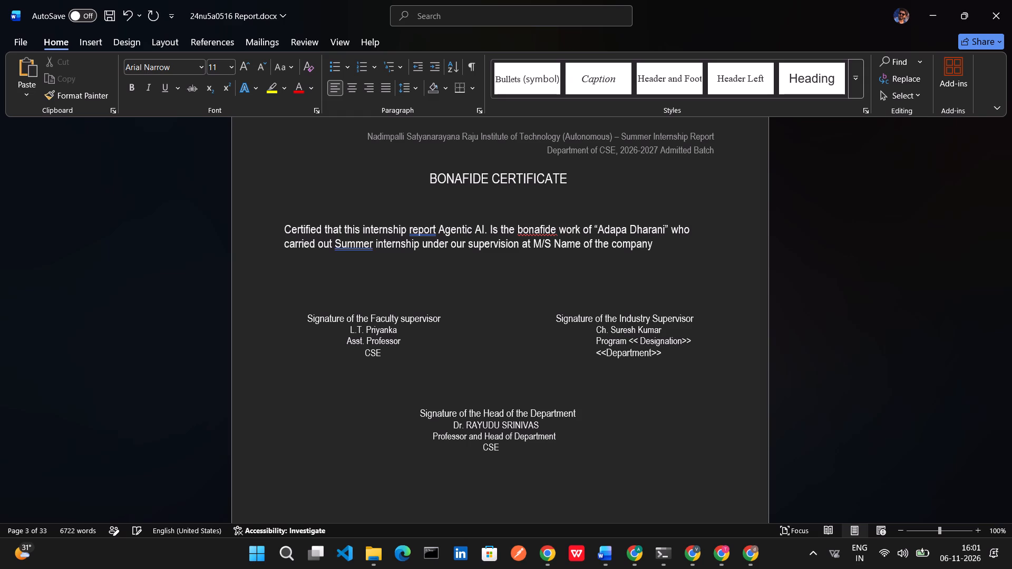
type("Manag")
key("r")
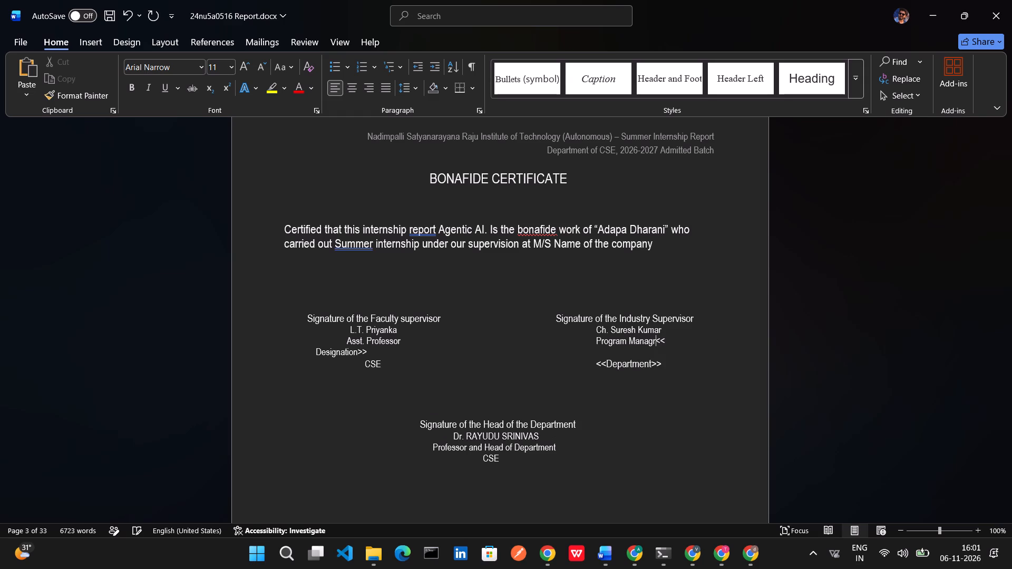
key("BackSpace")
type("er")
Delete the << Designation>> placeholder so that only "Program Manager" remains on the industry supervisor's designation line.
left_click(677, 340)
key("BackSpace")
key("BackSpace")
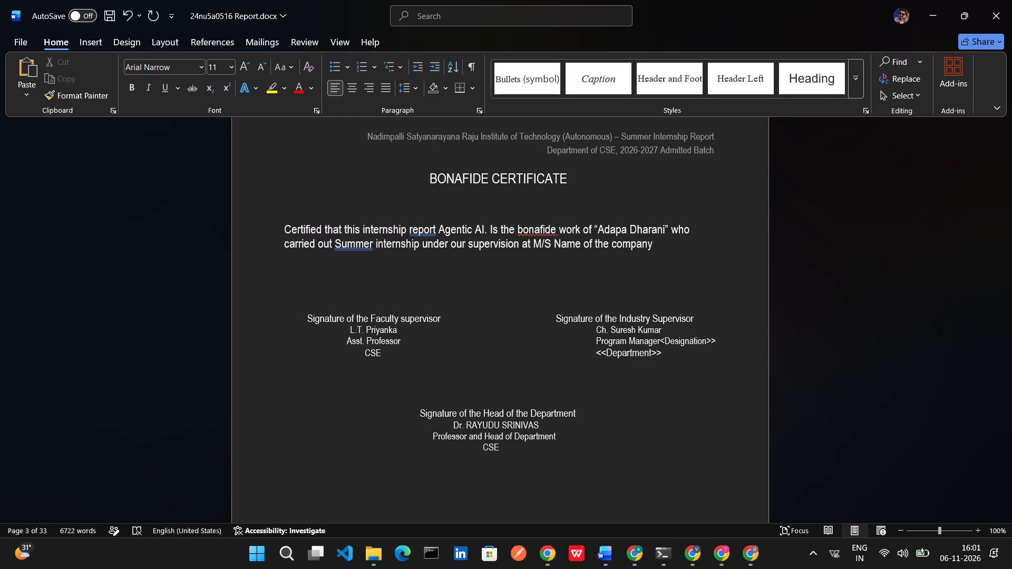
key("BackSpace")
key("Right")
key("Right")
key("Right")
key("Right")
key("Right")
key("Right")
key("Right")
key("Right")
key("Right")
key("Right")
key("Right")
key("Right")
key("BackSpace")
key("BackSpace")
key("BackSpace")
key("BackSpace")
key("BackSpace")
key("BackSpace")
key("Right")
key("Right")
key("BackSpace")
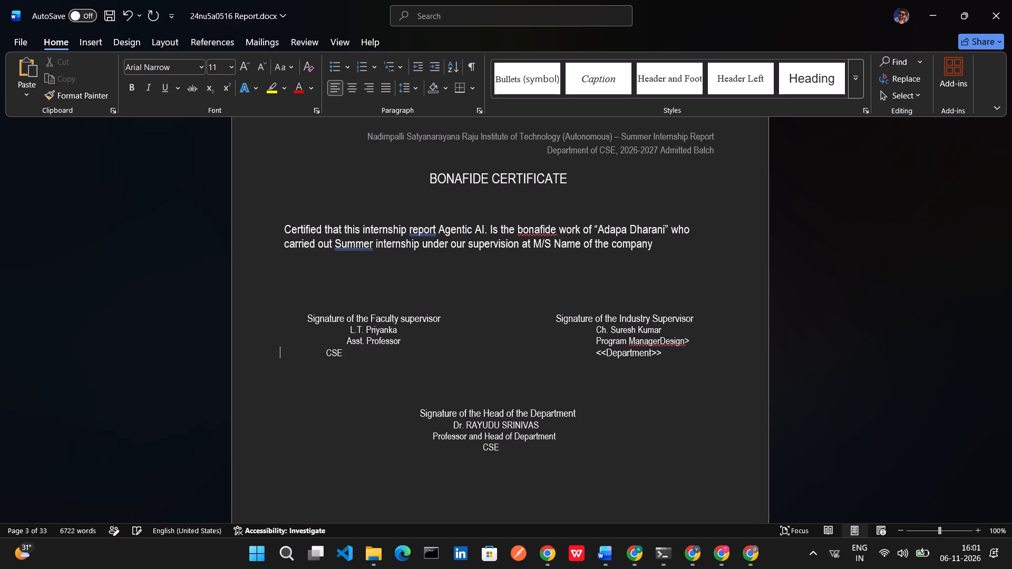
key("BackSpace")
key("BackSpace")
key("BackSpace")
key("BackSpace")
key("BackSpace")
key("BackSpace")
key("BackSpace")
key("BackSpace")
key("BackSpace")
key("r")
Delete the <<Department>> placeholder under the industry supervisor's designation.
left_click_drag(667, 353, 605, 357)
key("BackSpace")
key("BackSpace")
key("BackSpace")
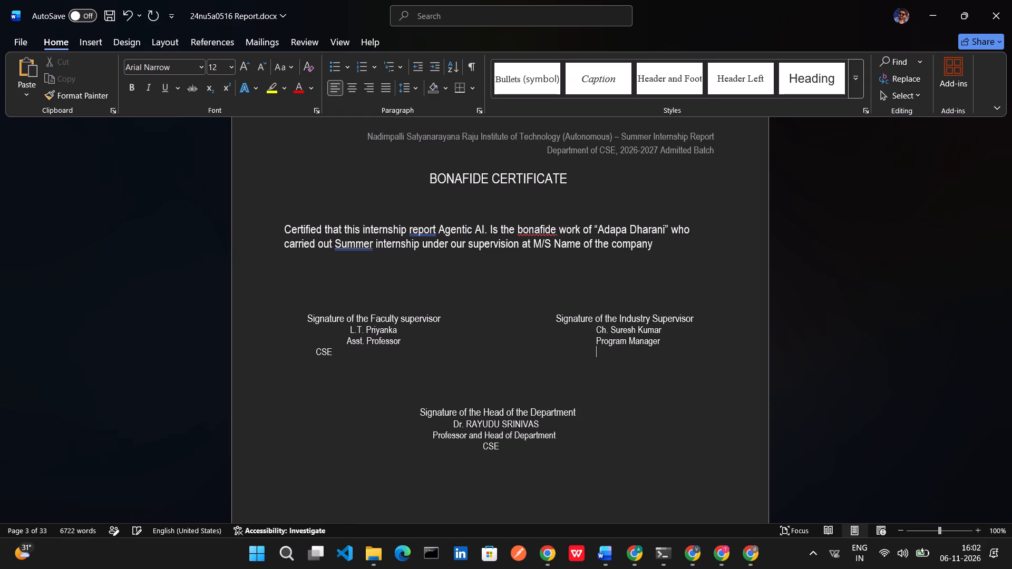
Try to shift "CSE" back under "Asst. Professor" in the faculty supervisor's block by inserting fifteen spaces ahead of it.
left_click(316, 348)
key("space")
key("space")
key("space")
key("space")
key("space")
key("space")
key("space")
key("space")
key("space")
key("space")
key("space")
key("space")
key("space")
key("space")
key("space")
Indent "Program Manager" by one space under the industry supervisor's name.
left_click(667, 344)
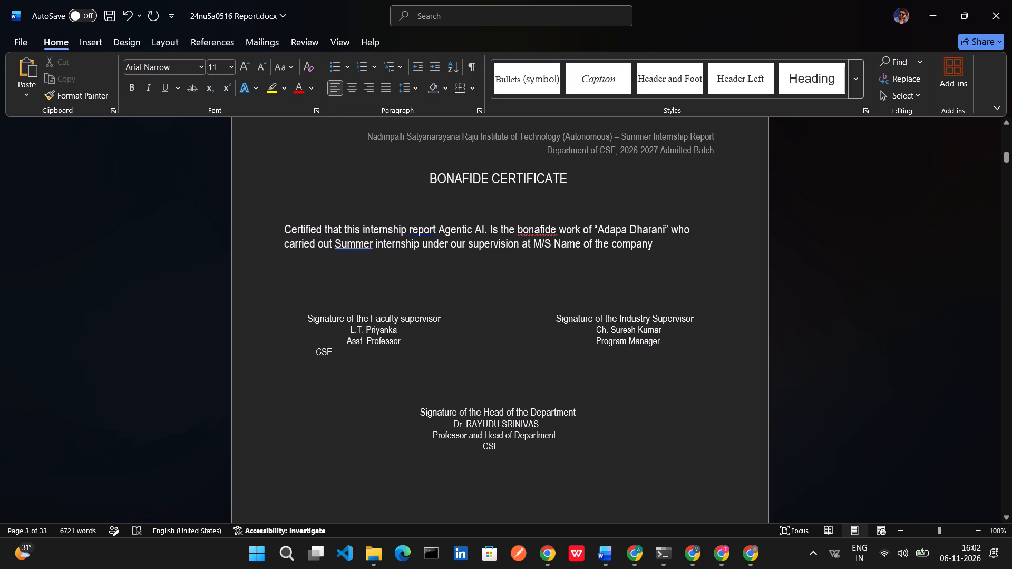
left_click(595, 342)
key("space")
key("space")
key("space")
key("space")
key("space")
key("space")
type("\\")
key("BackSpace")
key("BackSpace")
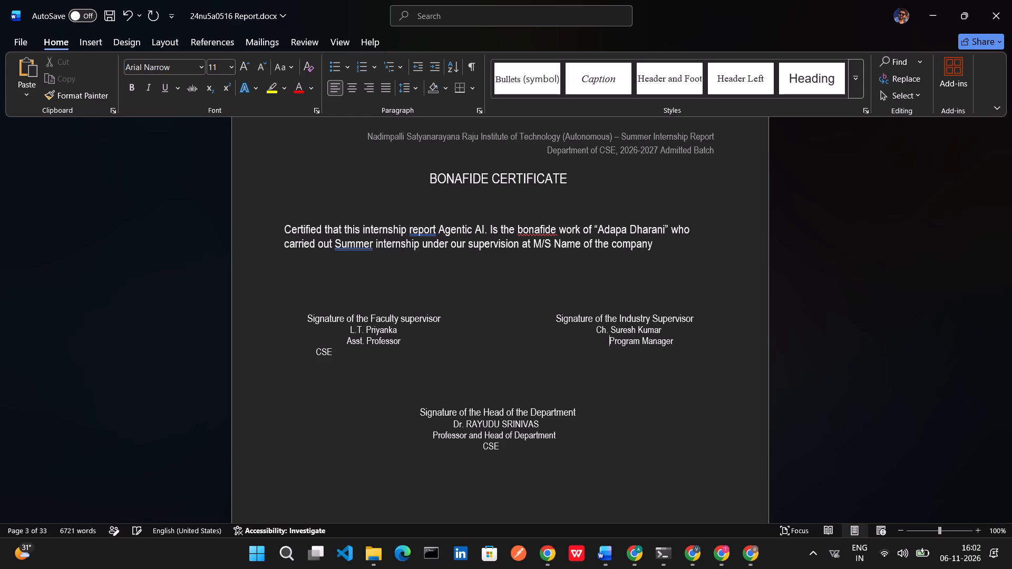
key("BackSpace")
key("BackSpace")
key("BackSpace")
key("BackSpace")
Try to shift the faculty supervisor's "CSE" line by inserting two more spaces ahead of it.
left_click(310, 354)
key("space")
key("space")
Enter "CODECRAFT LEARNING-HUB PVT LTD." below "Program Manager" in the industry supervisor's signature block.
left_click(573, 356)
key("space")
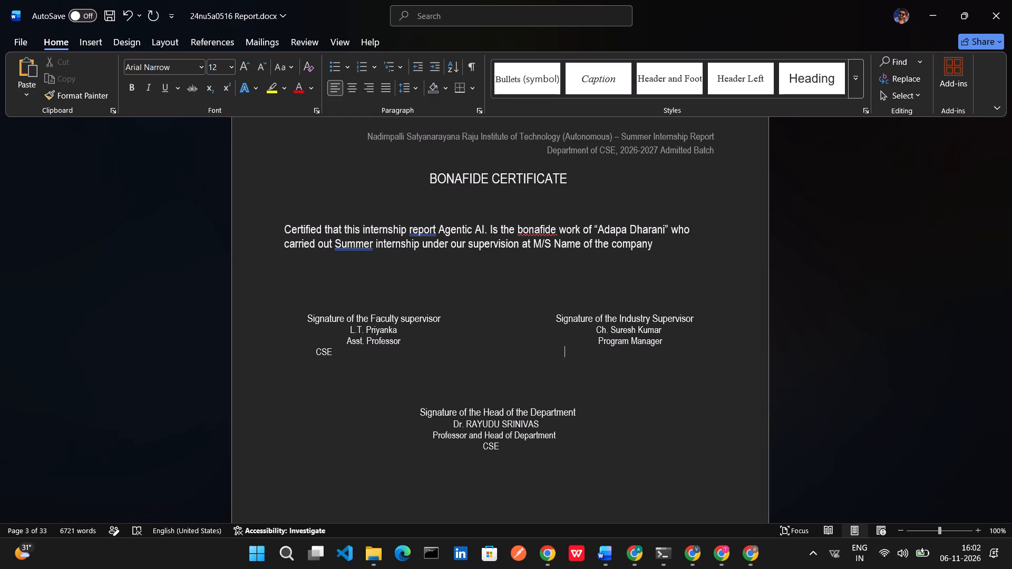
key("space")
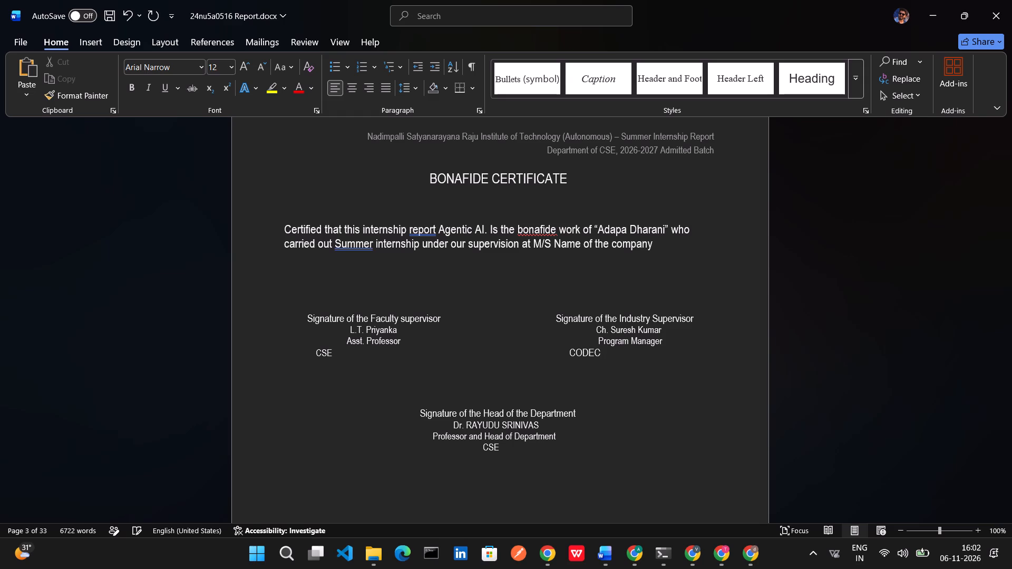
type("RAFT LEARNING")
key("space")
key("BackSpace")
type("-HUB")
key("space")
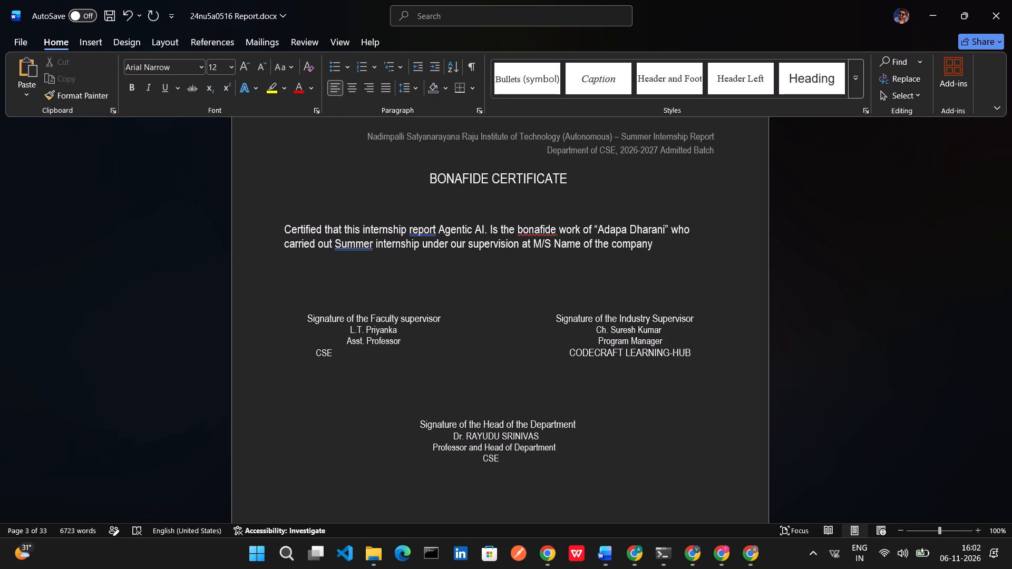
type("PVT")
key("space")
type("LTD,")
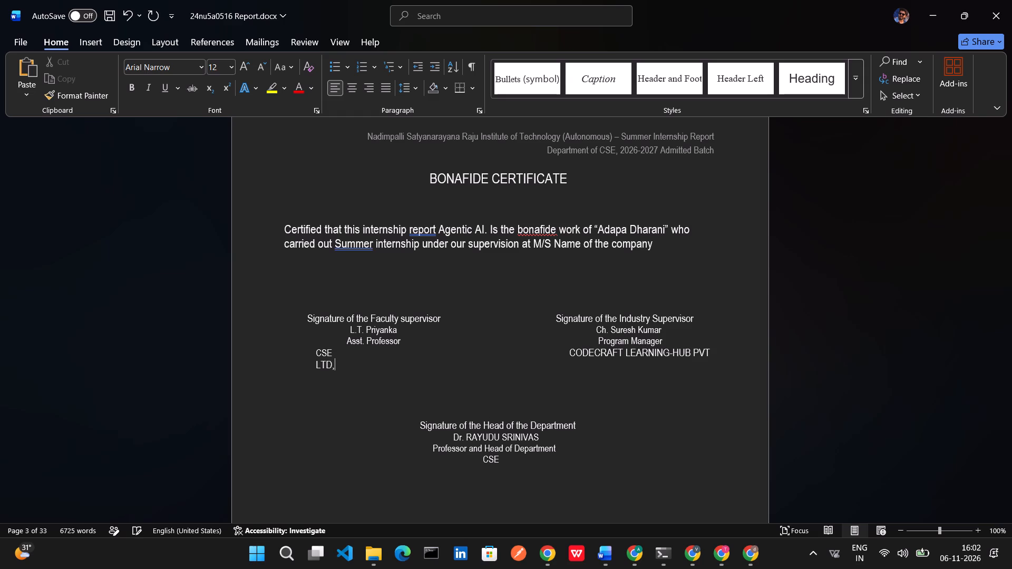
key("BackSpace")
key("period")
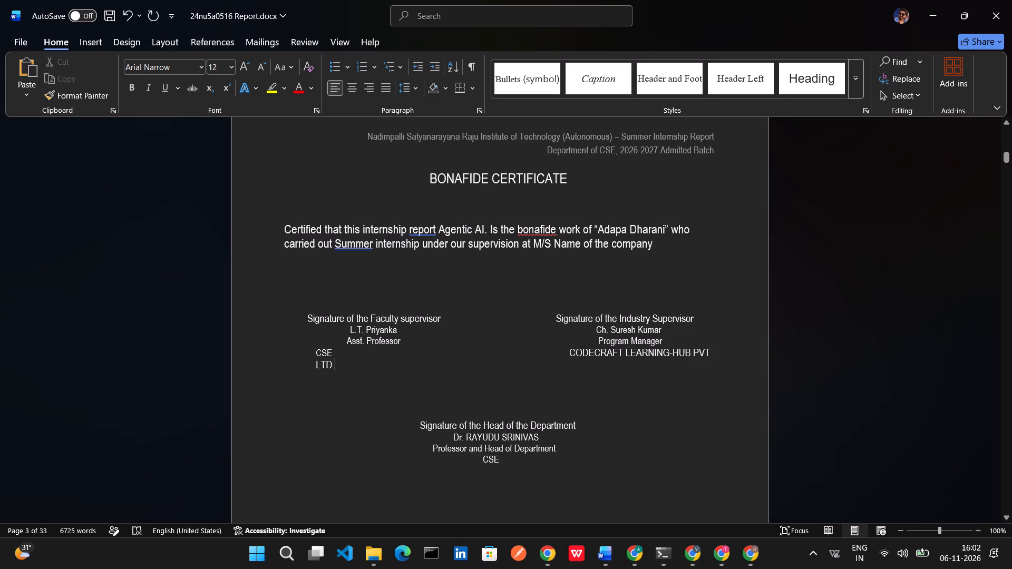
Remove the extra spacing ahead of "CODECRAFT LEARNING-HUB PVT LTD." so the company name fits on one line.
left_click(567, 353)
key("BackSpace")
key("BackSpace")
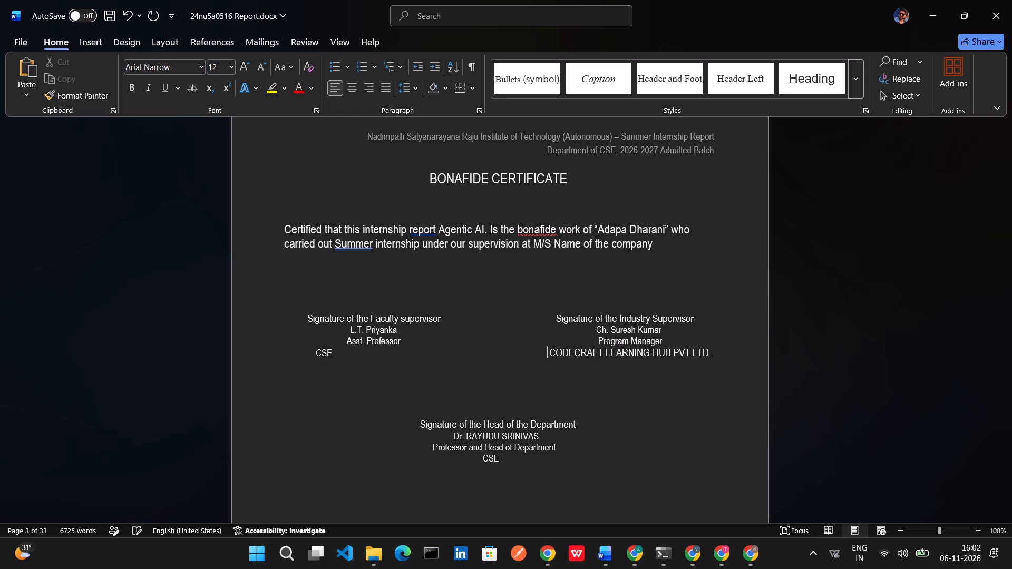
Delete the misaligned "CSE" from the faculty supervisor's signature block and try to indent its empty line with spaces.
left_click(403, 352)
key("BackSpace")
key("BackSpace")
key("BackSpace")
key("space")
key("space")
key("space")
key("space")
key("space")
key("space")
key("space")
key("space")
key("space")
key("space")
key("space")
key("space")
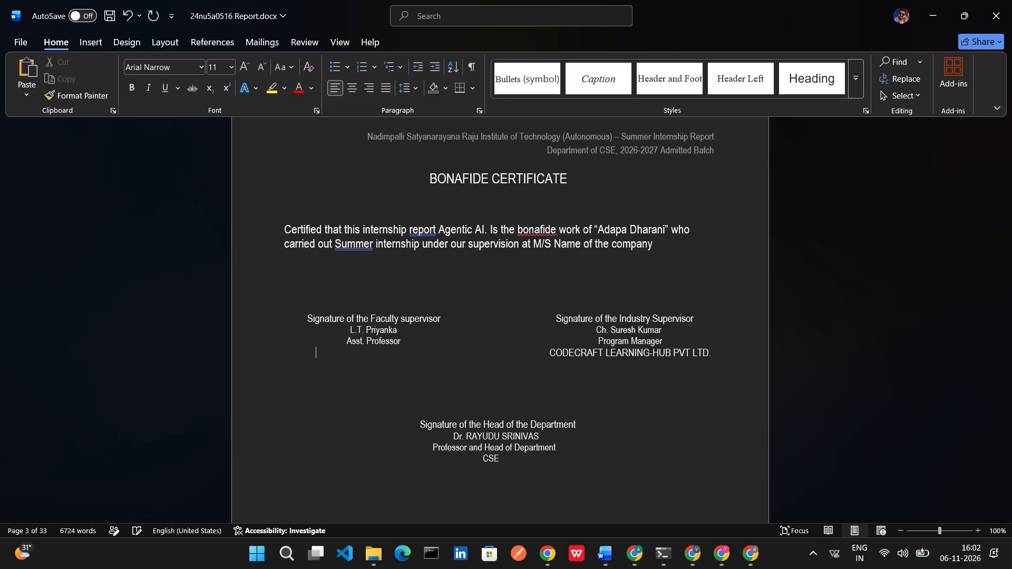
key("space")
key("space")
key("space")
Re-enter "CSE" on a new line in the faculty supervisor's signature block, spaced to sit under "Asst. Professor".
left_click(406, 340)
left_click(677, 341)
key("Return")
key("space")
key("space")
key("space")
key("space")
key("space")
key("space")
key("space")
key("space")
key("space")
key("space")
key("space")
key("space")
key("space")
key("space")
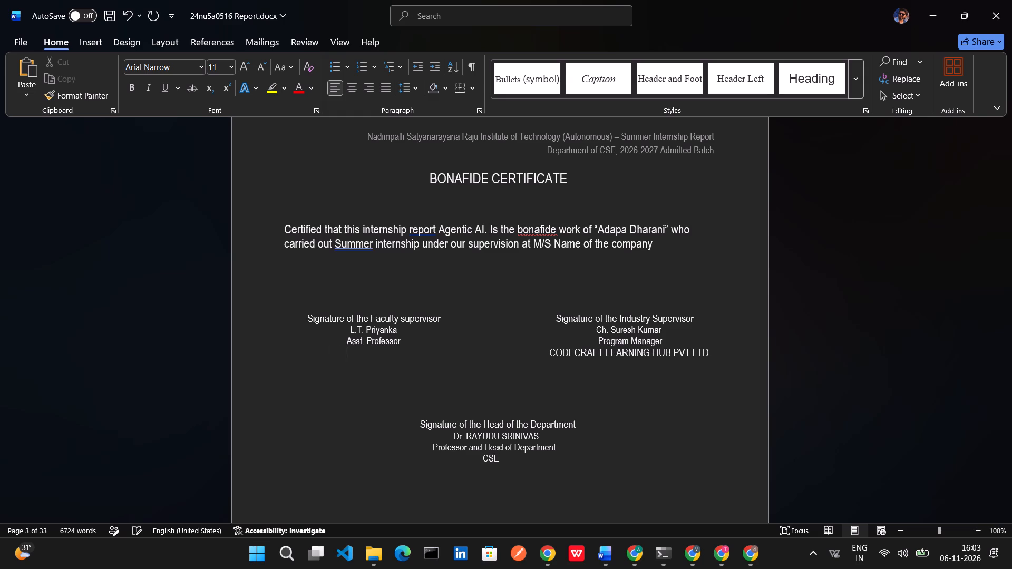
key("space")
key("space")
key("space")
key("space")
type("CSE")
Insert two blank lines above the faculty and industry supervisors' signature blocks on the Bonafide Certificate.
scroll(626, 287, "down", 2)
scroll(626, 287, "up", 1)
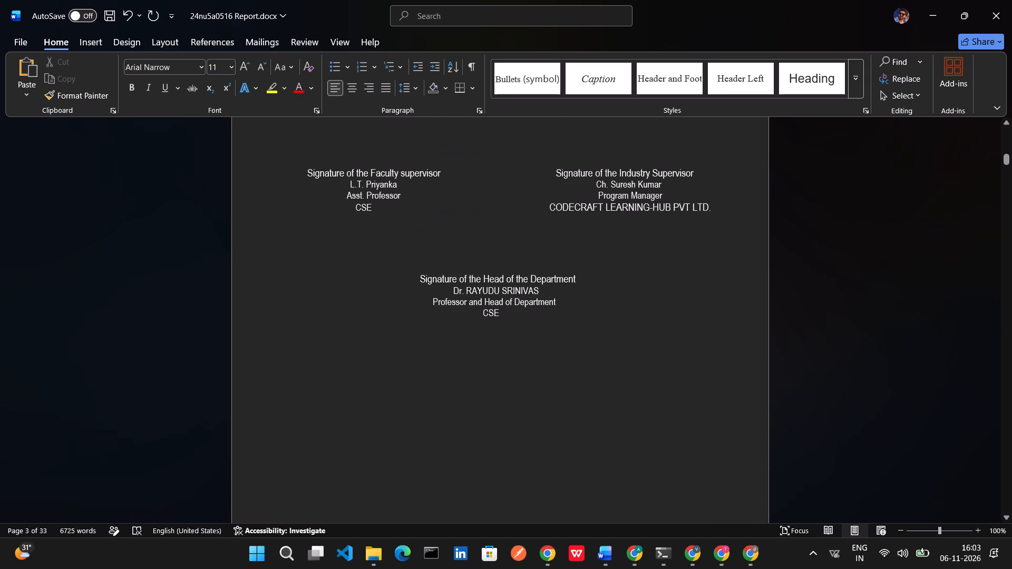
scroll(626, 287, "up", 2)
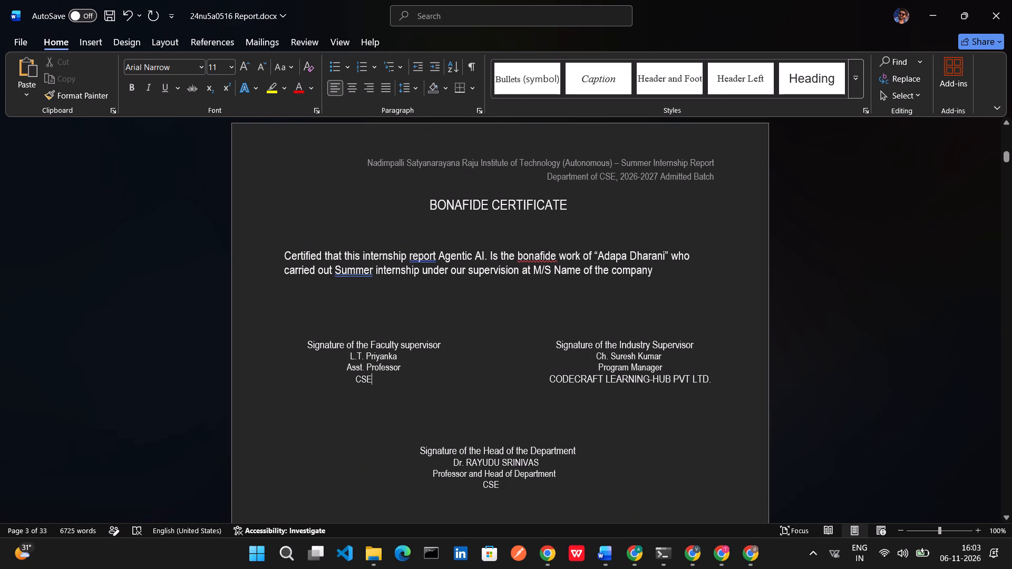
left_click(299, 342)
key("Return")
key("Return")
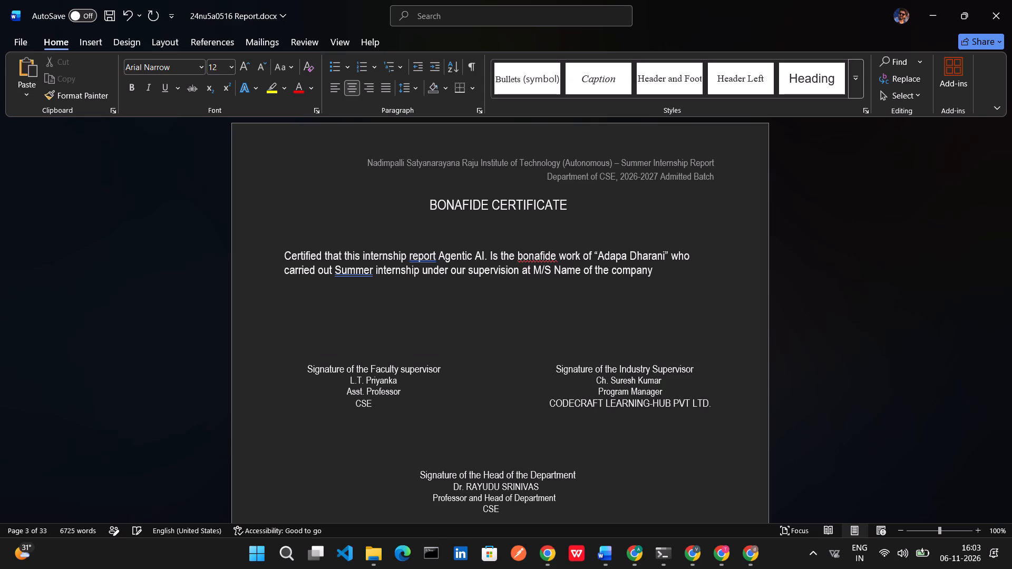
Insert two blank lines above "Signature of the Head of the Department".
scroll(299, 342, "down", 1)
left_click(420, 336)
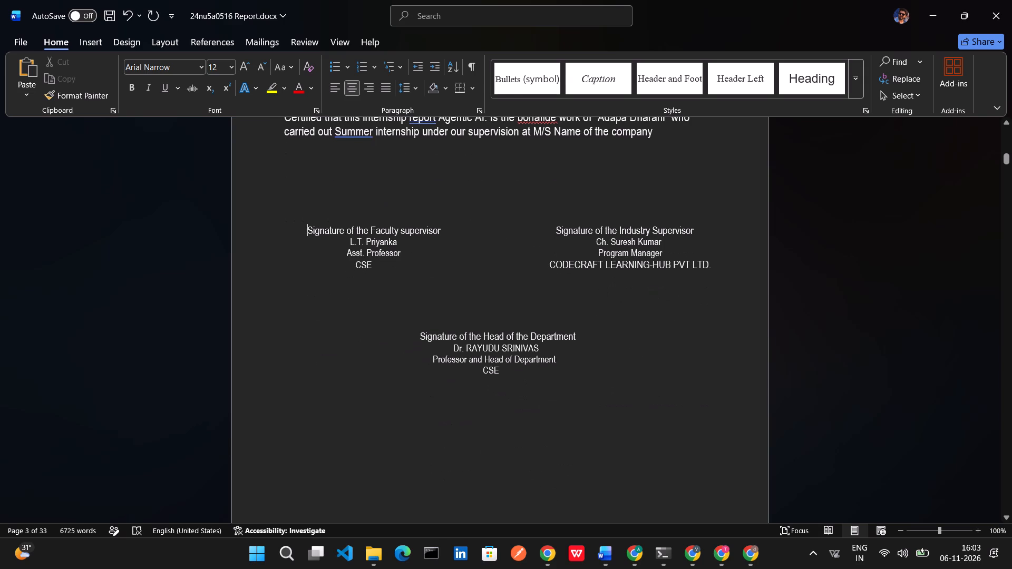
key("Return")
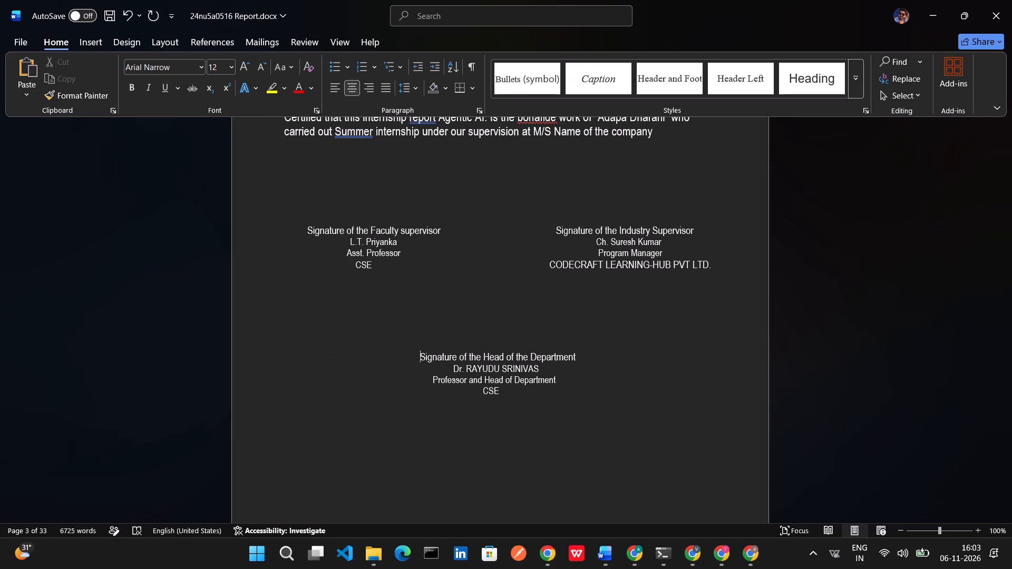
key("Return")
Fill in the missing Table of Contents page numbers: 22 for Rubrics, 23 for Feedback and 24 for Photo(s).
scroll(420, 336, "down", 3)
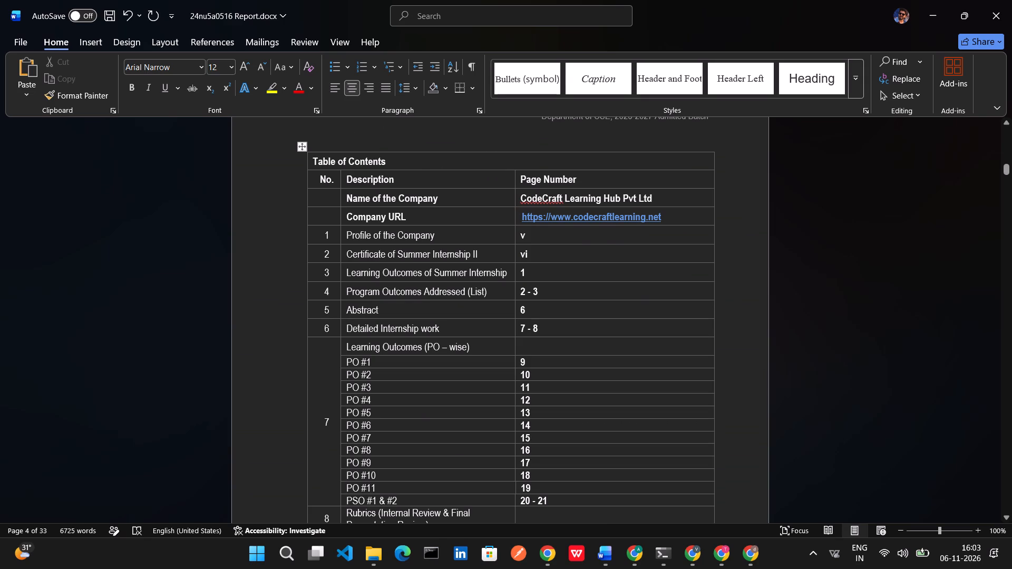
scroll(543, 254, "down", 2)
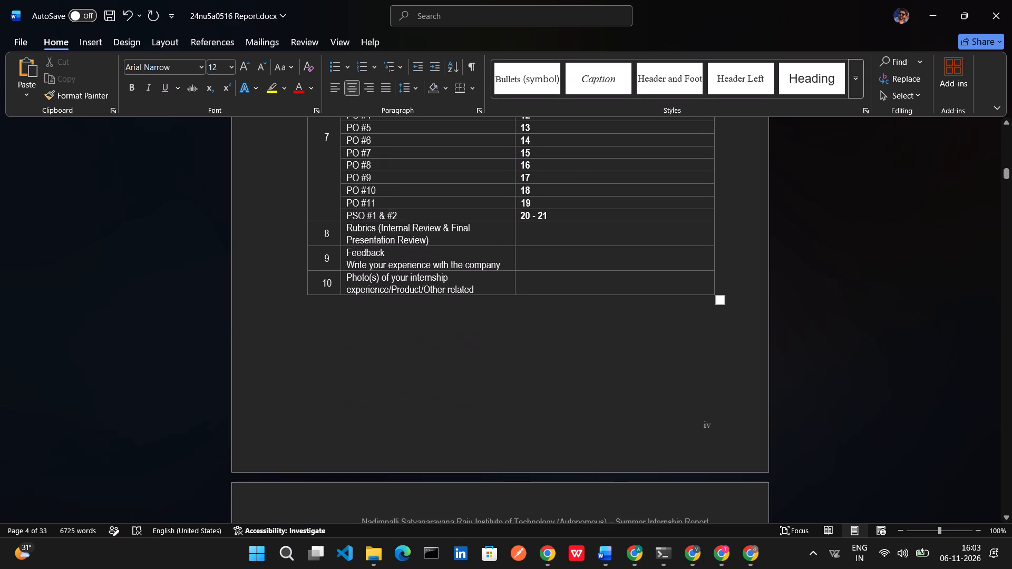
left_click(538, 238)
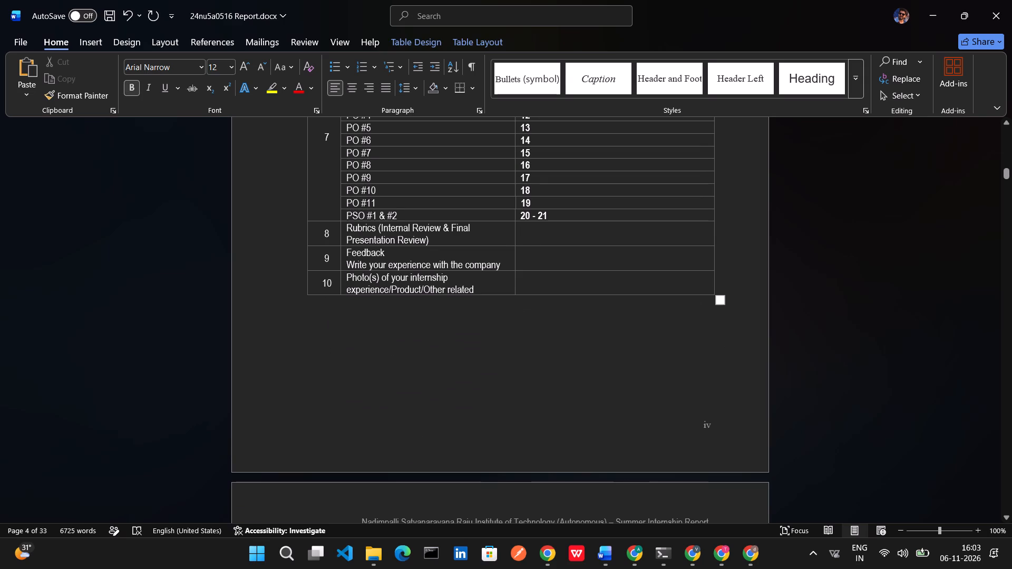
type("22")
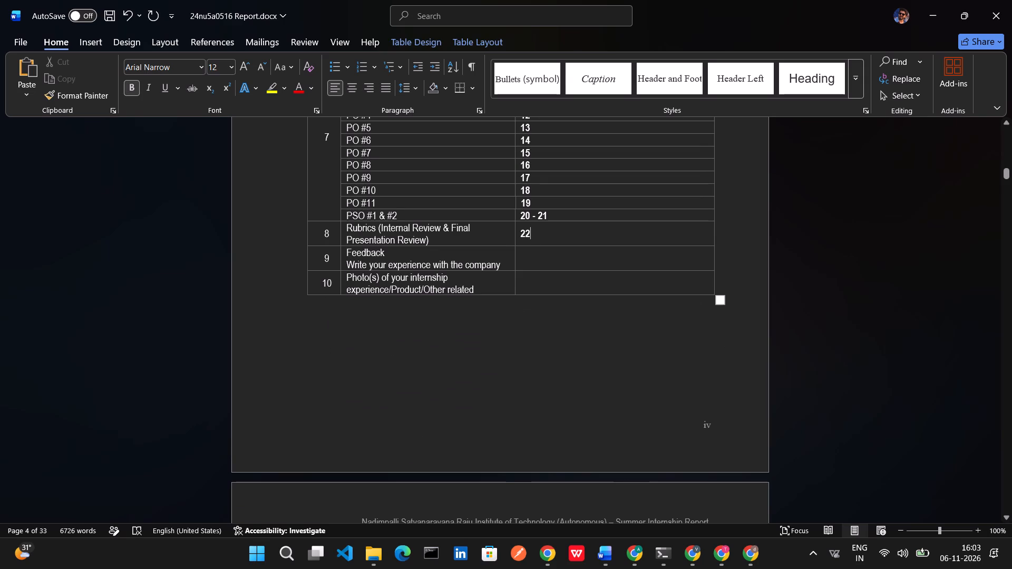
left_click(546, 259)
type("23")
scroll(546, 259, "up", 1)
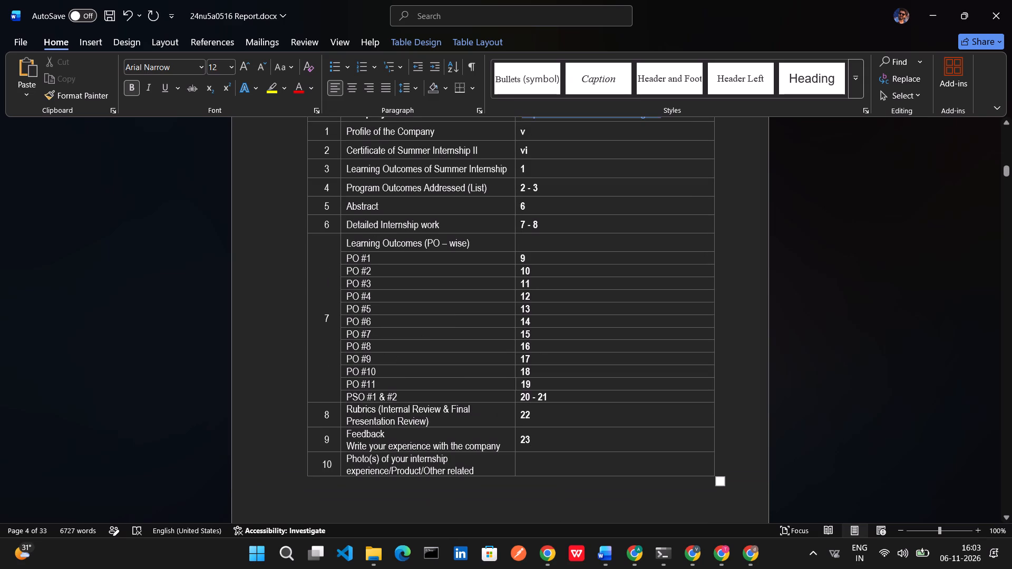
scroll(546, 259, "down", 1)
left_click(528, 326)
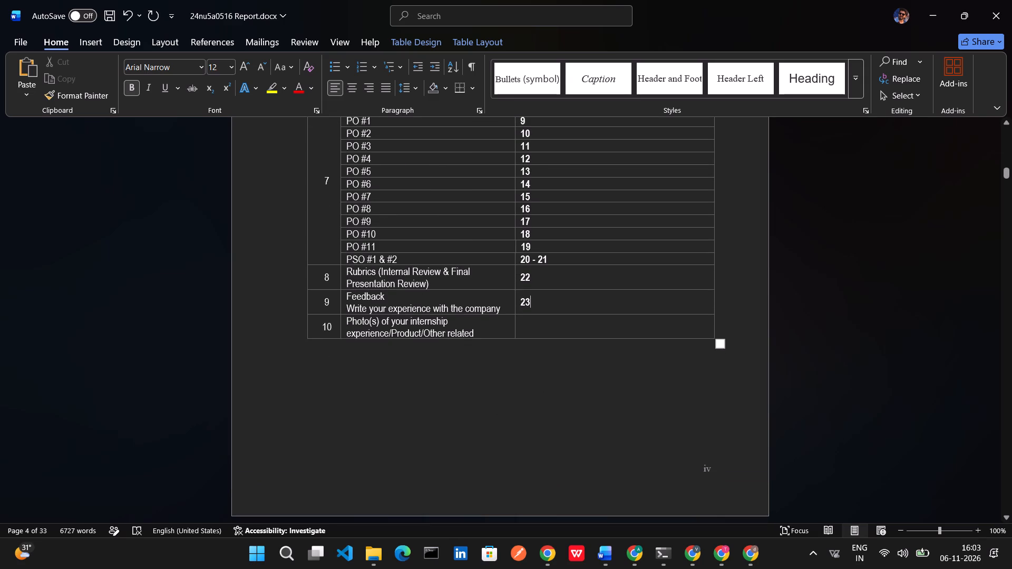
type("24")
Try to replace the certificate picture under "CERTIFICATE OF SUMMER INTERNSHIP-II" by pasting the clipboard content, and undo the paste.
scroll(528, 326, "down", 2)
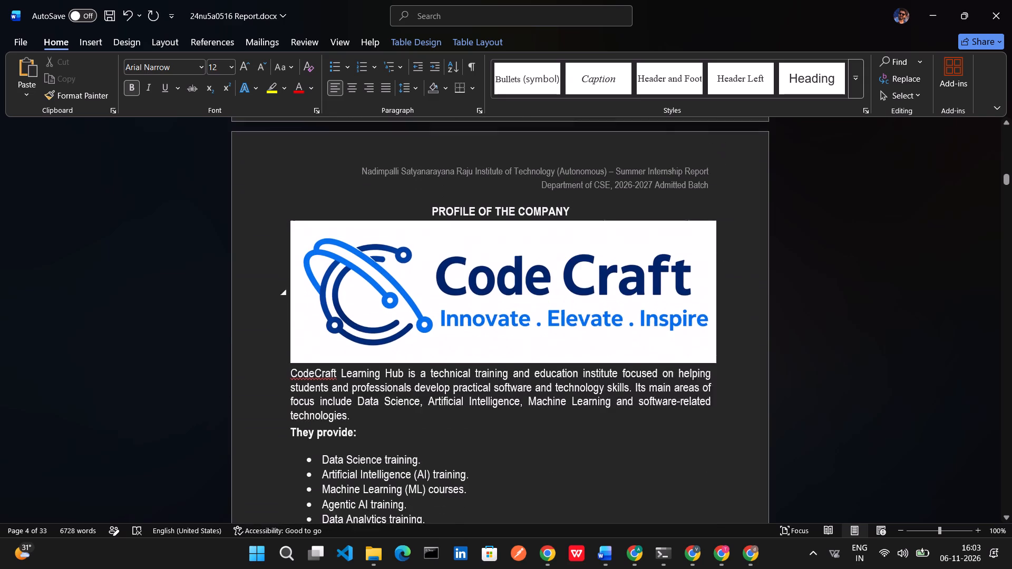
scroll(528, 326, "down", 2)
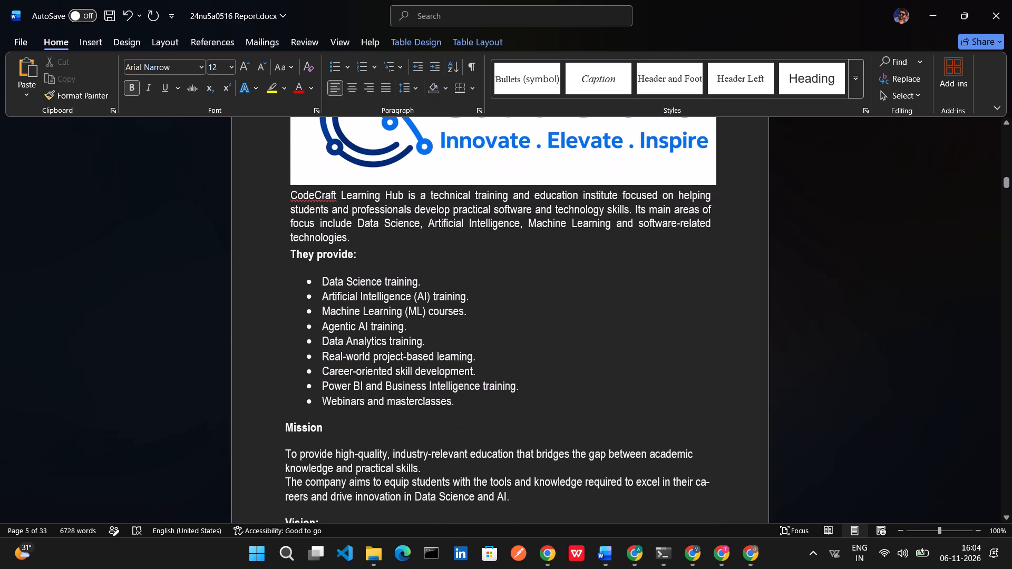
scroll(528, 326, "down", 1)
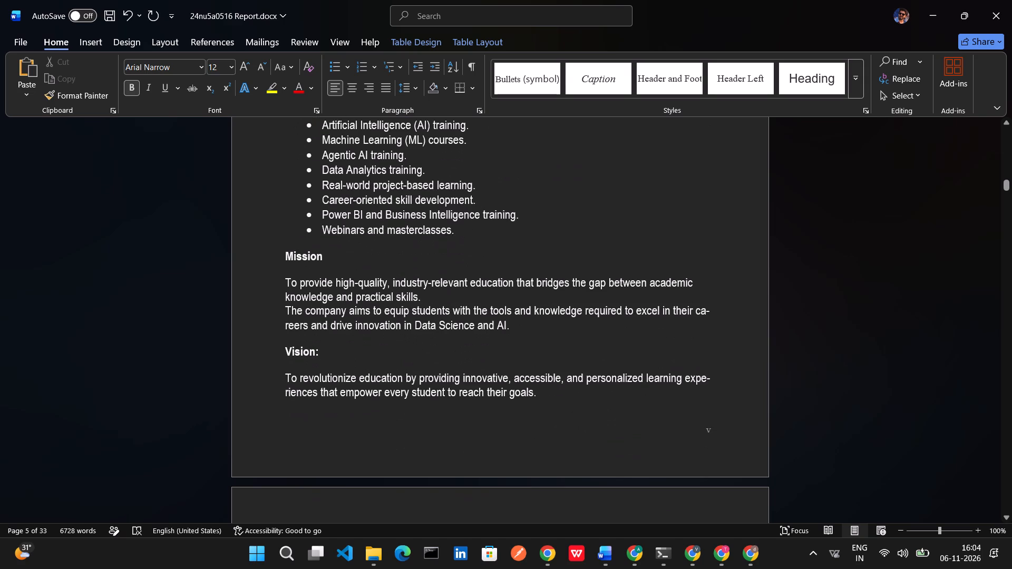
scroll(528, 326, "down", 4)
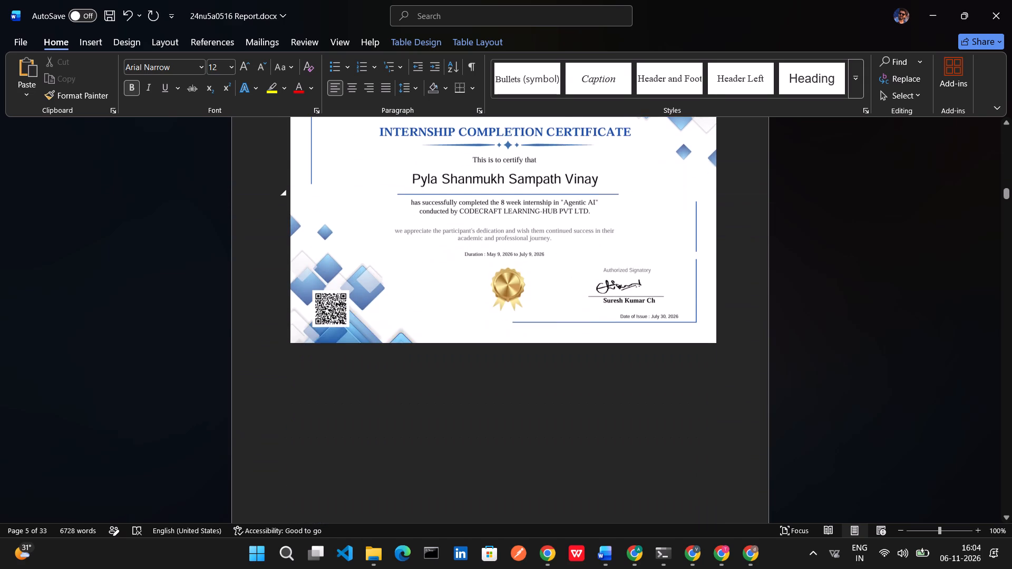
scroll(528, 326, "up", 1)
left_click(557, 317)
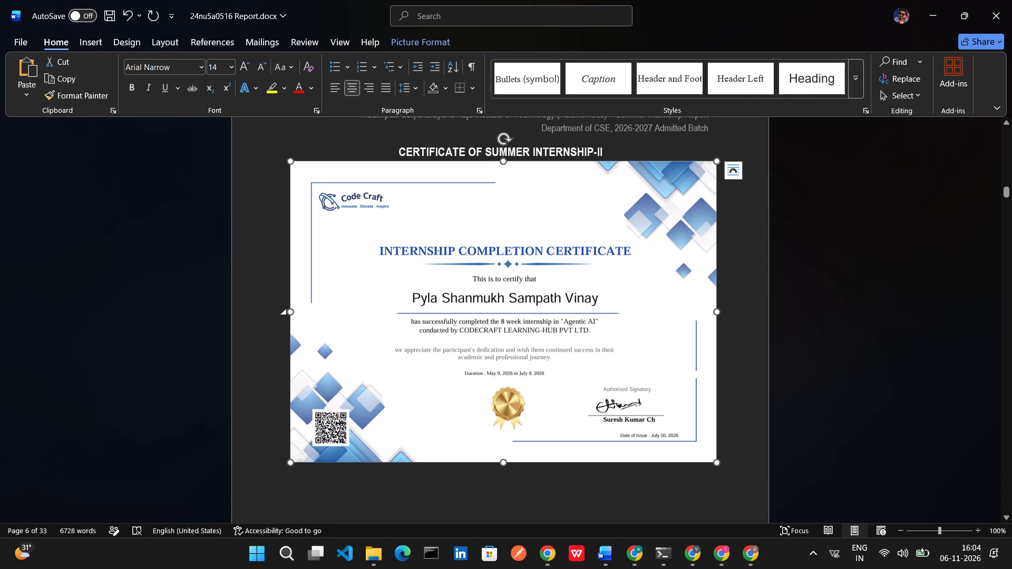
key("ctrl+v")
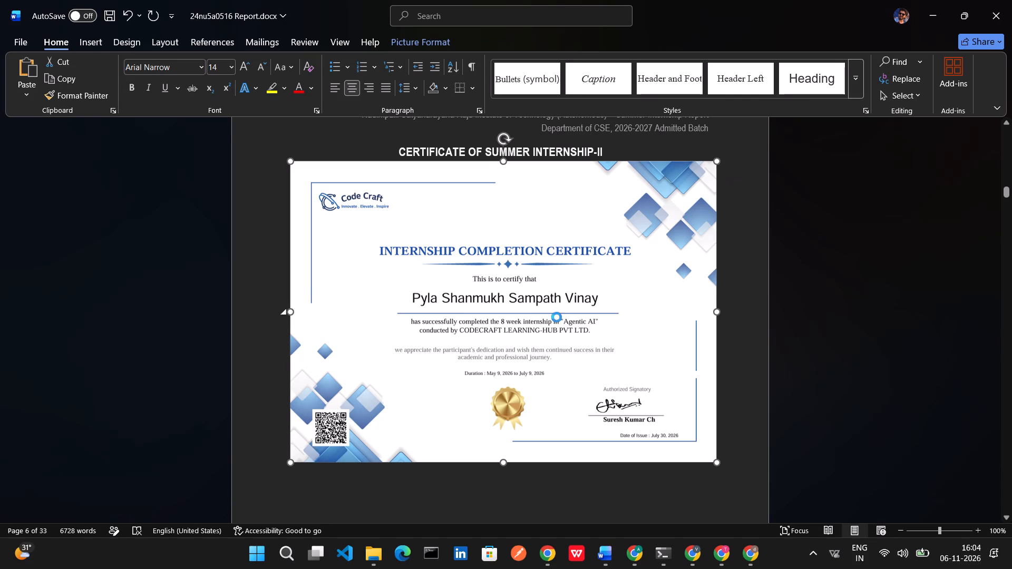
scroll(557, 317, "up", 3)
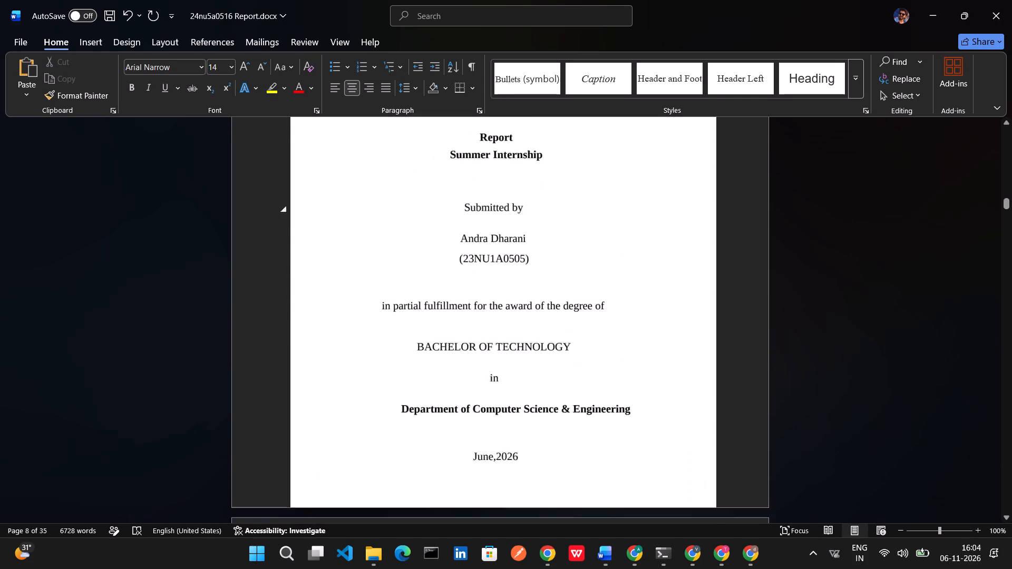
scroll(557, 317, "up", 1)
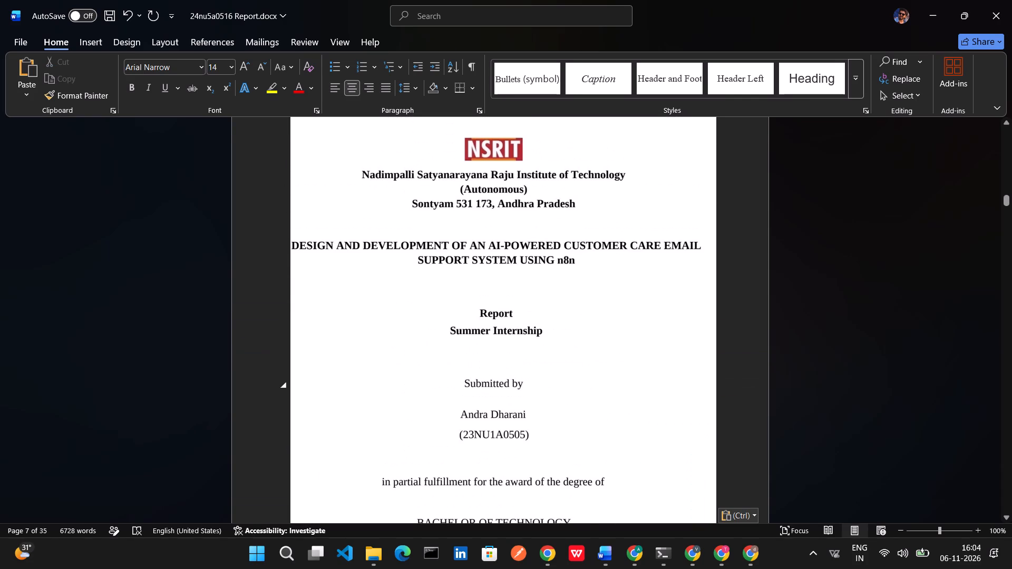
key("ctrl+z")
Open the options for the certificate picture under "CERTIFICATE OF SUMMER INTERNSHIP-II".
scroll(557, 317, "down", 1)
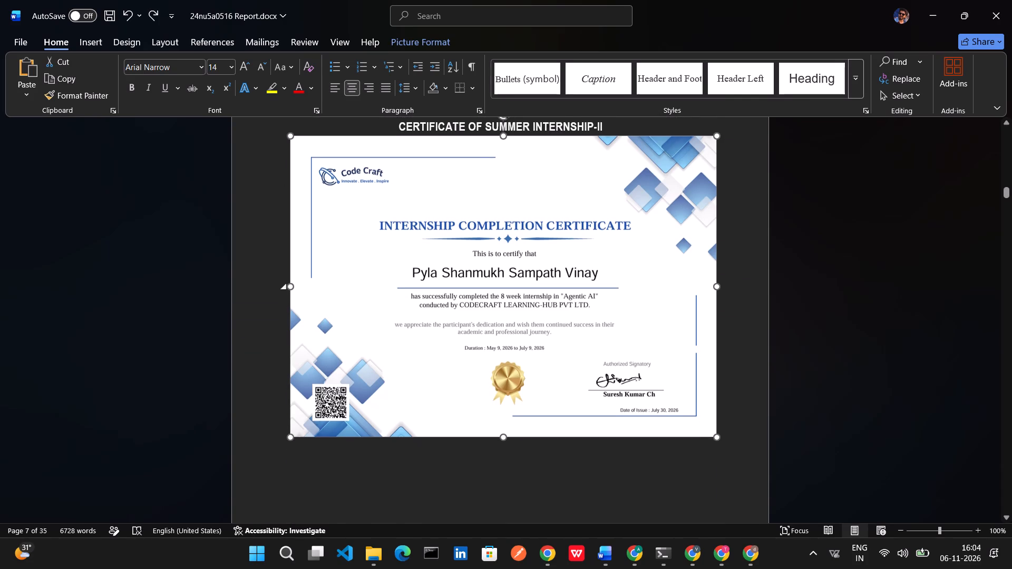
right_click(635, 258)
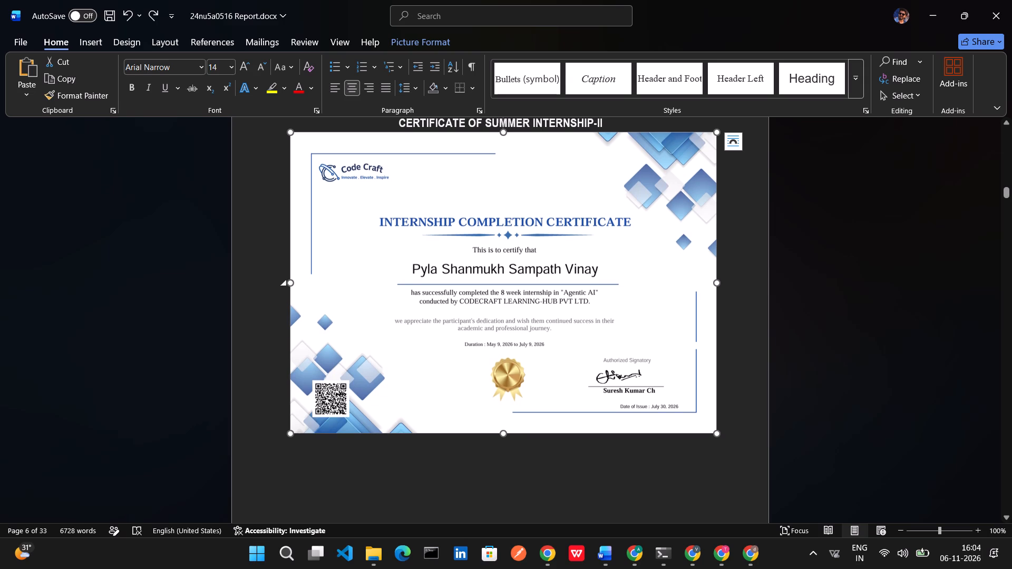
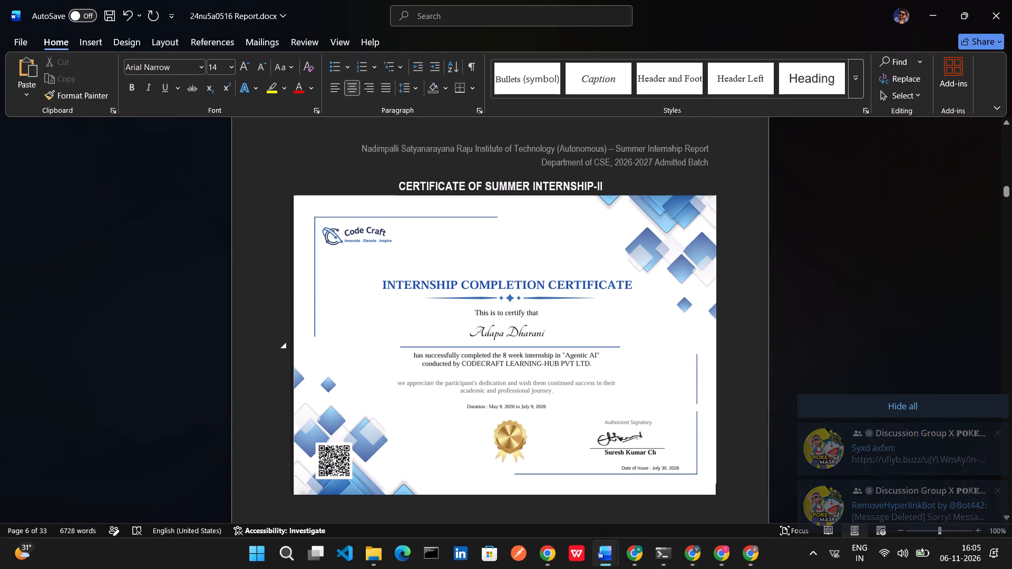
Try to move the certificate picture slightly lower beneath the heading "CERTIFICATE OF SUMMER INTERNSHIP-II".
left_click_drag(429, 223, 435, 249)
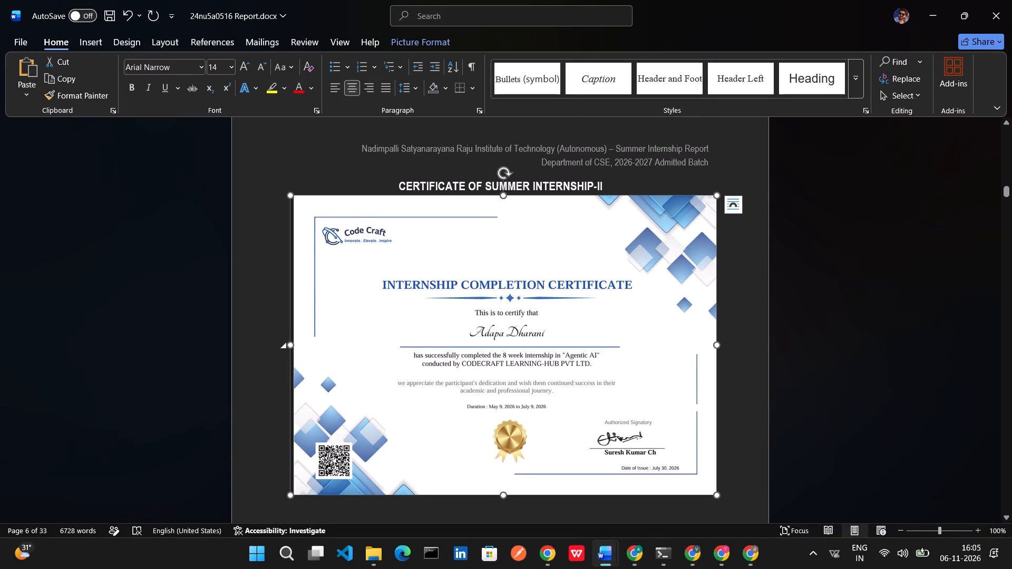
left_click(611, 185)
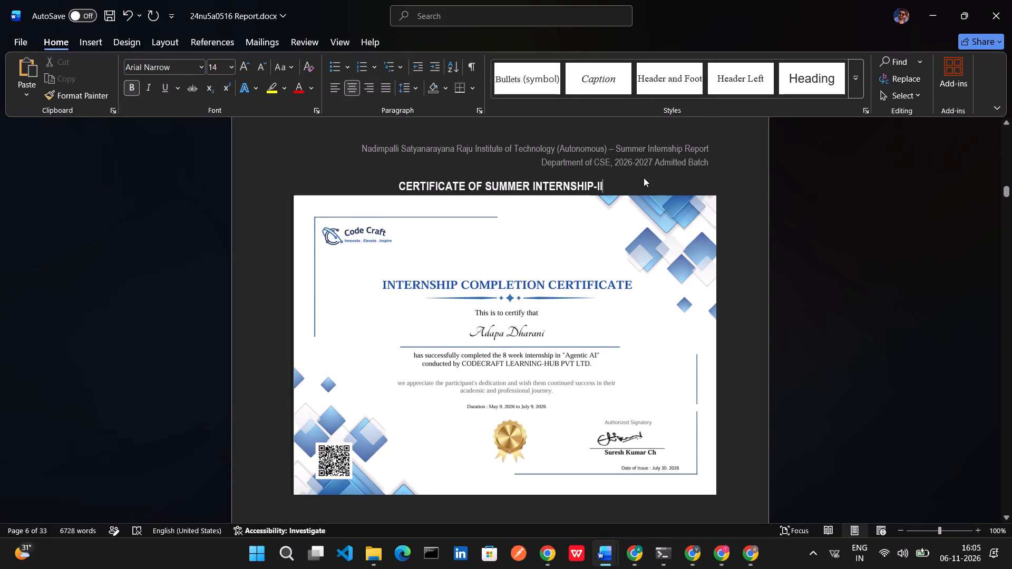
Insert a blank line between the heading "CERTIFICATE OF SUMMER INTERNSHIP-II" and the certificate picture.
key("Return")
scroll(645, 176, "down", 3)
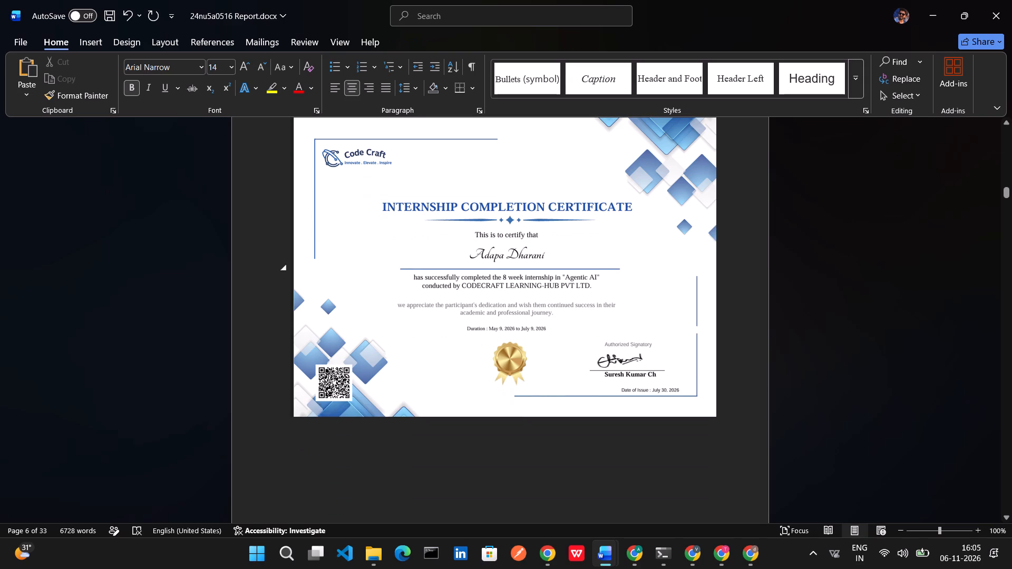
scroll(635, 188, "down", 9)
scroll(595, 208, "up", 13)
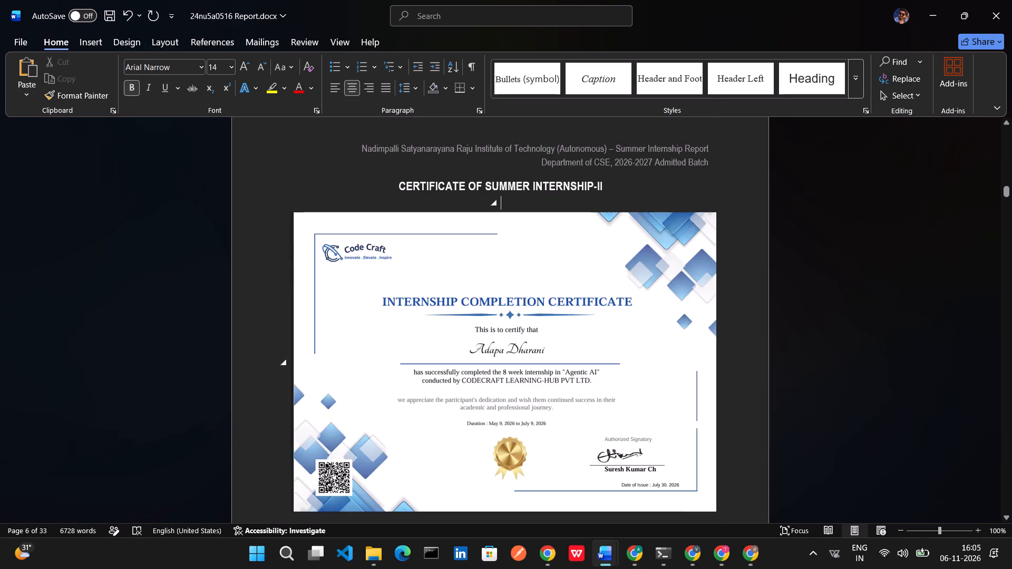
Review the pages before the internship certificate, from the Table of Contents through the company profile.
scroll(612, 211, "up", 16)
scroll(587, 391, "up", 4)
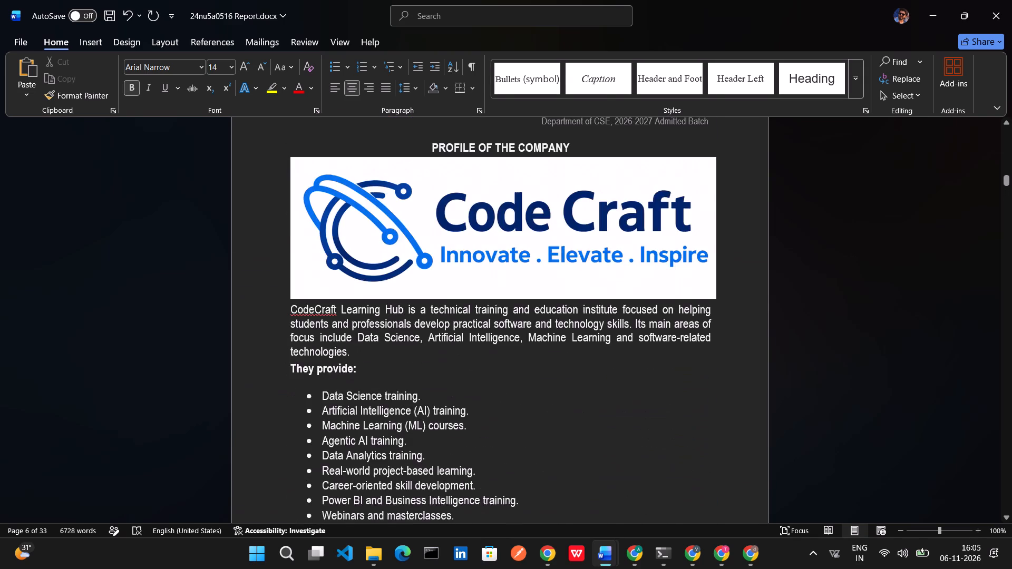
scroll(587, 391, "up", 17)
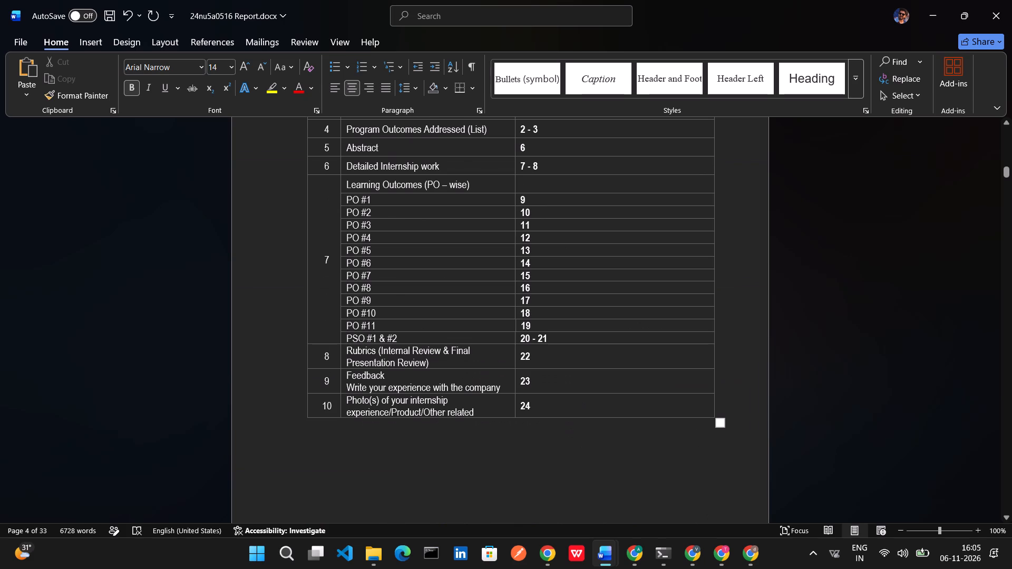
scroll(560, 421, "up", 2)
scroll(560, 421, "down", 16)
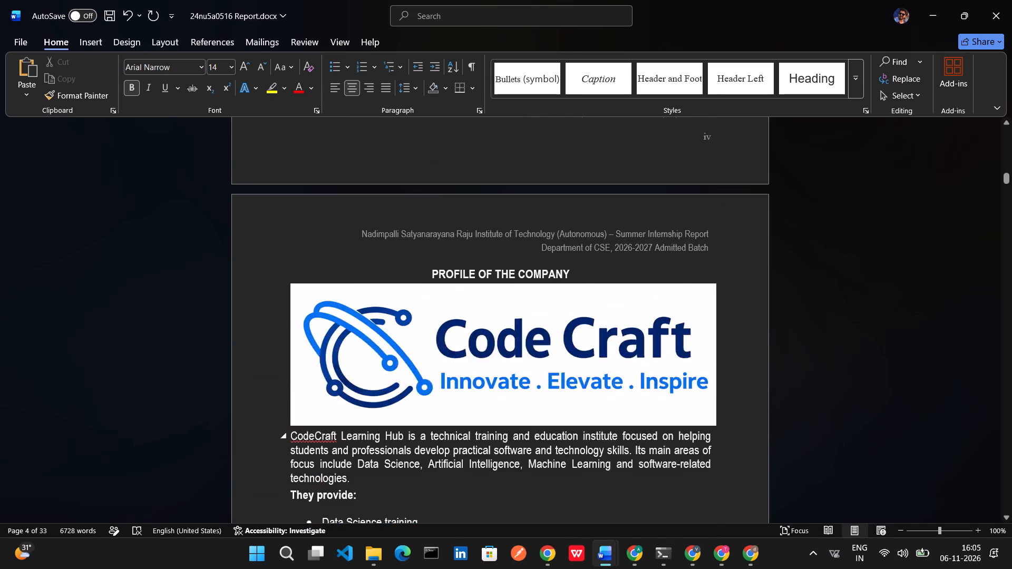
scroll(581, 457, "down", 17)
scroll(584, 461, "down", 4)
scroll(584, 462, "up", 3)
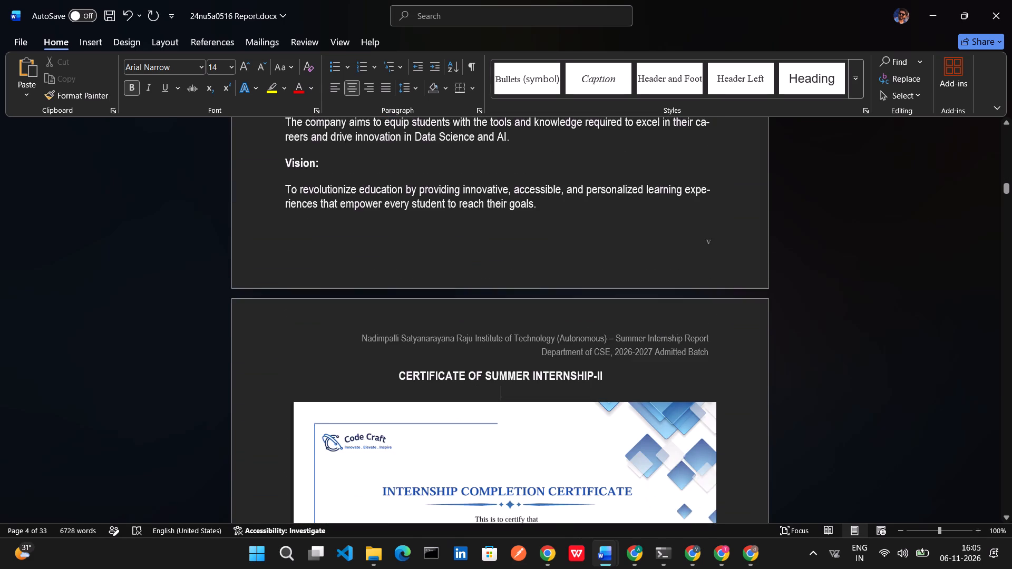
scroll(581, 466, "up", 4)
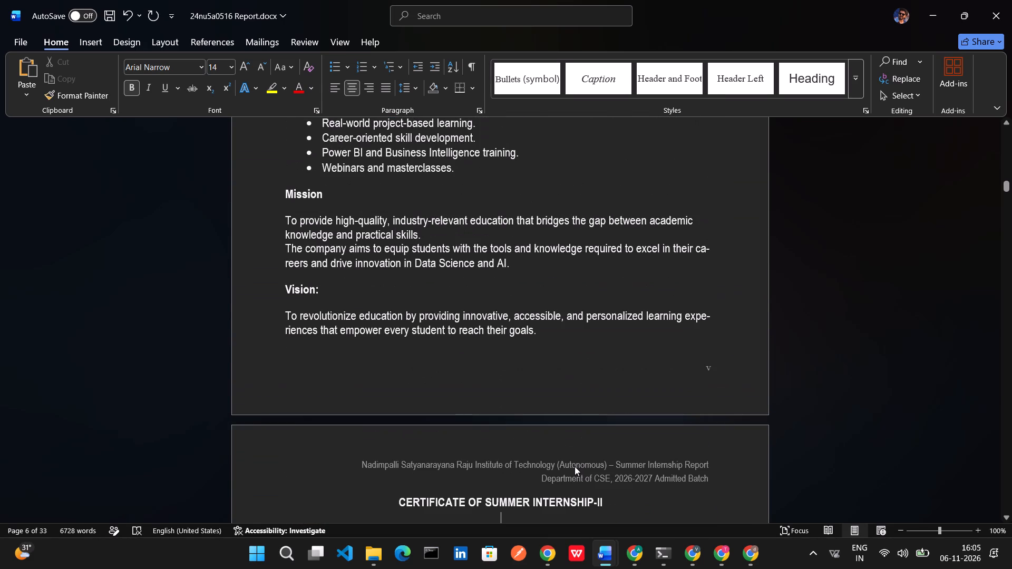
scroll(575, 468, "down", 8)
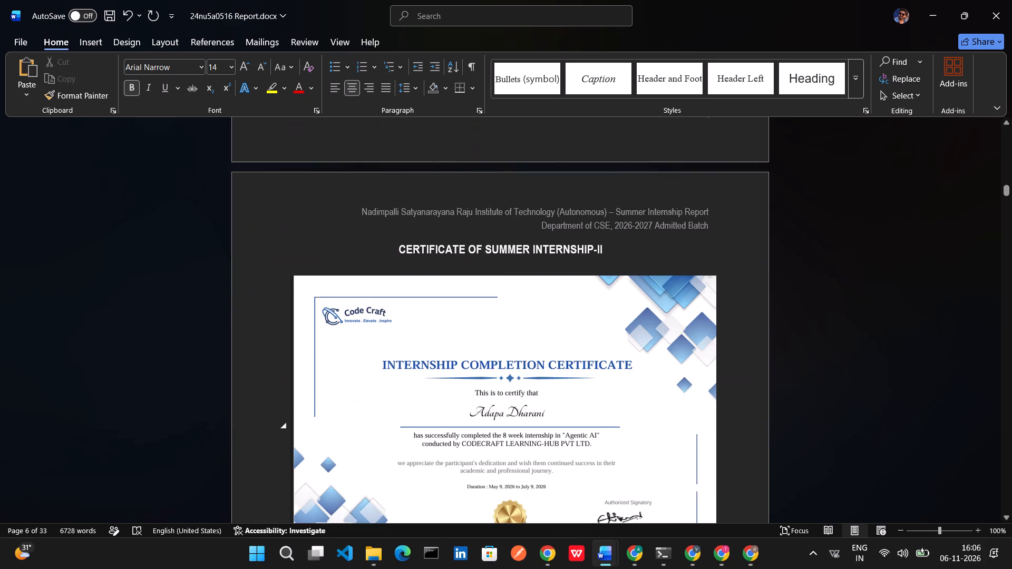
Replace the student name signed under the Acknowledgement with the new student's name, keeping the roll number on its own line.
scroll(575, 472, "down", 17)
scroll(575, 472, "down", 4)
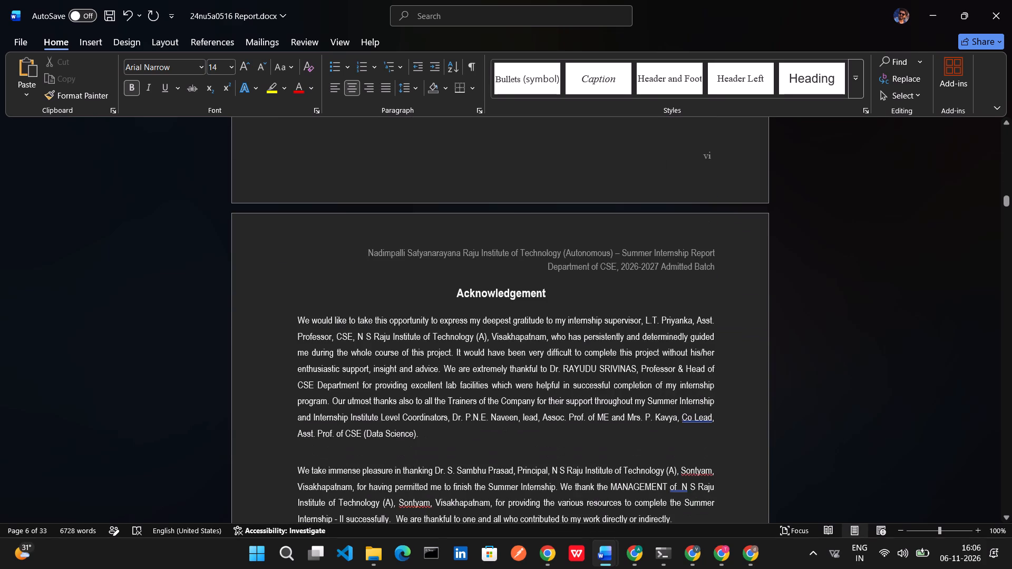
scroll(575, 472, "down", 3)
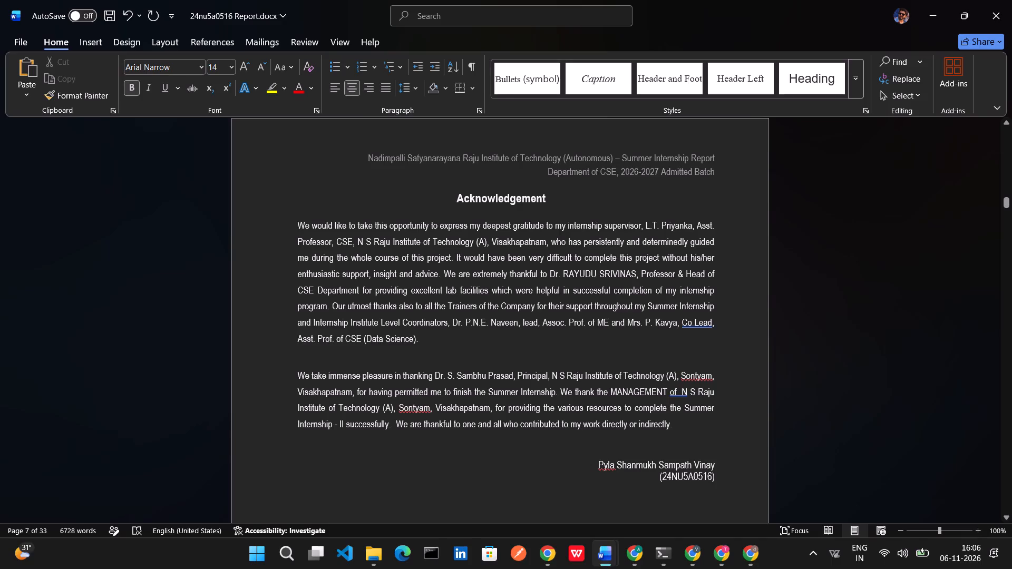
left_click_drag(597, 466, 706, 466)
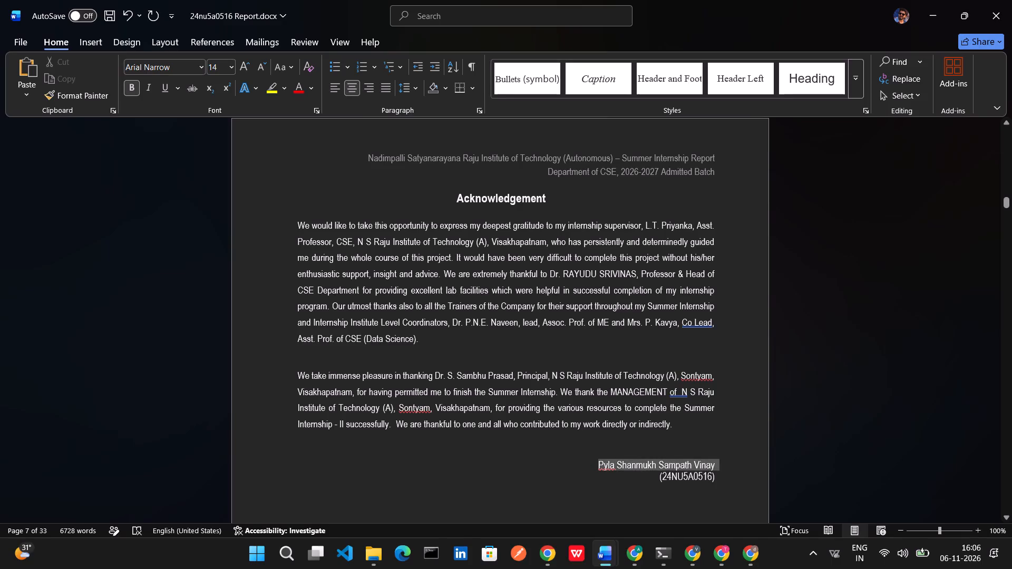
left_click_drag(706, 466, 706, 466)
key("BackSpace")
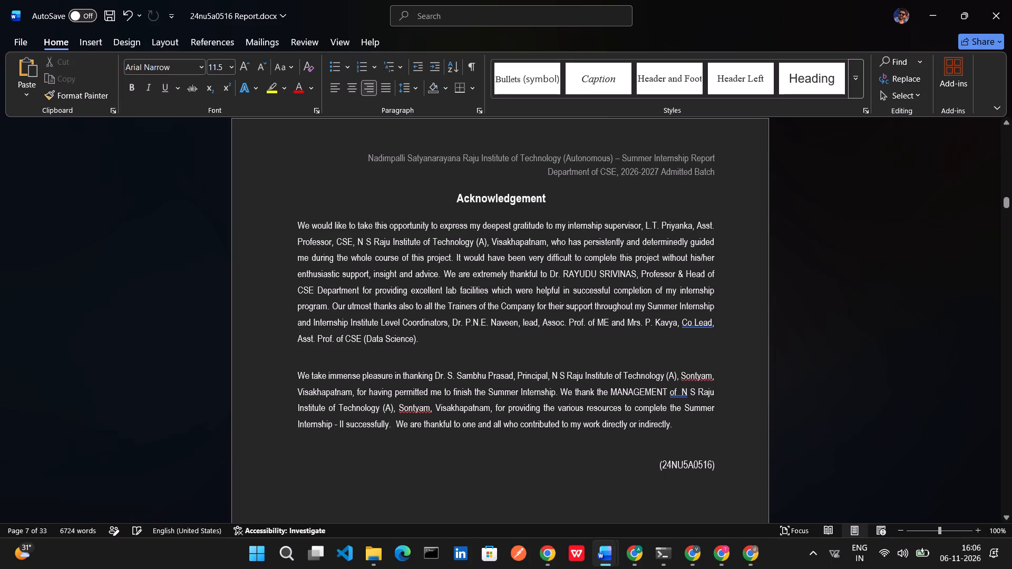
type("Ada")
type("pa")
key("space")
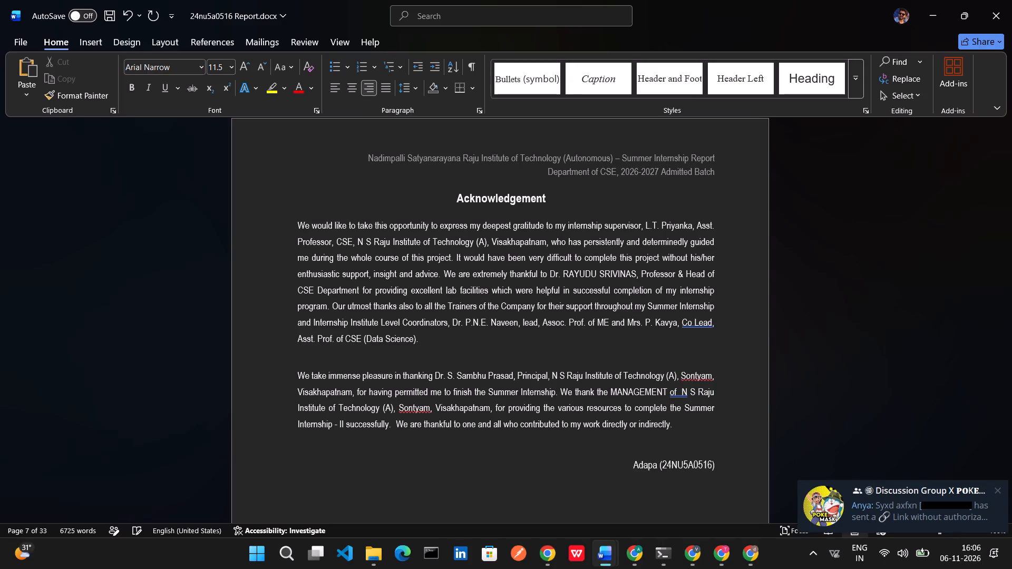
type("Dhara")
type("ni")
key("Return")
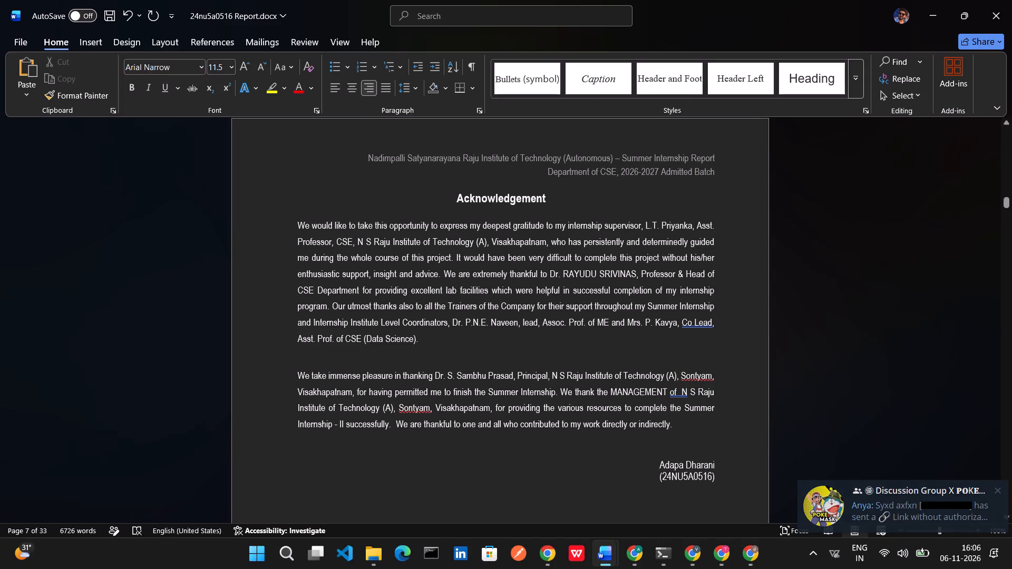
Change the bracketed roll number under the Acknowledgement to the new student's roll number.
left_click(709, 476)
key("Right")
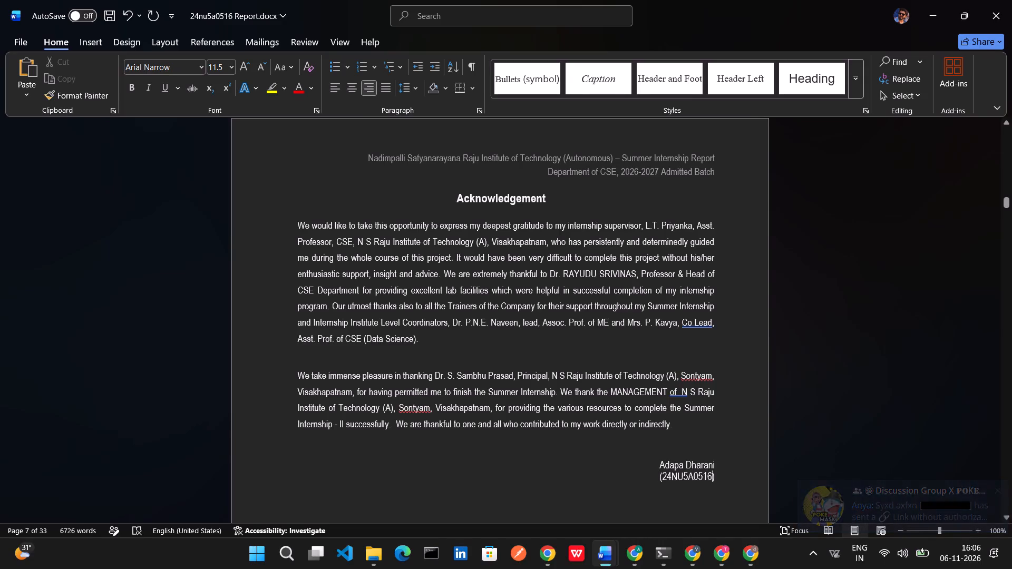
key("BackSpace")
key("BackSpace")
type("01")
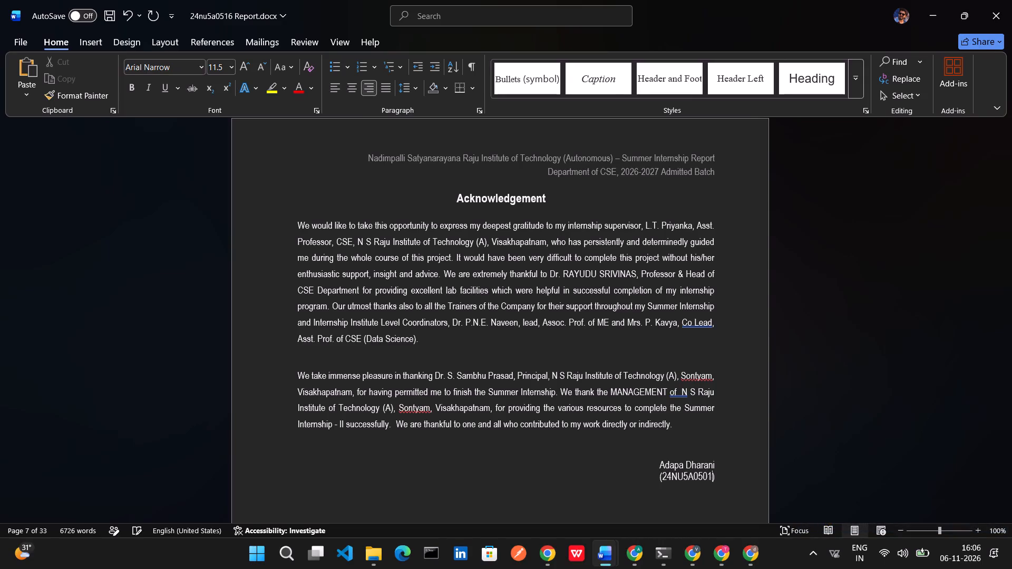
left_click(690, 478)
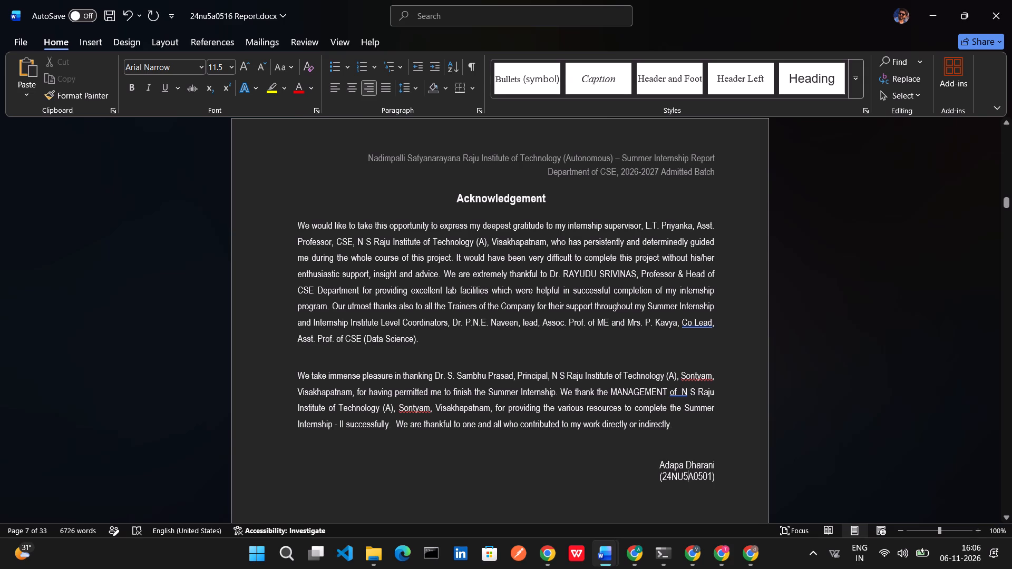
key("BackSpace")
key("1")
left_click(672, 476)
key("BackSpace")
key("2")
key("BackSpace")
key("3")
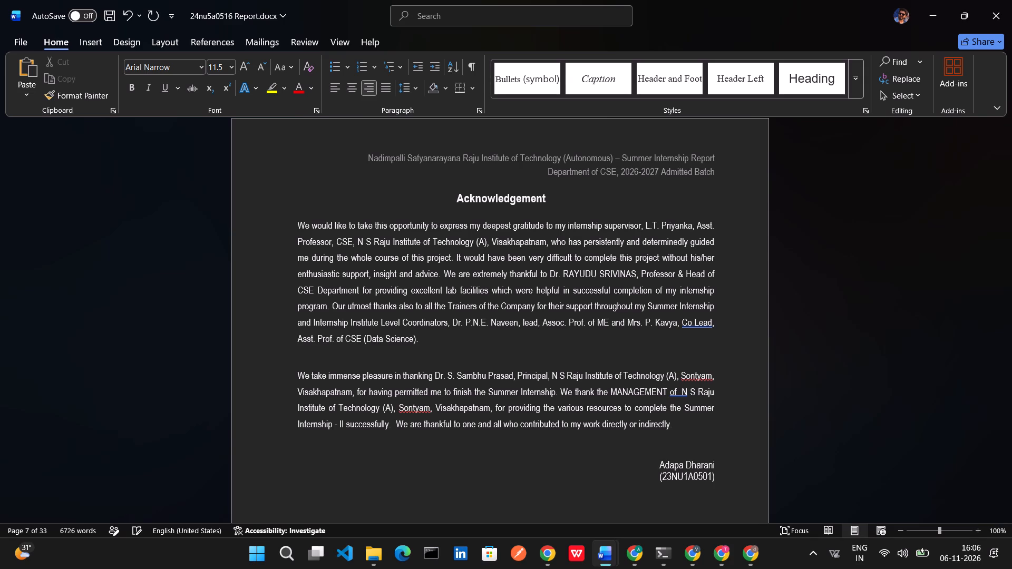
Review the Learning Outcomes of Summer Internship and List of Program Outcomes pages, including the PSO definitions.
scroll(672, 476, "down", 4)
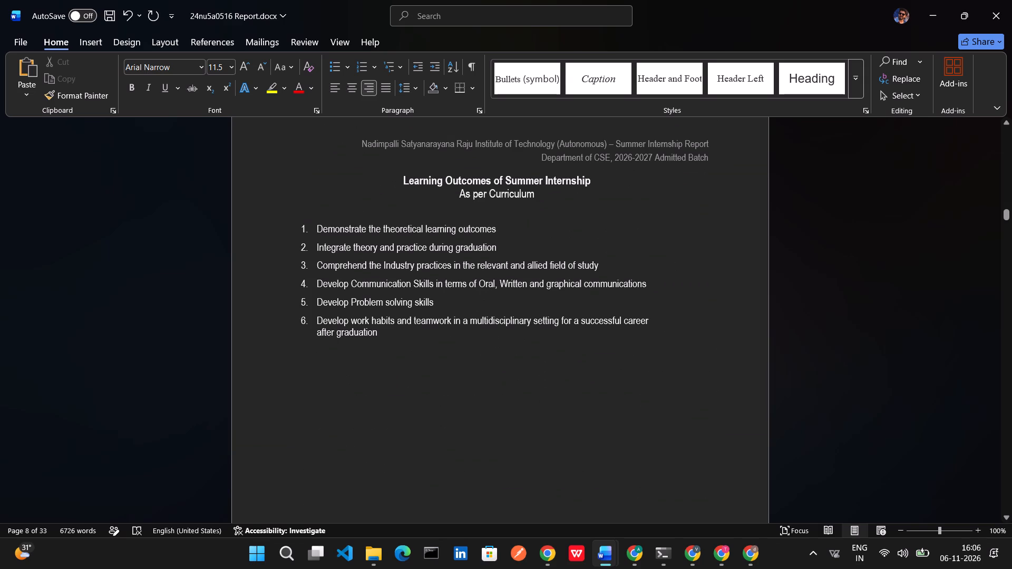
left_click(515, 280)
scroll(515, 280, "down", 2)
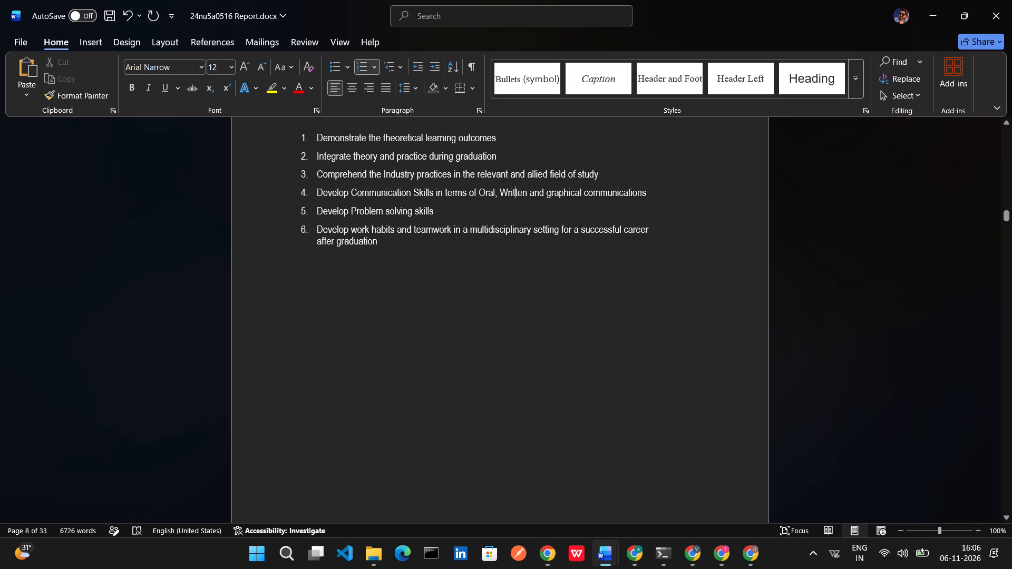
scroll(515, 280, "down", 3)
scroll(515, 280, "up", 2)
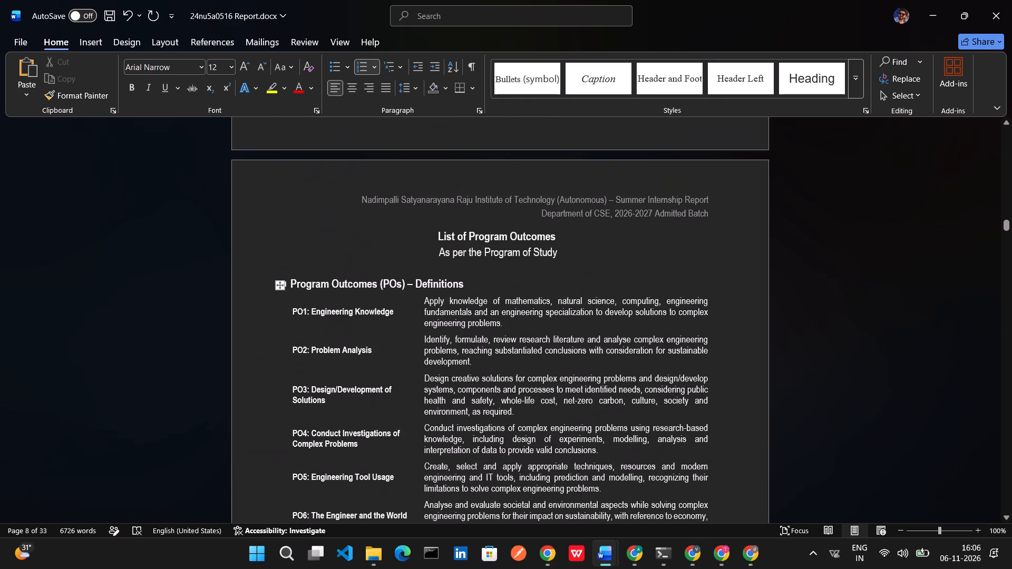
scroll(515, 280, "up", 3)
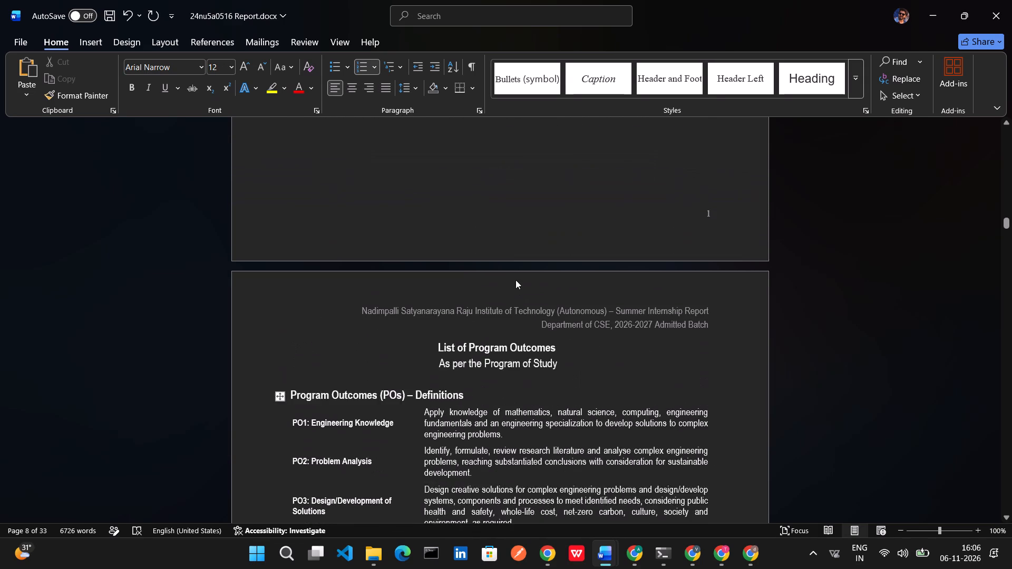
scroll(515, 280, "up", 5)
scroll(515, 280, "down", 2)
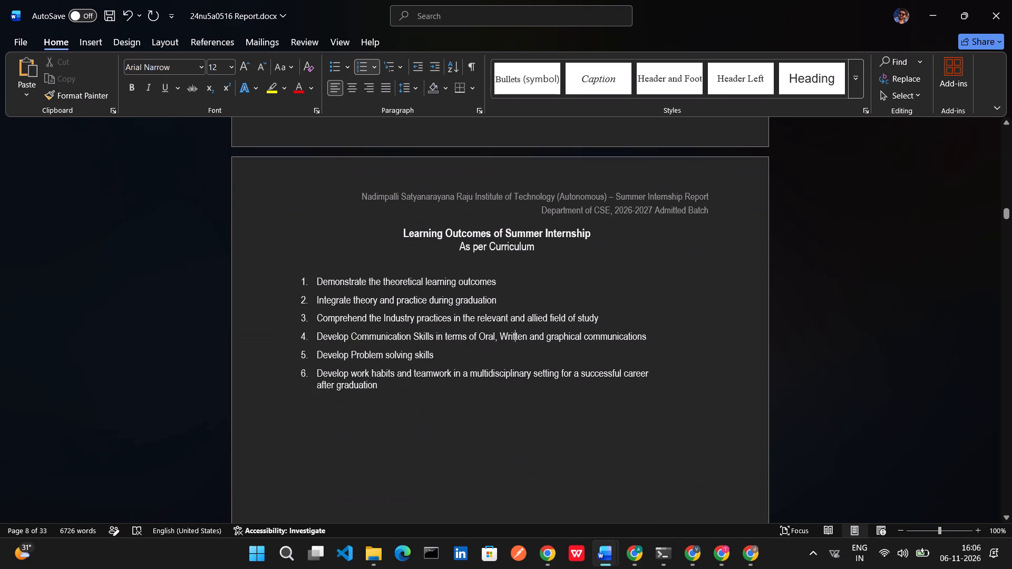
scroll(515, 280, "down", 7)
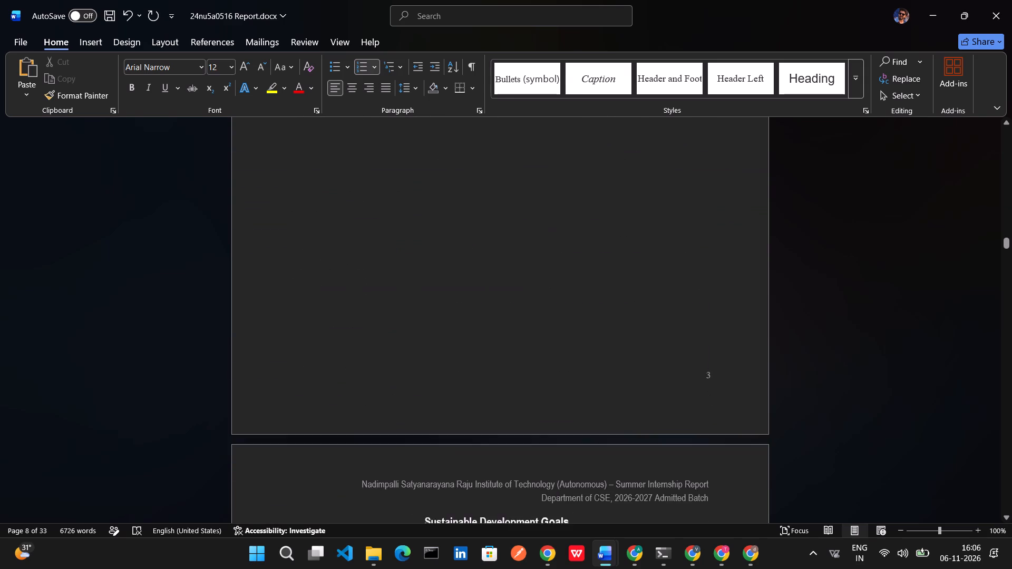
scroll(515, 280, "up", 5)
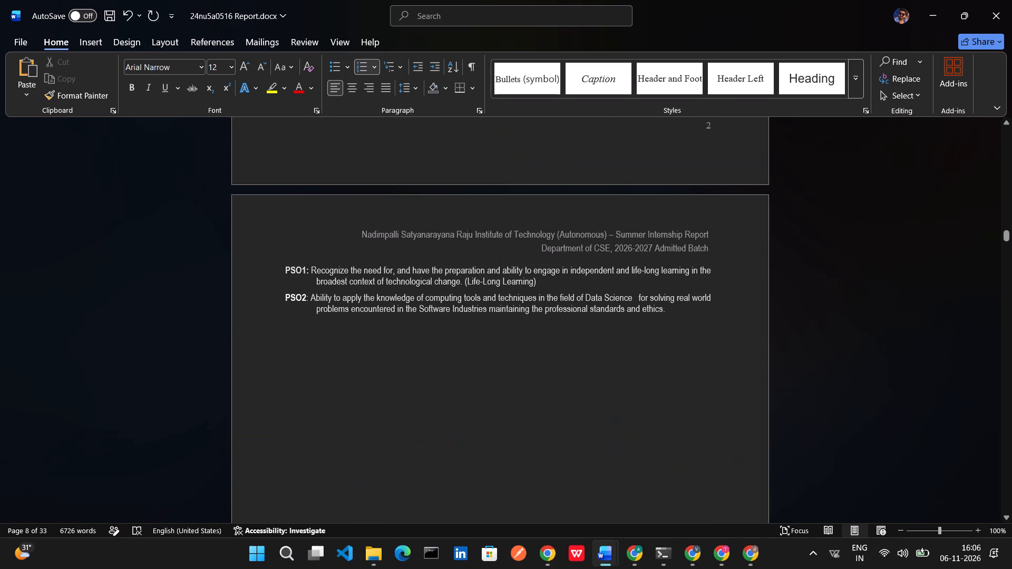
scroll(515, 280, "up", 3)
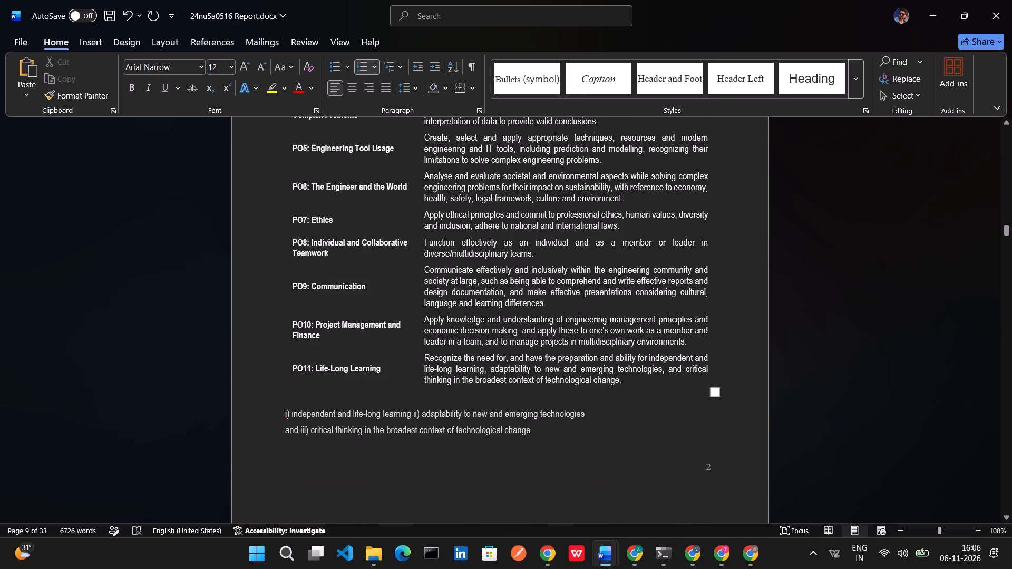
scroll(515, 280, "up", 1)
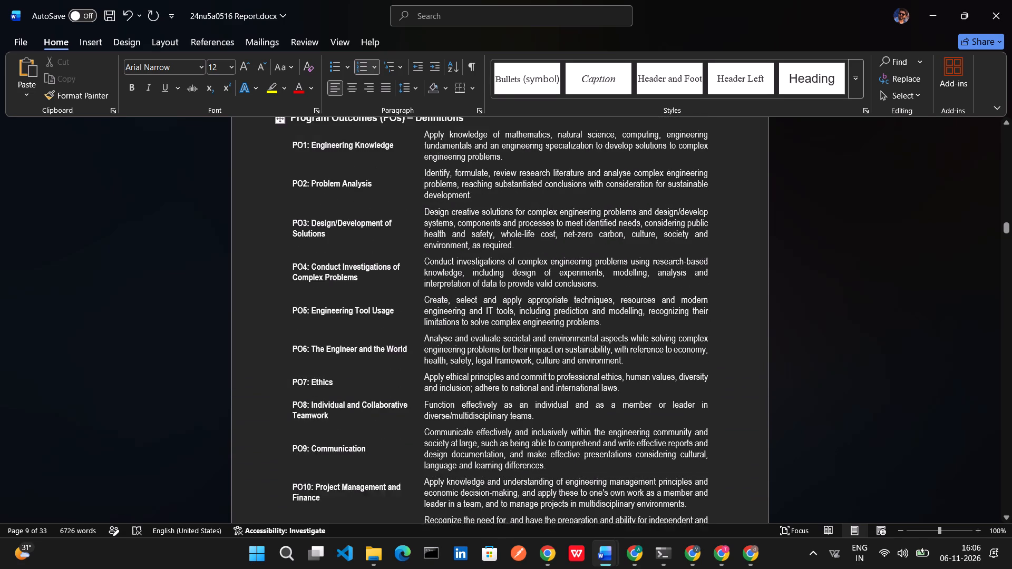
Review the remaining program outcome definitions, the Sustainable Development Goals pages with the mapped SDGs table, and the internship summary text.
scroll(515, 280, "down", 6)
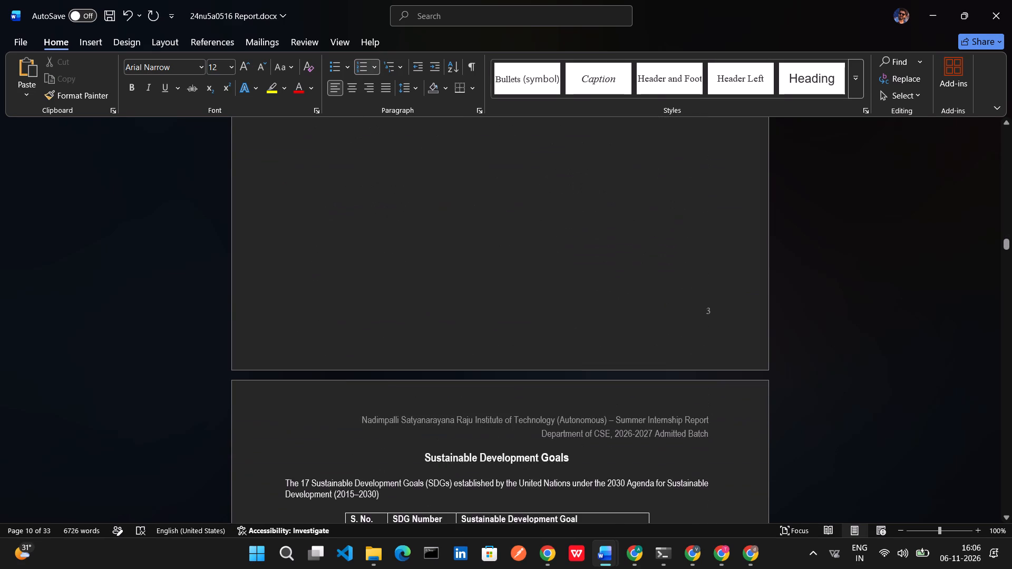
scroll(515, 280, "down", 1)
scroll(515, 280, "up", 2)
scroll(515, 280, "down", 2)
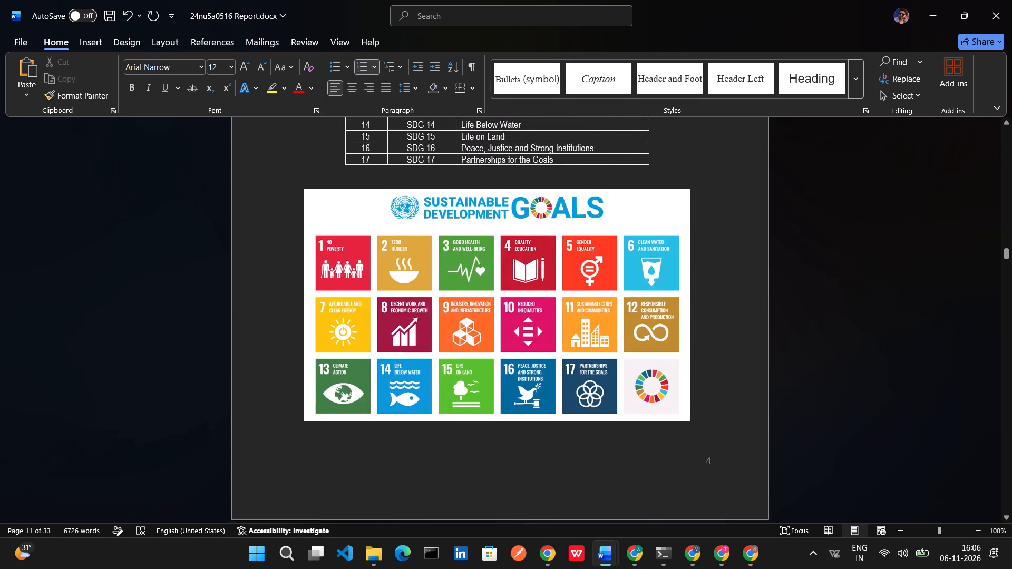
scroll(515, 280, "down", 2)
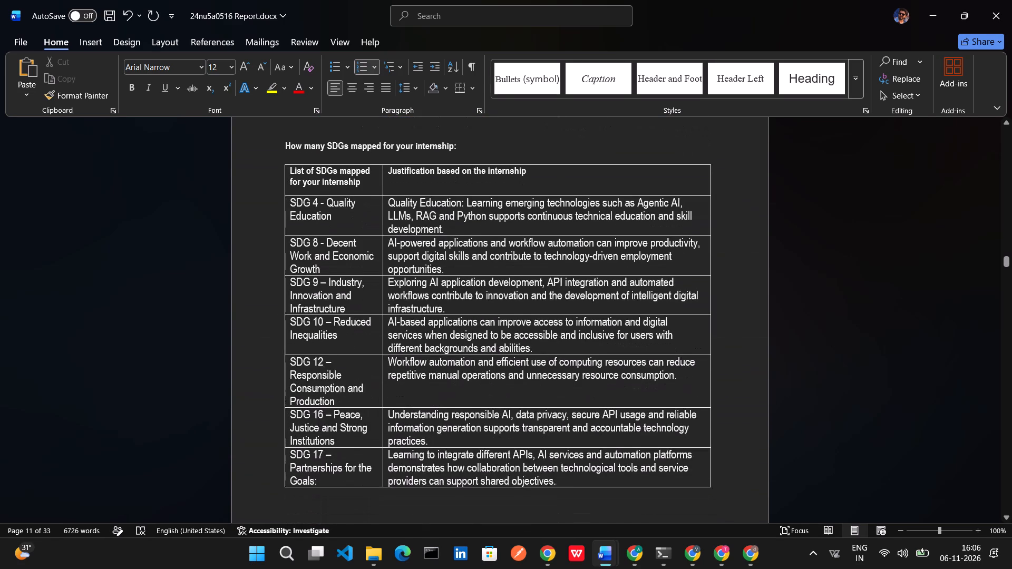
scroll(515, 280, "down", 3)
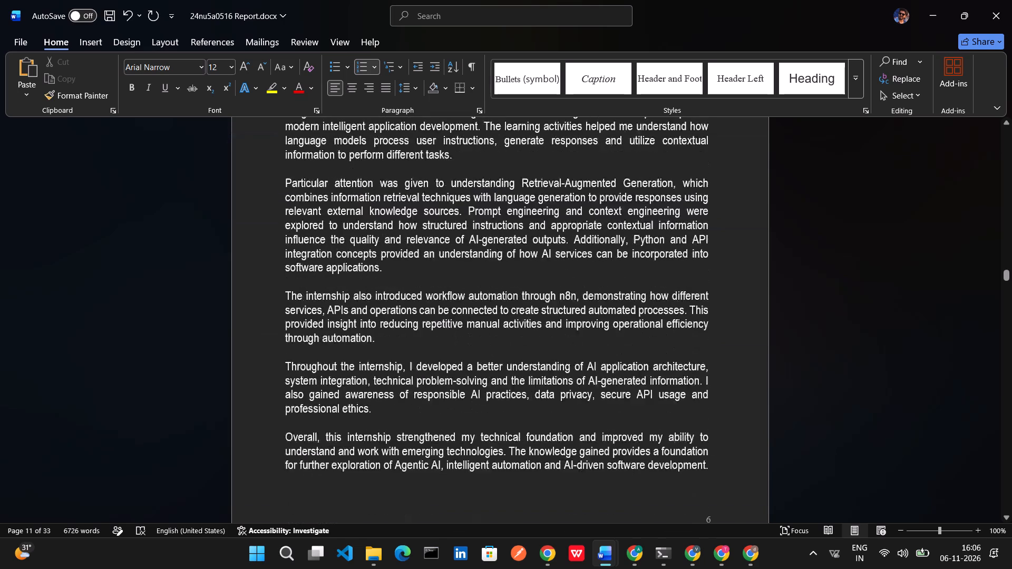
Review the Detailed Internship Work section, from the introduction and Python programming topics through context engineering and Retrieval-Augmented Generation.
scroll(515, 280, "down", 3)
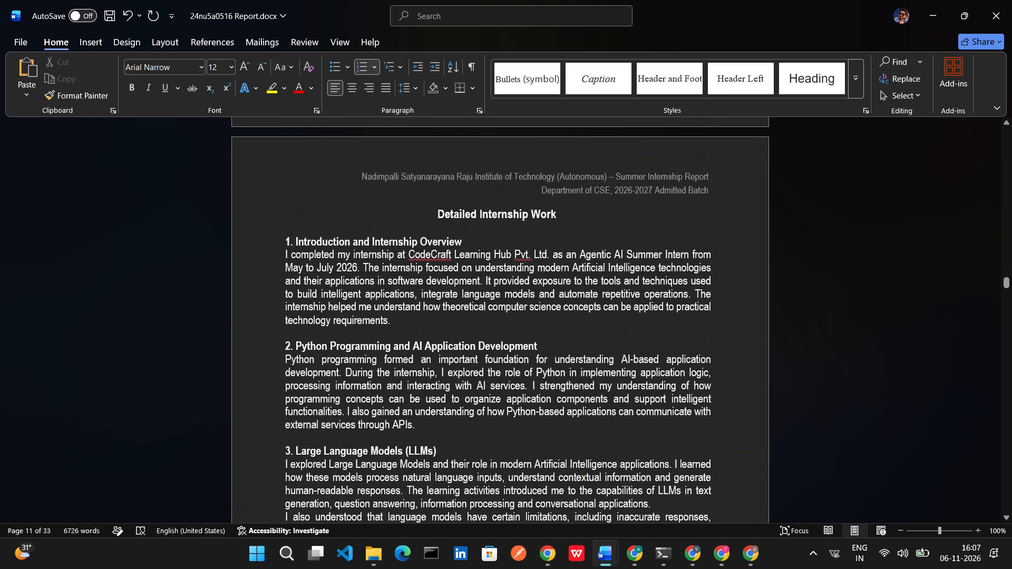
scroll(515, 280, "down", 2)
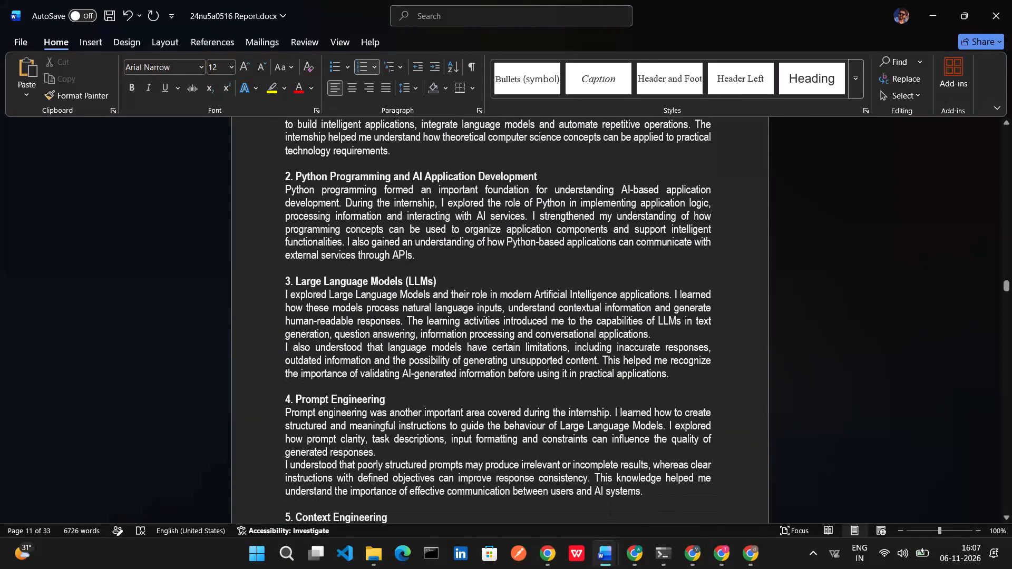
scroll(515, 280, "down", 3)
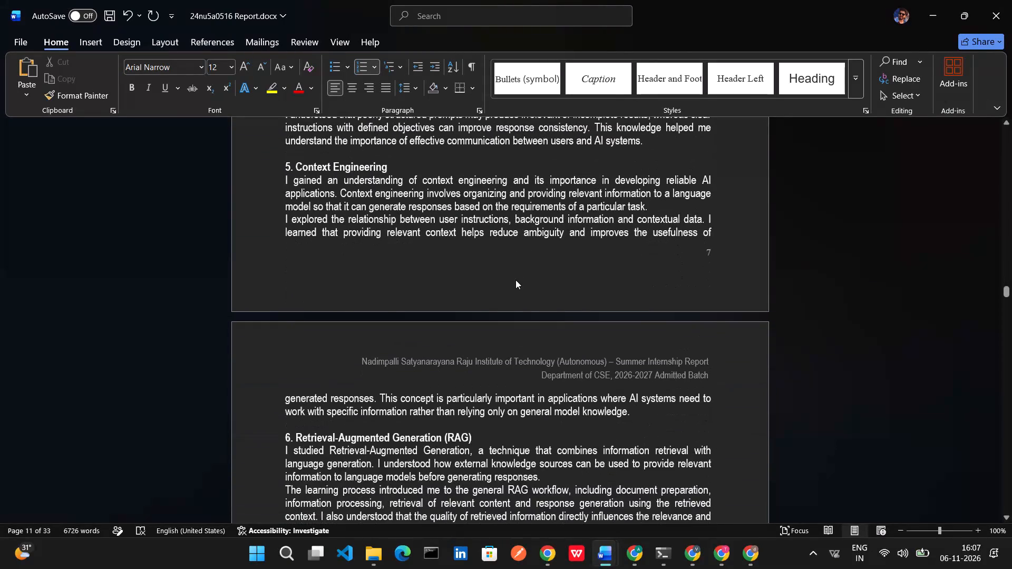
scroll(515, 280, "down", 2)
Review the program outcome write-ups, from the engineering knowledge text through PO #8: Individual and Collaborative Teamwork.
scroll(515, 280, "down", 1)
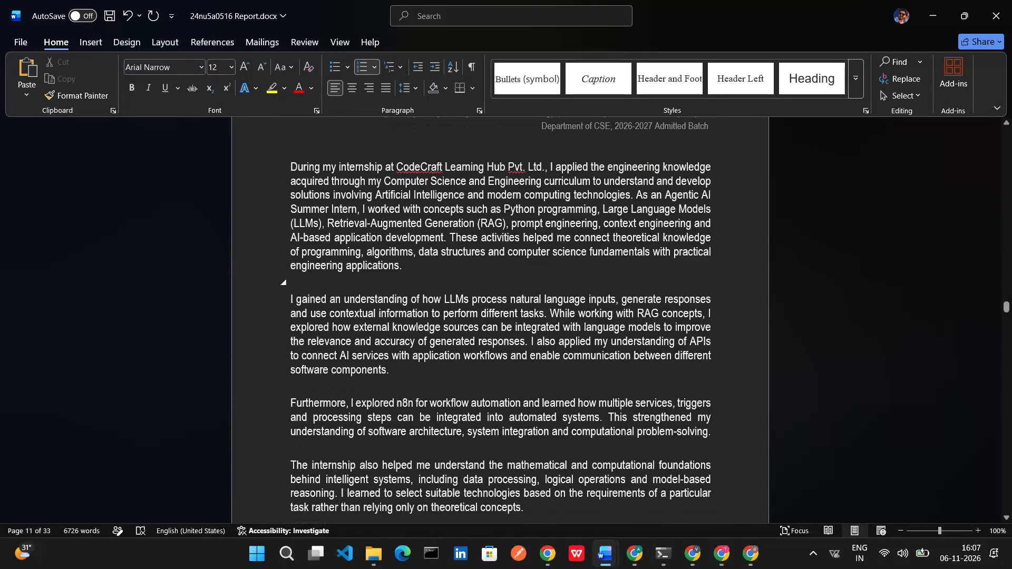
scroll(515, 280, "down", 3)
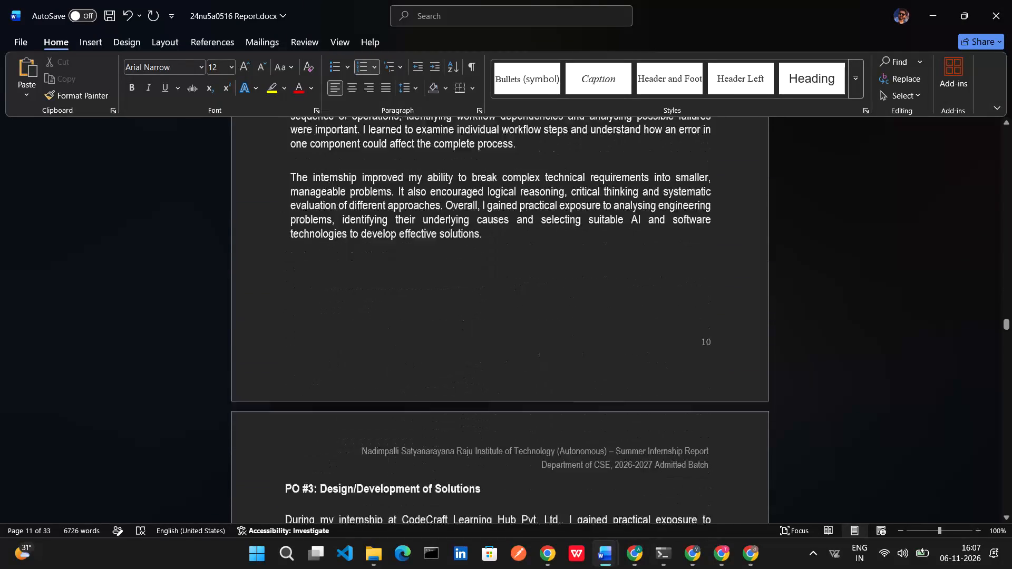
scroll(515, 280, "down", 2)
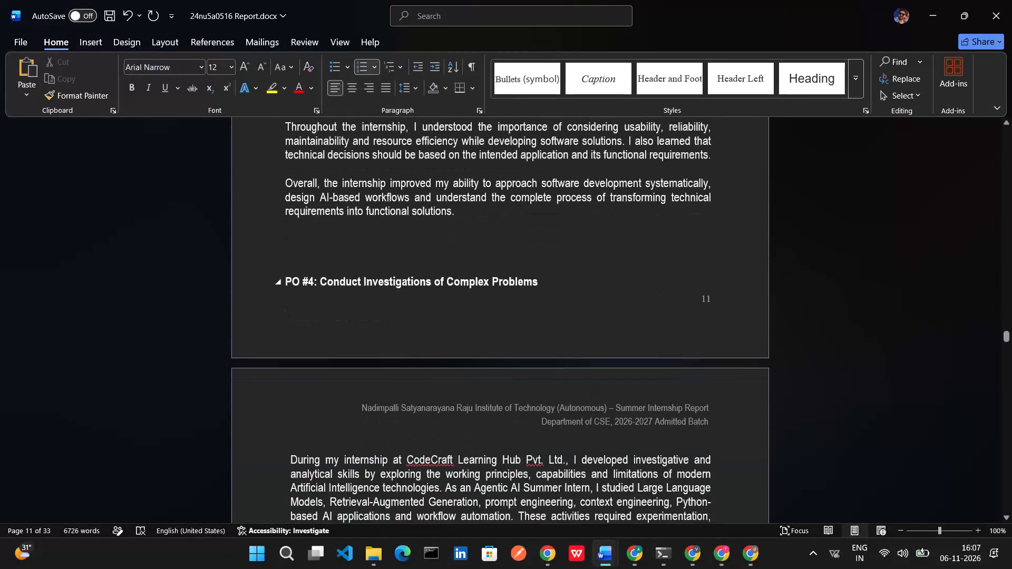
scroll(515, 280, "down", 3)
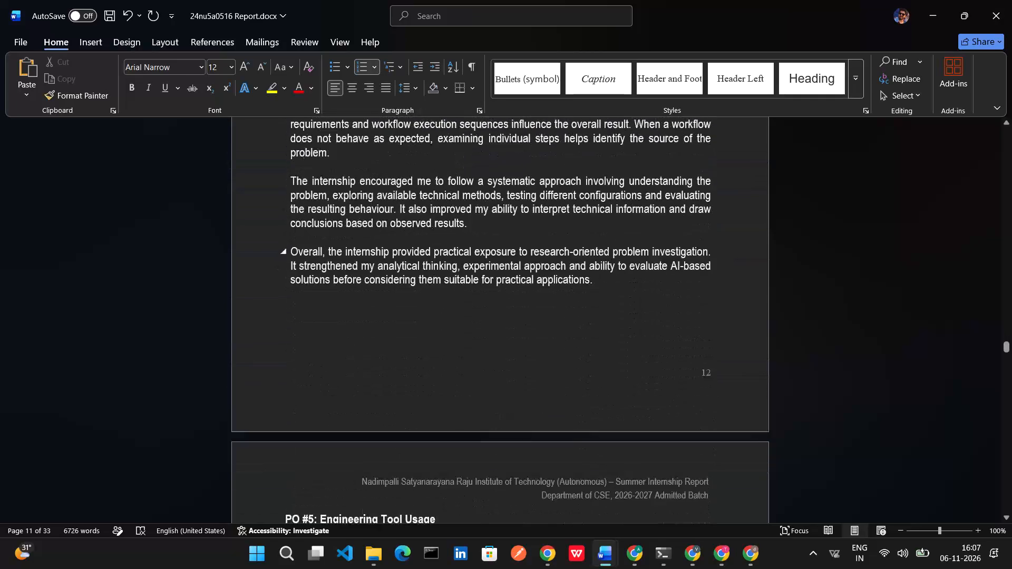
scroll(515, 280, "down", 1)
scroll(515, 280, "up", 1)
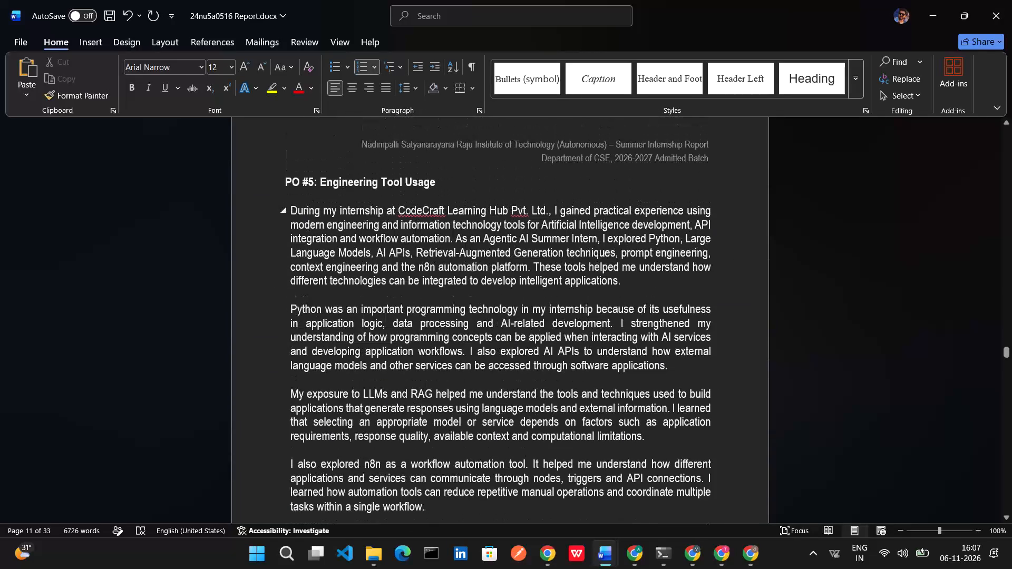
scroll(515, 280, "down", 4)
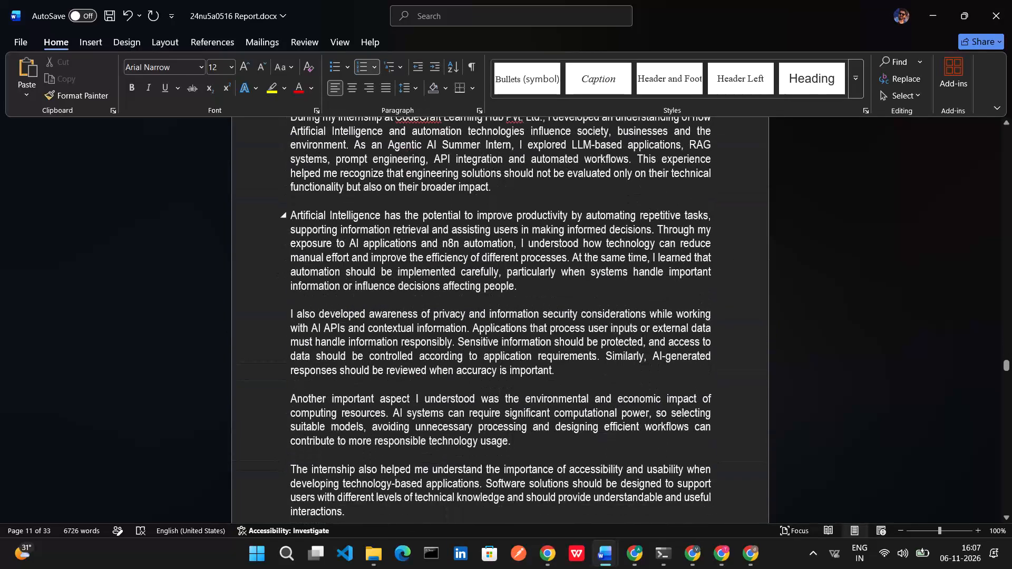
scroll(515, 280, "down", 4)
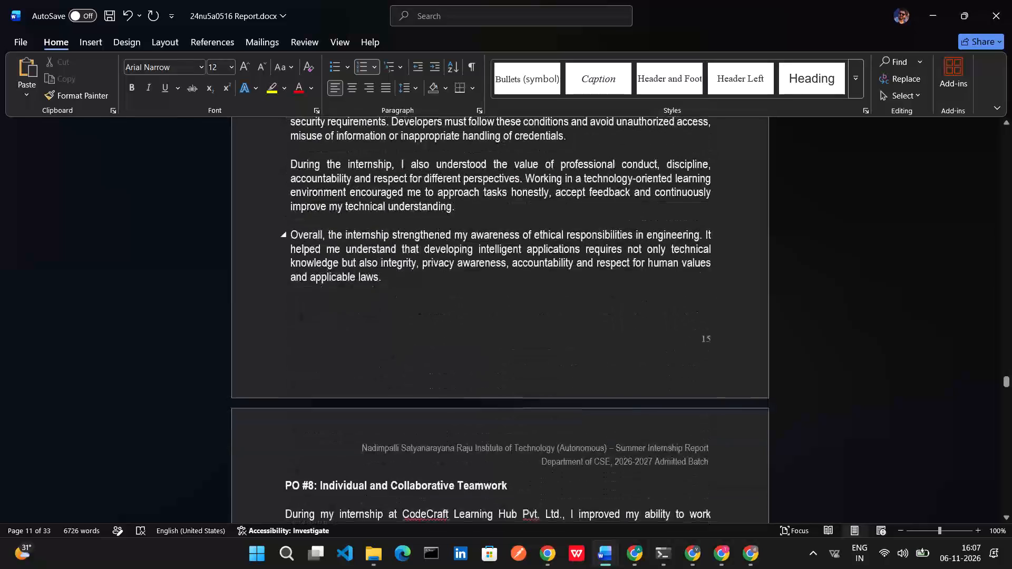
scroll(515, 280, "down", 2)
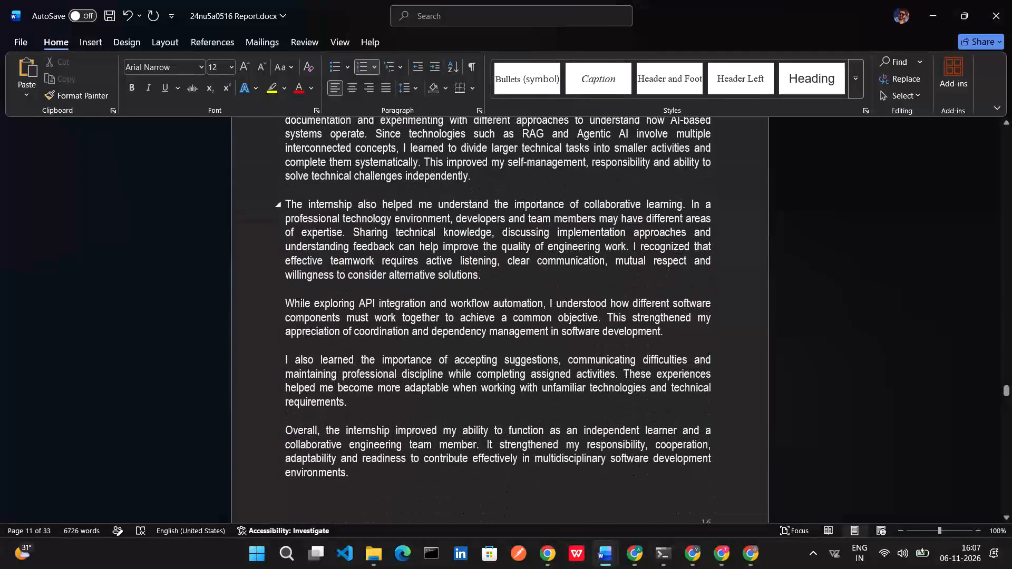
Review the outcome write-ups from PO #9: Communication through PSO #2: Application of Computing Tools and Techniques in Data Science.
scroll(515, 280, "down", 2)
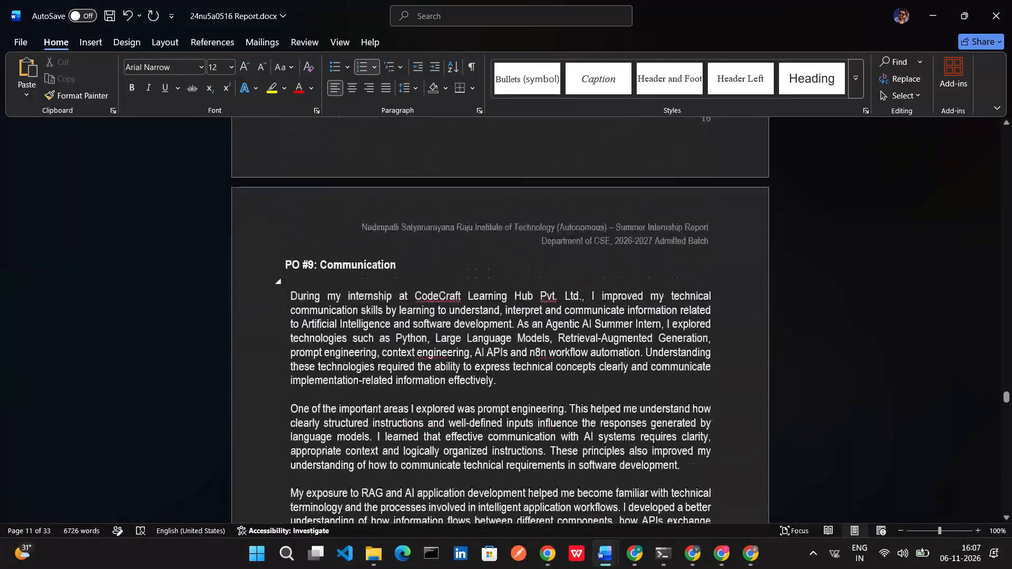
scroll(515, 280, "down", 3)
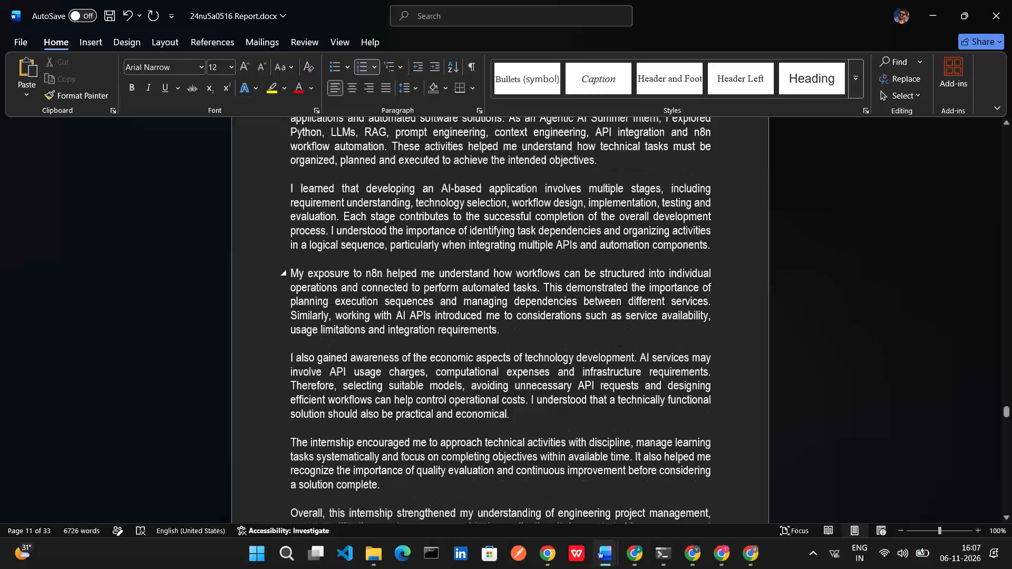
scroll(515, 280, "right", 1)
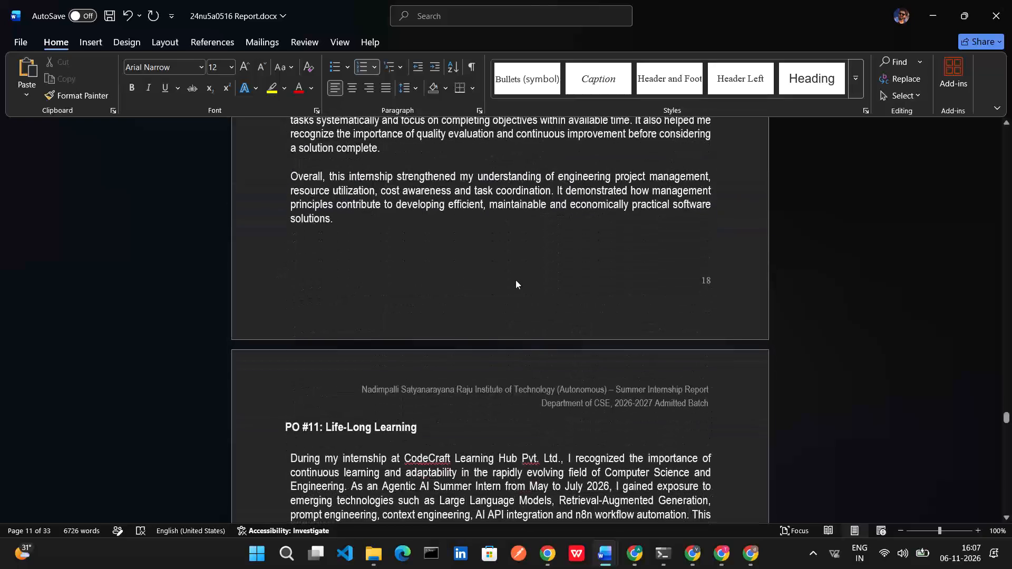
scroll(515, 280, "down", 4)
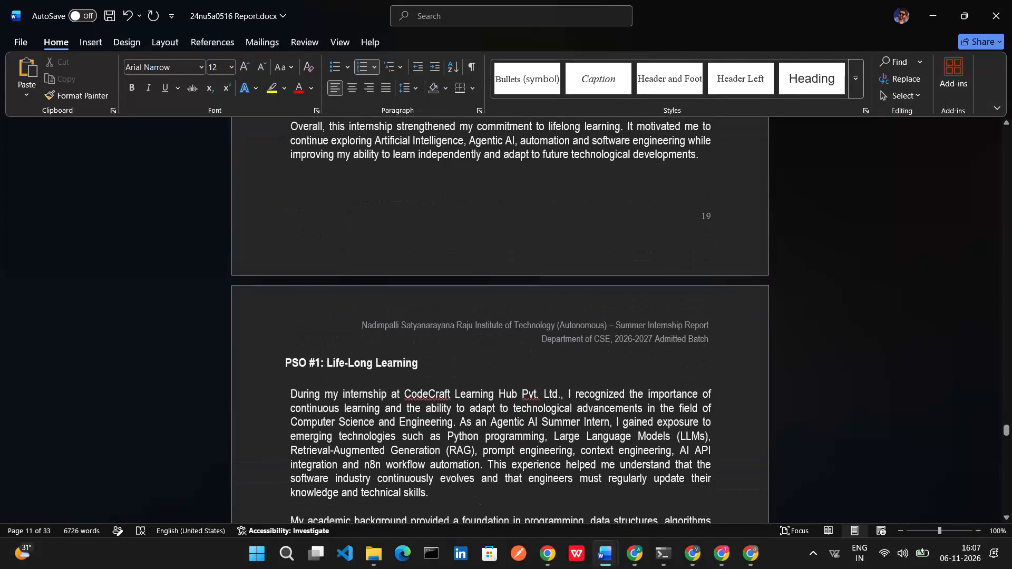
scroll(515, 280, "down", 2)
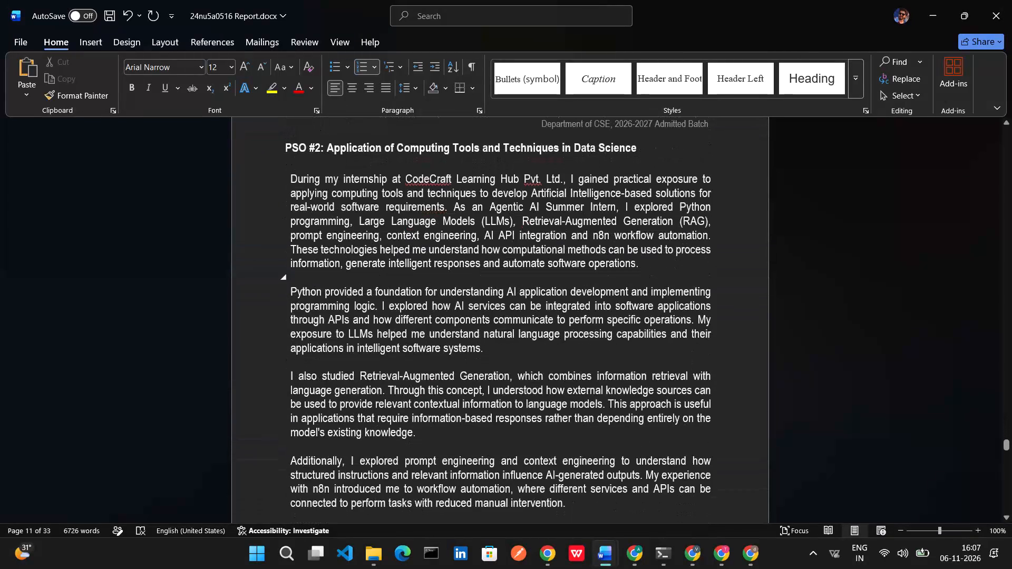
scroll(515, 280, "down", 3)
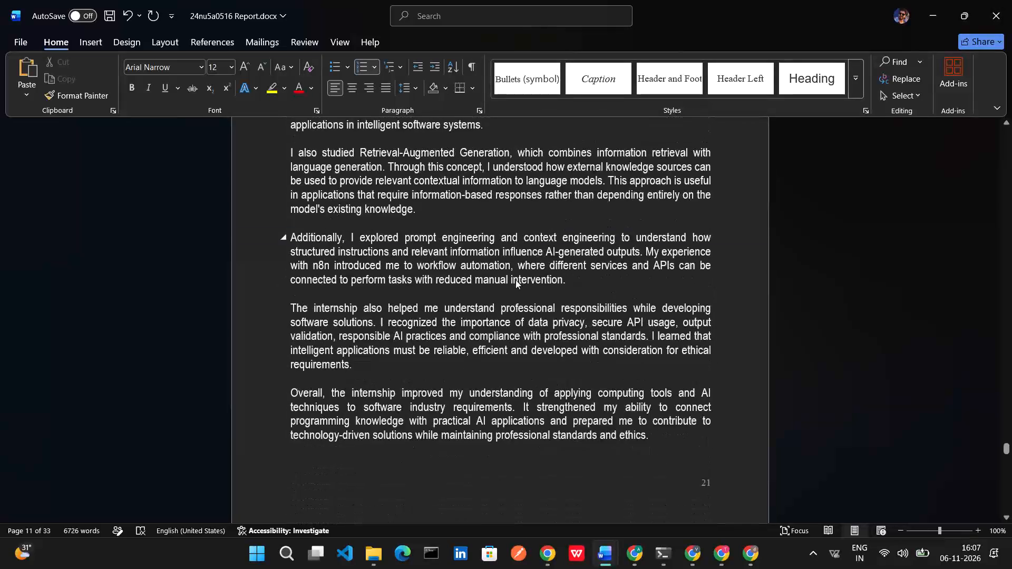
scroll(515, 280, "down", 1)
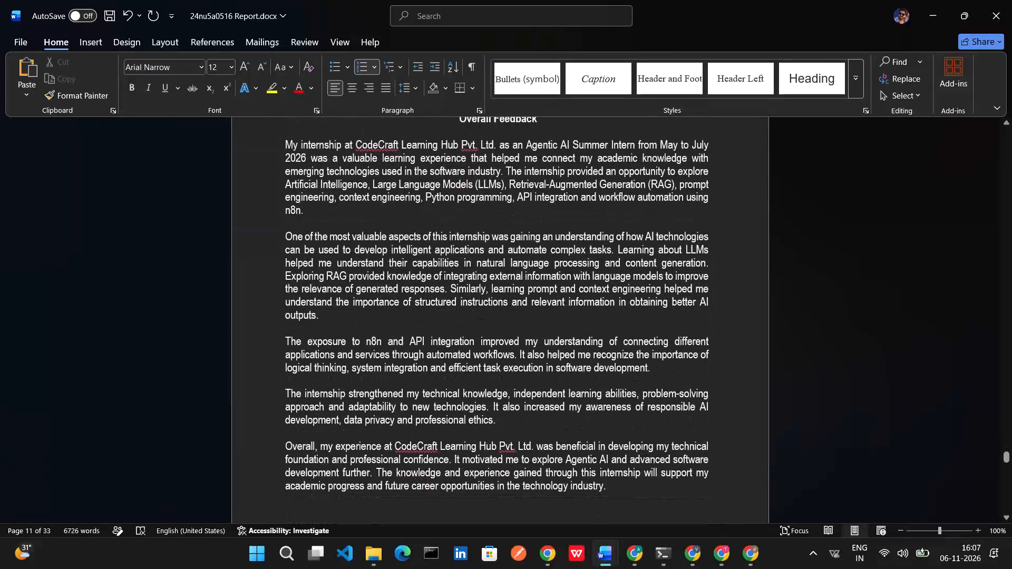
scroll(515, 280, "down", 4)
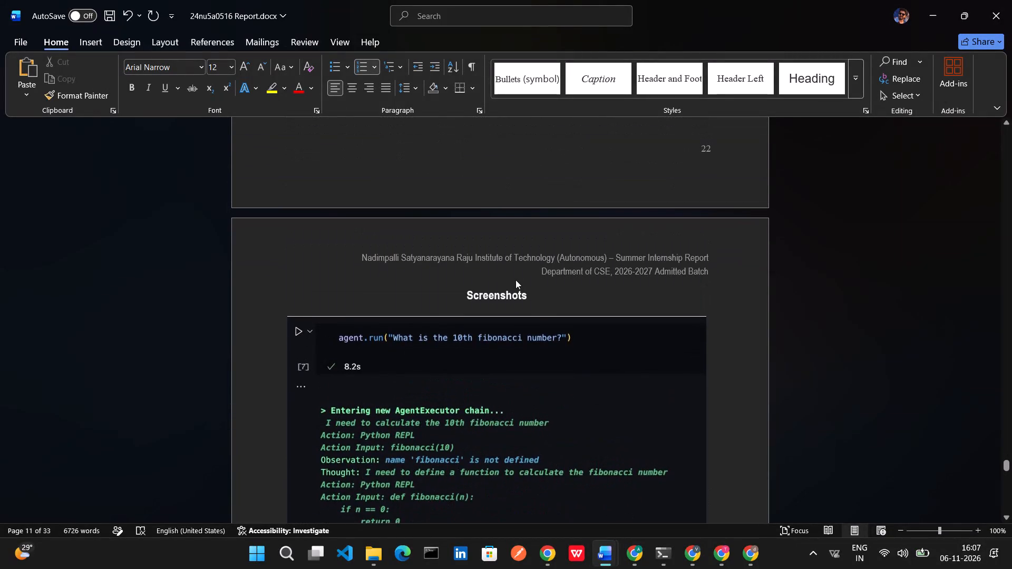
scroll(515, 280, "down", 1)
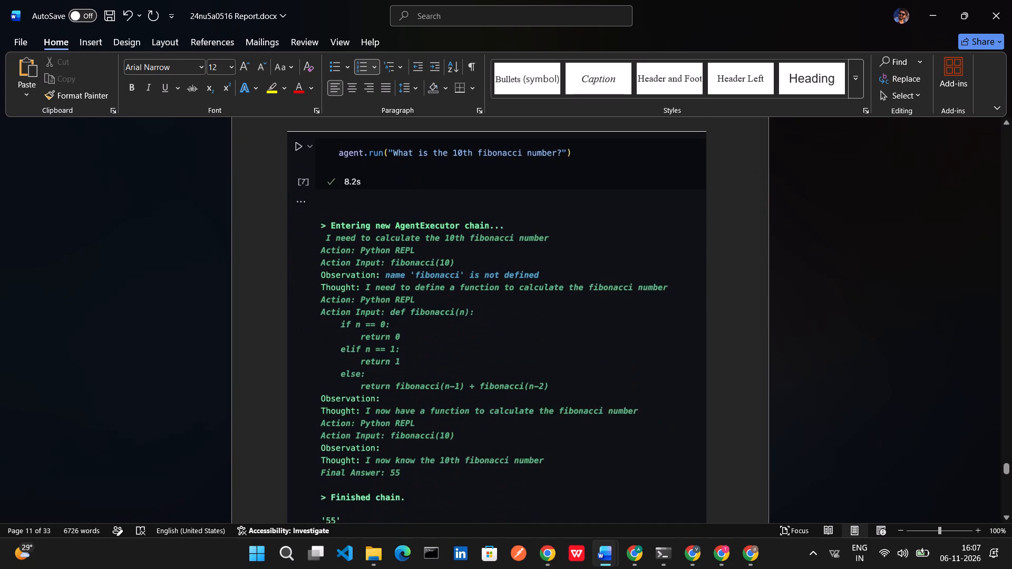
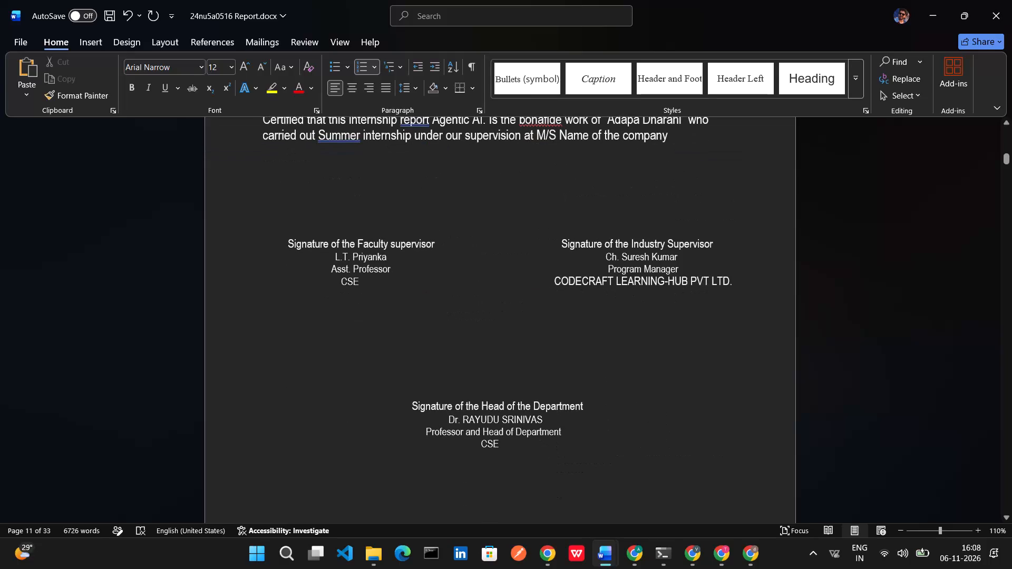
Place the text cursor after the page number of the internship photos entry in the Table of Contents.
scroll(474, 361, "down", 1)
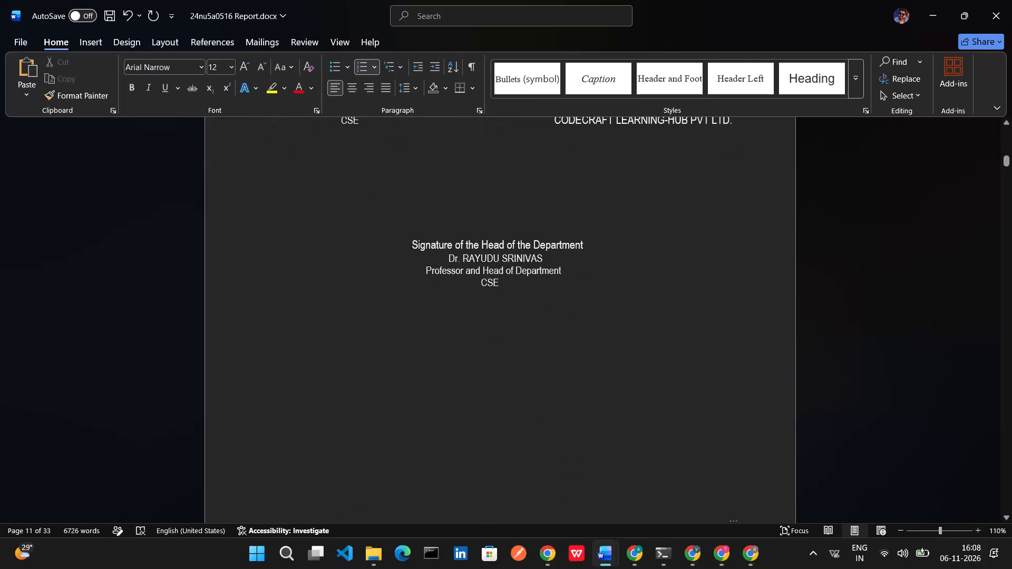
scroll(474, 361, "down", 2)
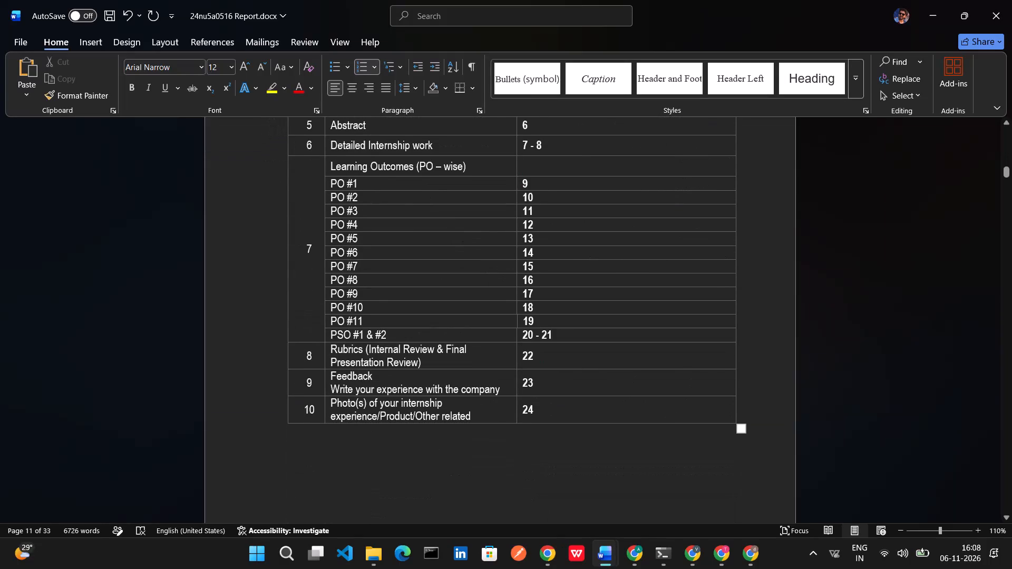
left_click(550, 406)
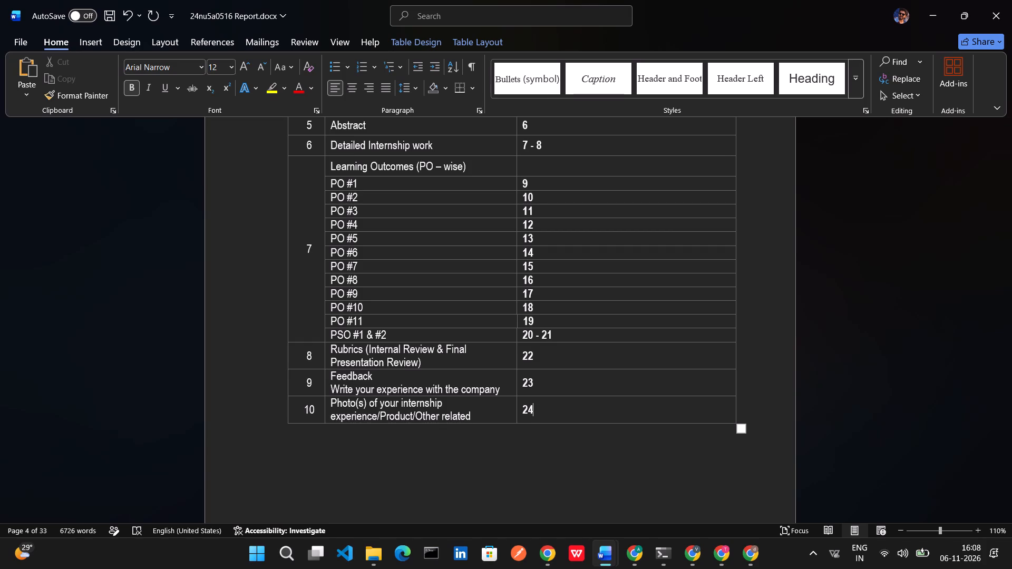
Look through the report from the contents table to the Screenshots pages at the end.
scroll(550, 406, "down", 1)
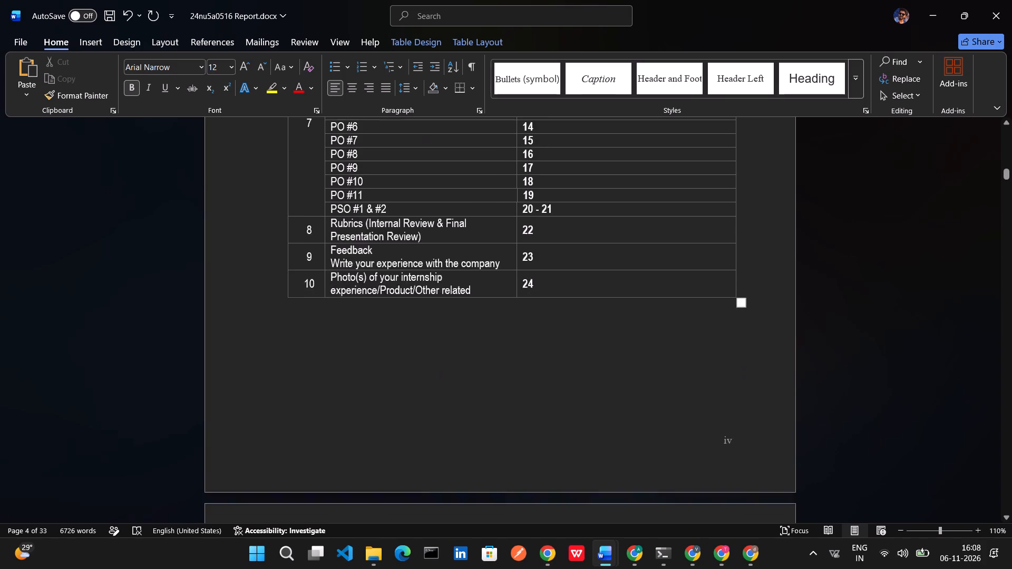
scroll(550, 406, "down", 10)
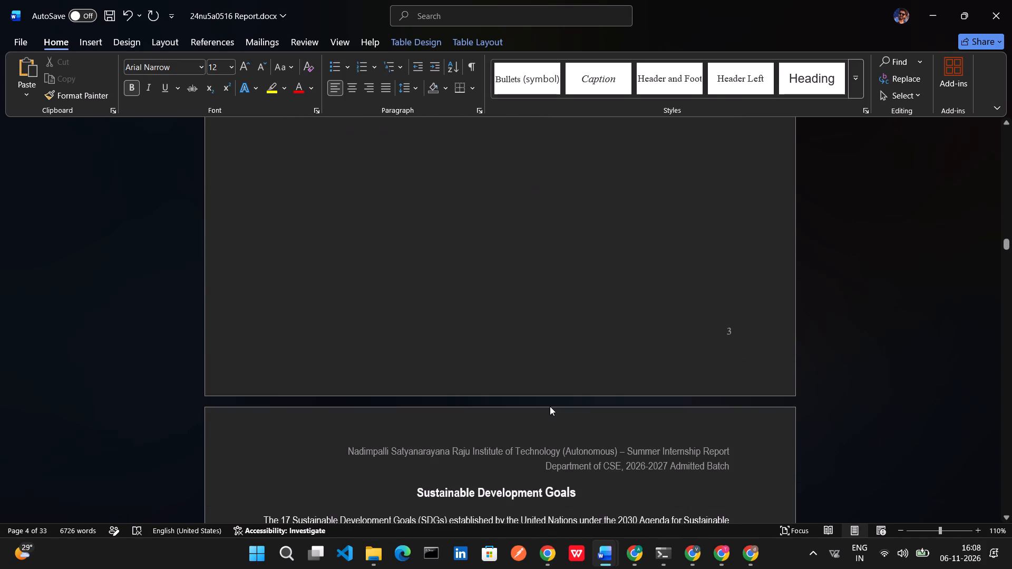
scroll(550, 406, "down", 16)
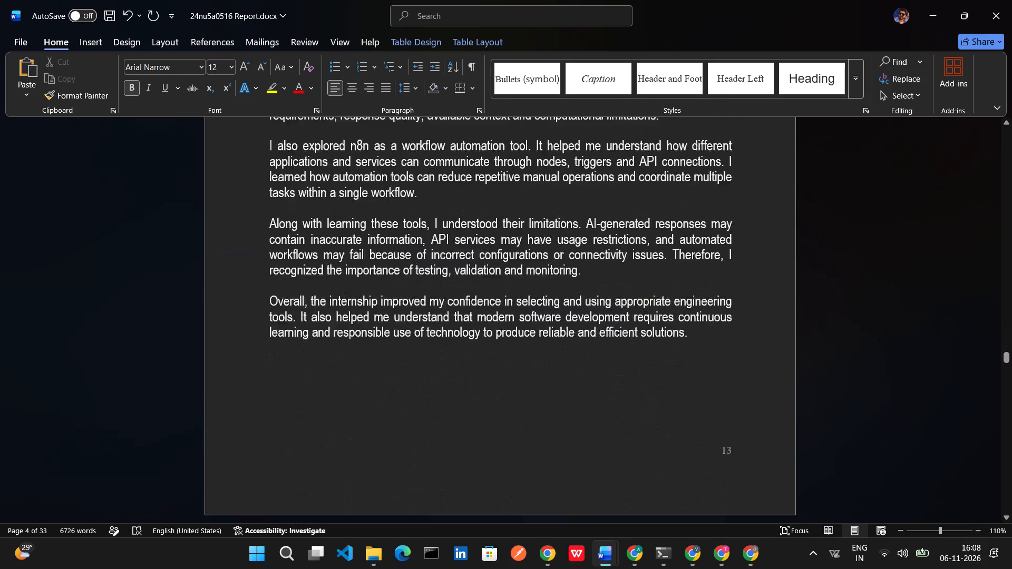
scroll(550, 406, "down", 11)
scroll(550, 406, "up", 2)
left_click(550, 406)
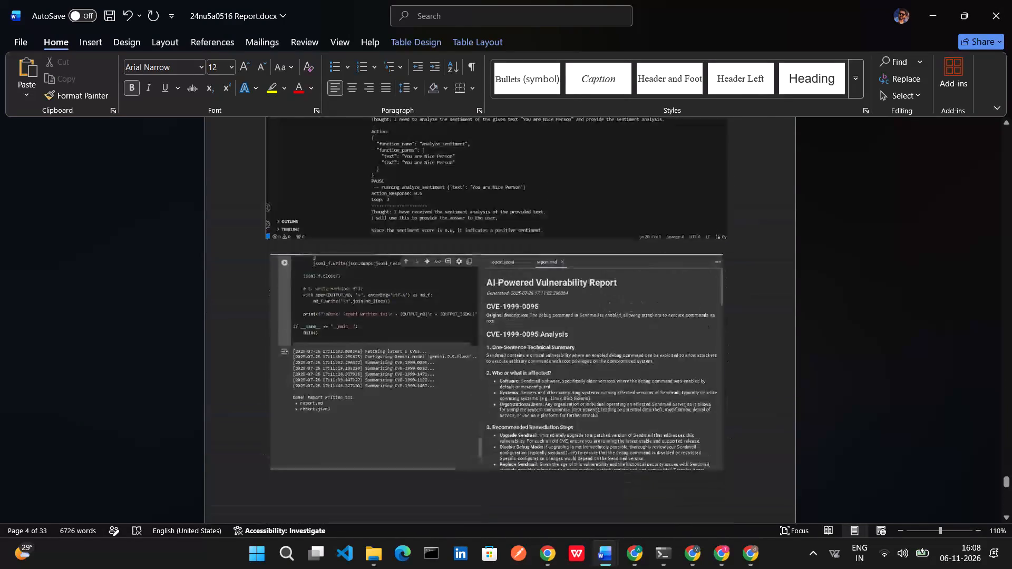
scroll(550, 406, "up", 6)
scroll(550, 406, "down", 2)
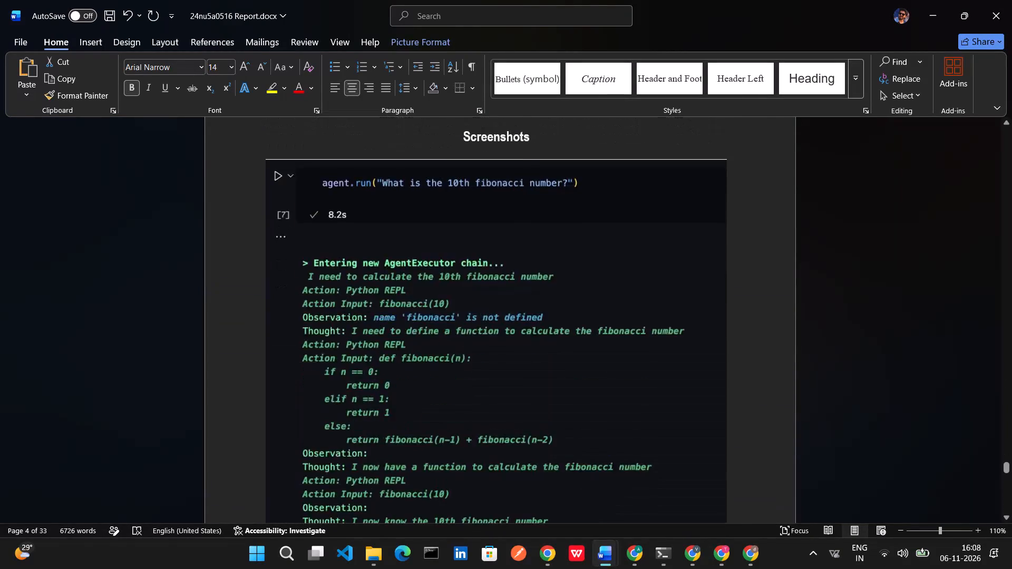
Check the Overall Feedback page and return to the page numbers in the contents table.
scroll(550, 406, "up", 5)
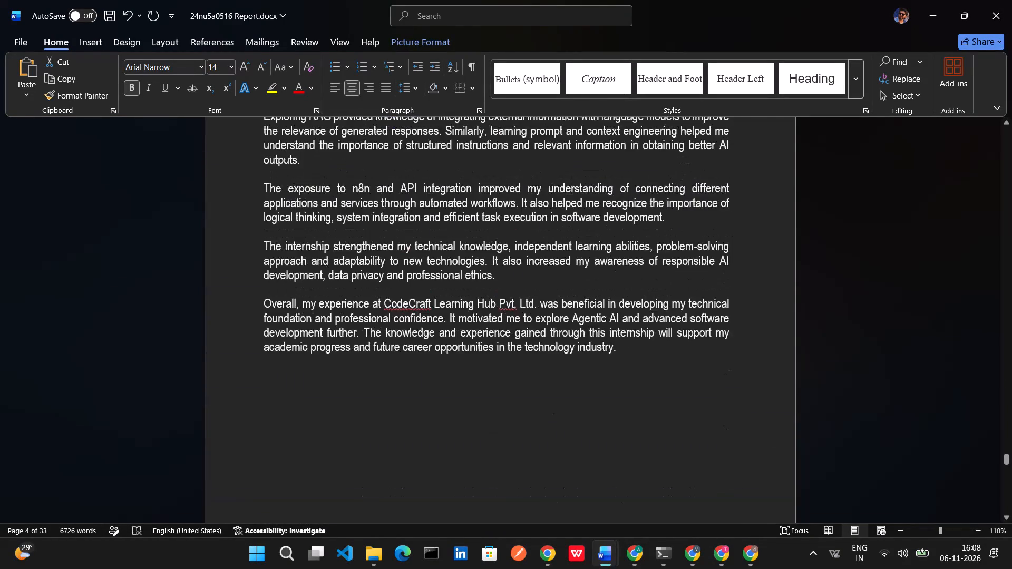
scroll(550, 406, "up", 1)
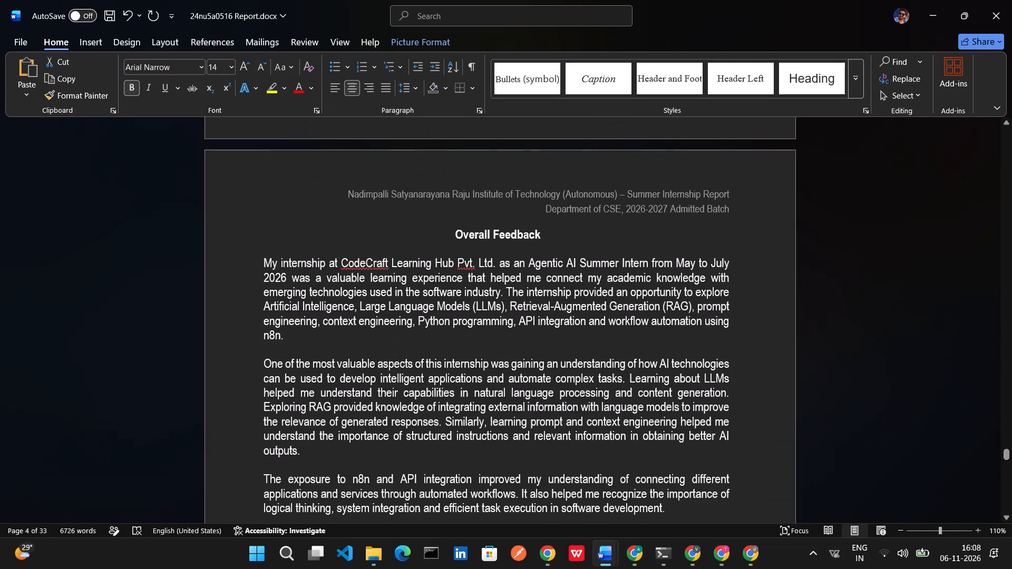
scroll(550, 406, "up", 17)
scroll(550, 406, "up", 5)
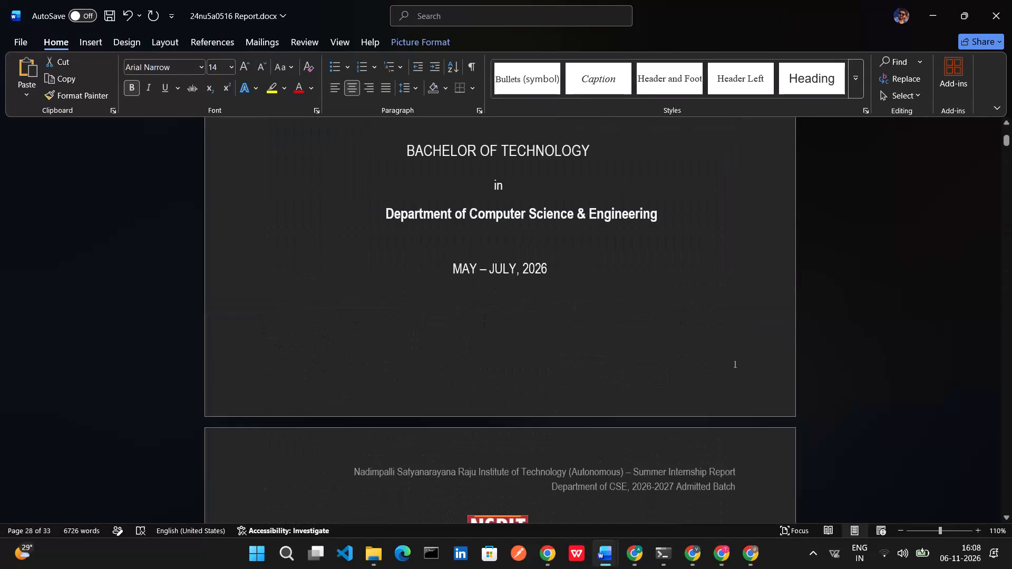
scroll(550, 406, "down", 7)
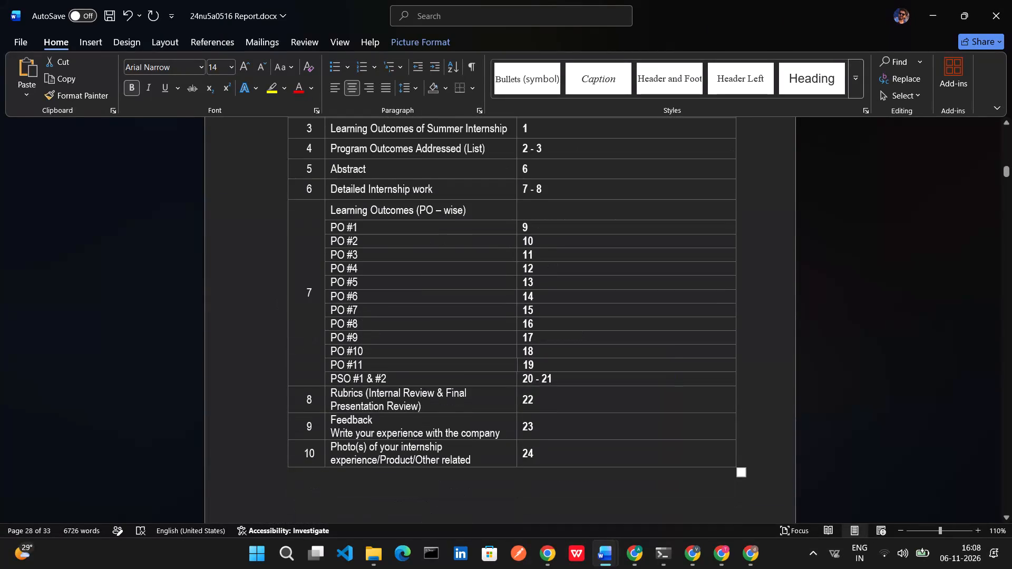
scroll(550, 406, "down", 1)
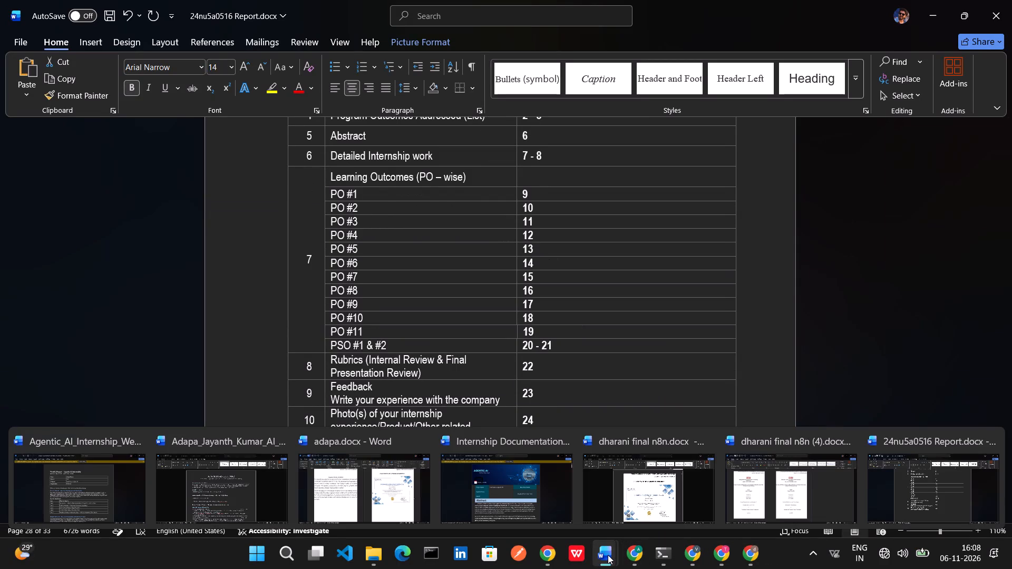
Switch to adapa.docx and review its certificate, Acknowledgement, learning outcomes, program outcomes and Sustainable Development Goals pages.
left_click(335, 478)
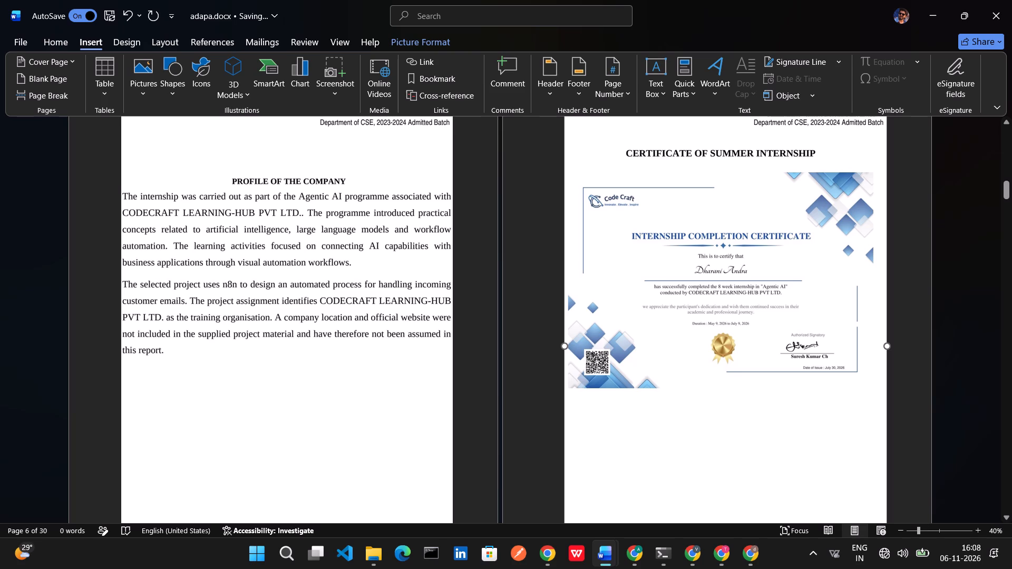
scroll(662, 356, "down", 17)
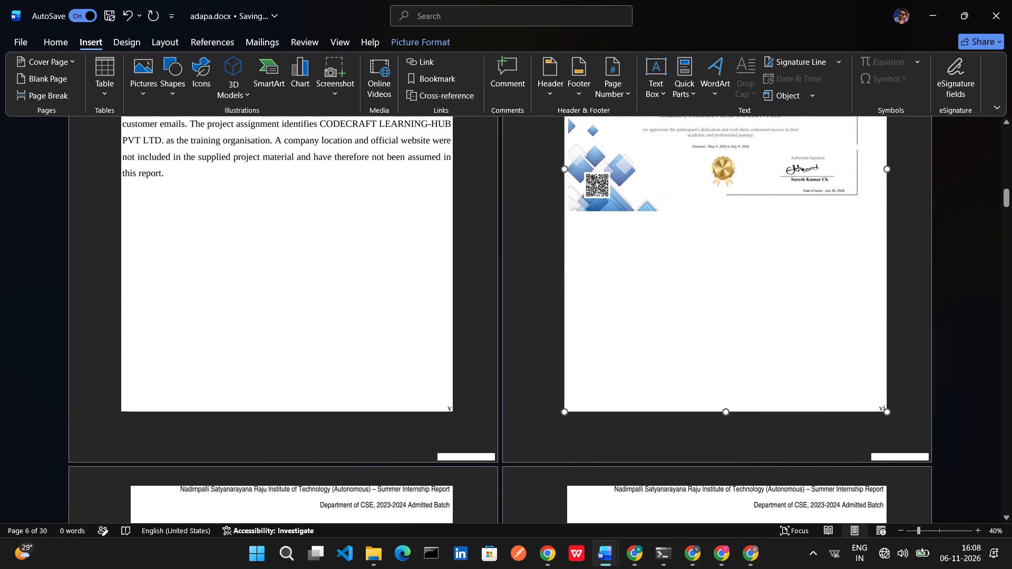
scroll(660, 360, "down", 18)
scroll(660, 360, "down", 10)
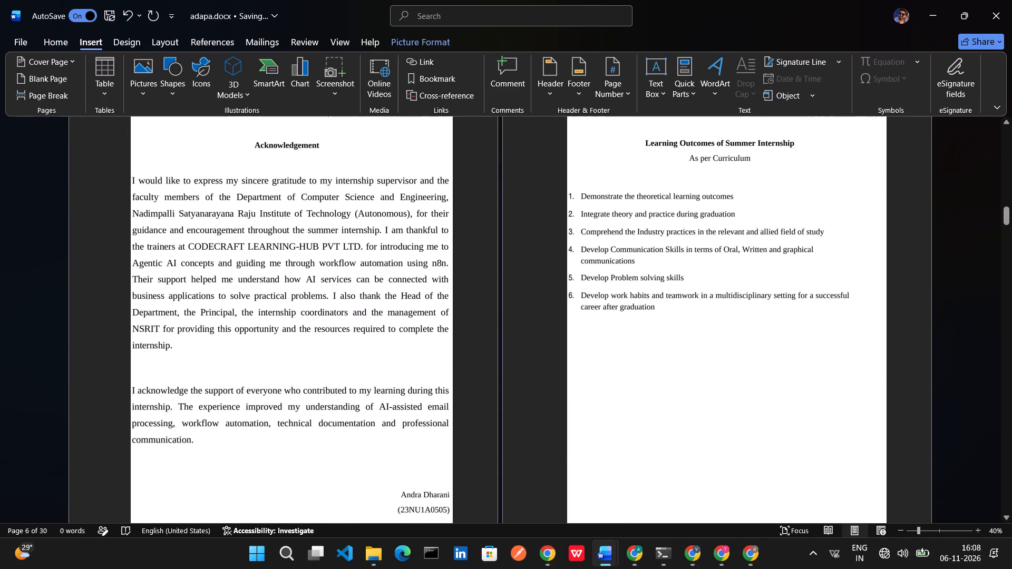
scroll(660, 360, "down", 15)
scroll(660, 360, "down", 11)
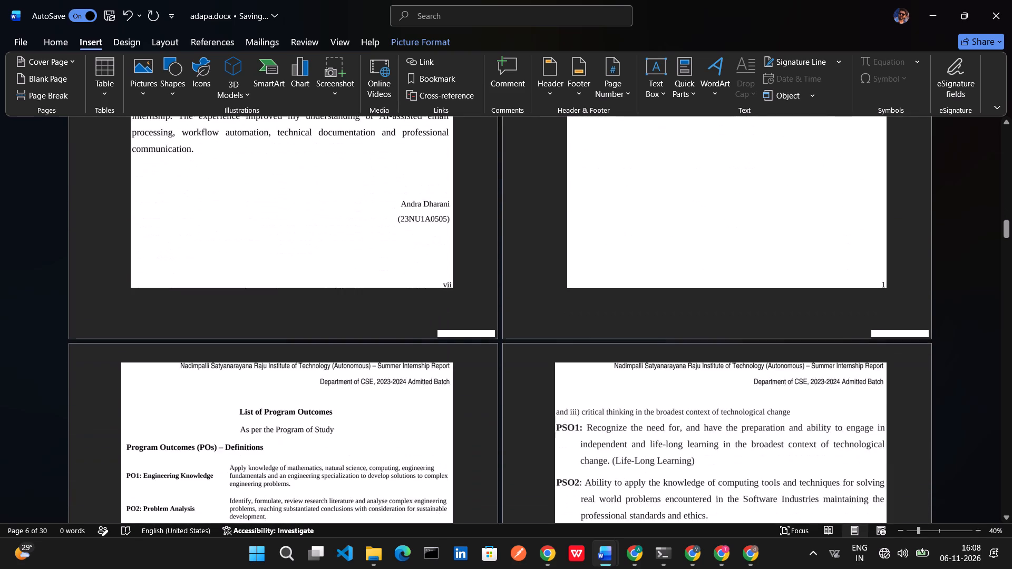
scroll(660, 360, "down", 15)
scroll(660, 360, "down", 20)
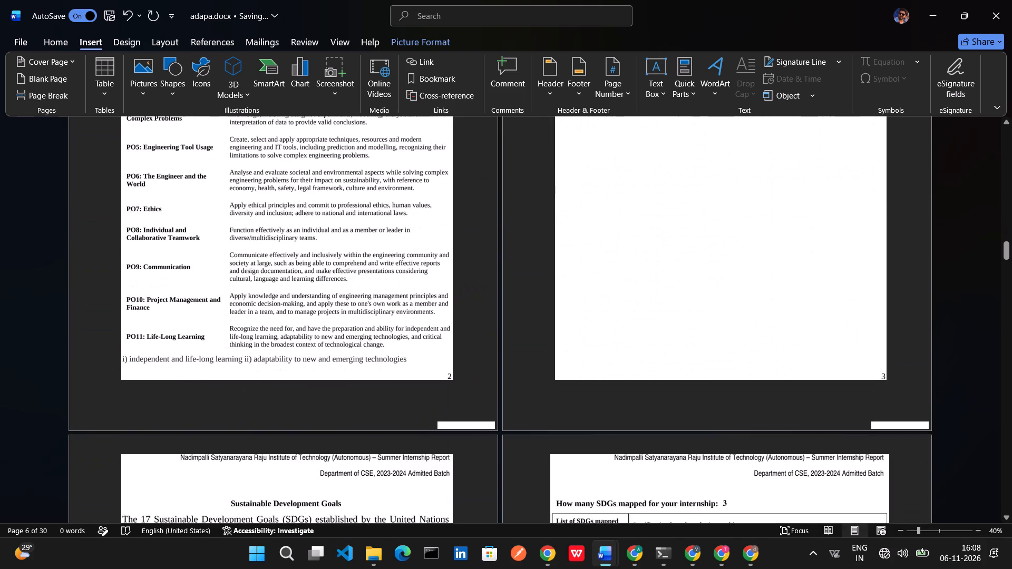
scroll(659, 353, "down", 8)
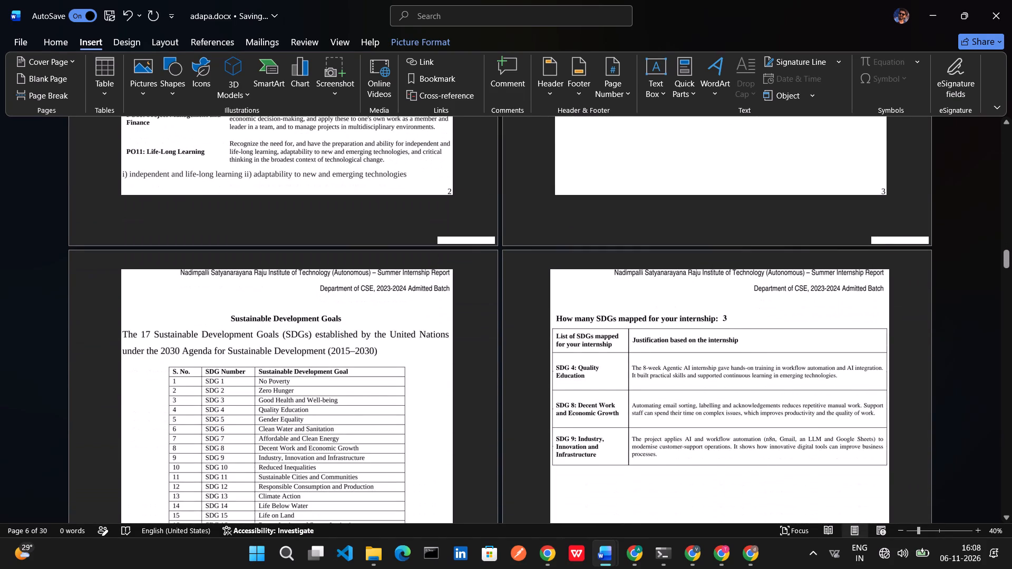
scroll(658, 342, "down", 2)
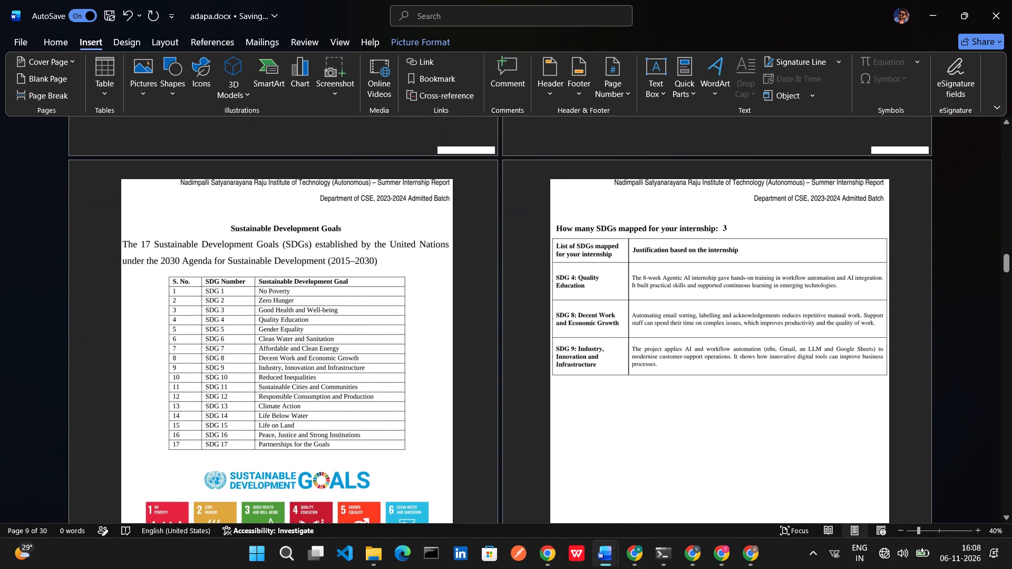
scroll(658, 342, "down", 3)
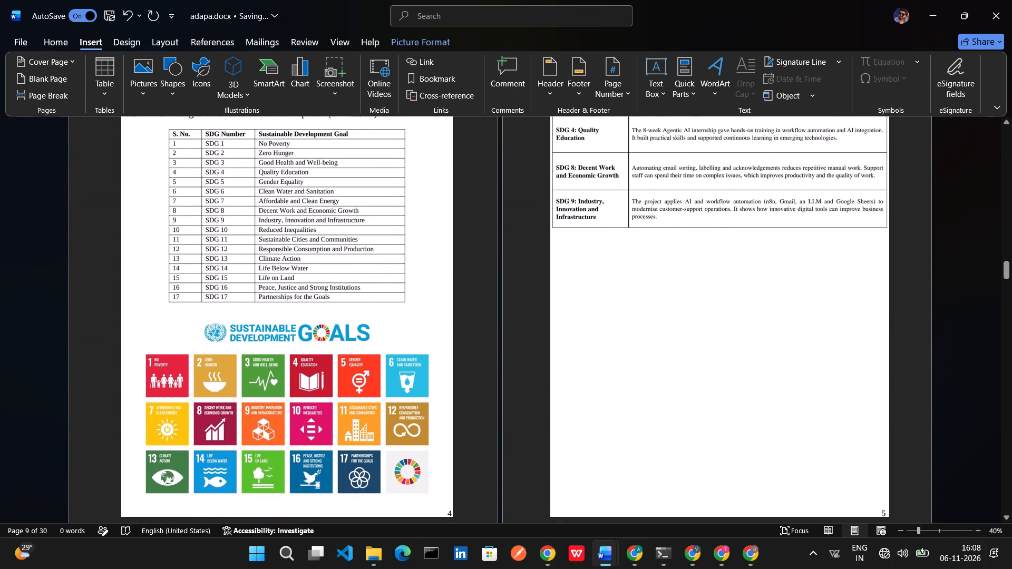
Review the Abstract, Detailed Internship Work, project output, and PO and PSO write-ups in adapa.docx.
scroll(629, 350, "down", 3)
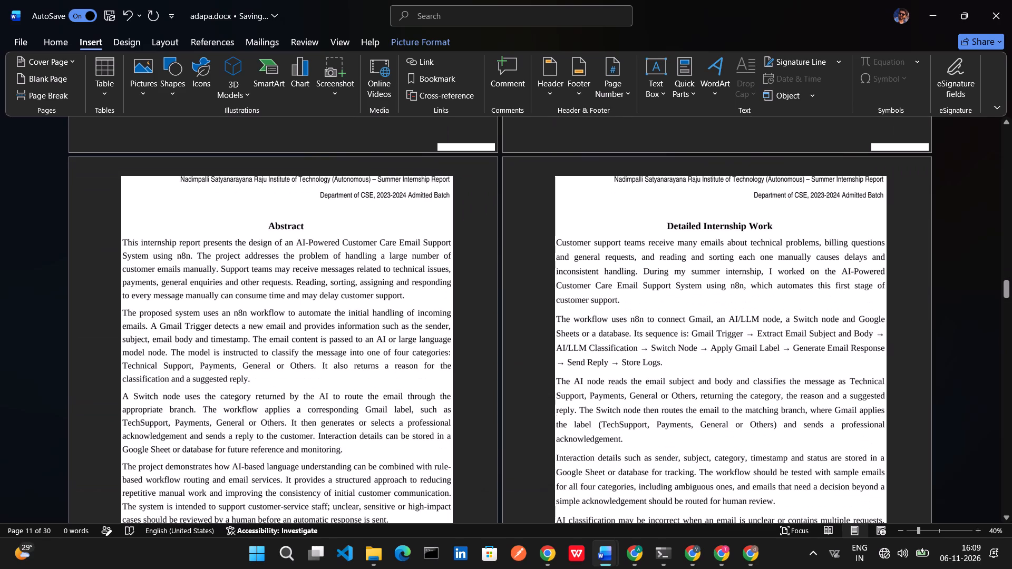
scroll(629, 350, "down", 2)
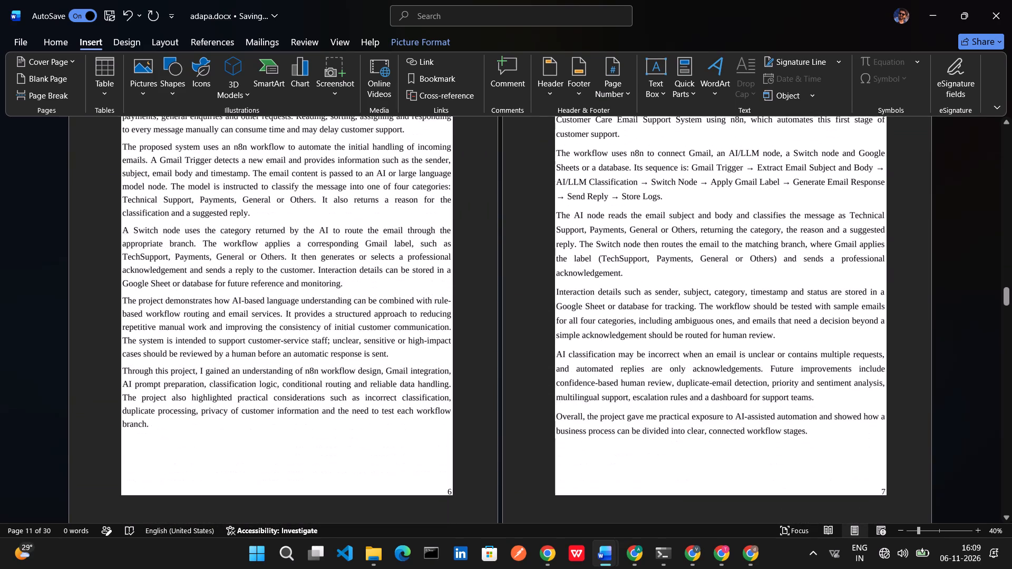
scroll(629, 350, "down", 2)
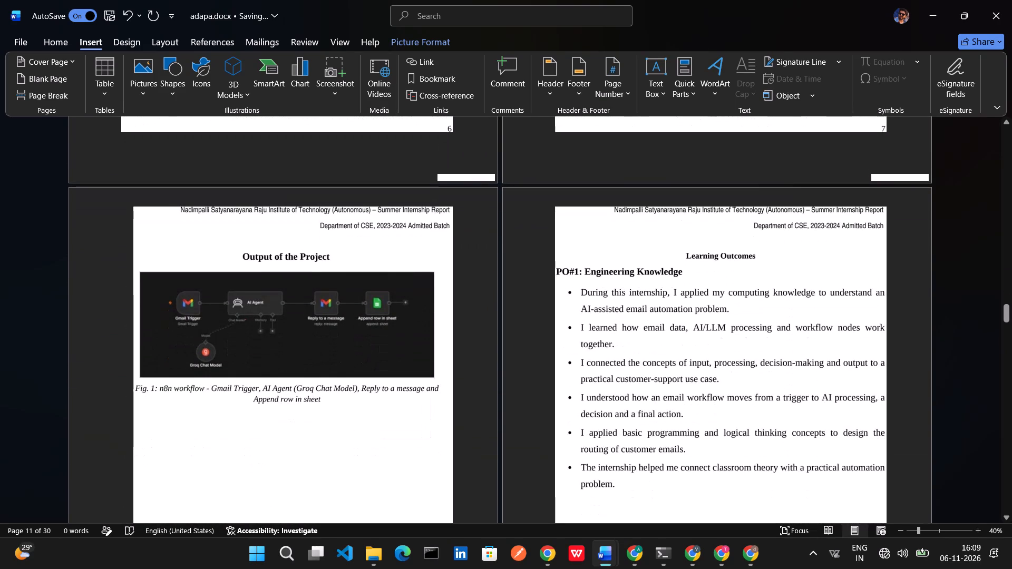
scroll(629, 350, "down", 4)
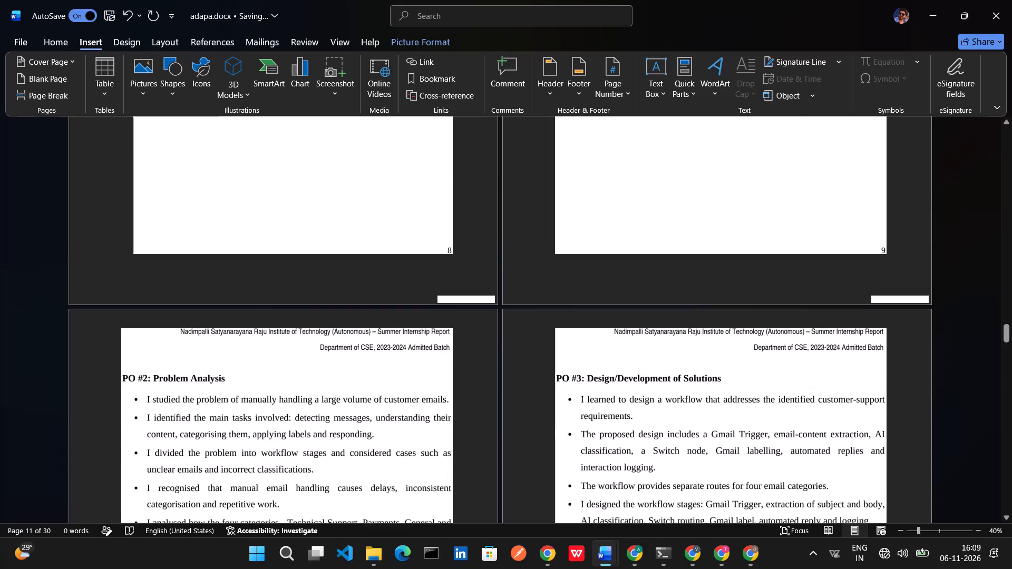
scroll(629, 349, "down", 3)
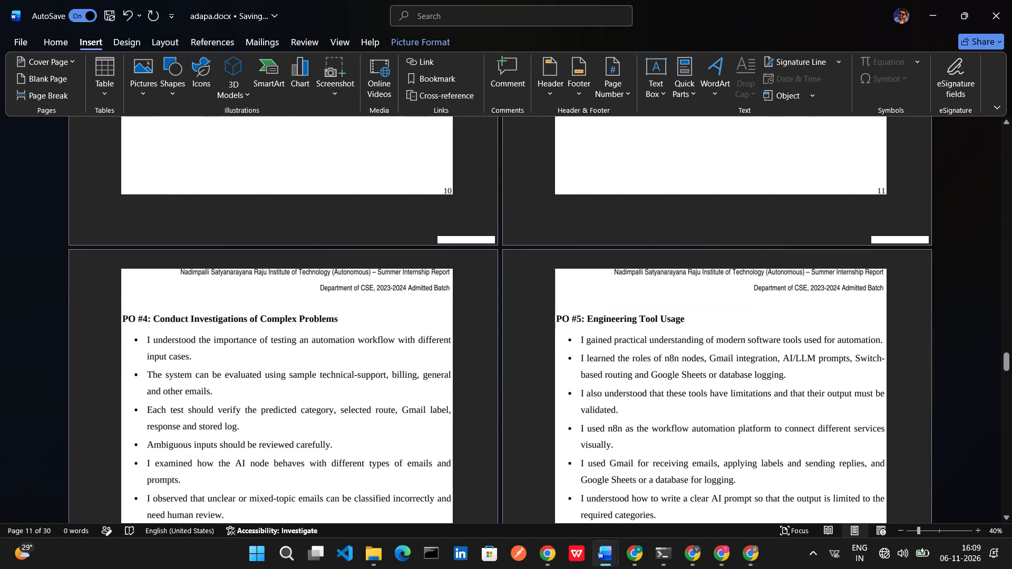
scroll(629, 349, "down", 8)
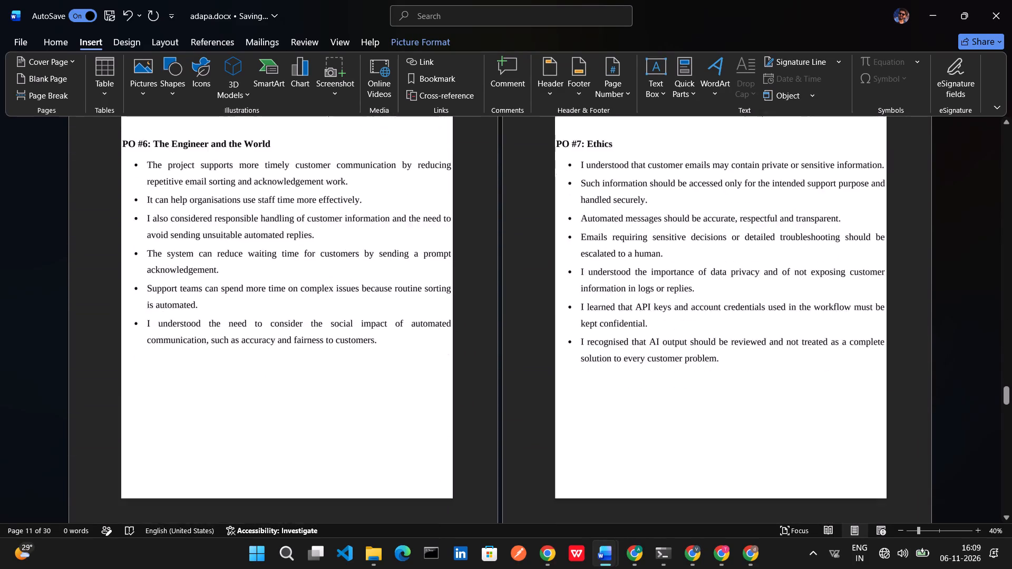
scroll(629, 349, "down", 8)
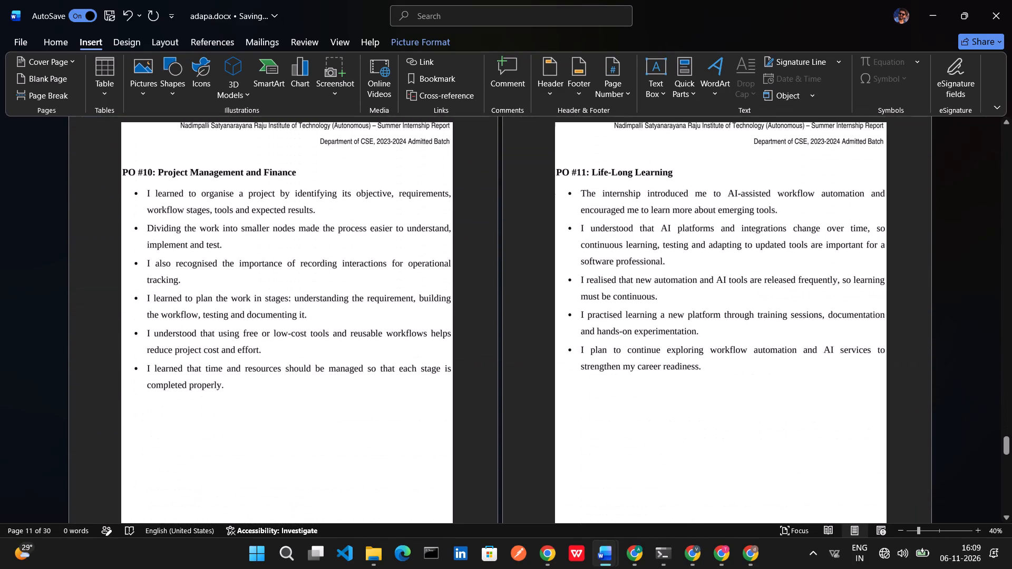
scroll(629, 349, "down", 10)
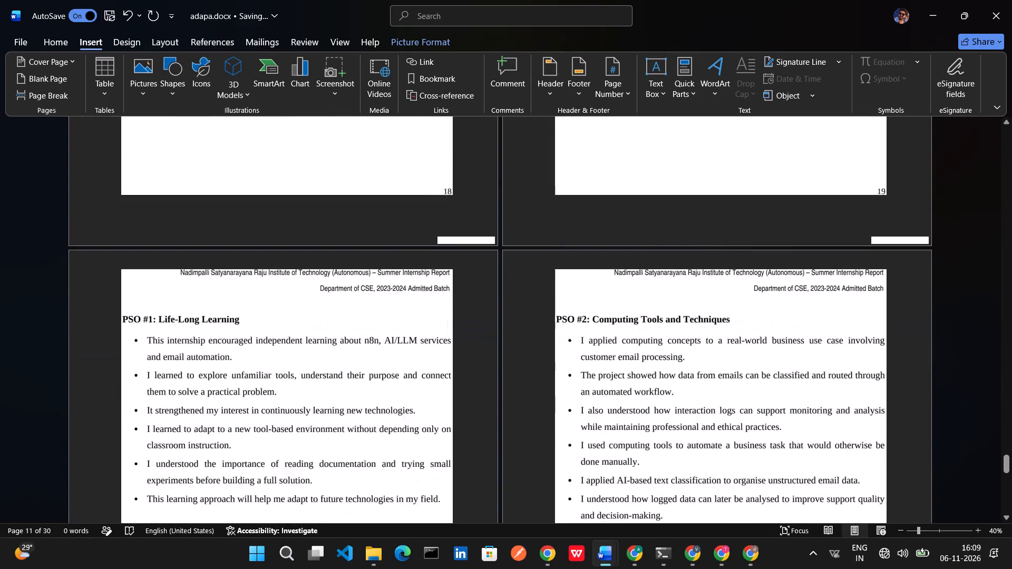
Copy the Rubrics for Evaluation of Laboratory picture from page 22 of adapa.docx.
scroll(629, 349, "down", 12)
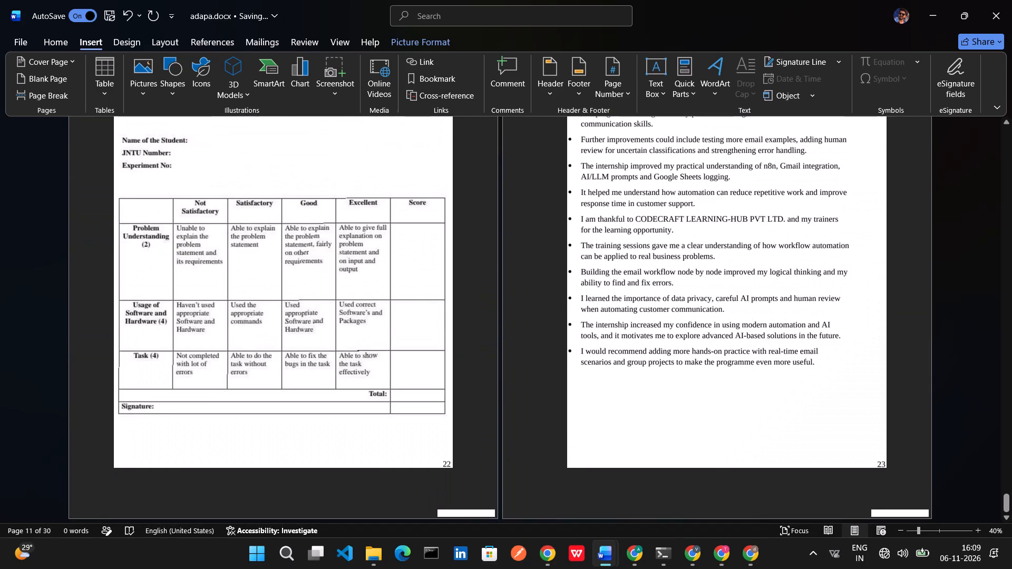
scroll(629, 349, "up", 1)
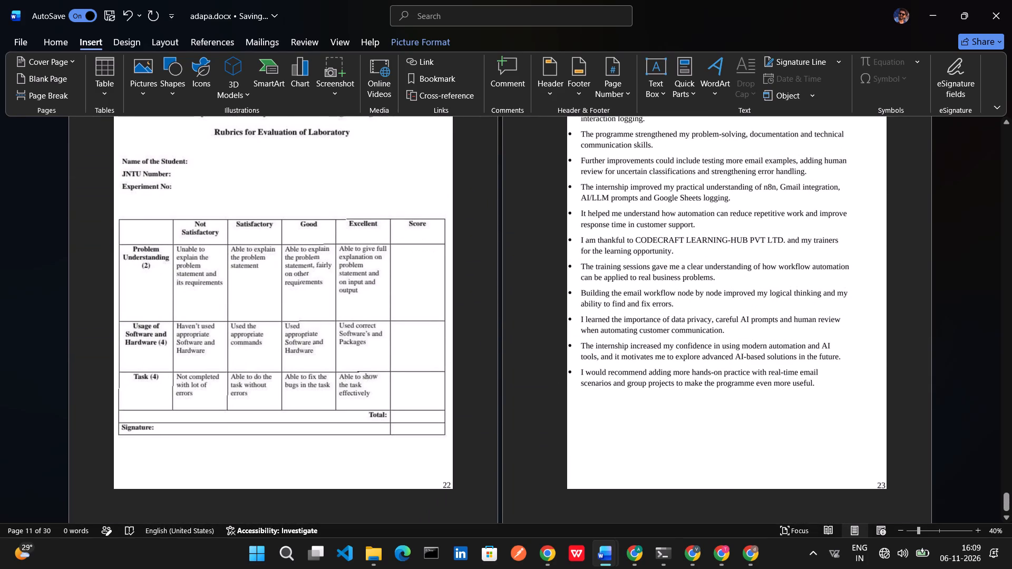
right_click(370, 299)
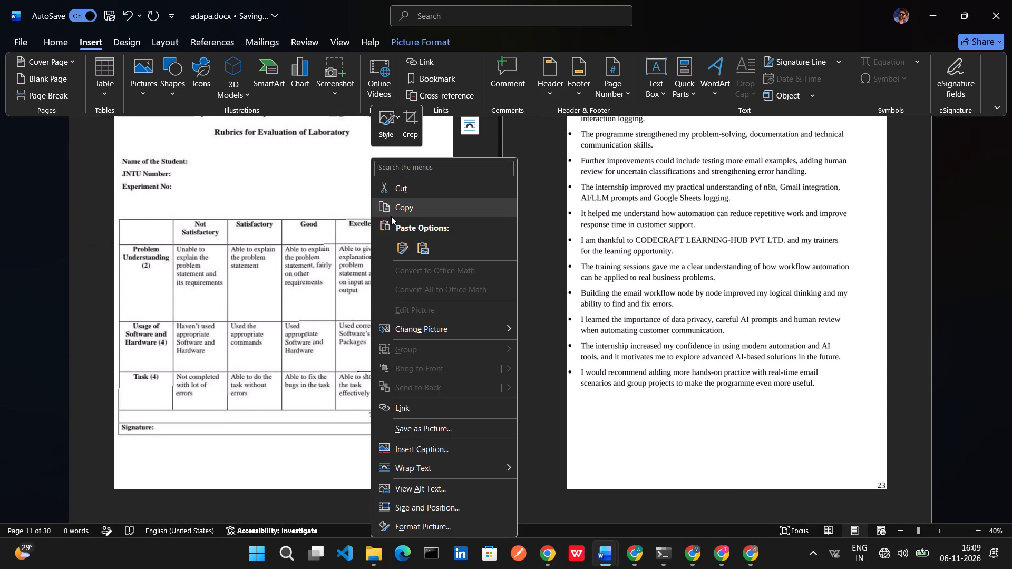
left_click(402, 209)
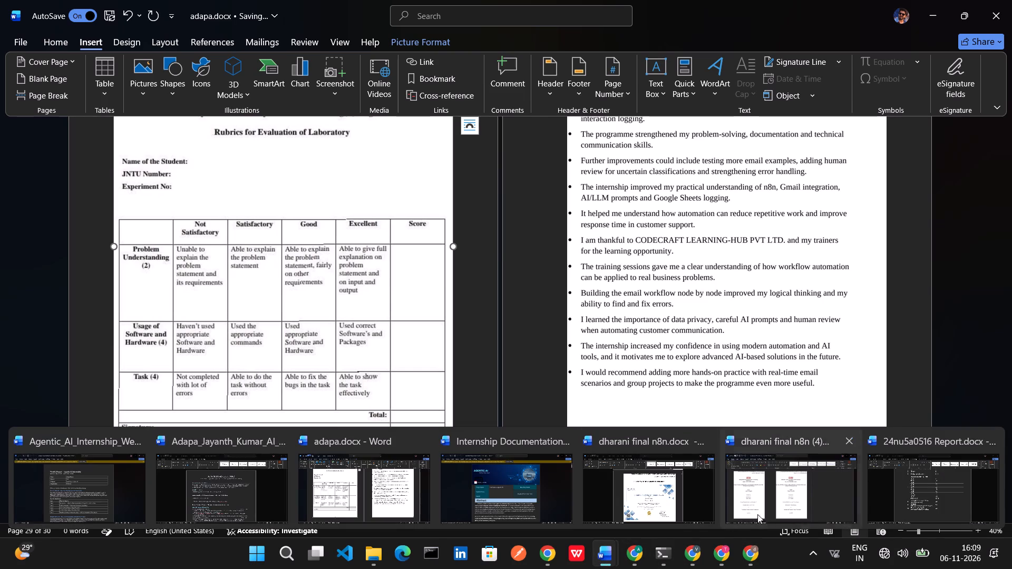
Switch to the student's internship report and review its contents table, company profile, Sustainable Development Goals, PO and PSO pages.
left_click(889, 492)
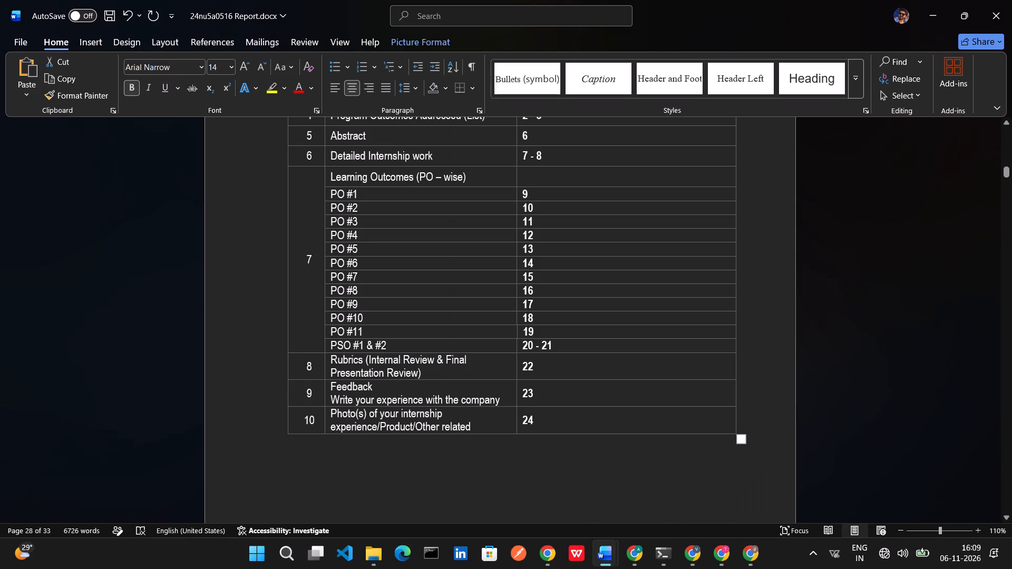
scroll(631, 355, "down", 11)
scroll(635, 362, "up", 9)
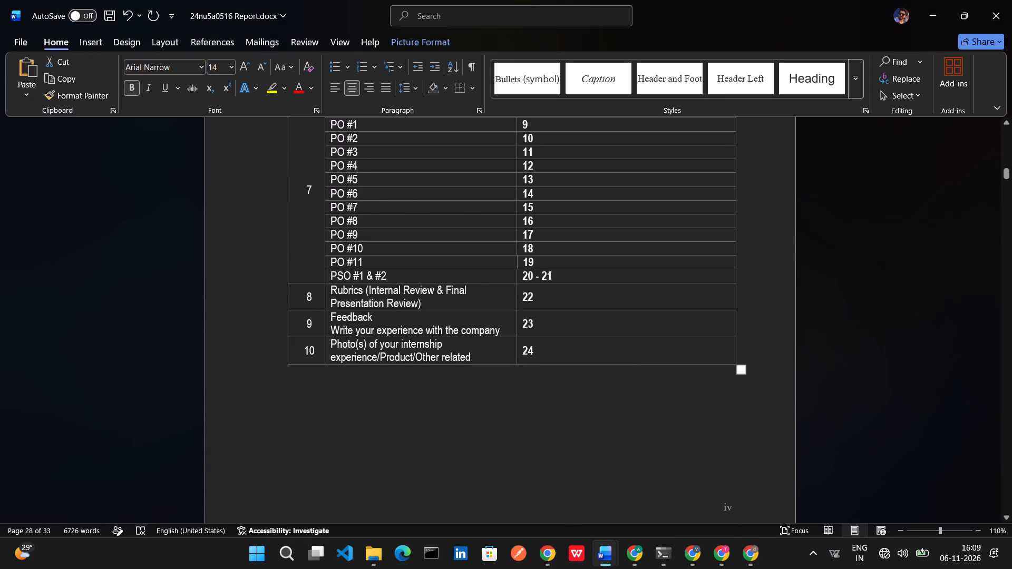
scroll(720, 442, "down", 7)
scroll(721, 446, "down", 16)
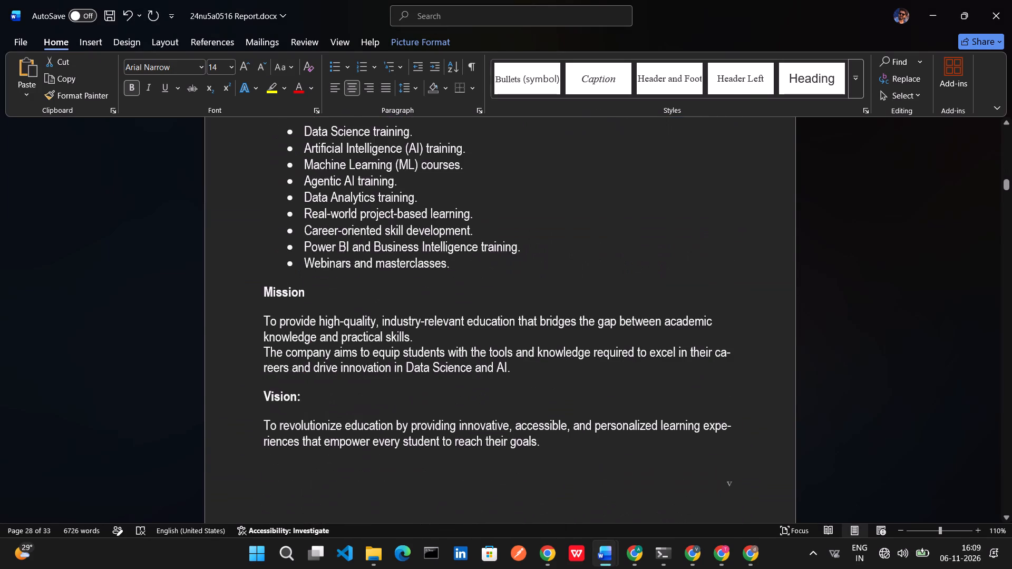
scroll(723, 446, "down", 15)
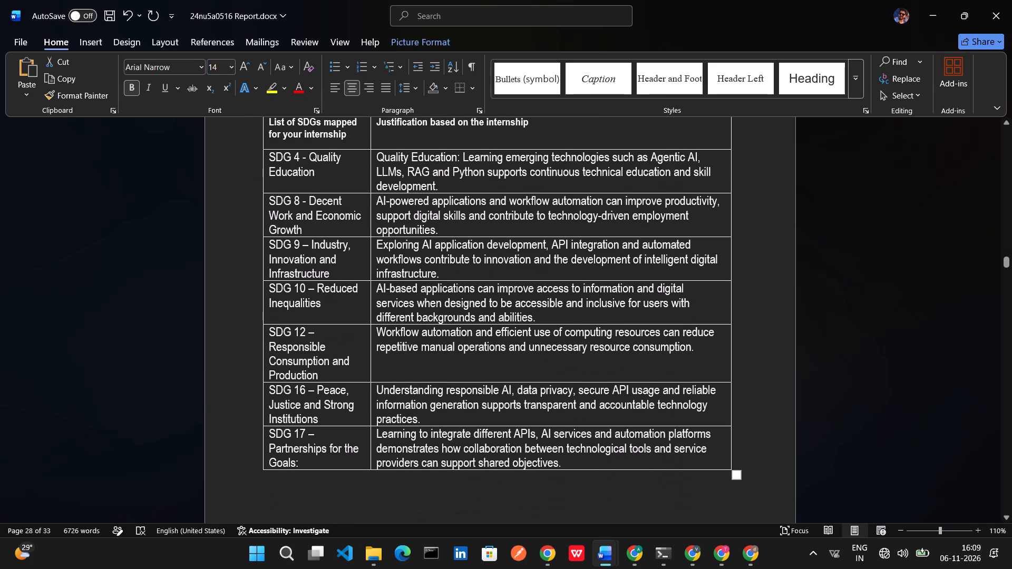
scroll(723, 446, "down", 7)
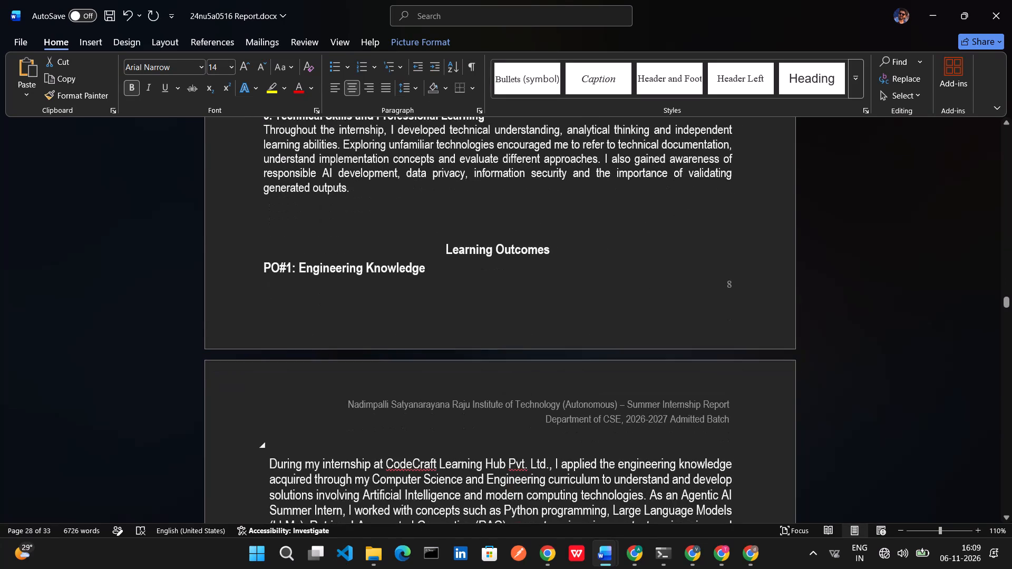
scroll(723, 446, "down", 7)
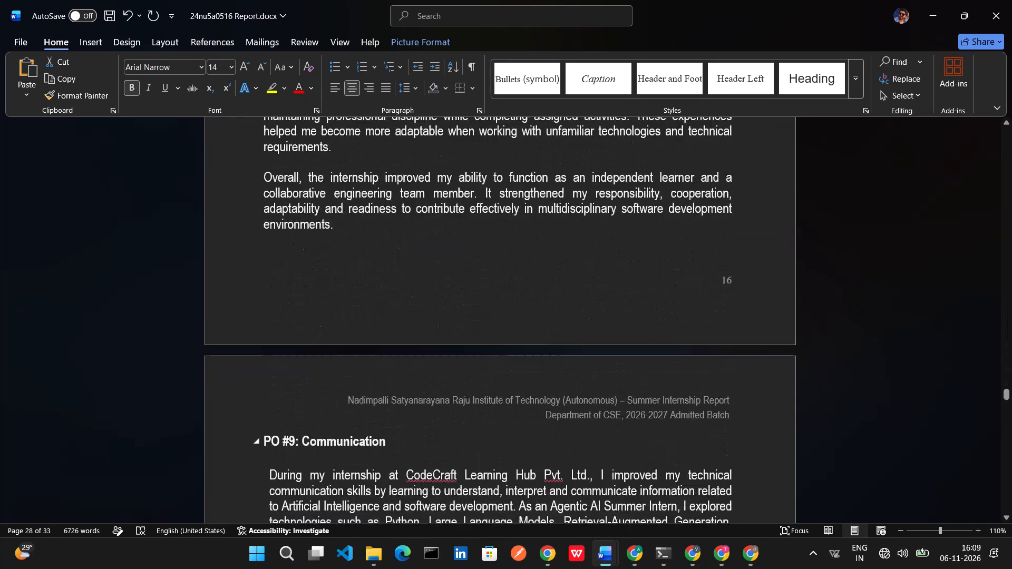
scroll(723, 446, "down", 8)
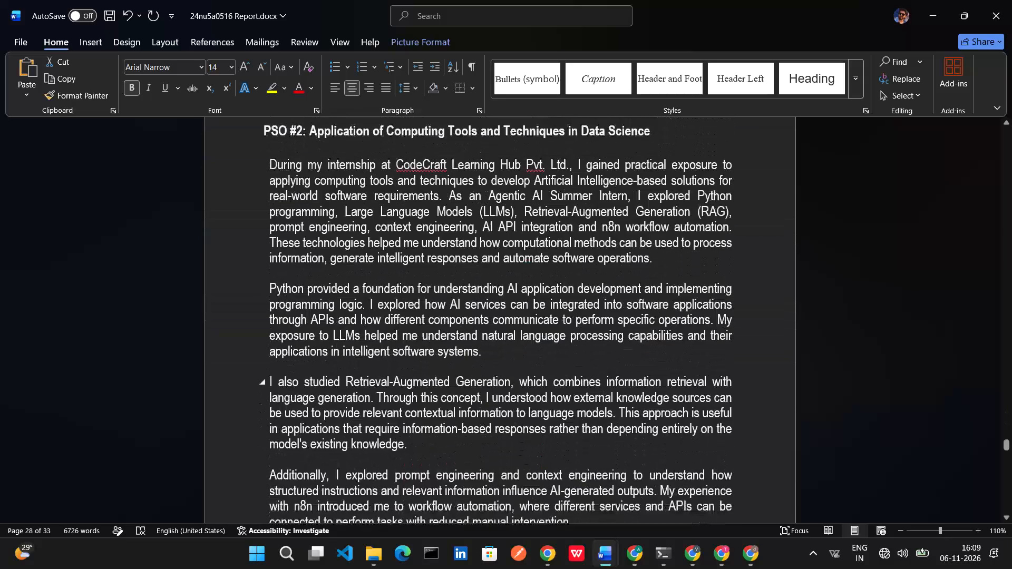
Examine the report's closing pages of code output screenshots and workflow diagrams to find a place for the rubrics picture.
scroll(723, 446, "down", 6)
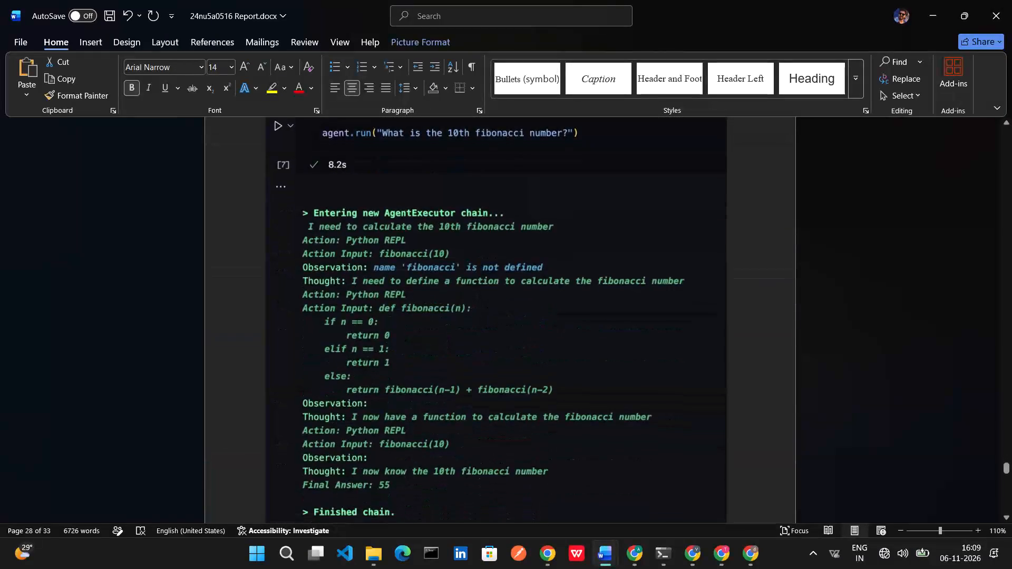
scroll(723, 446, "down", 9)
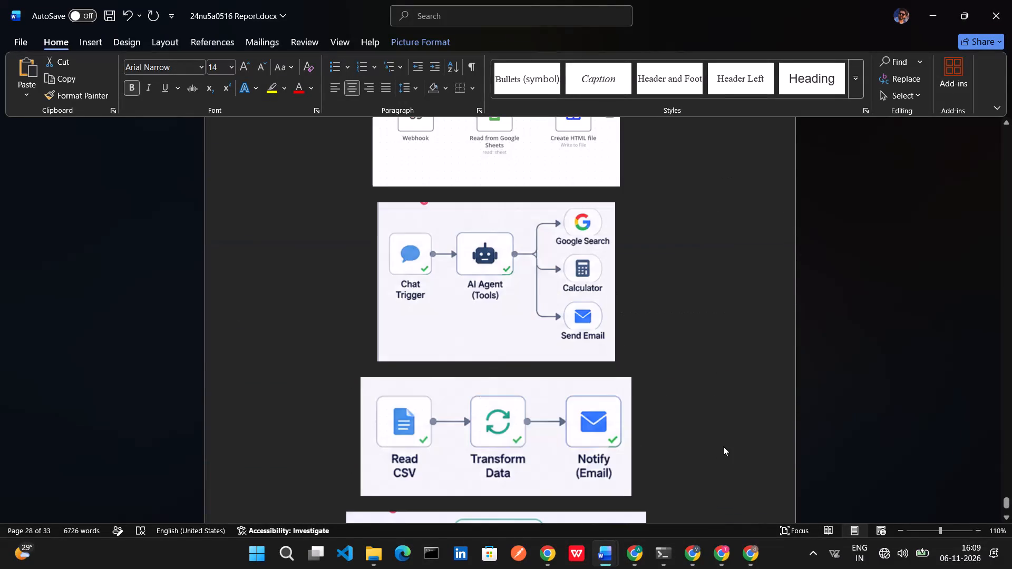
scroll(723, 446, "up", 12)
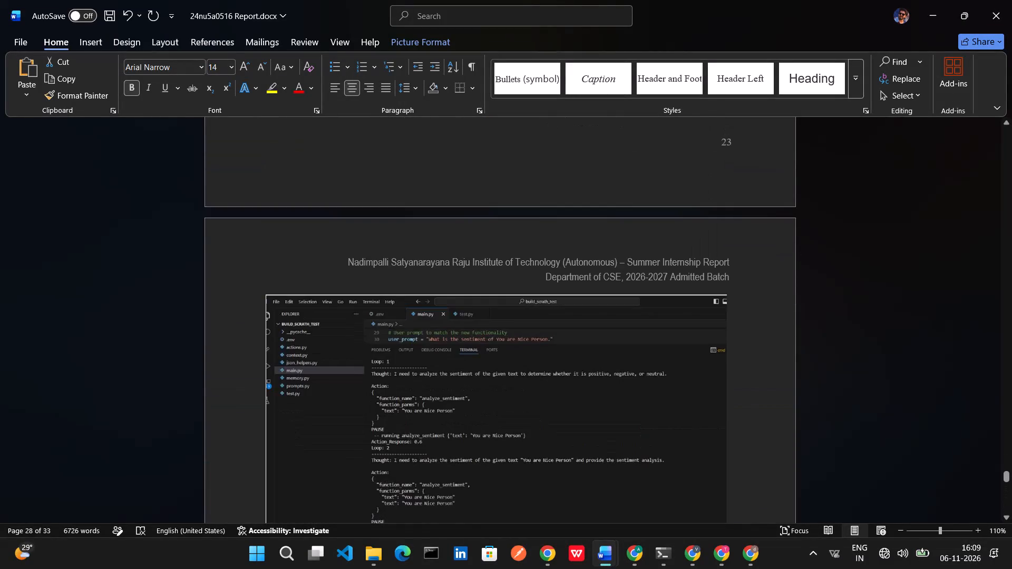
scroll(723, 446, "up", 3)
scroll(723, 446, "down", 14)
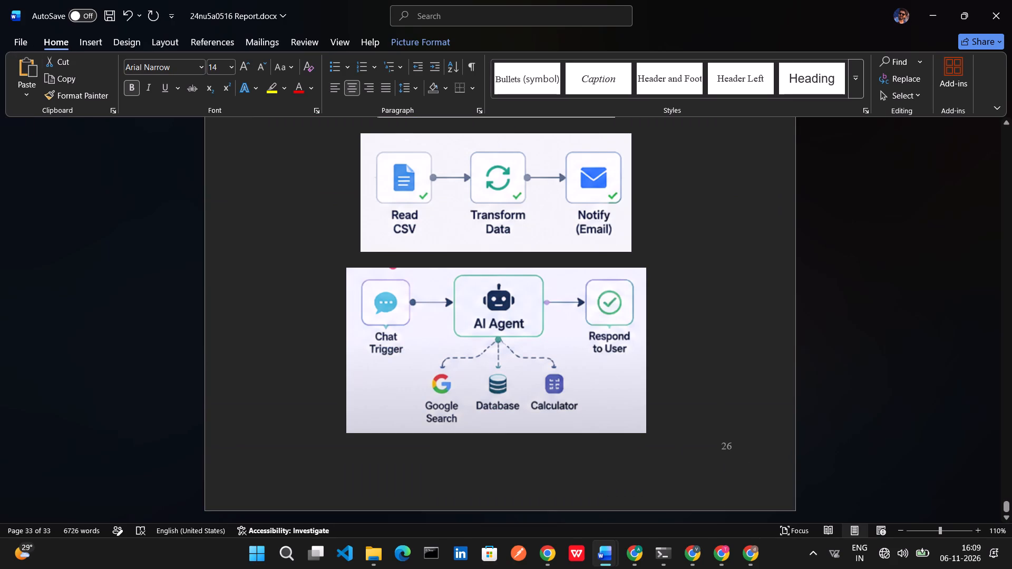
Paste the rubrics picture at the current insertion point in the report and locate it among the screenshot pages.
key("ctrl+v")
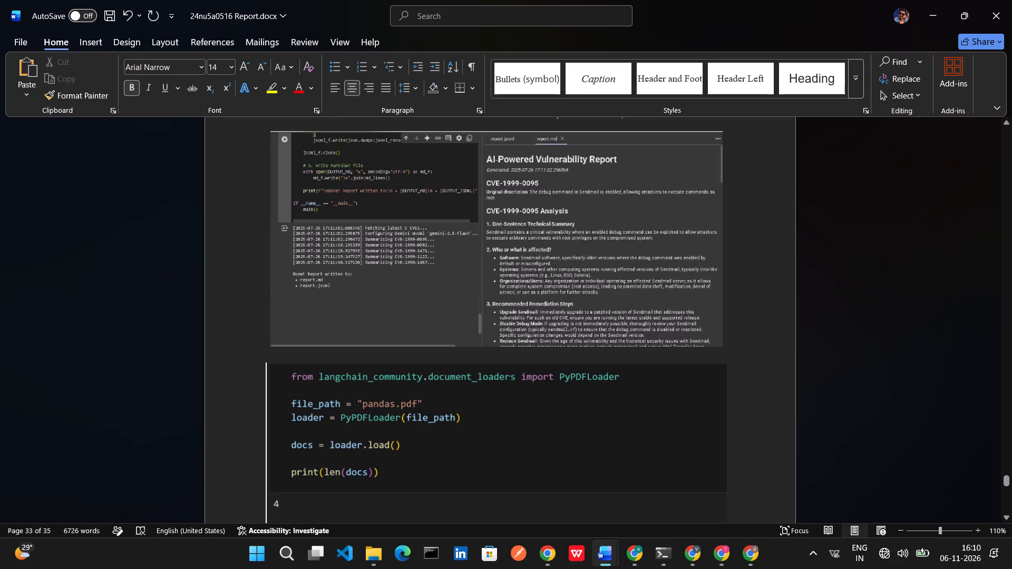
scroll(669, 399, "down", 20)
scroll(680, 336, "down", 13)
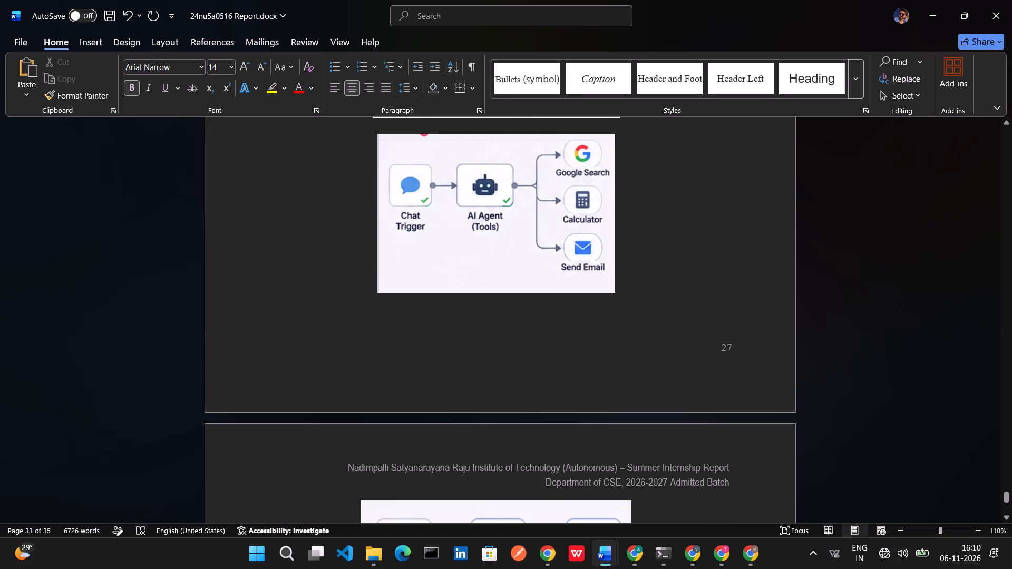
scroll(676, 313, "down", 14)
scroll(678, 306, "down", 13)
scroll(679, 300, "up", 14)
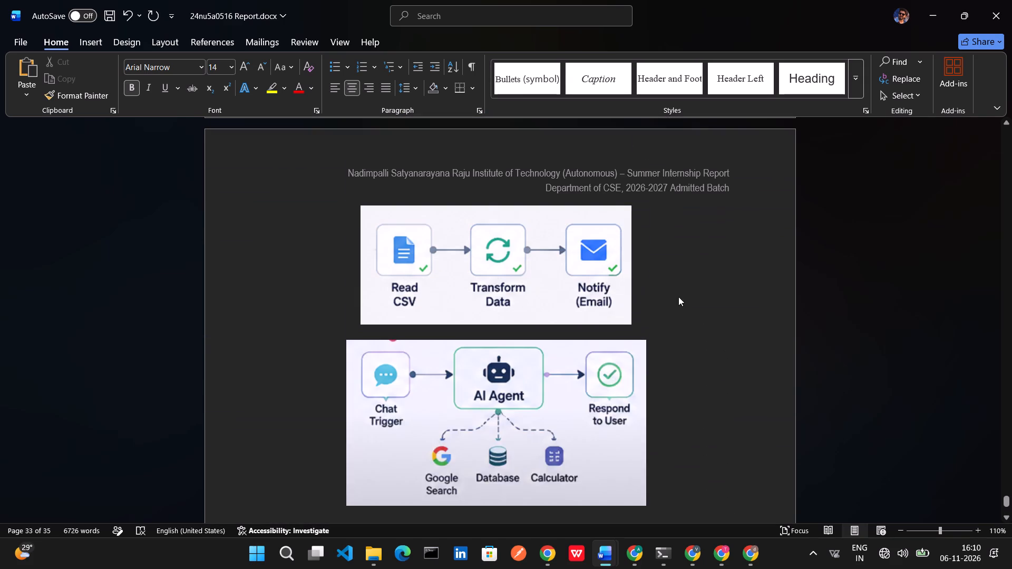
scroll(685, 285, "down", 3, "ctrl")
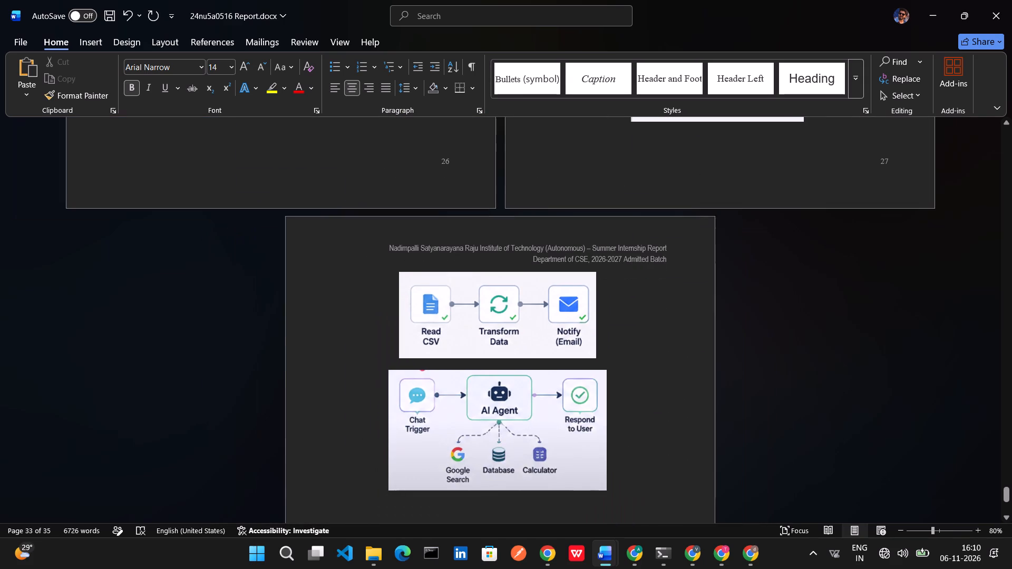
scroll(685, 285, "up", 9)
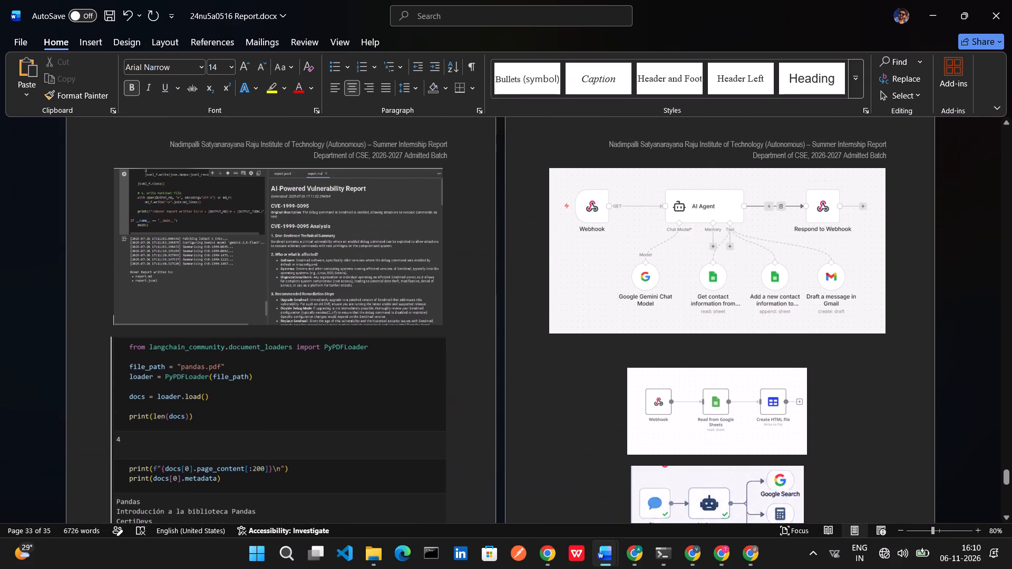
scroll(685, 285, "up", 4)
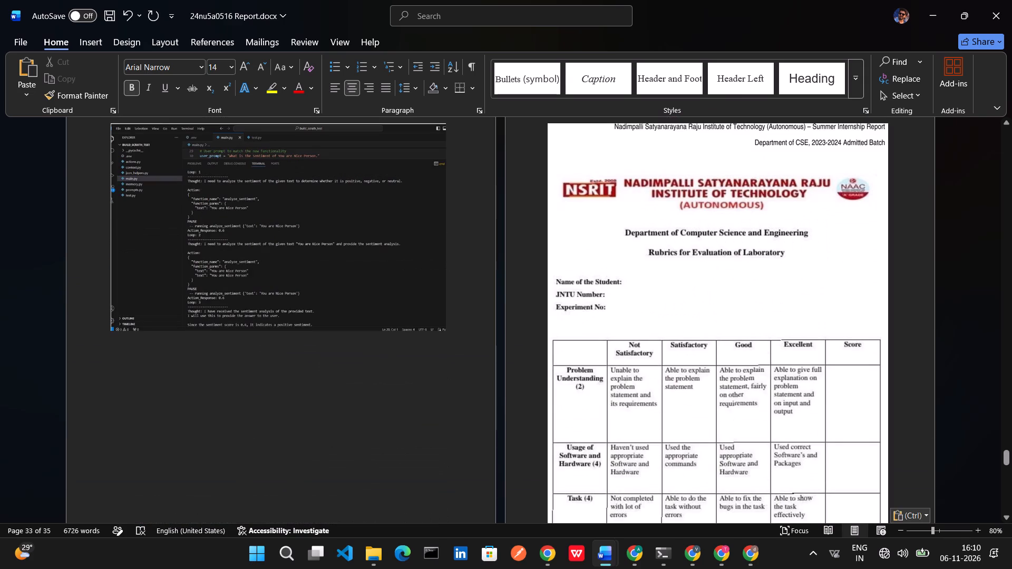
scroll(685, 285, "up", 1)
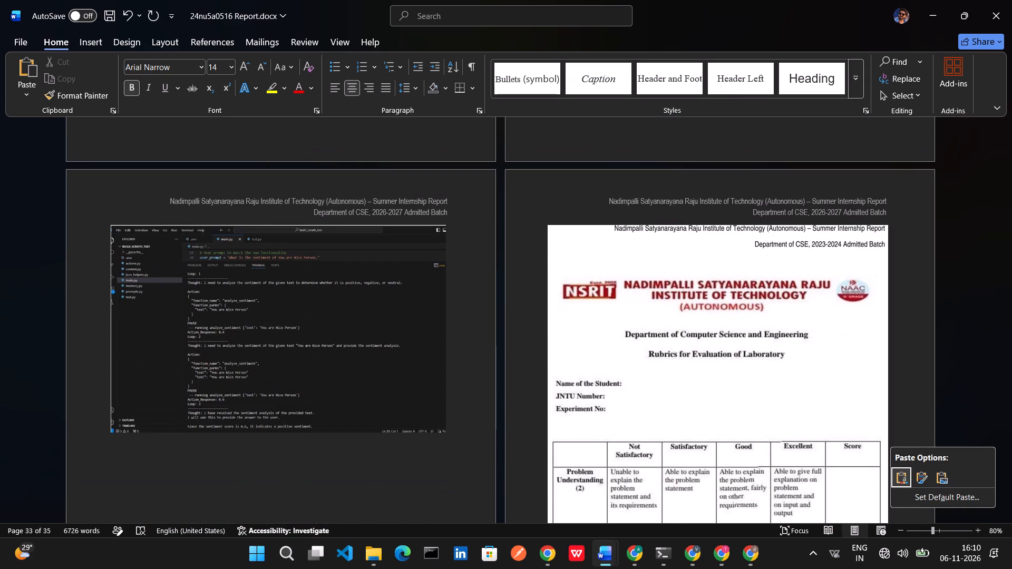
Move the rubrics picture to a new line after the last AI Agent workflow diagram at the report's end.
left_click_drag(682, 318, 846, 399)
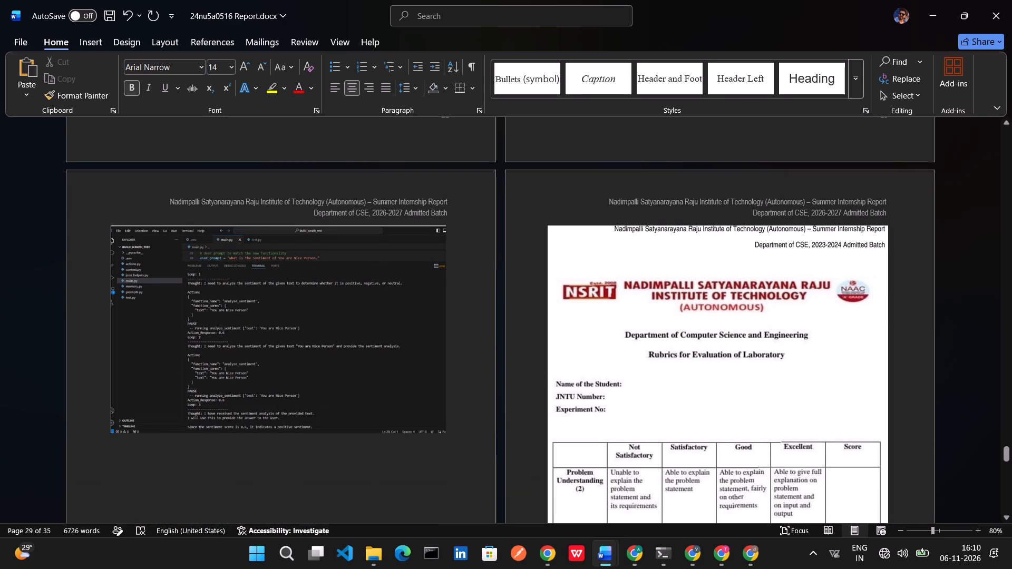
right_click(802, 291)
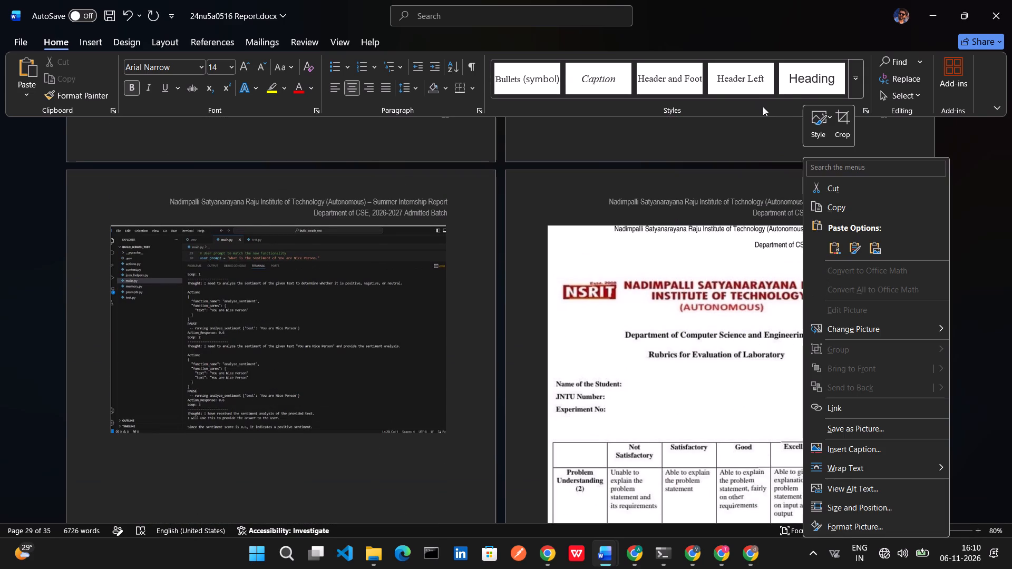
left_click(834, 185)
scroll(816, 188, "down", 9)
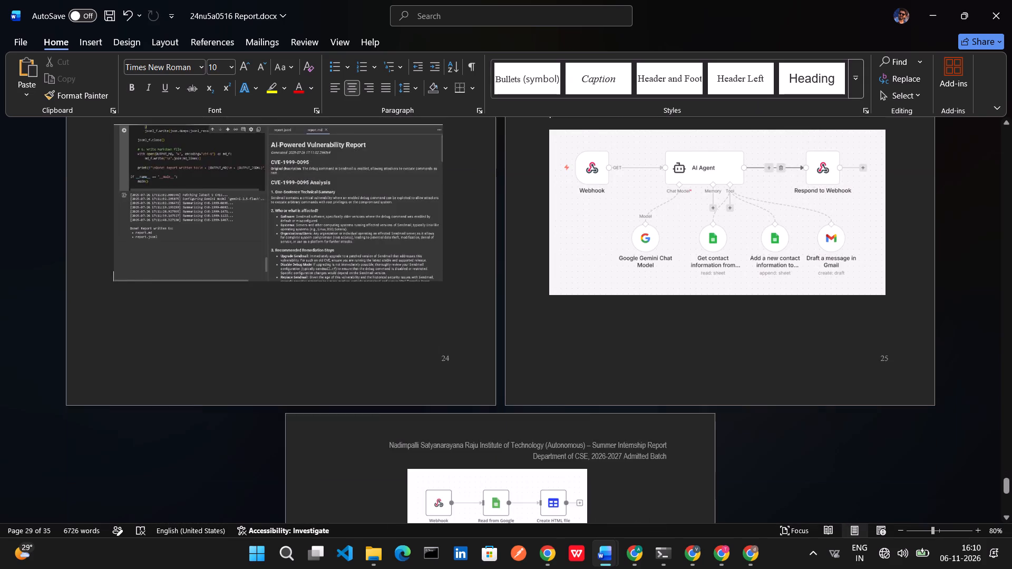
scroll(816, 191, "down", 20)
scroll(820, 197, "down", 5)
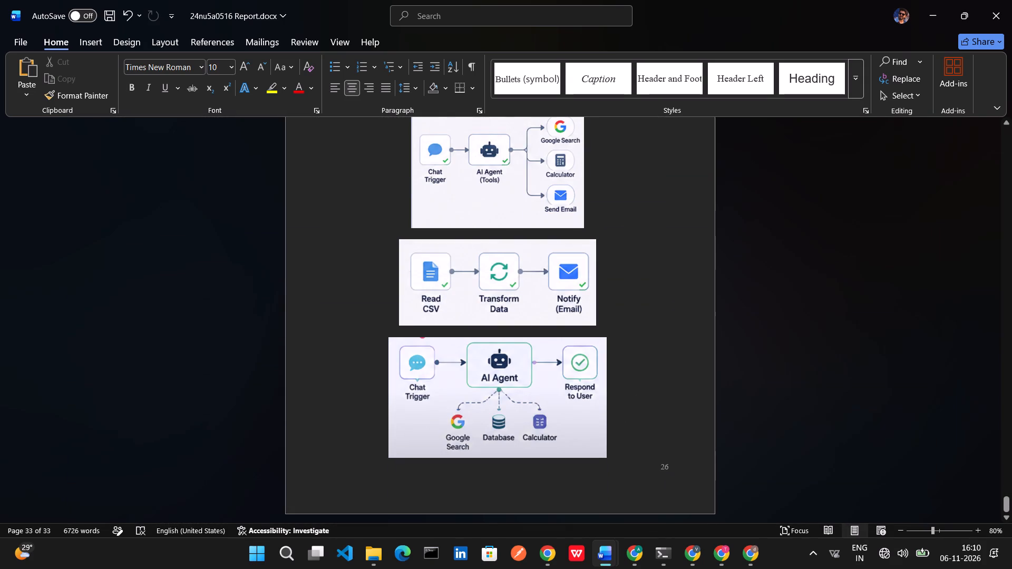
left_click(615, 440)
key("Return")
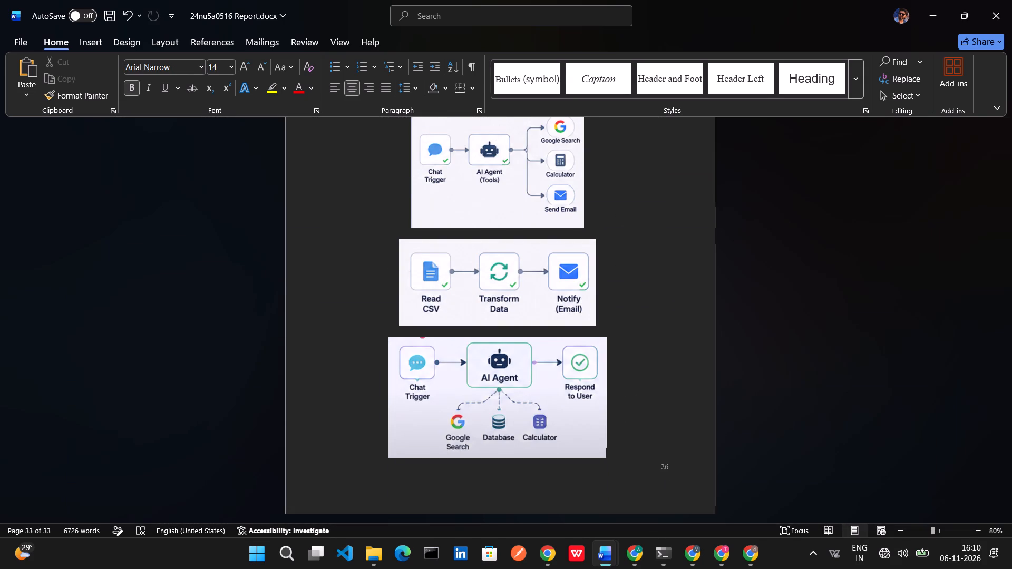
key("ctrl+v")
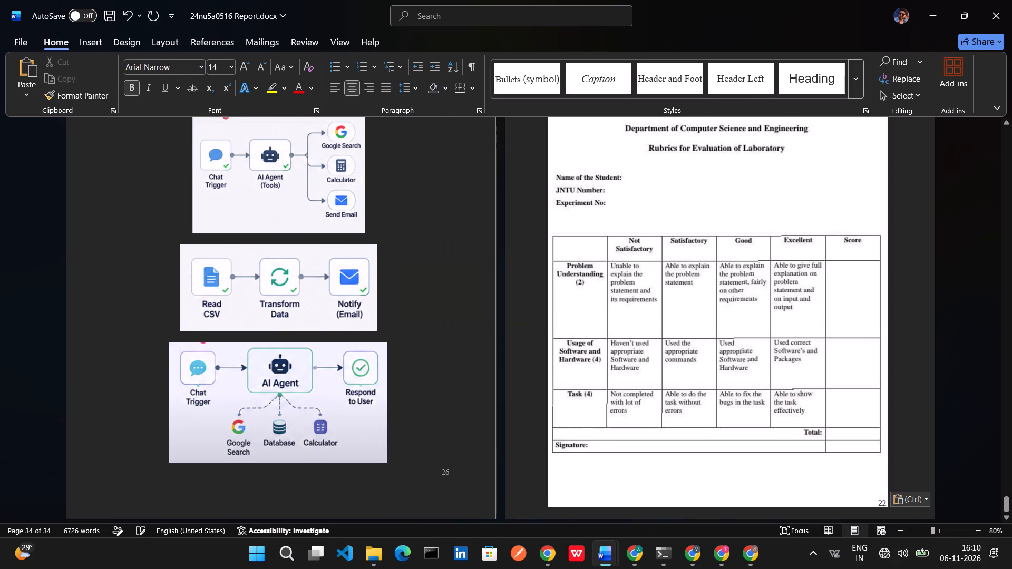
scroll(695, 404, "down", 2)
scroll(695, 404, "up", 1)
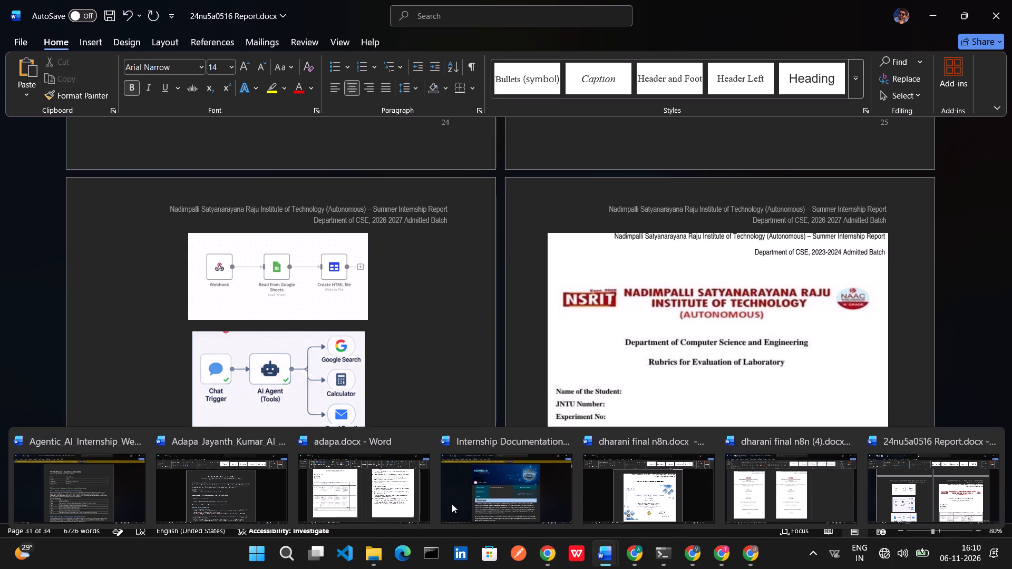
Switch to adapa.docx and copy the Overall Feedback picture from page 23.
left_click(339, 489)
scroll(428, 351, "up", 2)
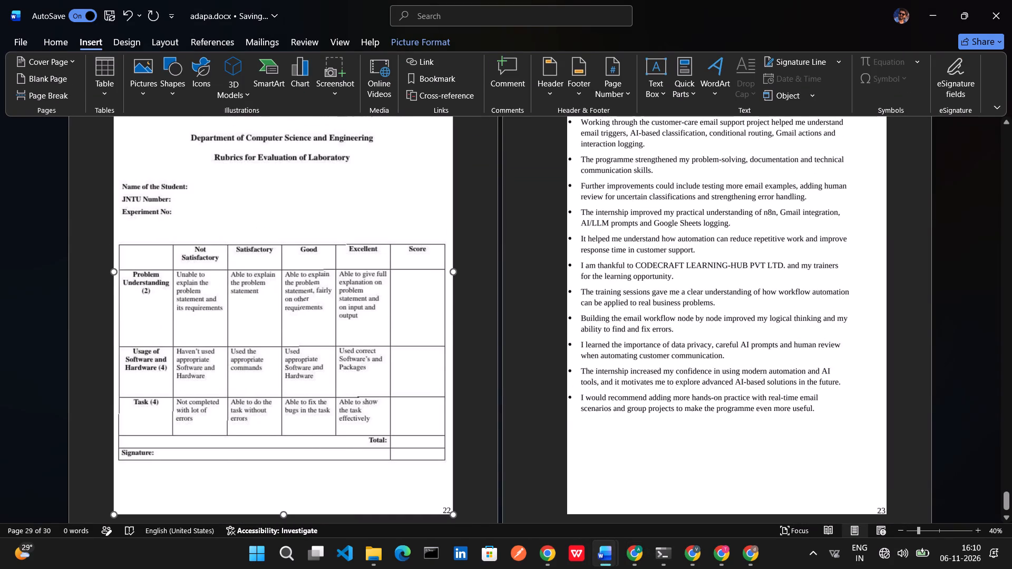
scroll(429, 351, "up", 9)
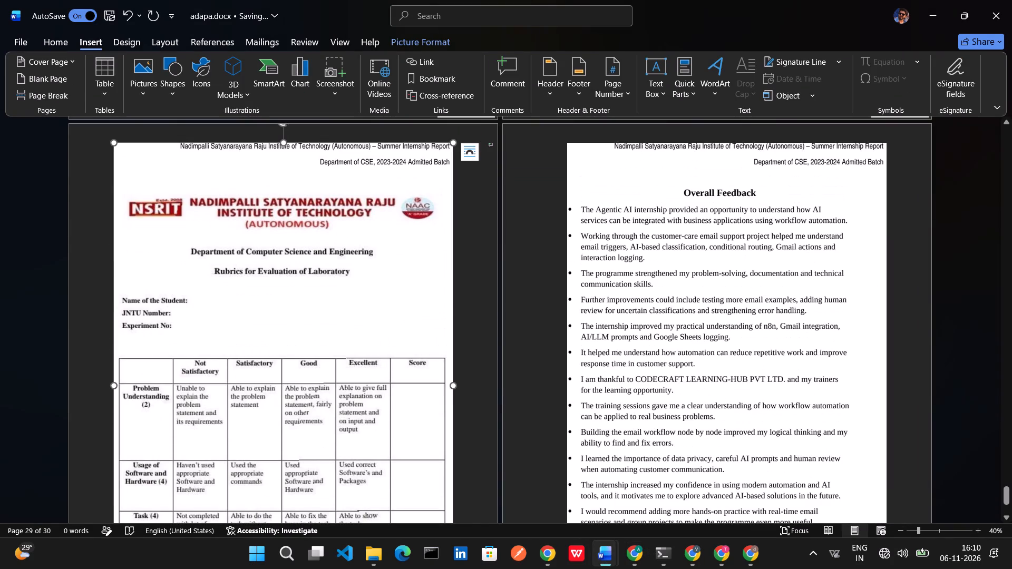
scroll(566, 335, "down", 4)
scroll(576, 332, "down", 20)
scroll(576, 332, "down", 3)
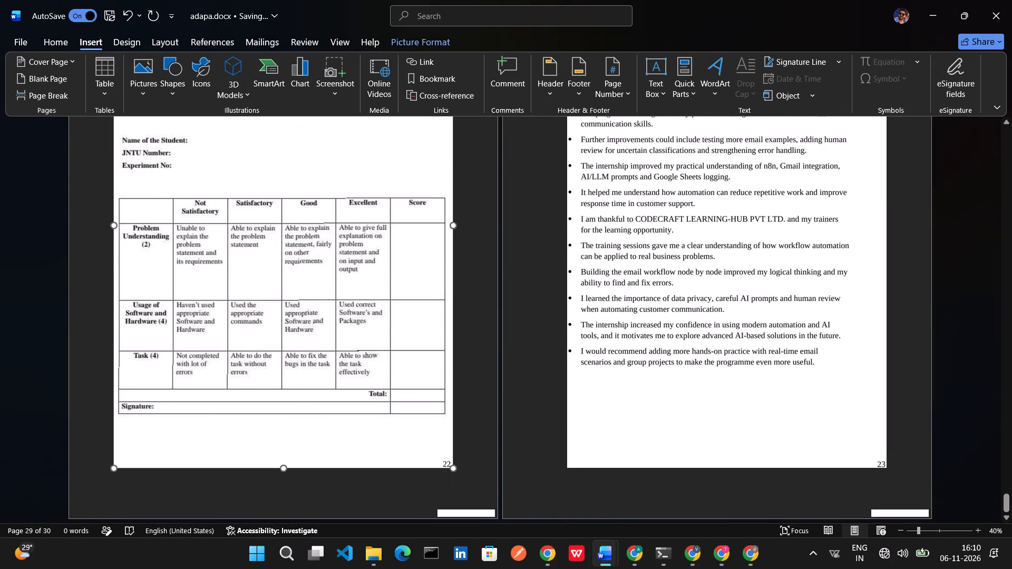
scroll(590, 326, "down", 3)
scroll(590, 326, "up", 9)
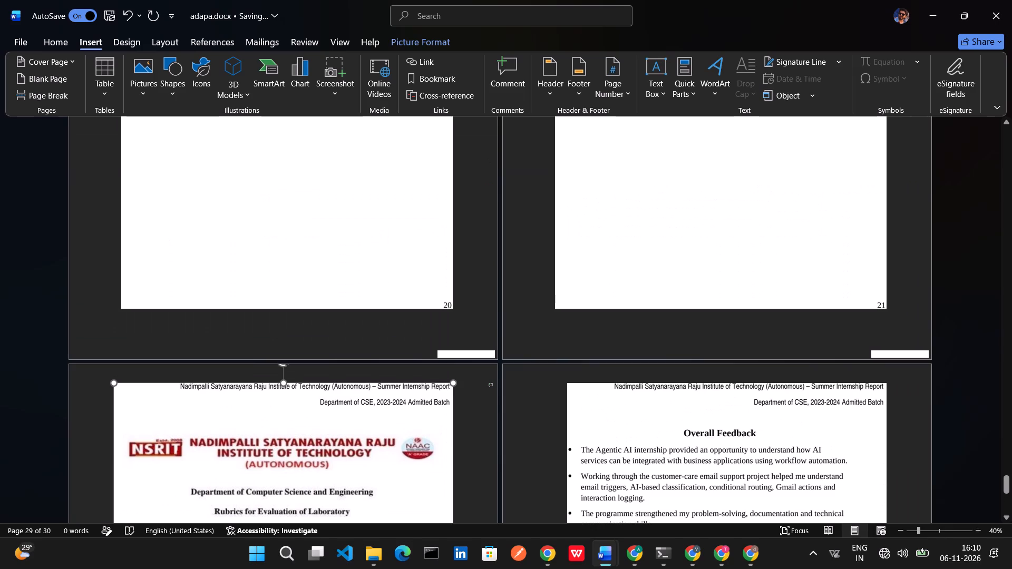
scroll(590, 326, "up", 6)
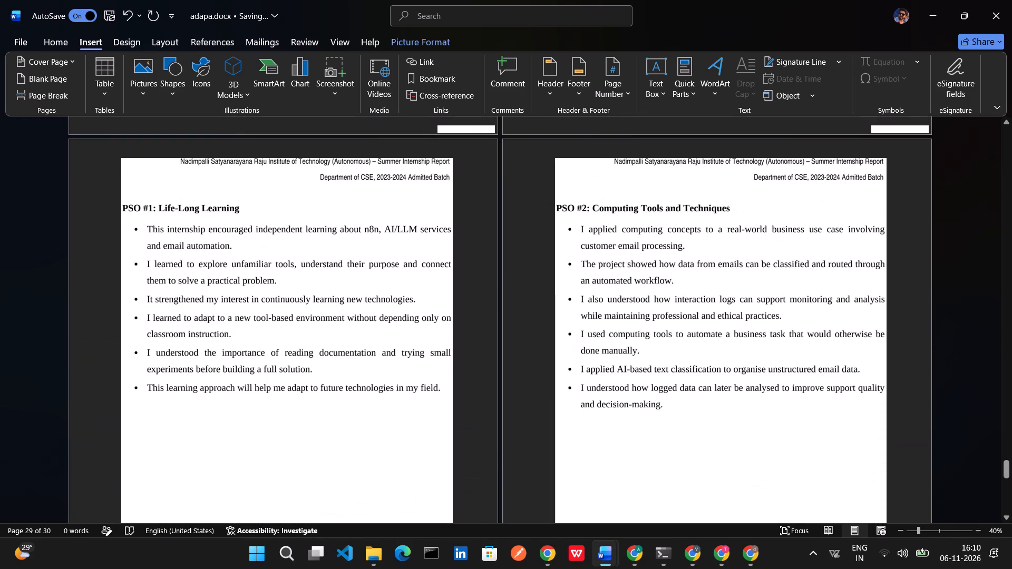
scroll(590, 326, "down", 7)
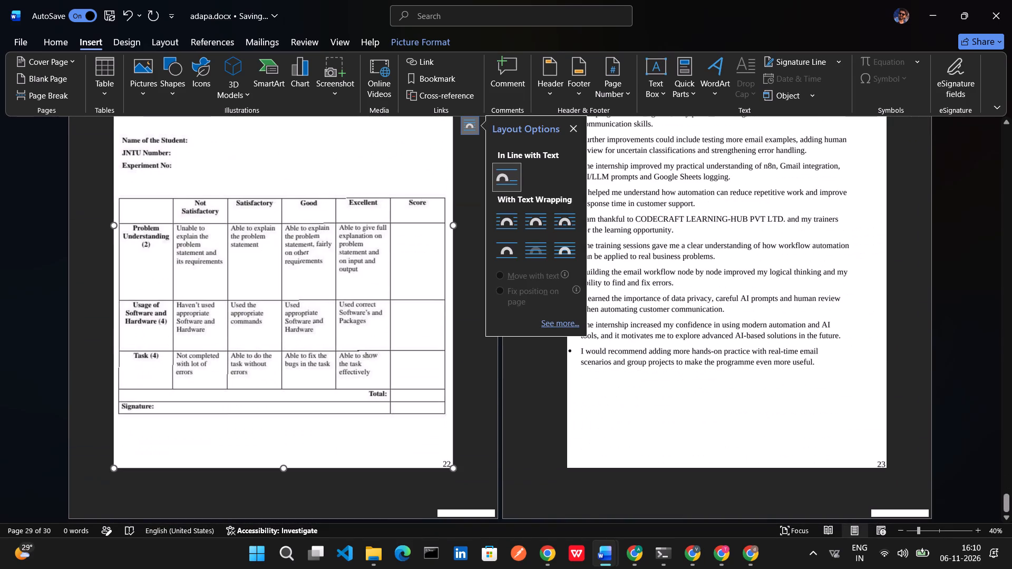
left_click(712, 297)
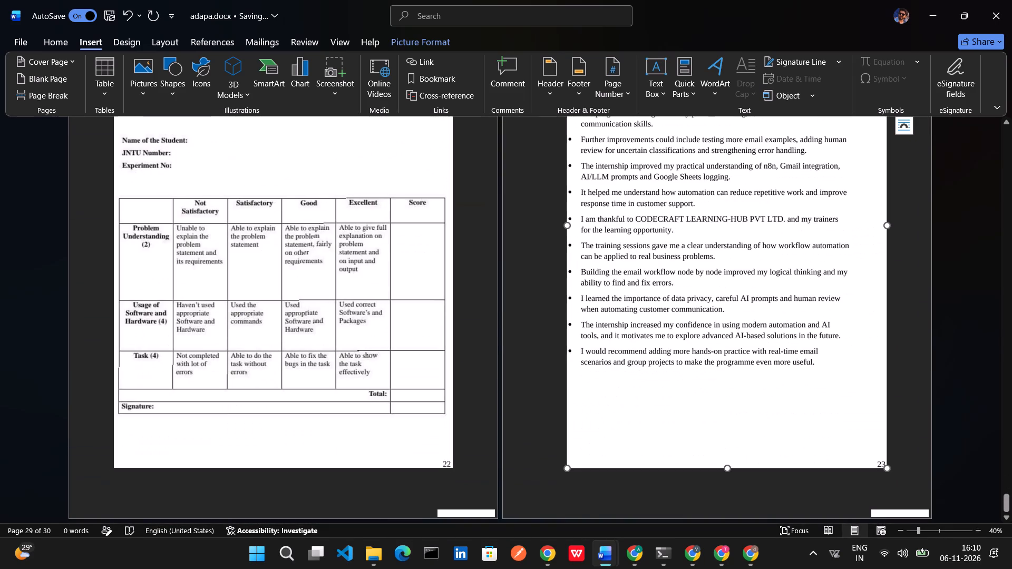
key("ctrl+c")
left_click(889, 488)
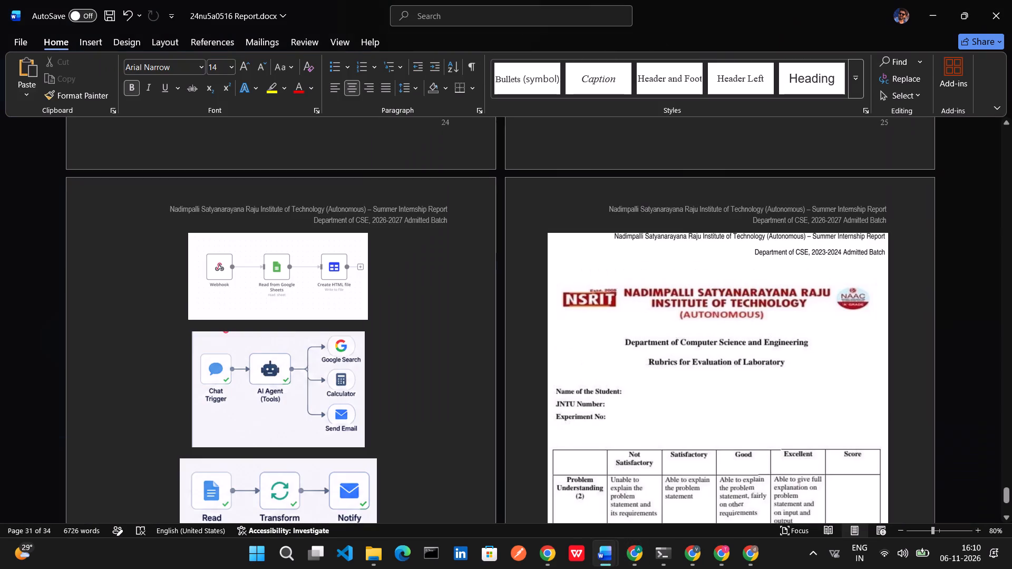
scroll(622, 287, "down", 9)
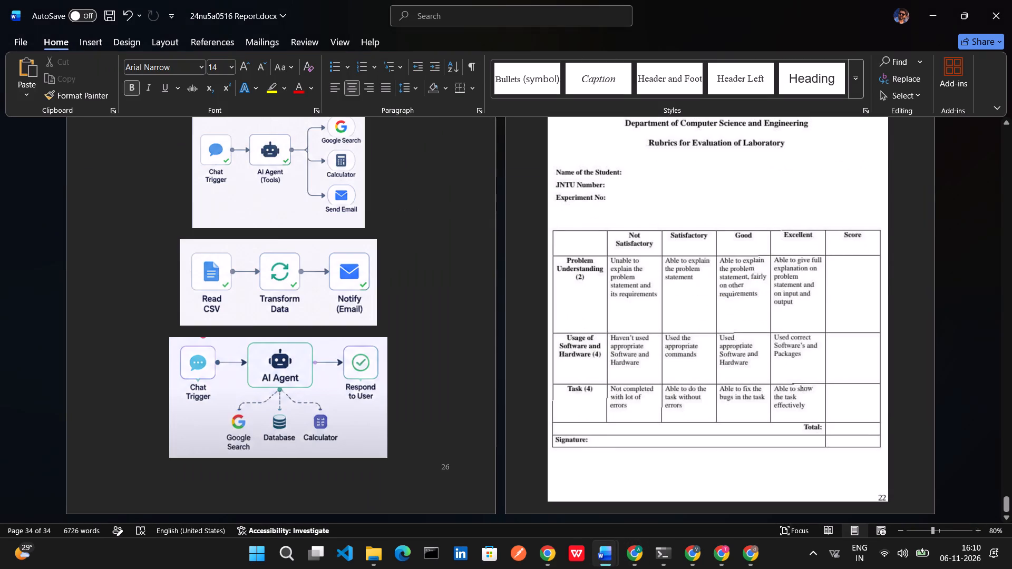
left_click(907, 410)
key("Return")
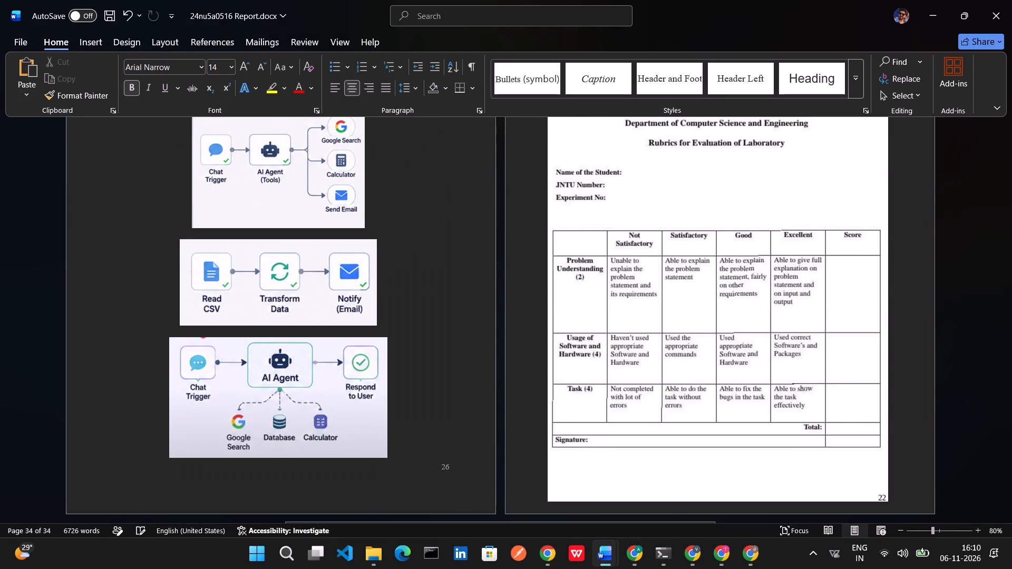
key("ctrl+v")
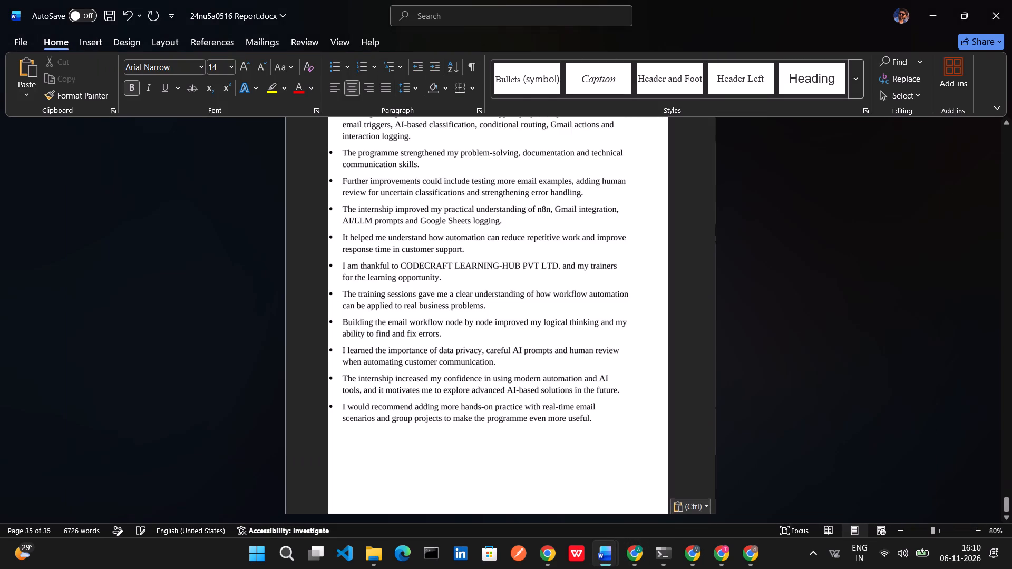
Examine the pasted Overall Feedback page and check the report's earlier pages for an existing Overall Feedback section.
scroll(907, 410, "down", 3)
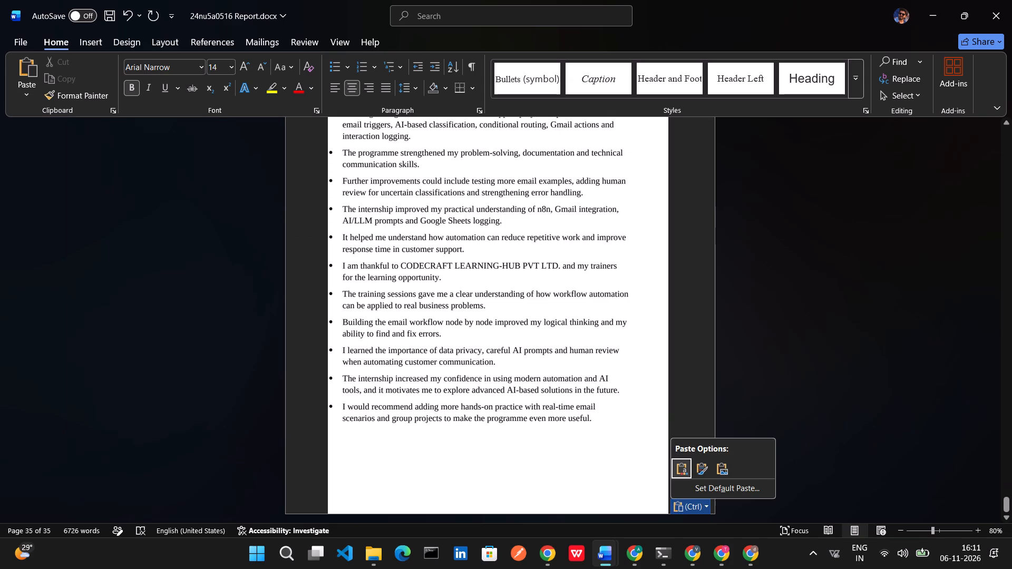
scroll(662, 319, "up", 2)
scroll(662, 319, "down", 4)
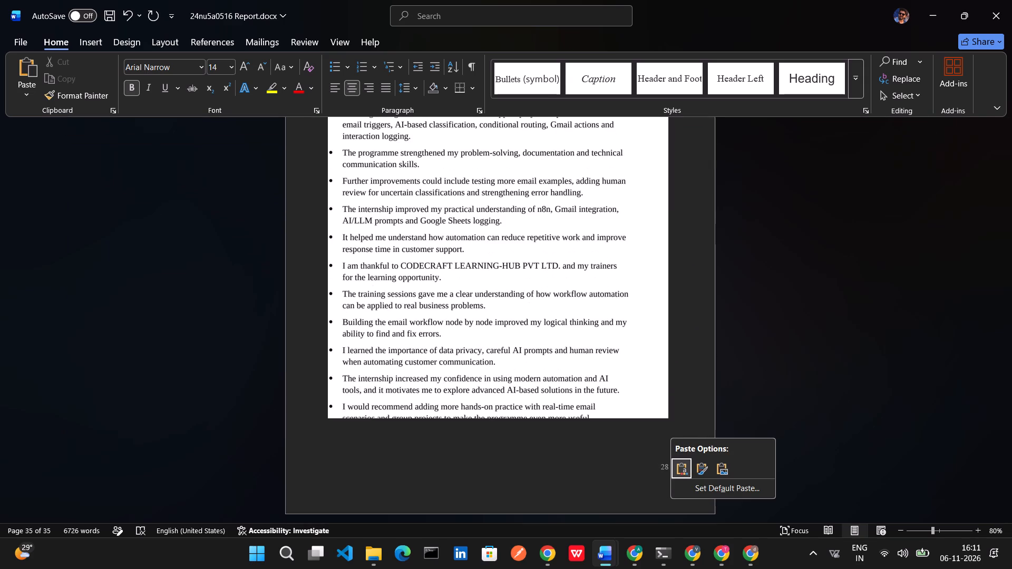
scroll(662, 319, "down", 2)
scroll(662, 319, "up", 10)
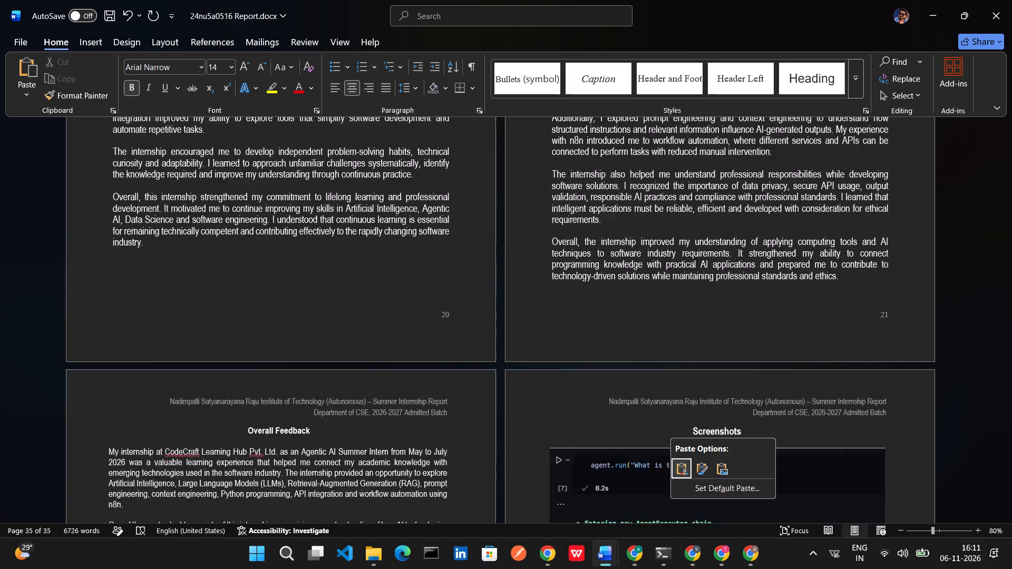
scroll(665, 347, "up", 2)
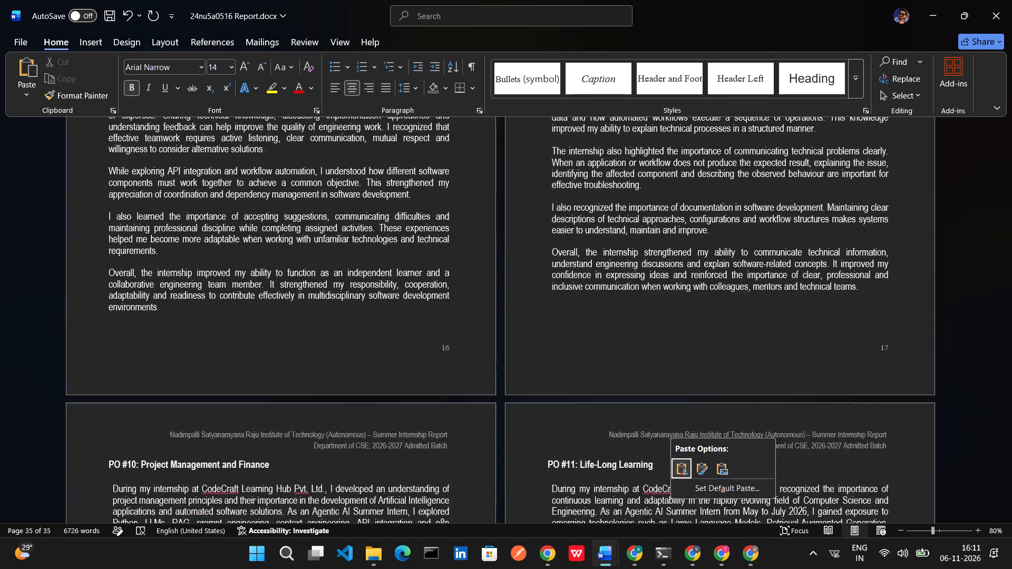
scroll(665, 347, "down", 18)
scroll(665, 347, "up", 2)
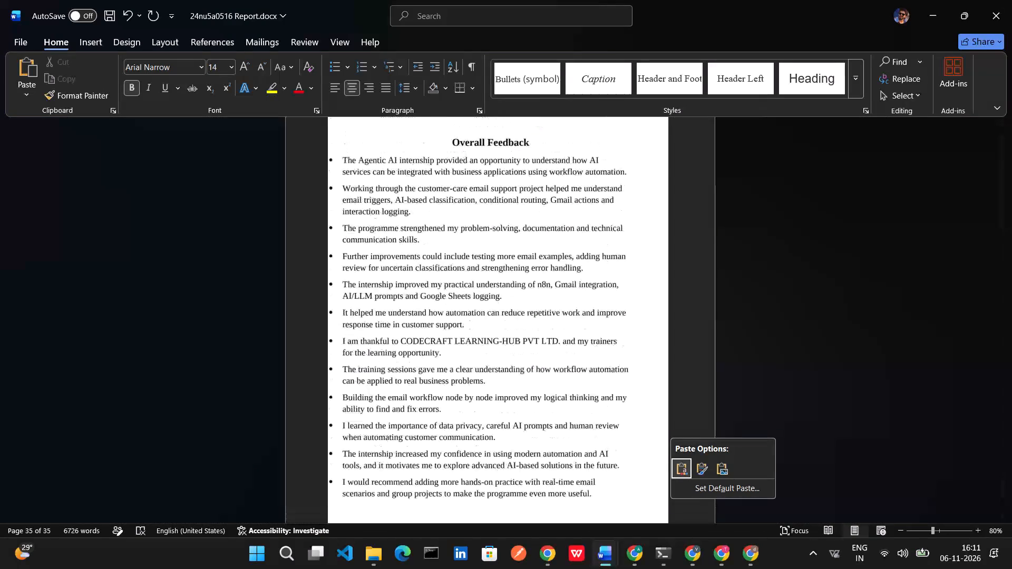
scroll(665, 347, "up", 1)
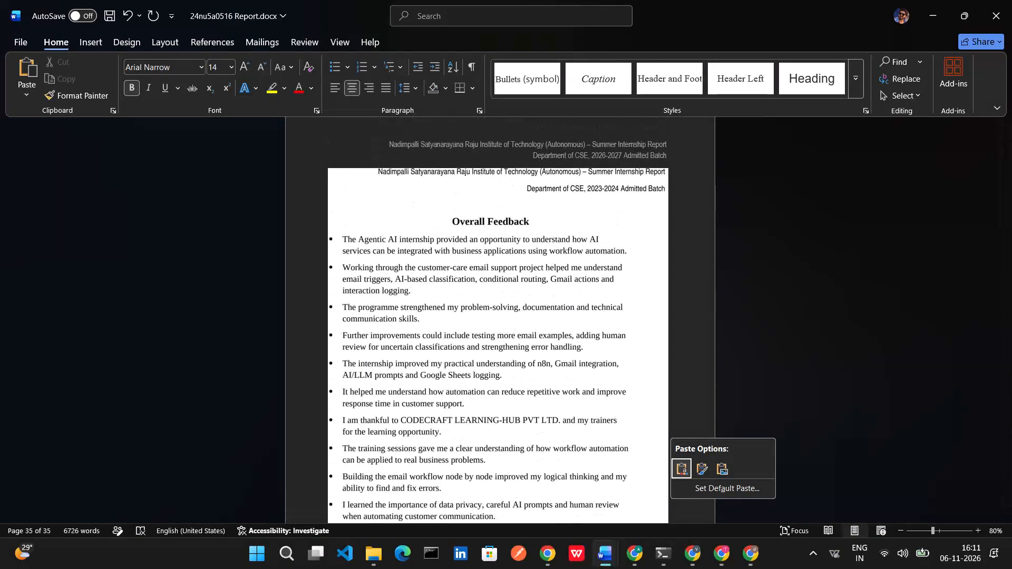
scroll(585, 227, "up", 9)
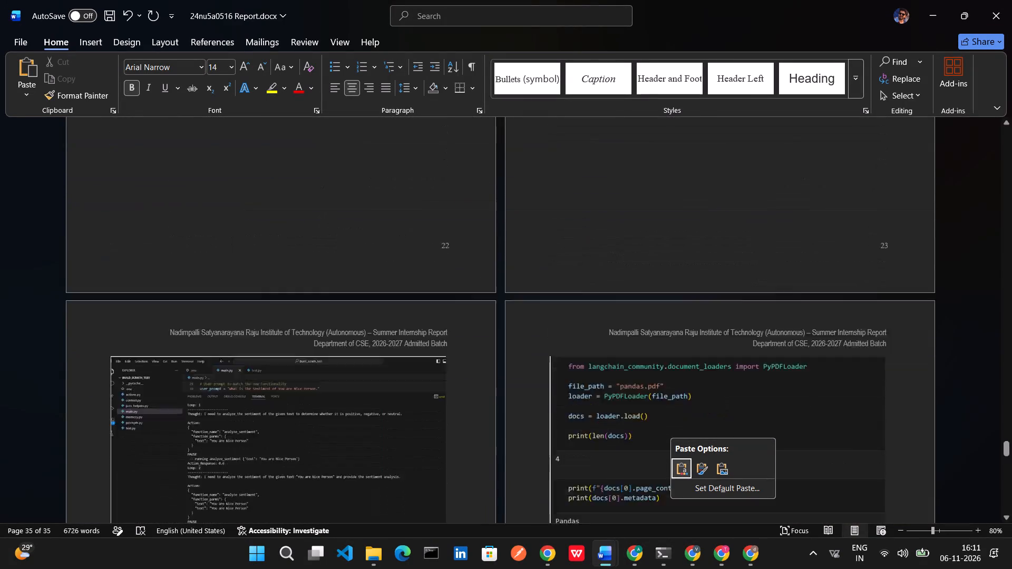
scroll(585, 227, "up", 20)
scroll(585, 227, "down", 1)
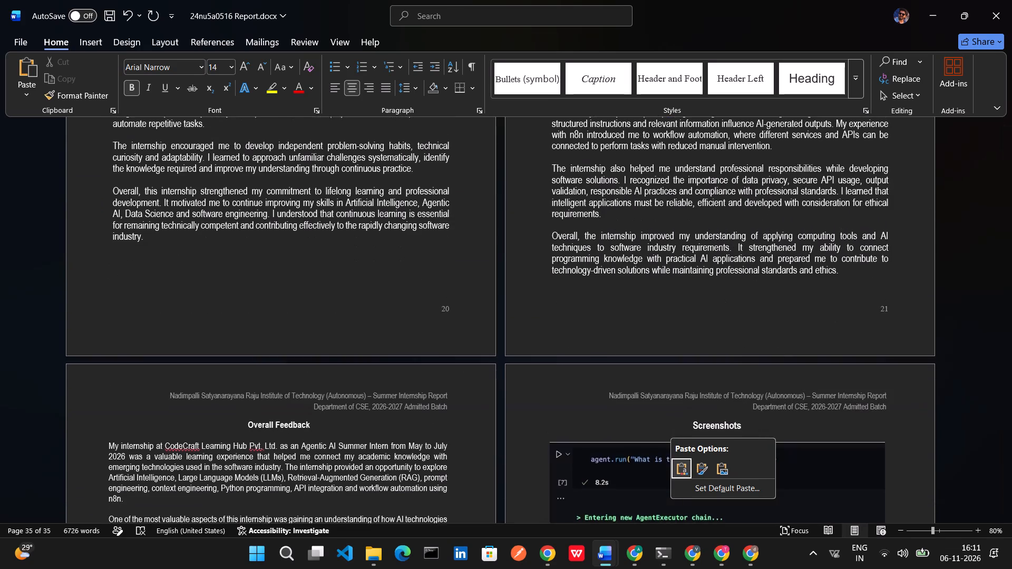
scroll(585, 227, "down", 17)
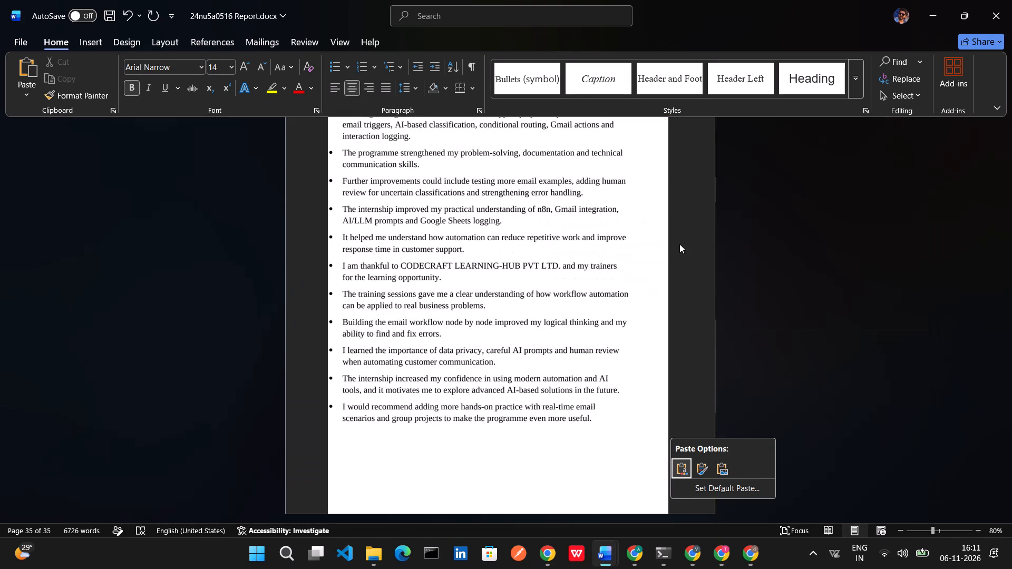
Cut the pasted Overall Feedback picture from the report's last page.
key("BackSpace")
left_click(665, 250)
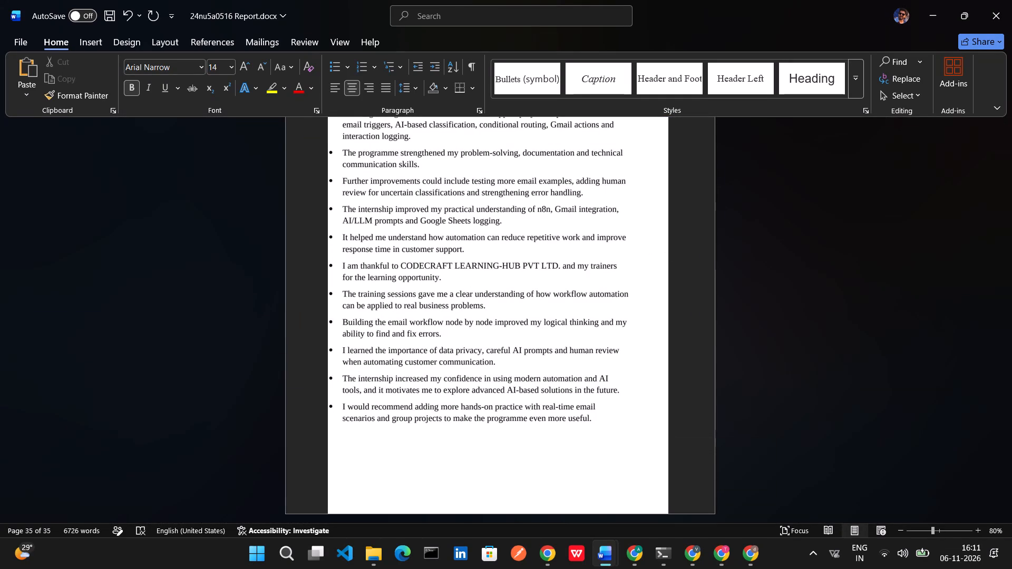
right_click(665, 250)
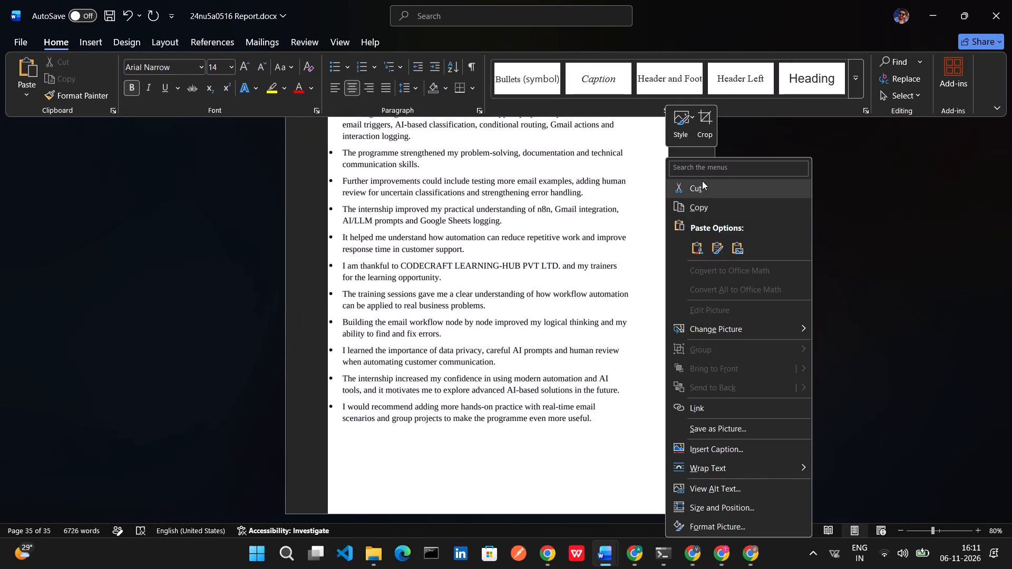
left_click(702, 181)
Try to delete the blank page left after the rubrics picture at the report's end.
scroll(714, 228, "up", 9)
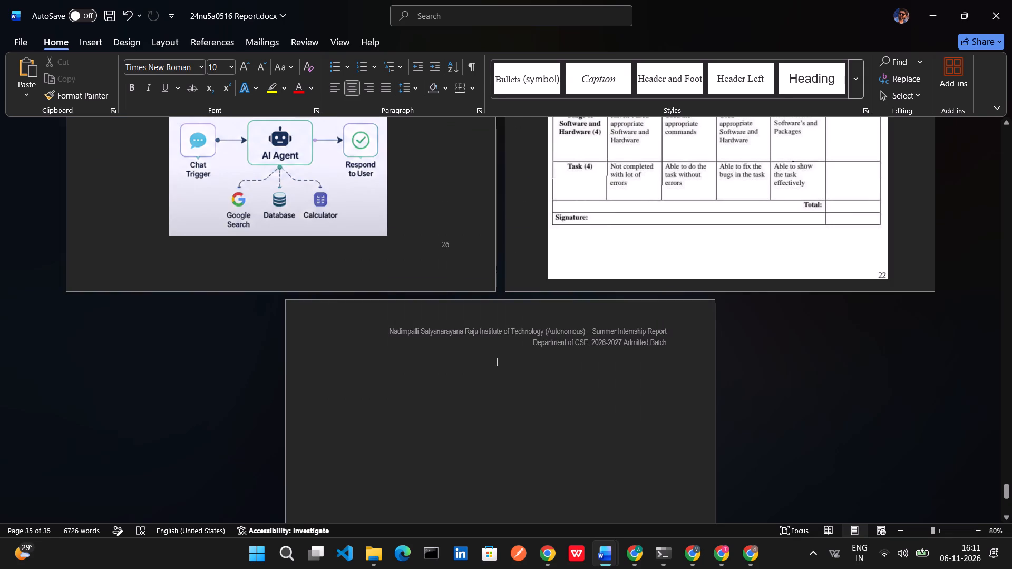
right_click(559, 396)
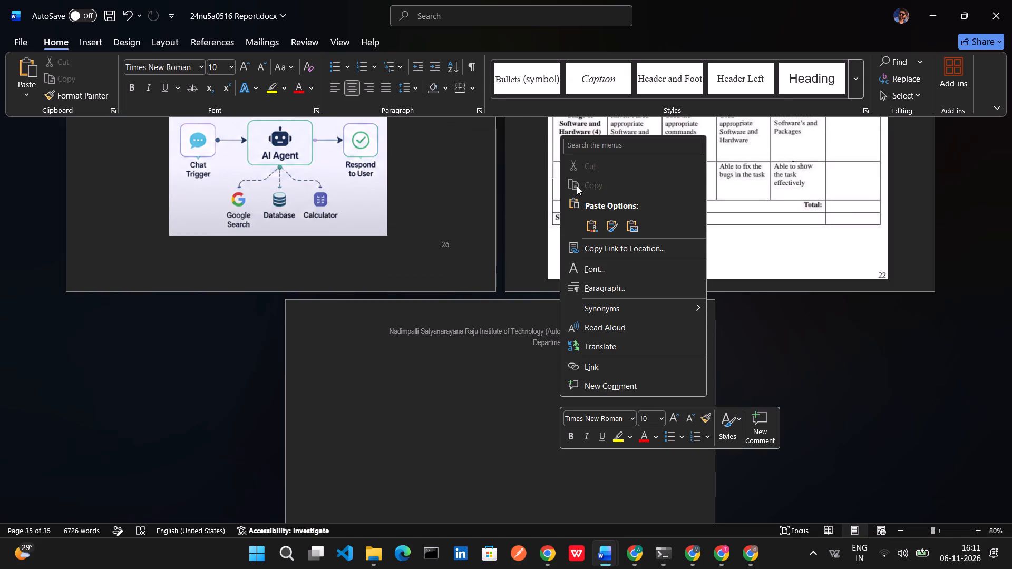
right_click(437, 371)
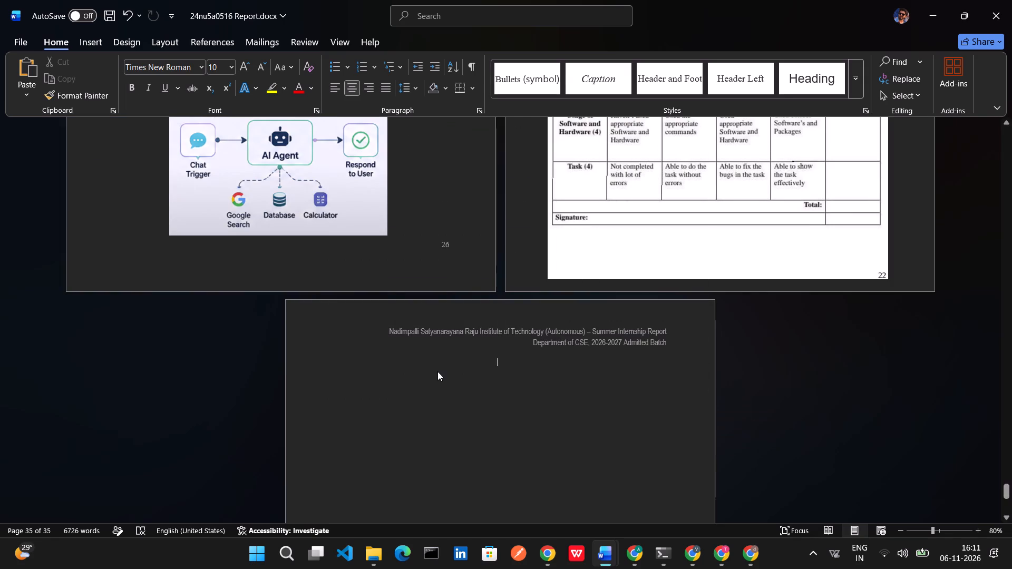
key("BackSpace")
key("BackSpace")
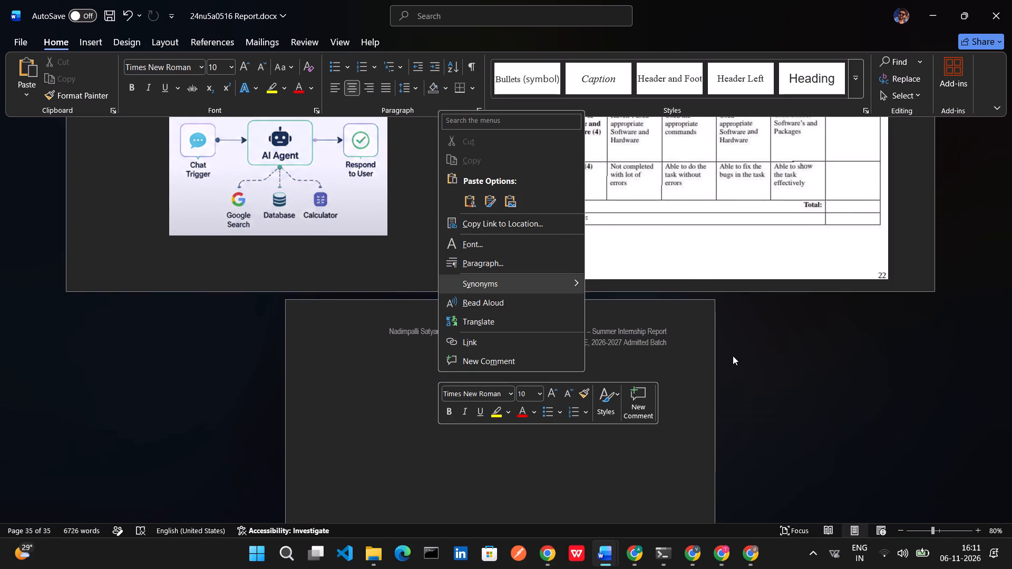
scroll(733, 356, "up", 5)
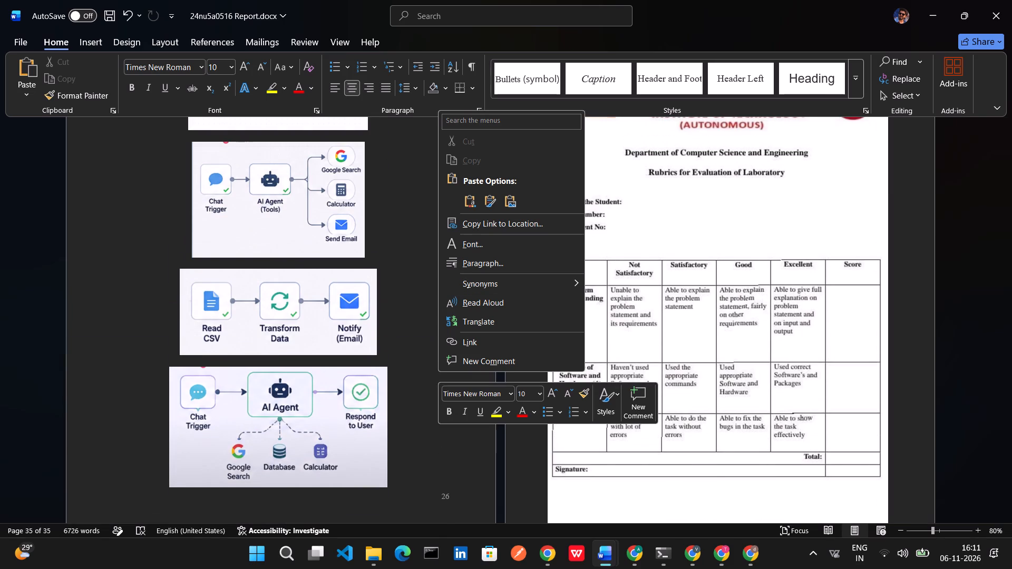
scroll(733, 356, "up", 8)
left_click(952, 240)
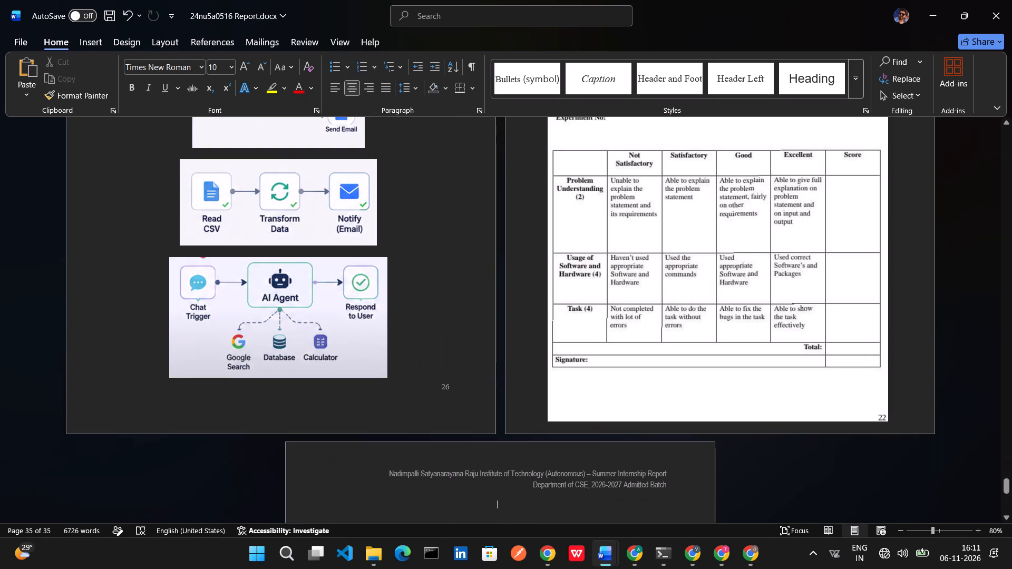
Review the report backwards from the screenshot pages through Overall Feedback and the PSO and PO sections to the internship overview.
scroll(546, 352, "up", 8)
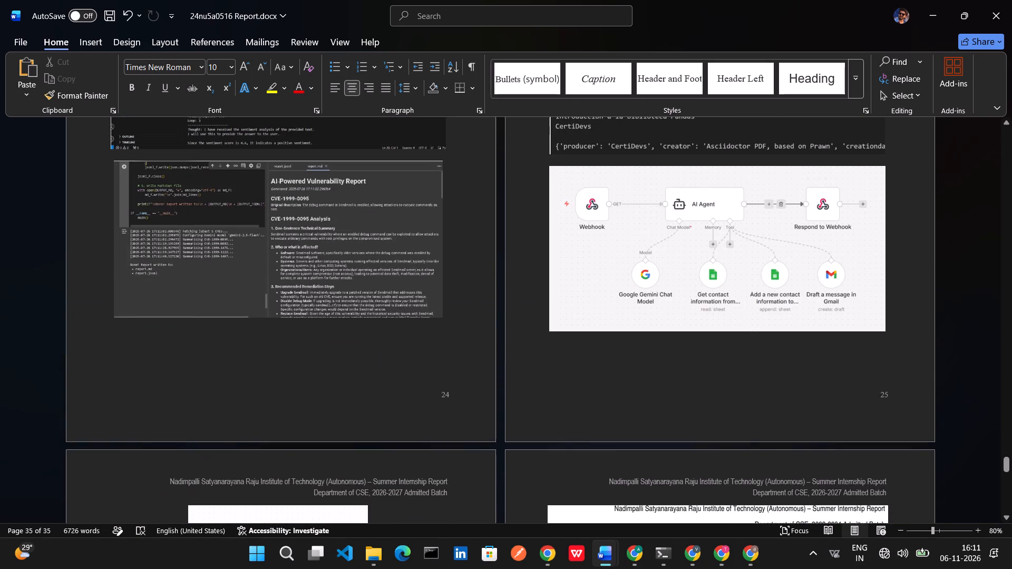
scroll(546, 352, "up", 3)
scroll(546, 352, "up", 19)
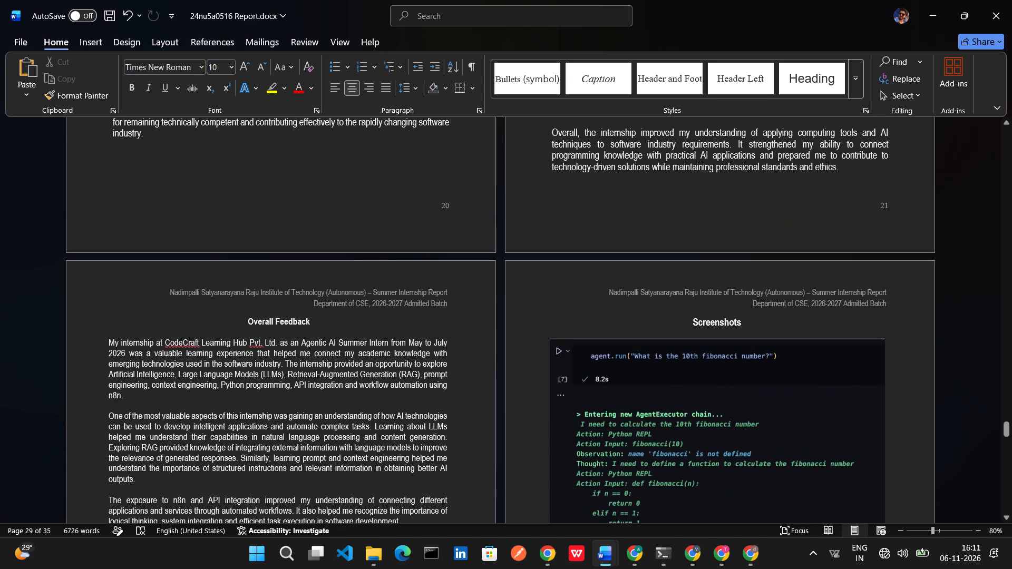
scroll(546, 352, "up", 11)
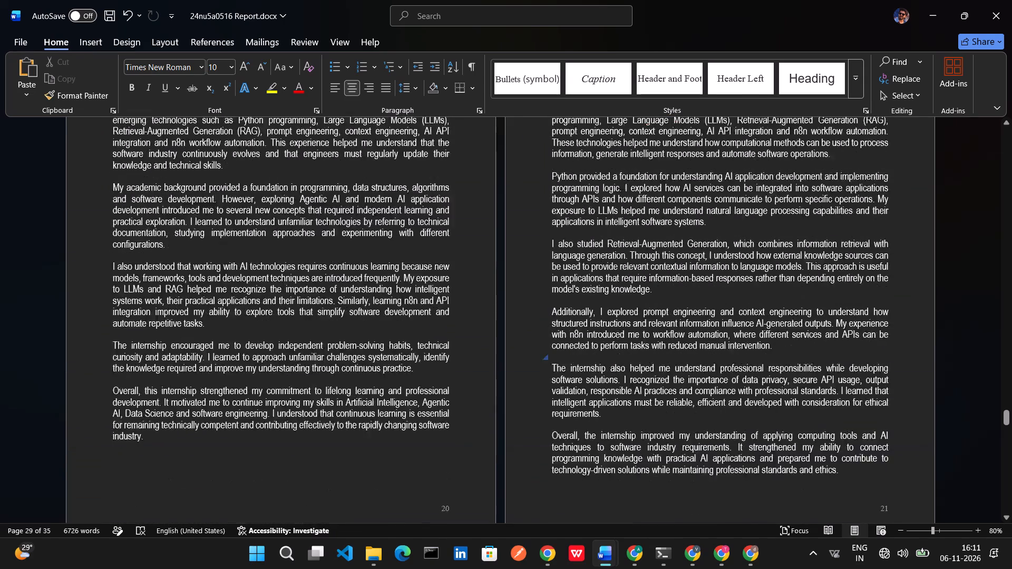
scroll(546, 352, "up", 3)
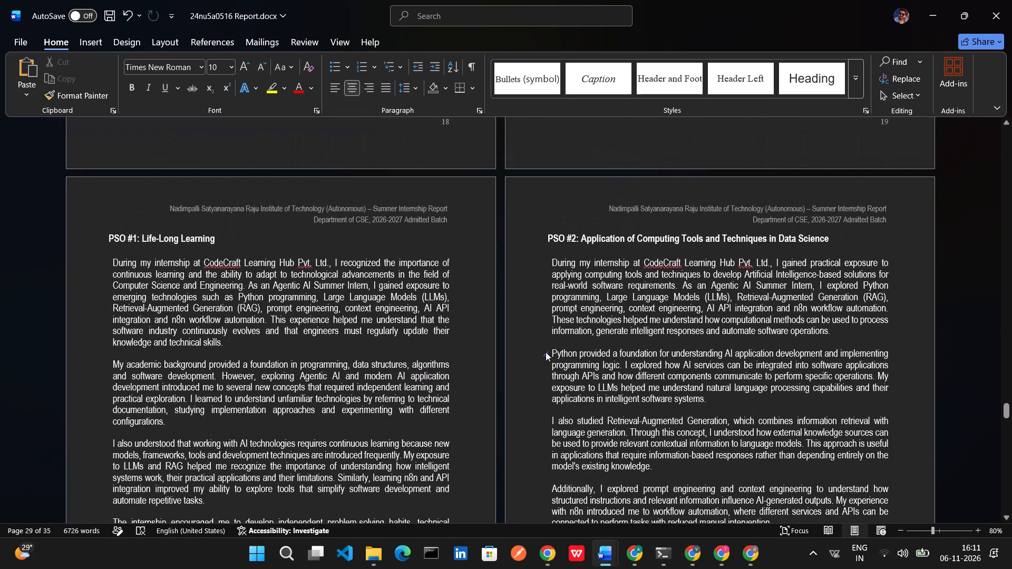
scroll(546, 352, "up", 8)
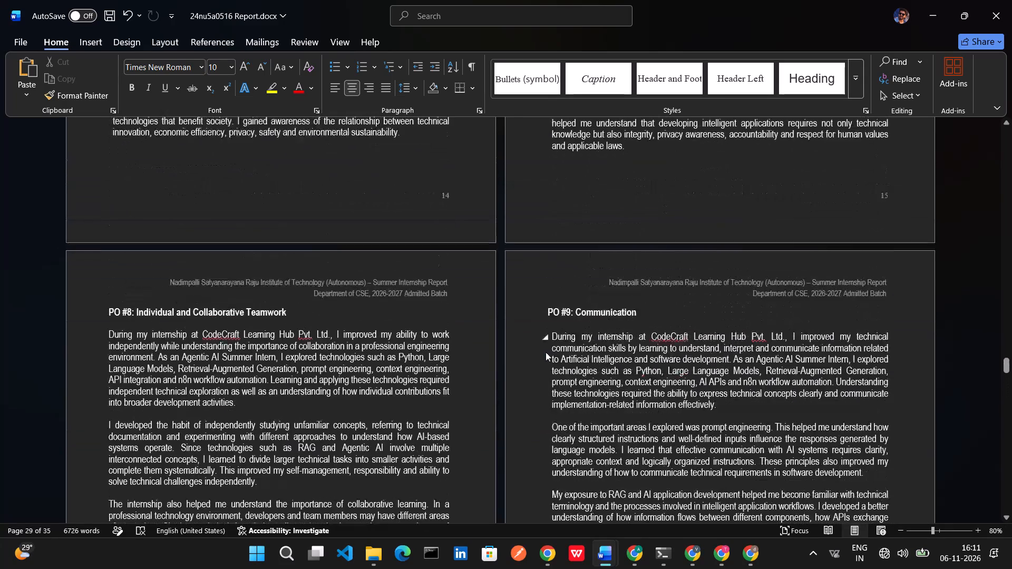
scroll(546, 352, "up", 19)
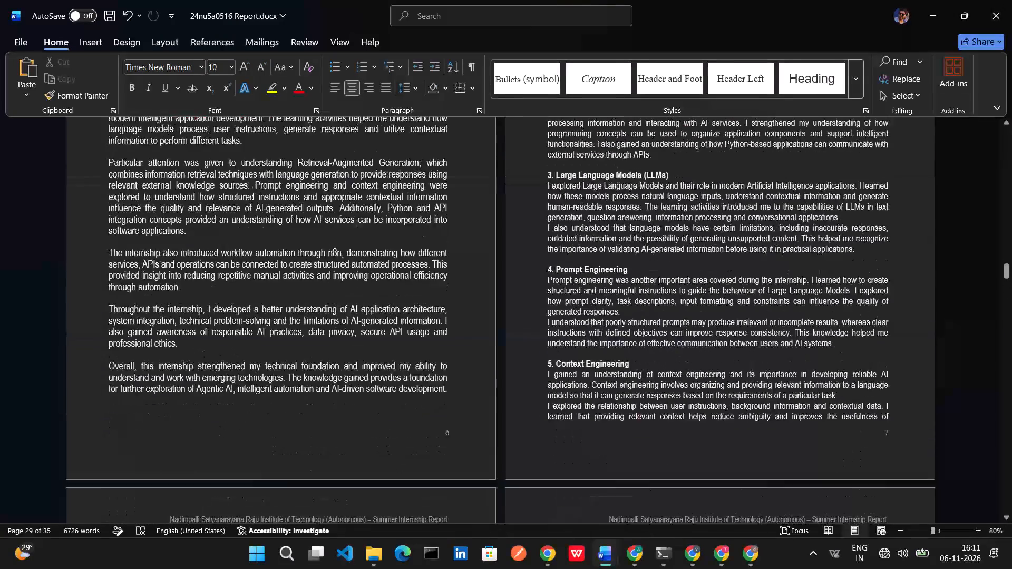
Review the report's Sustainable Development Goals tables and the List of Program Outcomes pages.
scroll(546, 352, "up", 20)
scroll(546, 352, "up", 5)
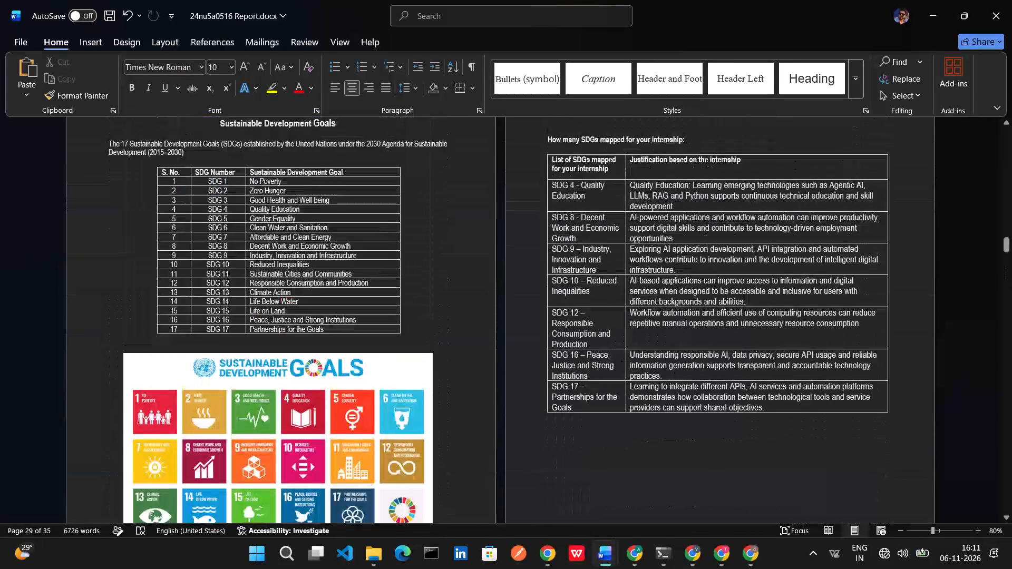
scroll(546, 352, "up", 6)
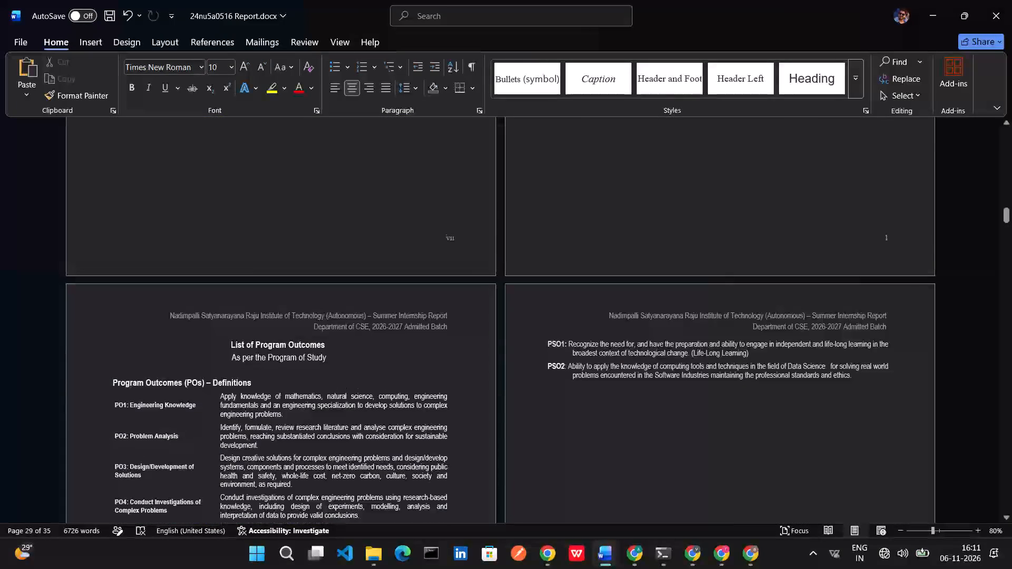
scroll(546, 352, "down", 3)
scroll(546, 352, "up", 2)
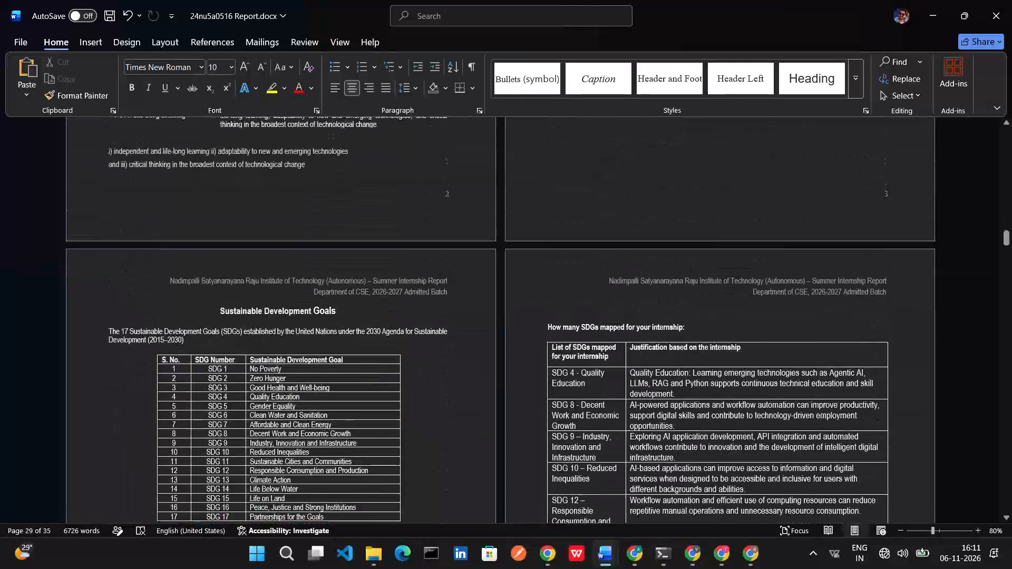
scroll(546, 352, "up", 2)
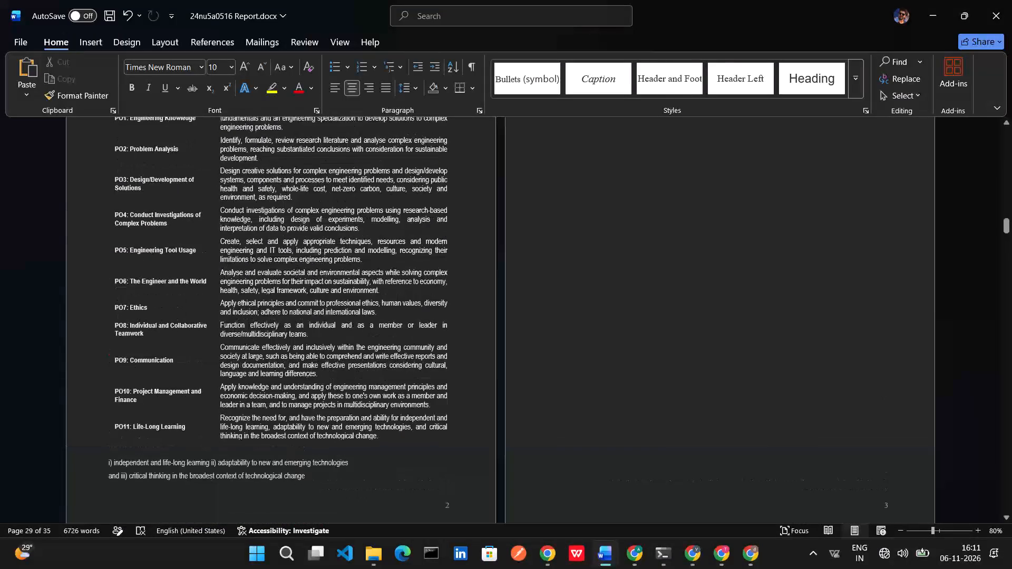
scroll(546, 352, "up", 1, "ctrl")
scroll(546, 352, "up", 1)
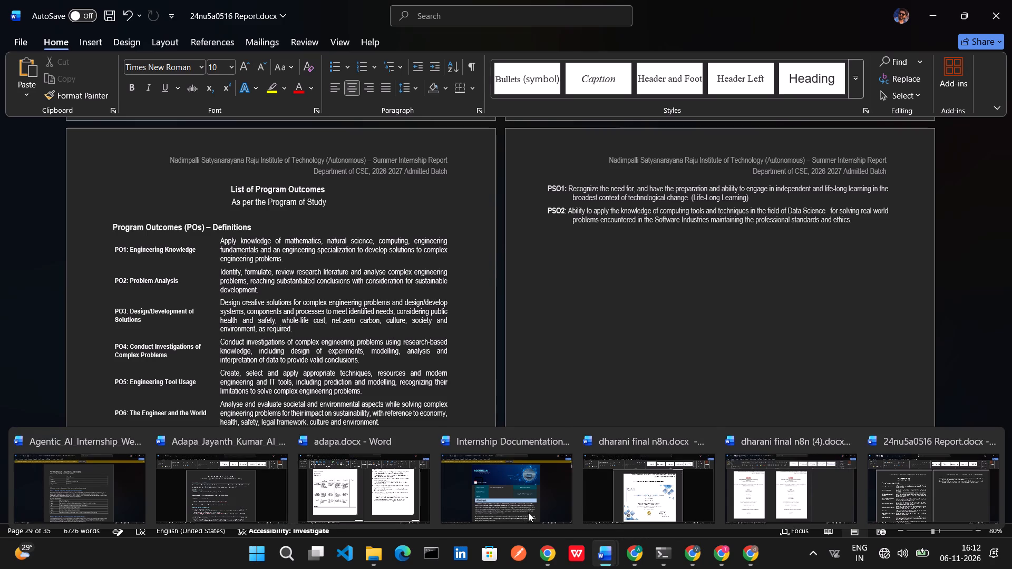
Switch to the reference report dharani final n8n (4).docx and examine its front pages through the Program Outcomes and Sustainable Development Goals.
left_click(741, 479)
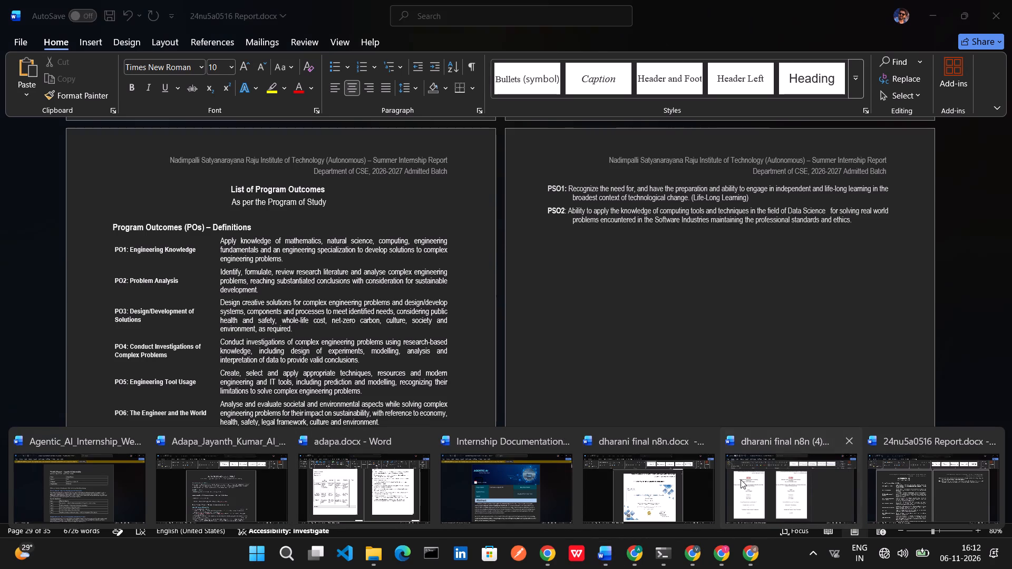
scroll(398, 303, "down", 5)
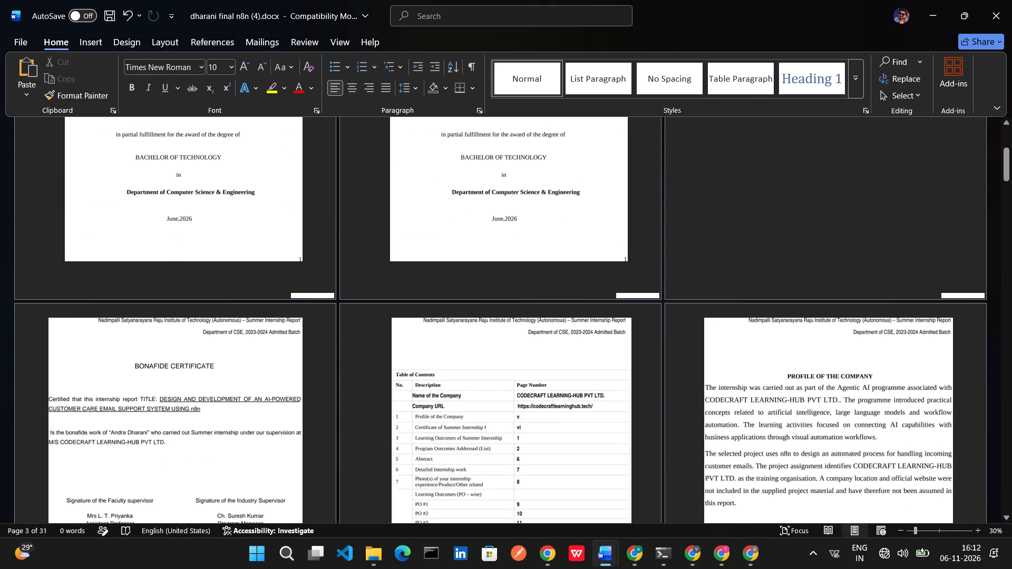
scroll(398, 303, "down", 4)
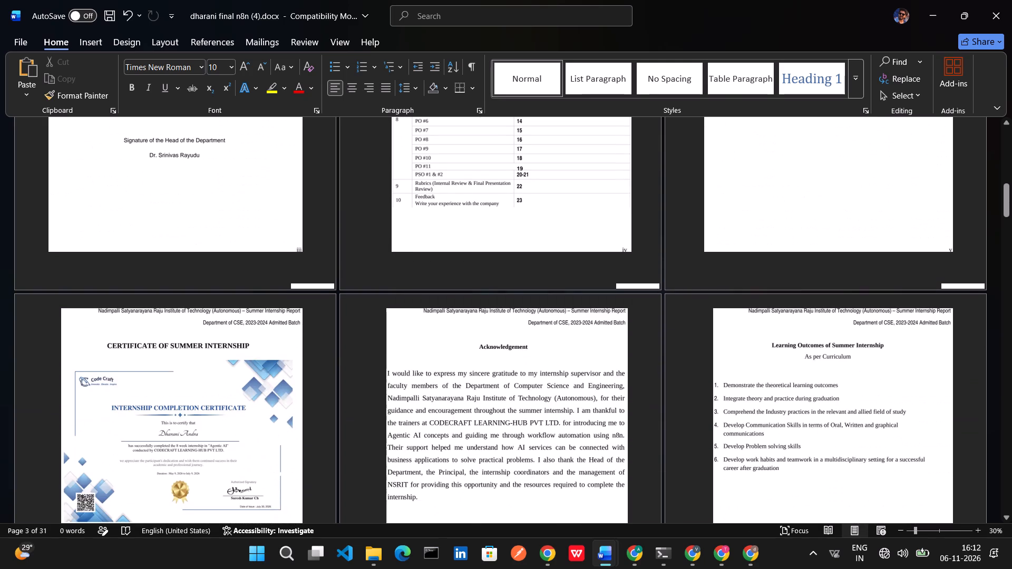
scroll(398, 303, "down", 2)
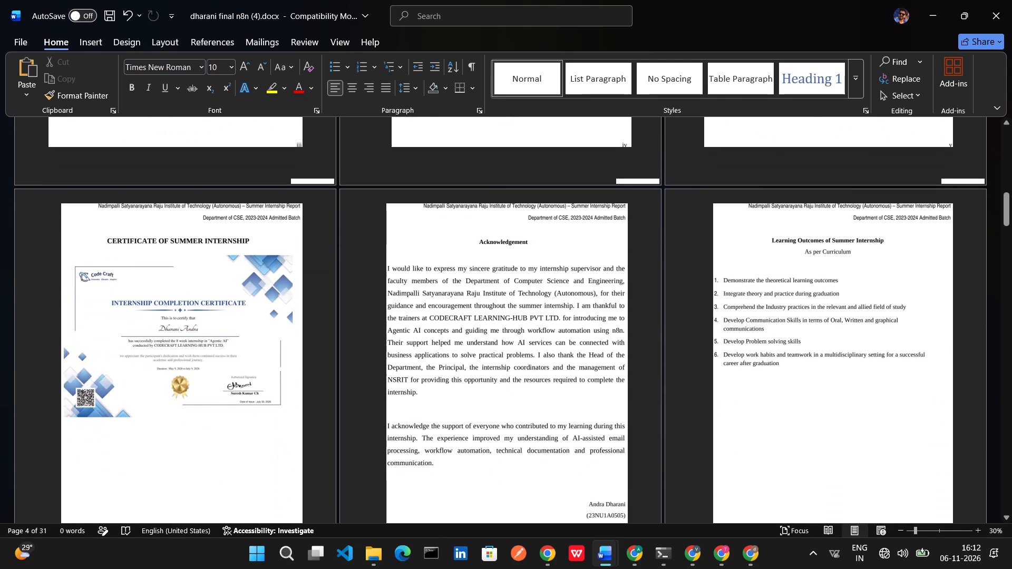
scroll(398, 303, "down", 10)
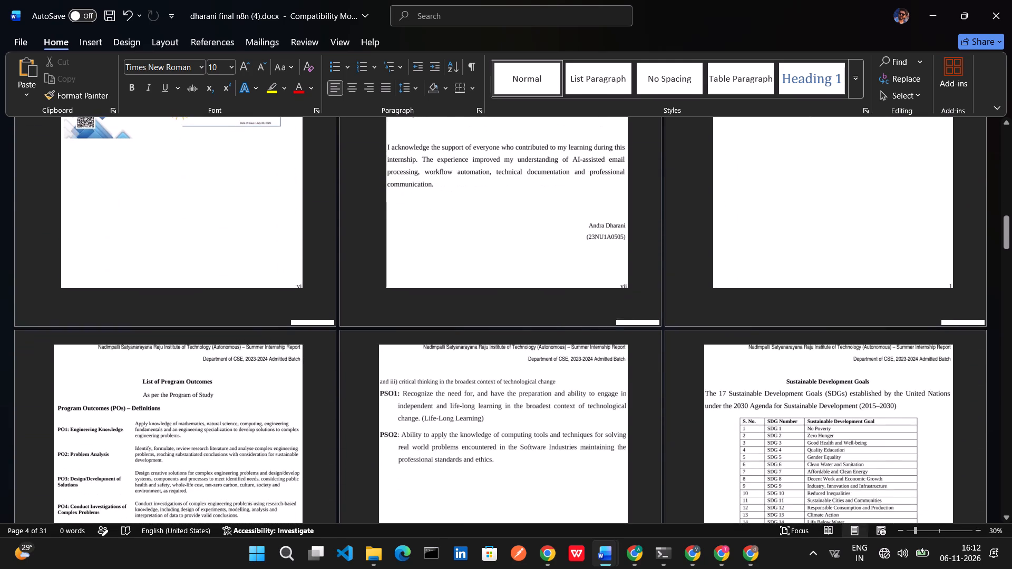
scroll(398, 303, "down", 2)
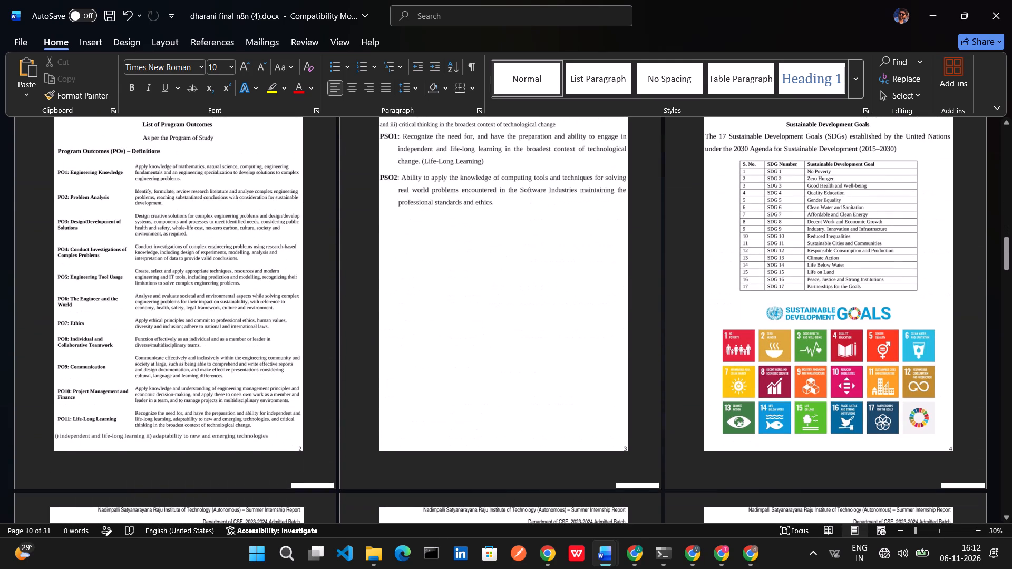
Review the rest of the reference report, from the SDG mapping, Abstract and Detailed Internship Work to Overall Feedback.
scroll(398, 303, "down", 12)
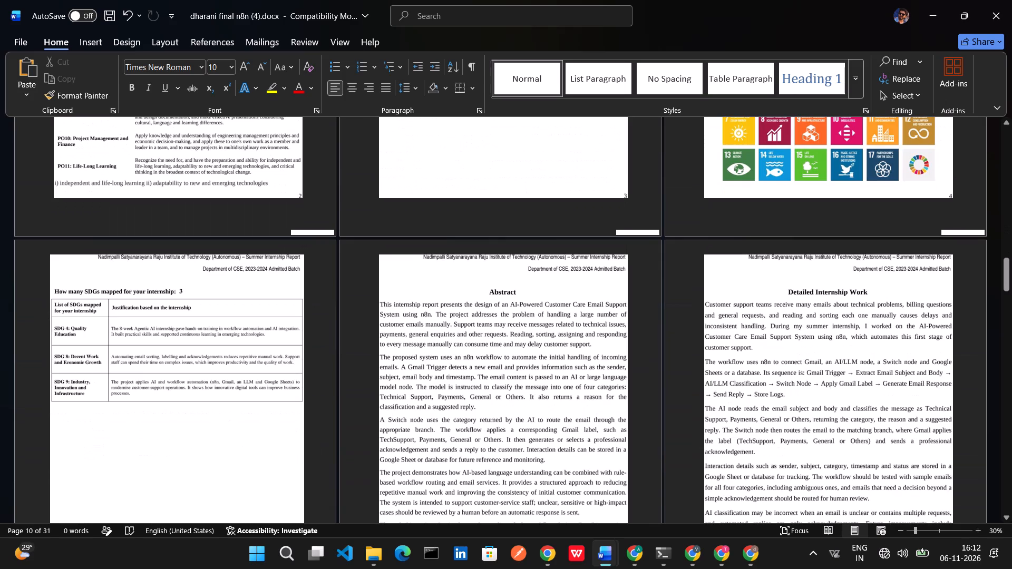
scroll(398, 303, "up", 5)
scroll(398, 303, "down", 3)
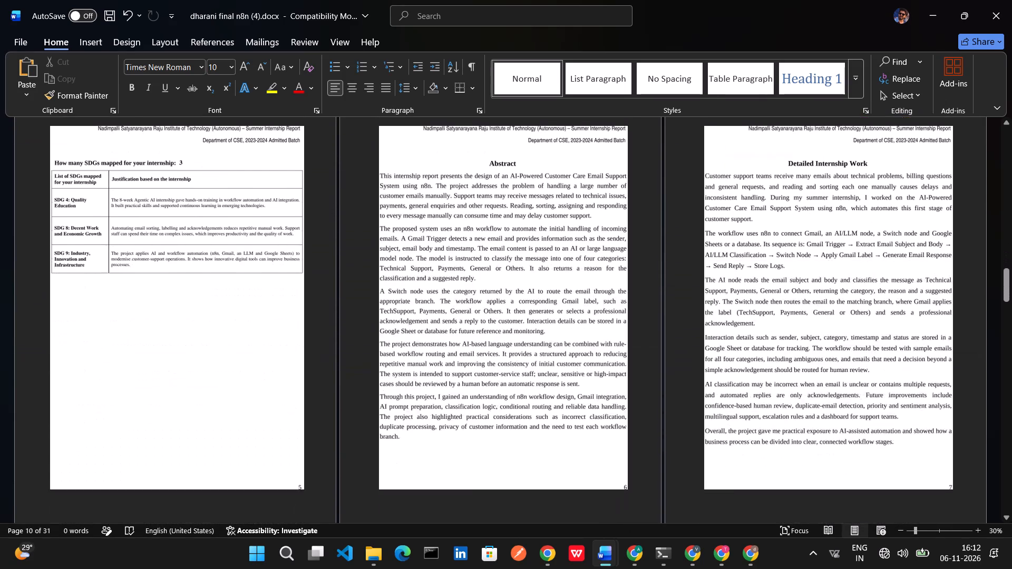
scroll(398, 303, "down", 11)
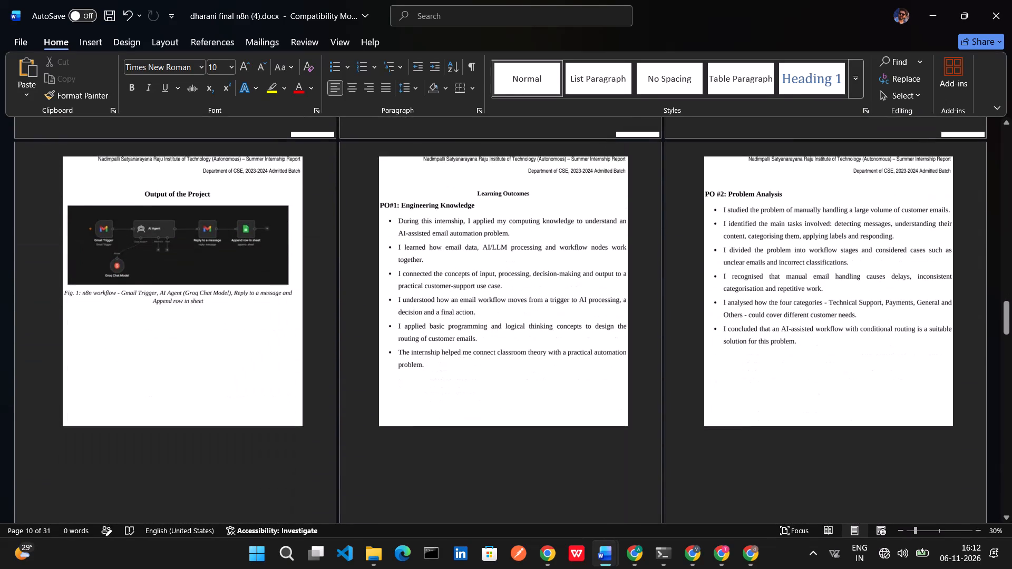
scroll(398, 303, "down", 10)
scroll(398, 303, "down", 20)
scroll(398, 303, "down", 20)
scroll(398, 303, "down", 20)
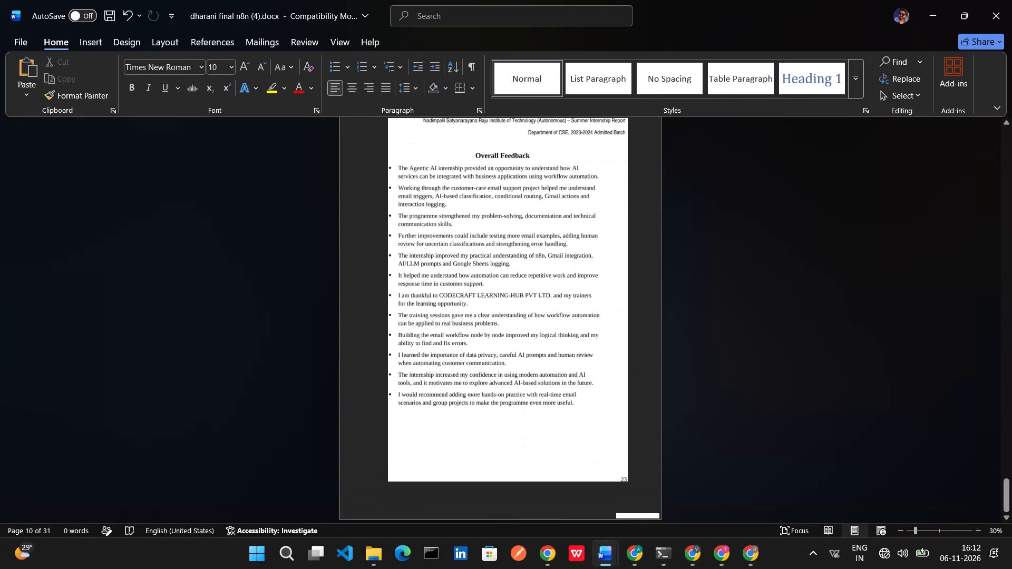
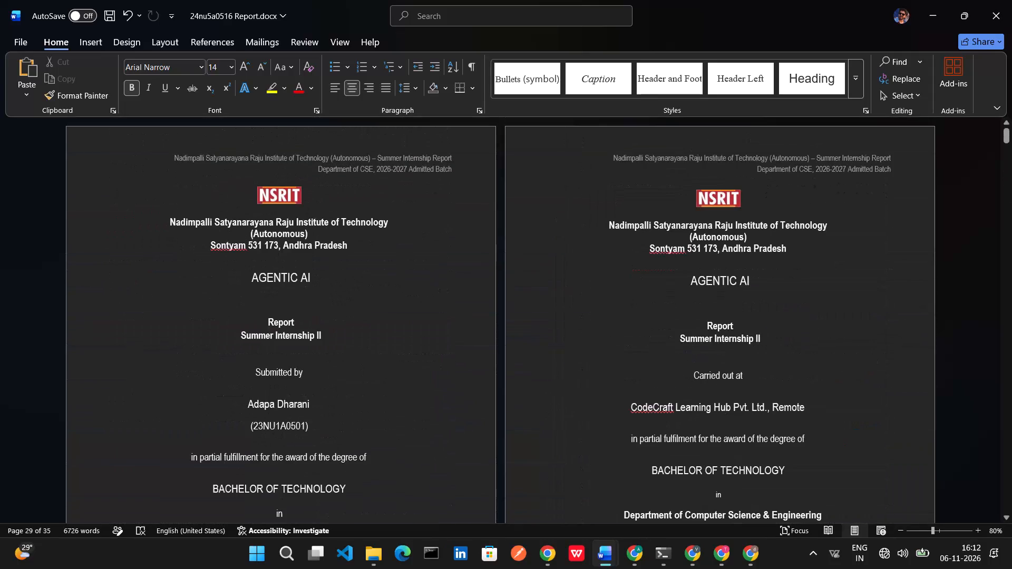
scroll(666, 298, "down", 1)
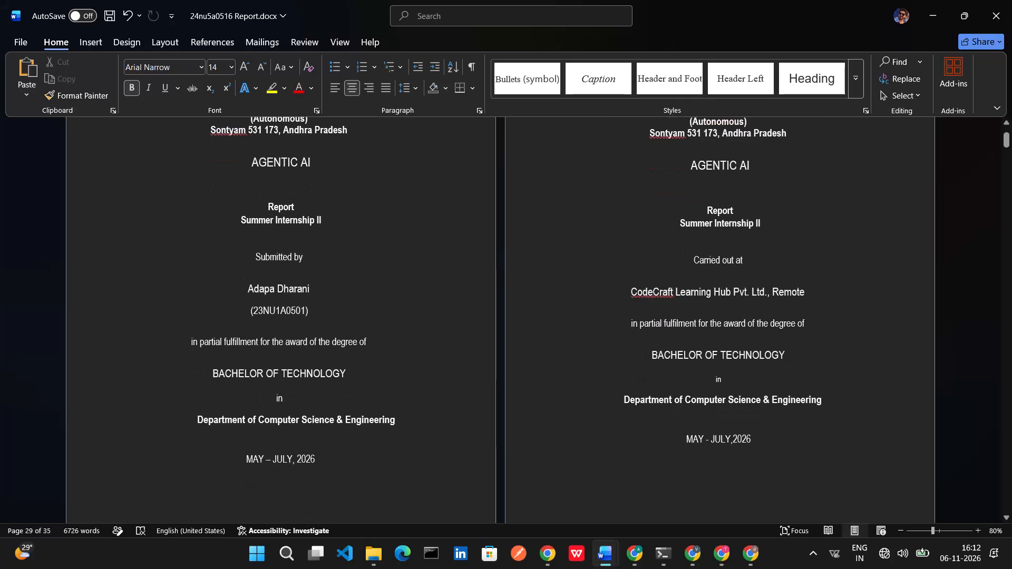
Review the report from the title pages through the table of contents, company profile and certificate to the Sustainable Development Goals tables.
scroll(666, 298, "down", 4)
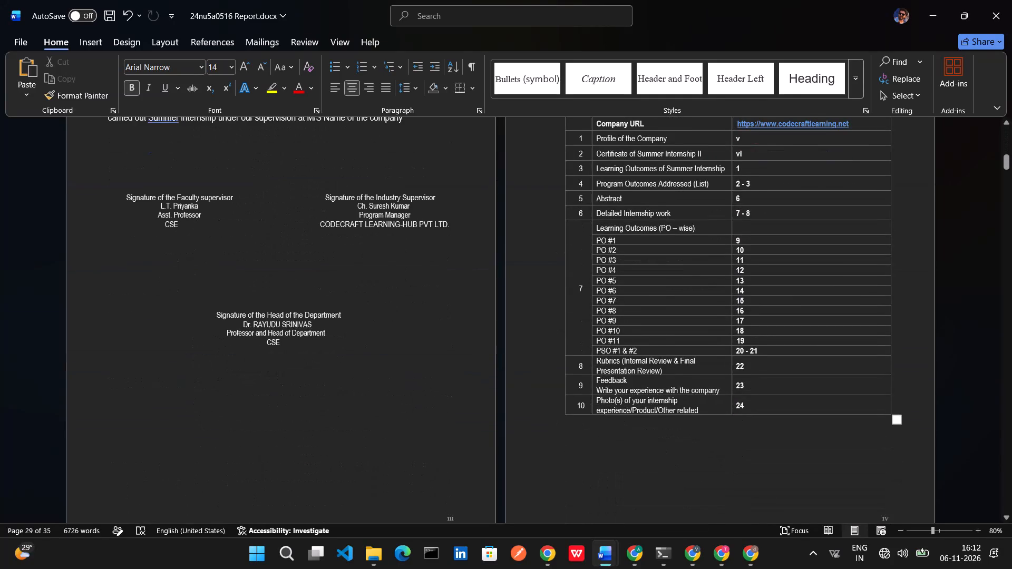
scroll(666, 298, "down", 5)
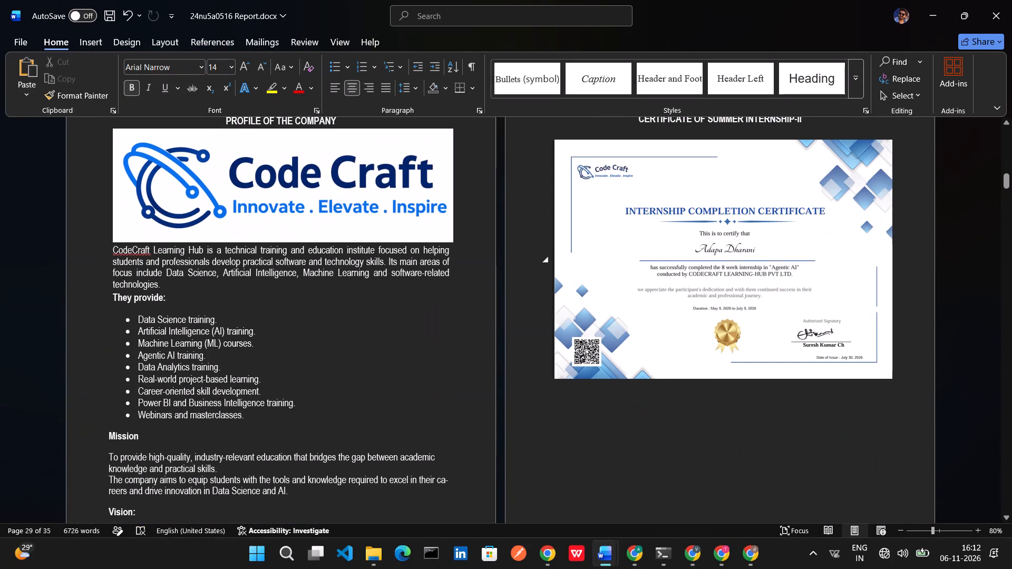
scroll(666, 298, "down", 7)
scroll(666, 298, "up", 2)
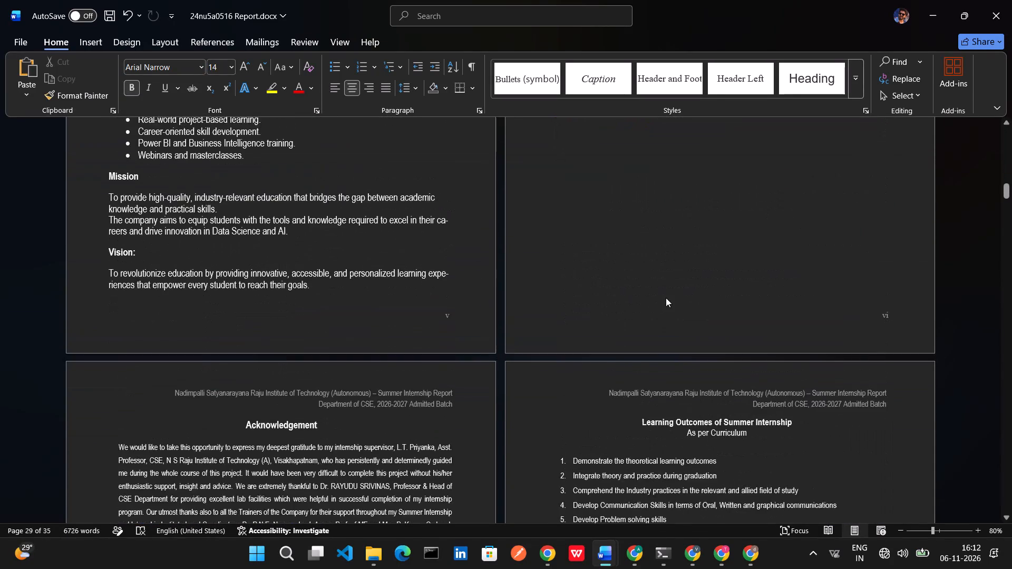
scroll(666, 298, "down", 9)
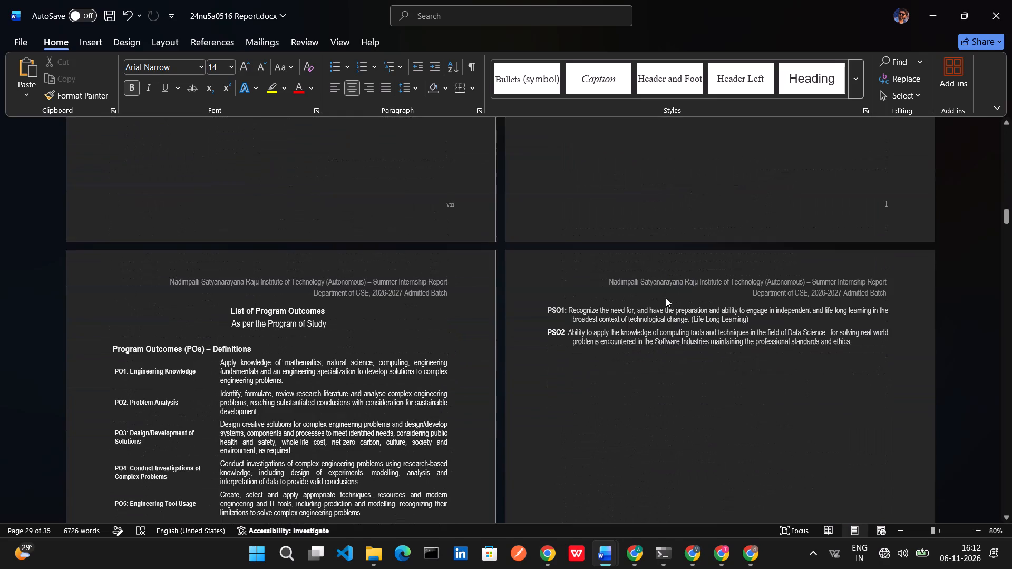
scroll(666, 298, "down", 10)
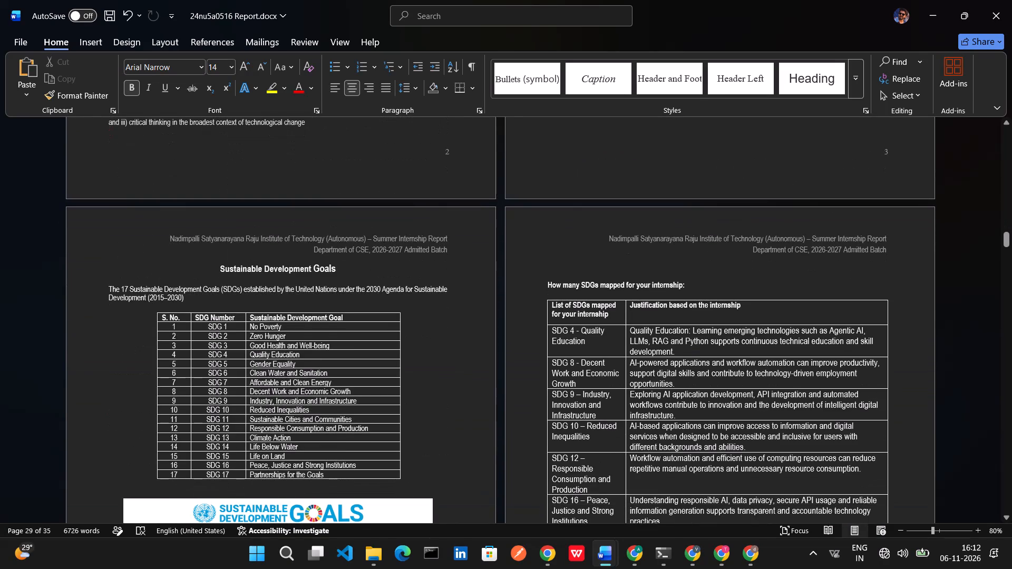
Check the page numbers listed in the table of contents against the footers up to the Sustainable Development Goals page.
scroll(666, 298, "up", 20)
scroll(666, 298, "up", 20)
scroll(666, 298, "down", 4)
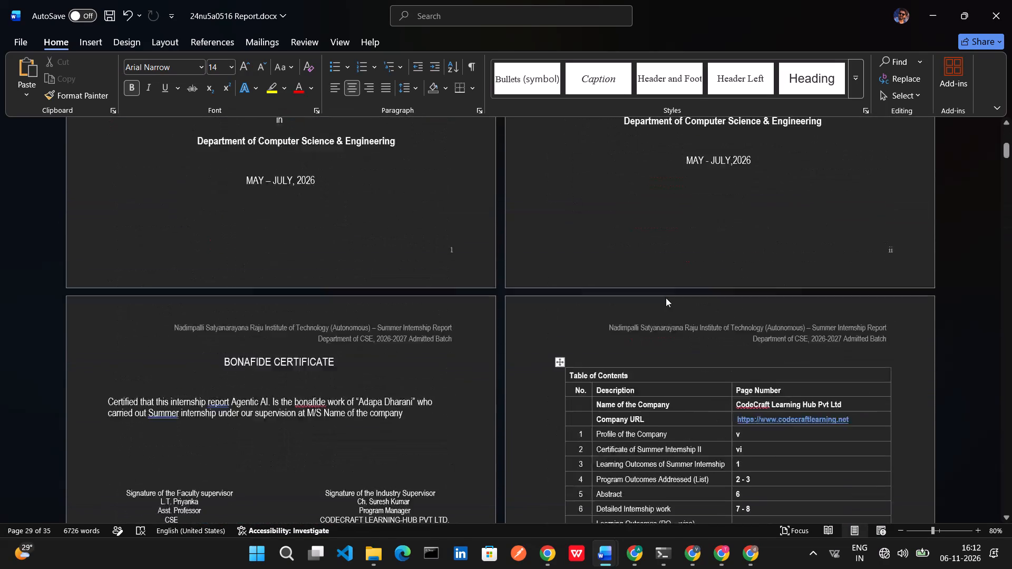
scroll(666, 298, "down", 1)
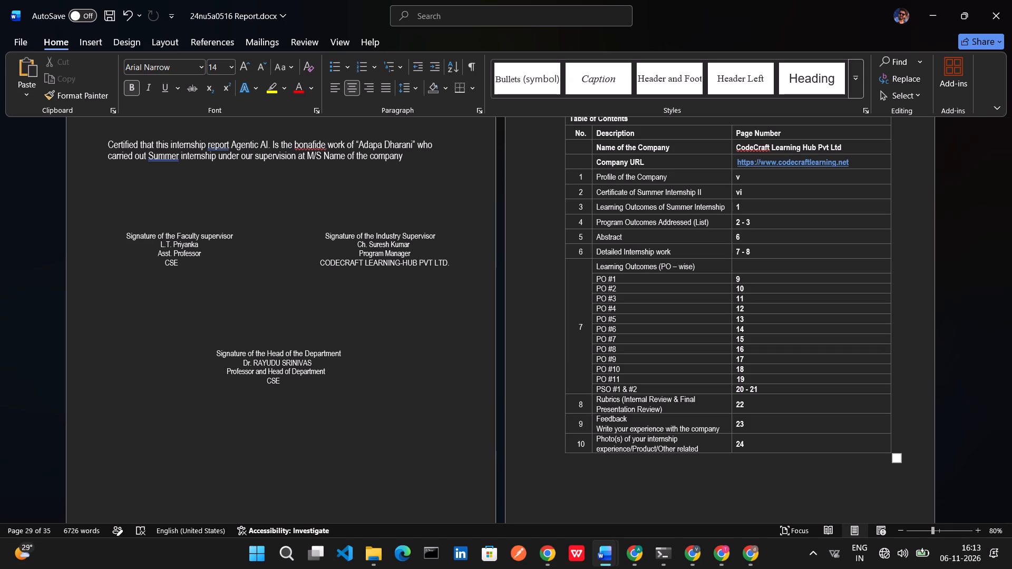
scroll(752, 401, "down", 10)
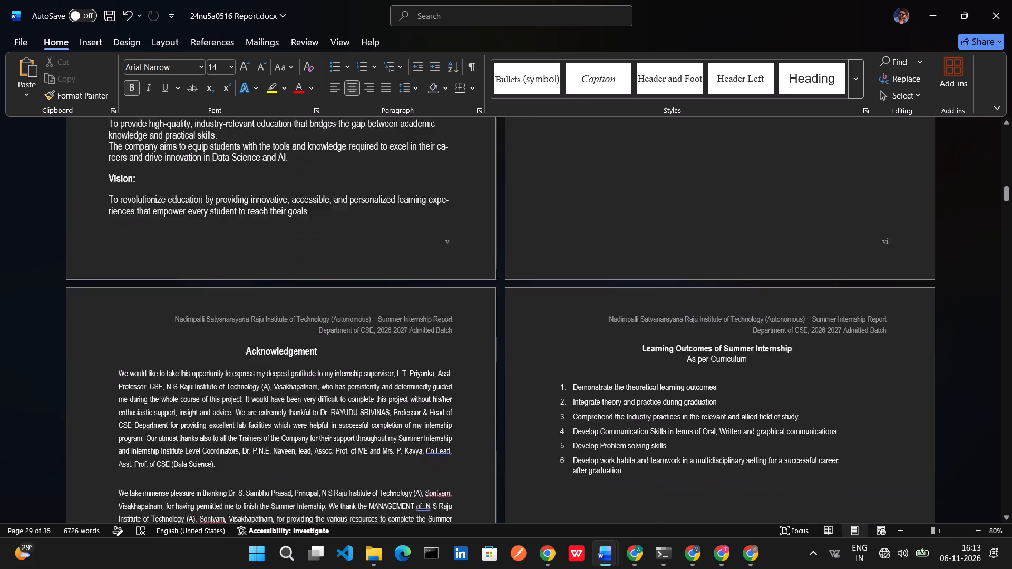
scroll(752, 401, "down", 5)
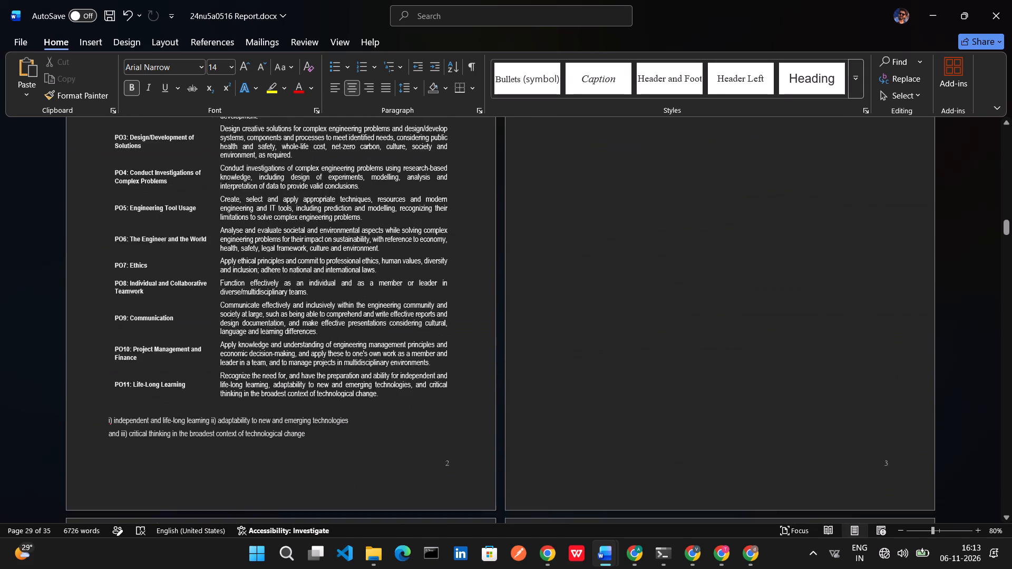
scroll(752, 401, "down", 2)
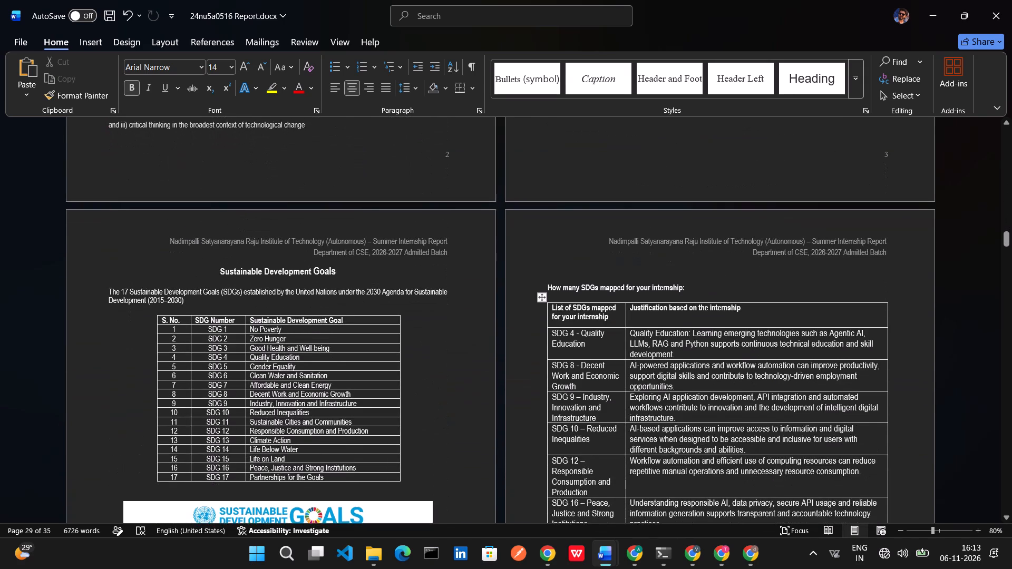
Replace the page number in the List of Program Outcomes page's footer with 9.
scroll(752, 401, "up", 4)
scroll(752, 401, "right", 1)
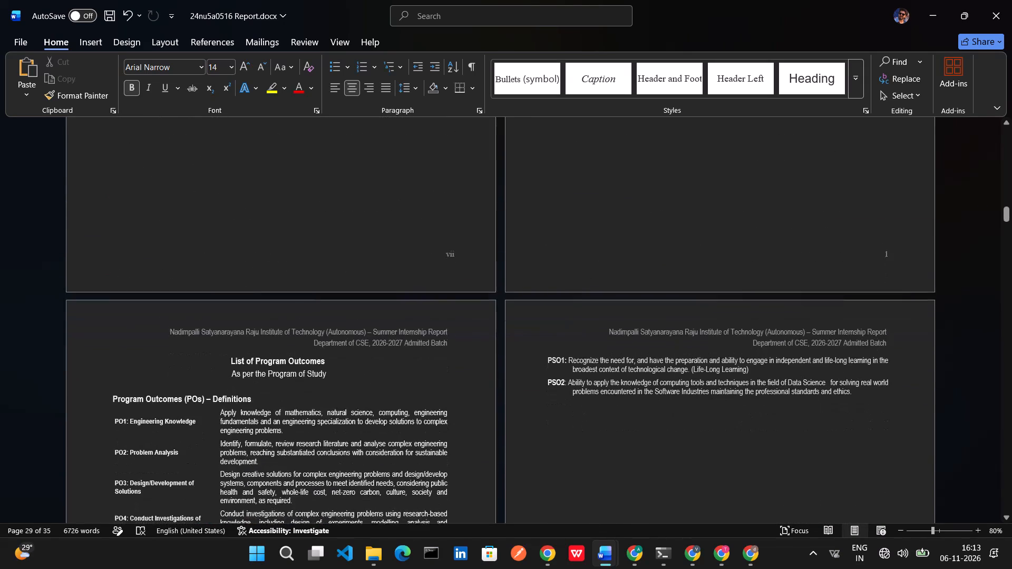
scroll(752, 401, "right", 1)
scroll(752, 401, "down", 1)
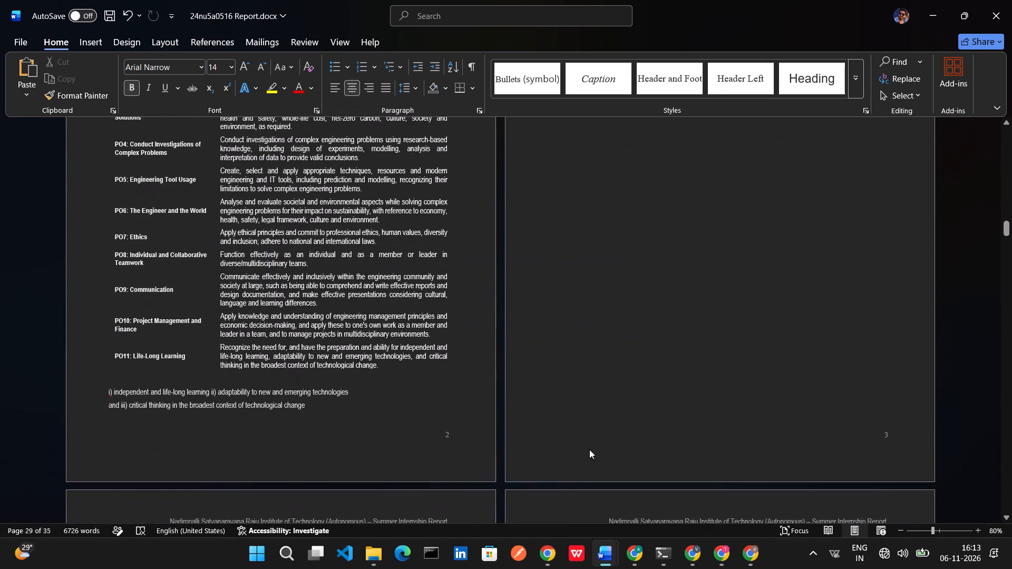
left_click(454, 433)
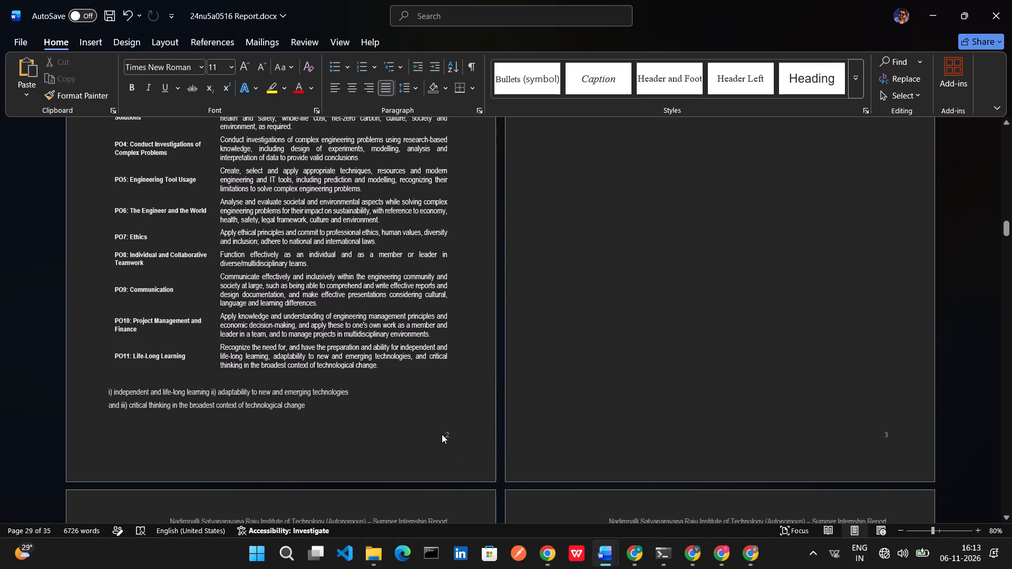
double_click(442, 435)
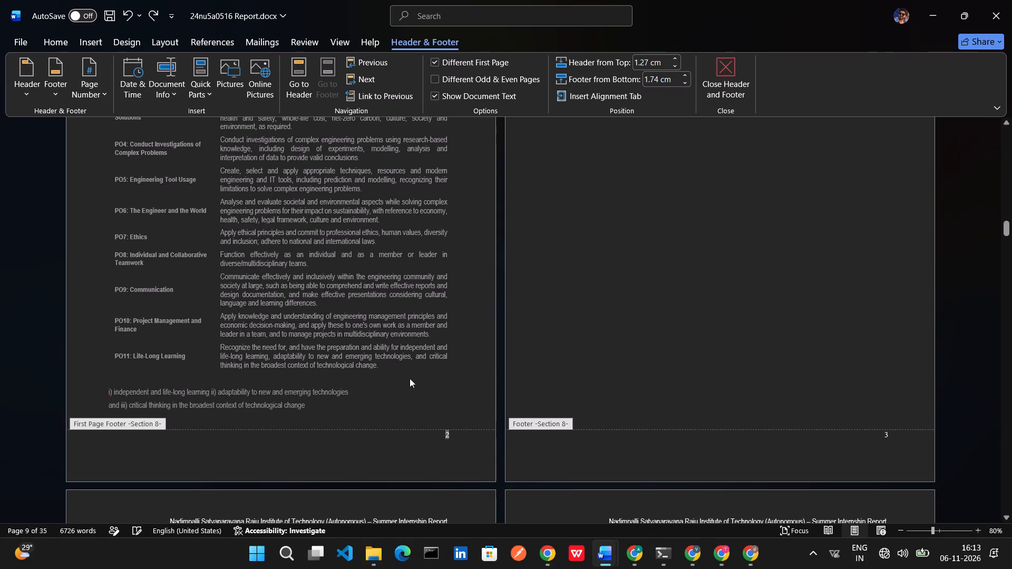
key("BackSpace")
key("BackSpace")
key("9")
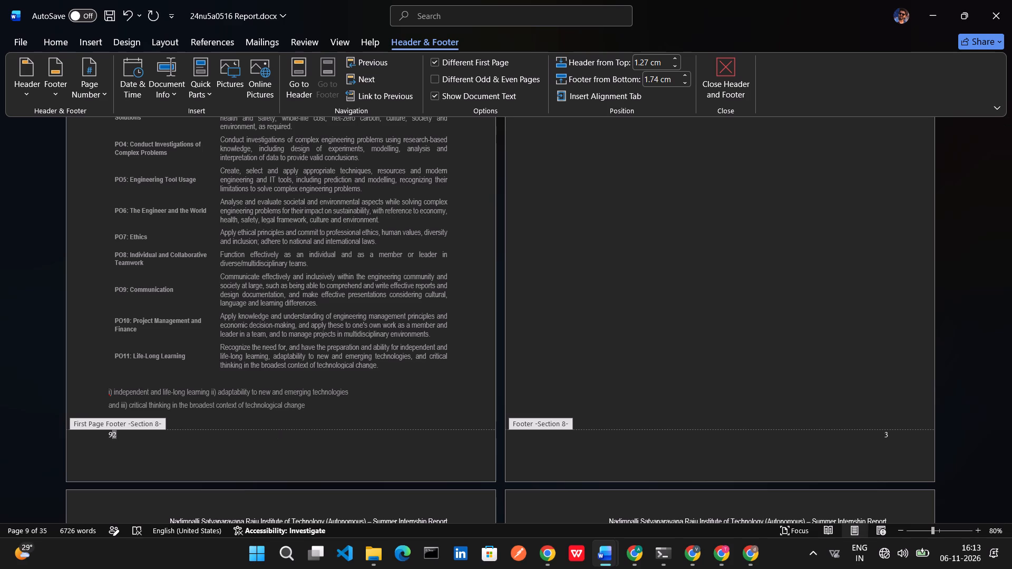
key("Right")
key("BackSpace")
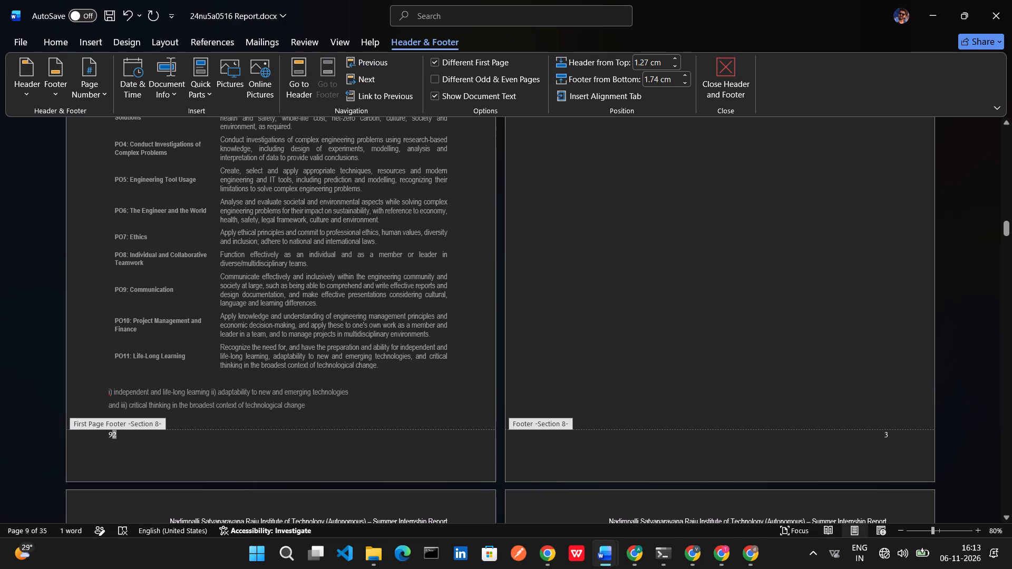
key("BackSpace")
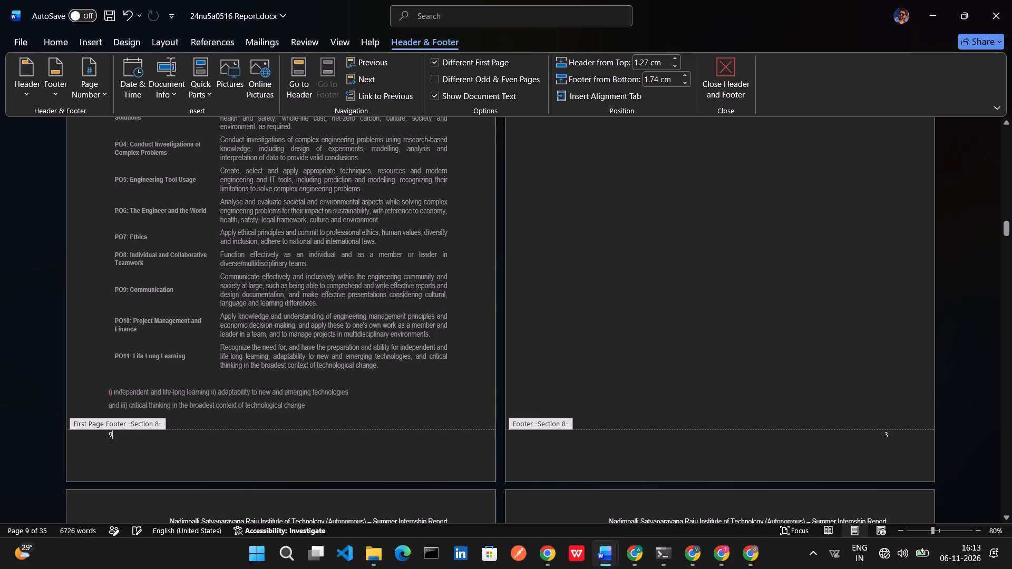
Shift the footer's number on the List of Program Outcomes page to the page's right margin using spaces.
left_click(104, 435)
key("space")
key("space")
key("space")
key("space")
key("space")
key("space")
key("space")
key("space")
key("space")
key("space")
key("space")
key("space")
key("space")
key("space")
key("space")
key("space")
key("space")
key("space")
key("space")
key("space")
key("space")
Check the table of contents and the footer numbers from the title pages to the Learning Outcomes page.
scroll(588, 267, "up", 4)
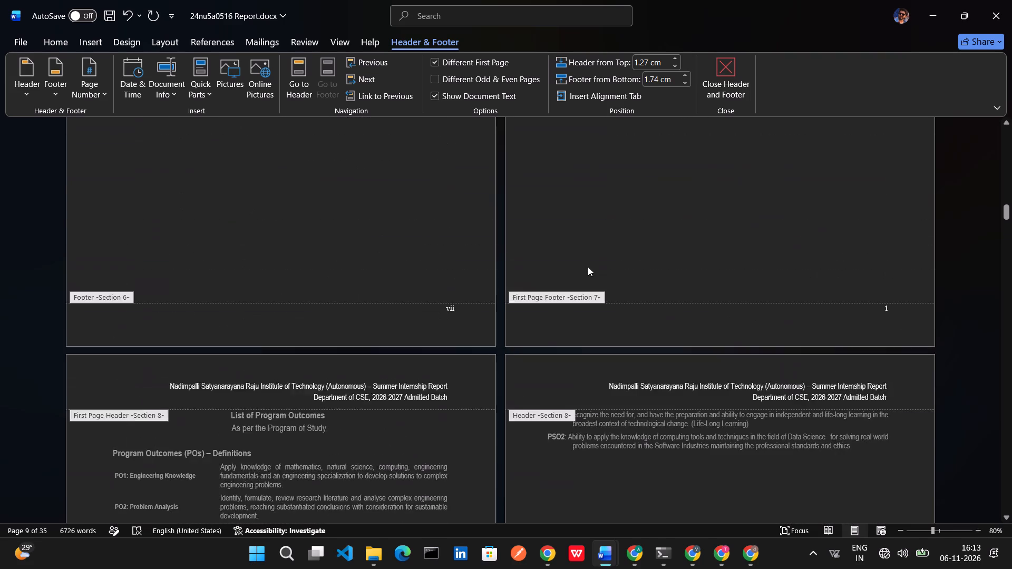
scroll(588, 267, "up", 12)
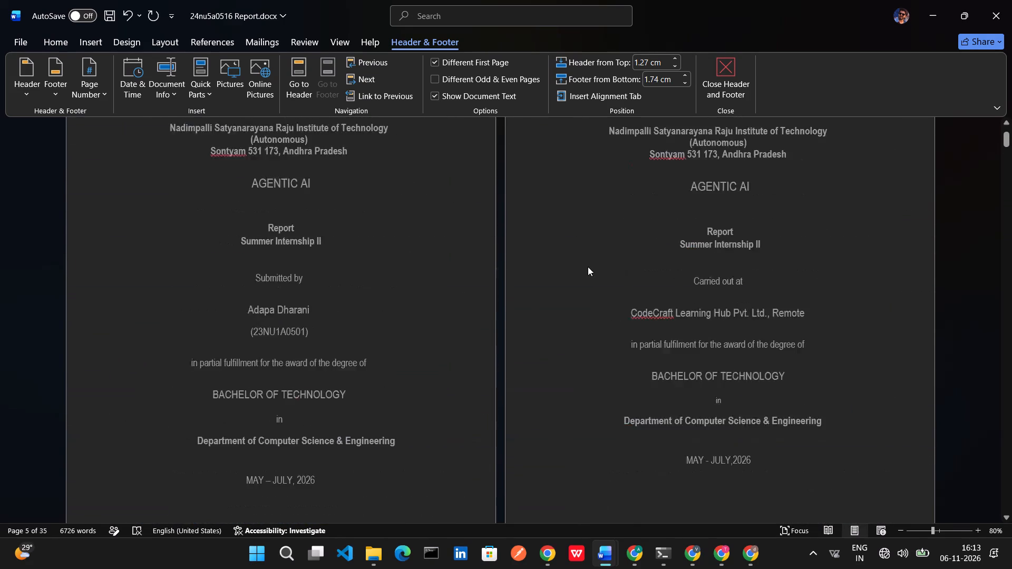
scroll(588, 267, "up", 3)
scroll(588, 267, "down", 3)
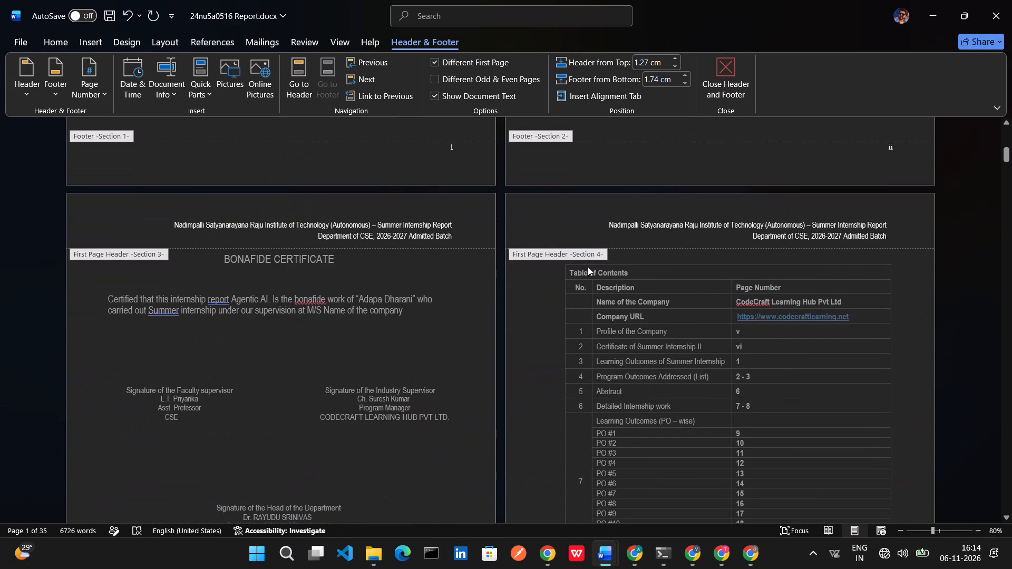
scroll(588, 267, "down", 7)
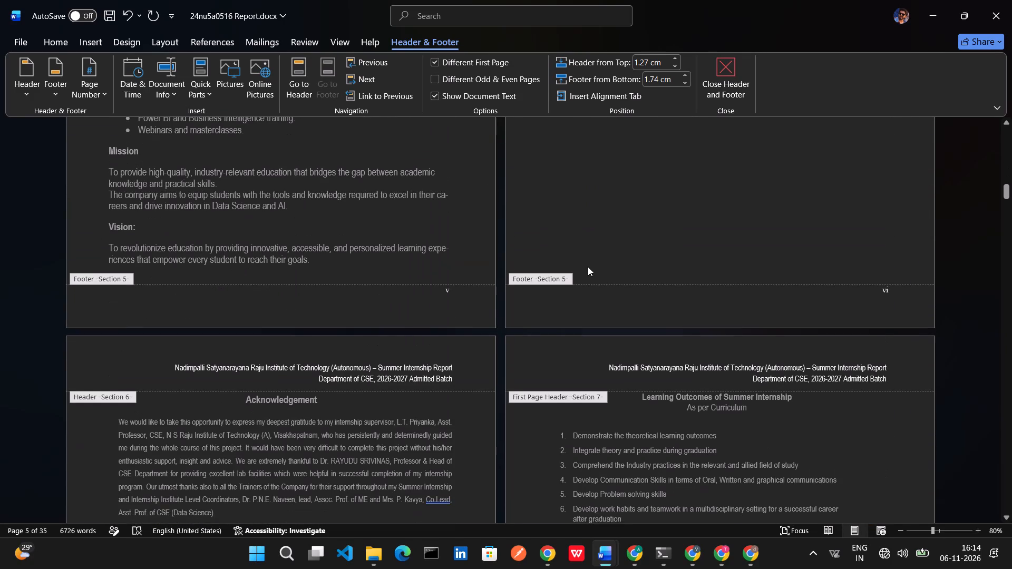
scroll(588, 267, "down", 2)
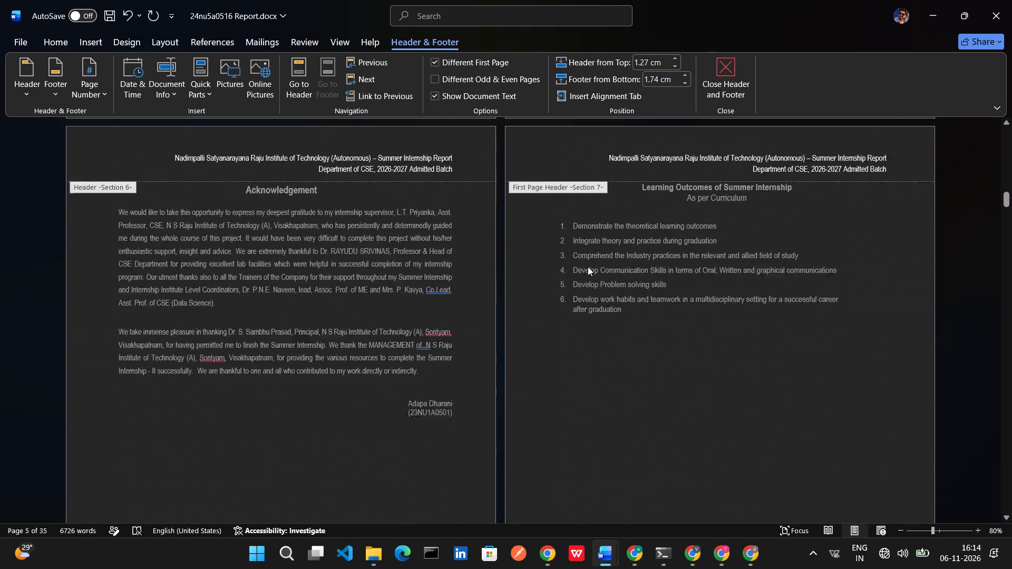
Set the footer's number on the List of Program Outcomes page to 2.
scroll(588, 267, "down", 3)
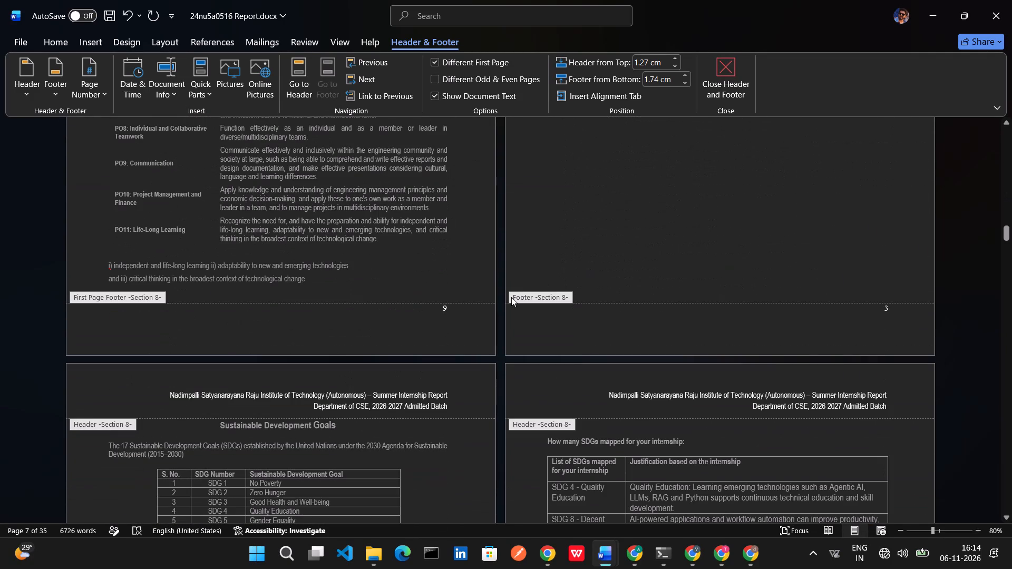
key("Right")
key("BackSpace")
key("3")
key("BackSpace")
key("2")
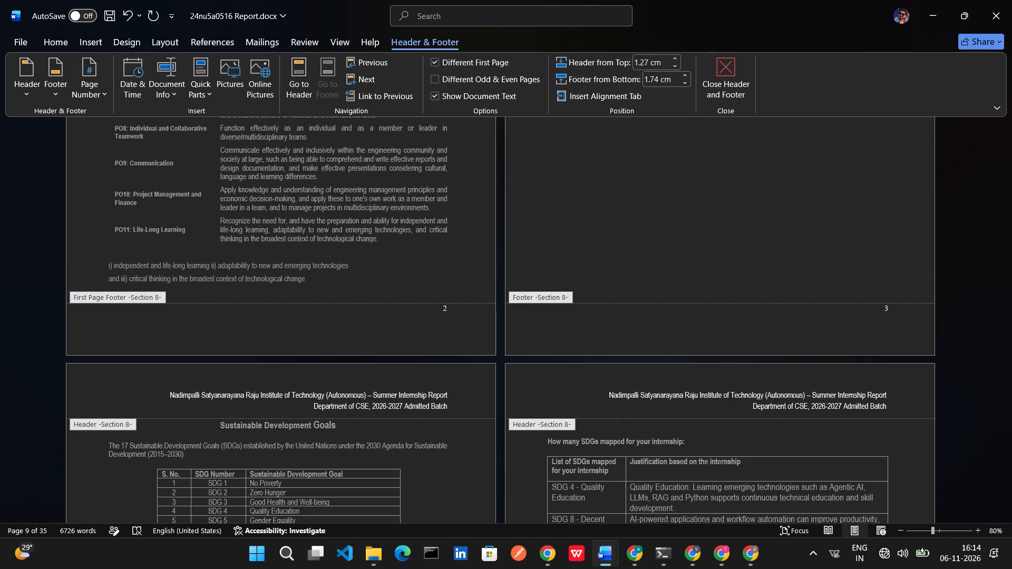
Check the footer numbers on the Sustainable Development Goals, Abstract and Detailed Internship Work pages.
scroll(511, 297, "down", 3)
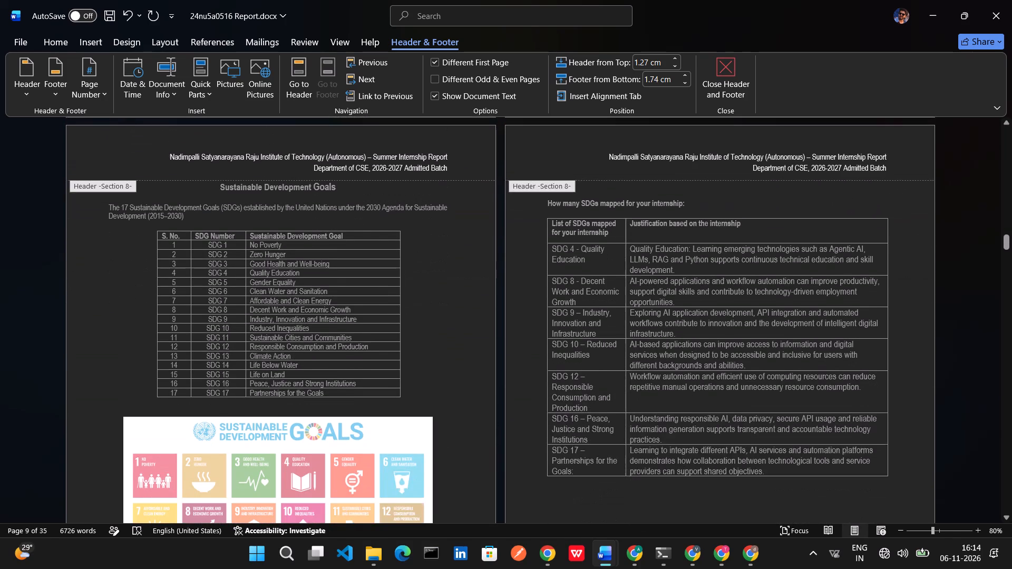
scroll(511, 297, "down", 6)
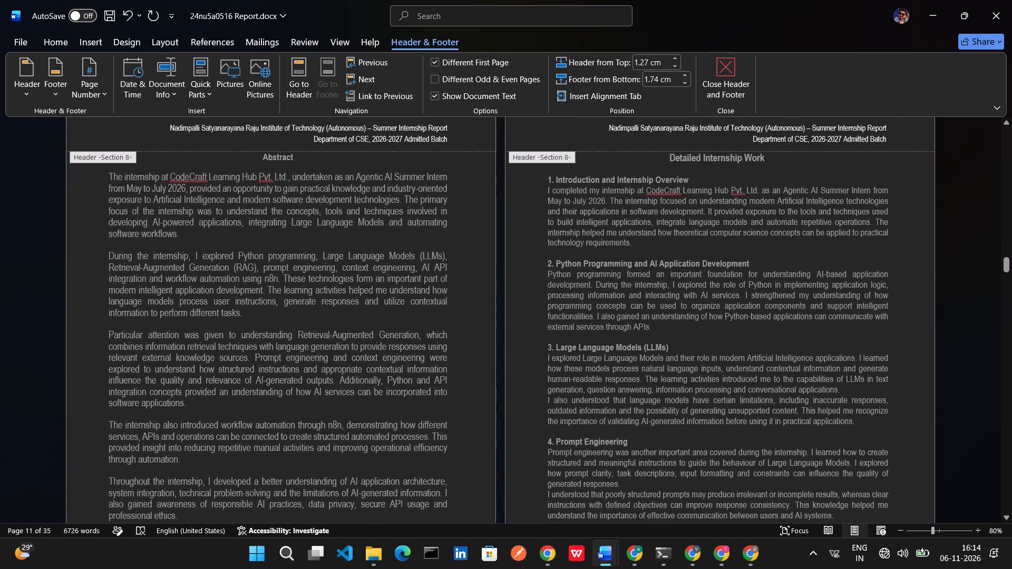
scroll(511, 297, "down", 1)
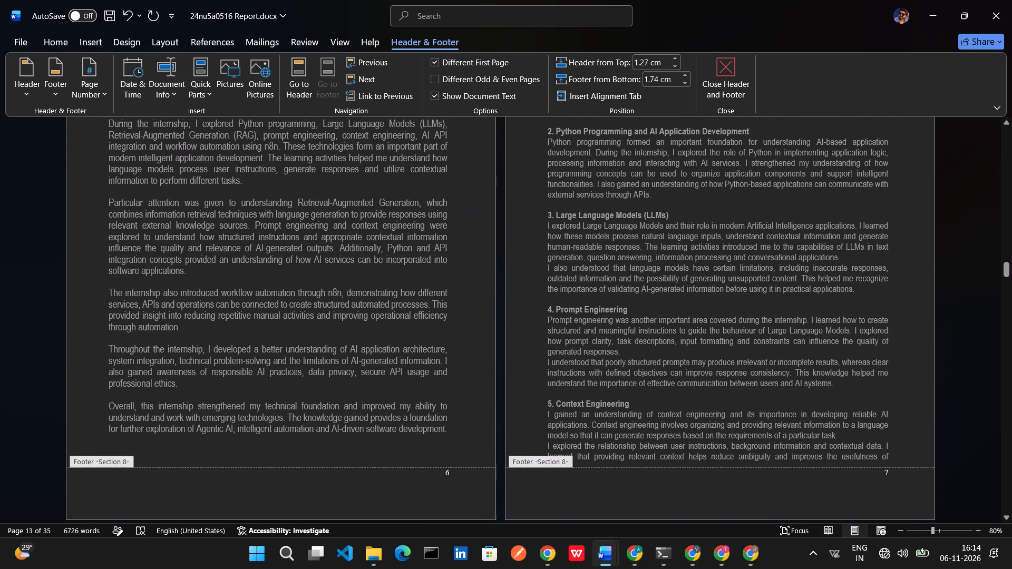
scroll(511, 297, "down", 1)
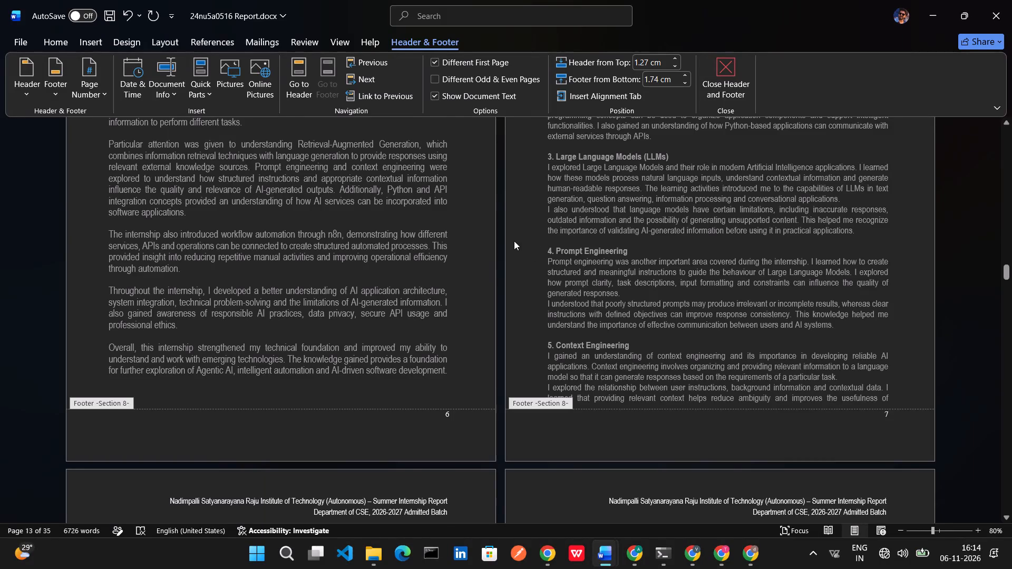
scroll(570, 236, "up", 3)
scroll(570, 236, "up", 1, "ctrl")
scroll(570, 236, "down", 2, "ctrl")
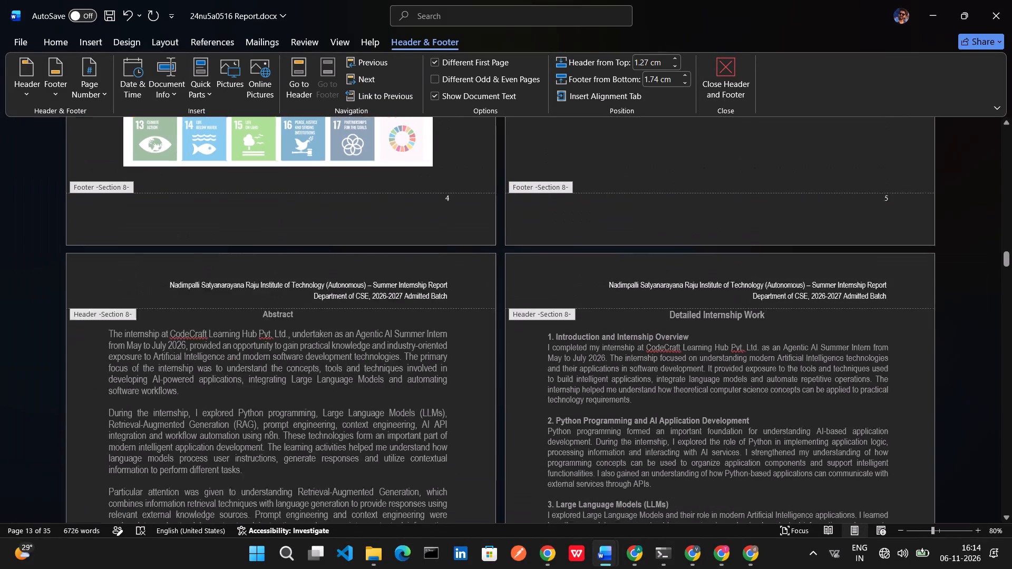
scroll(570, 236, "up", 3)
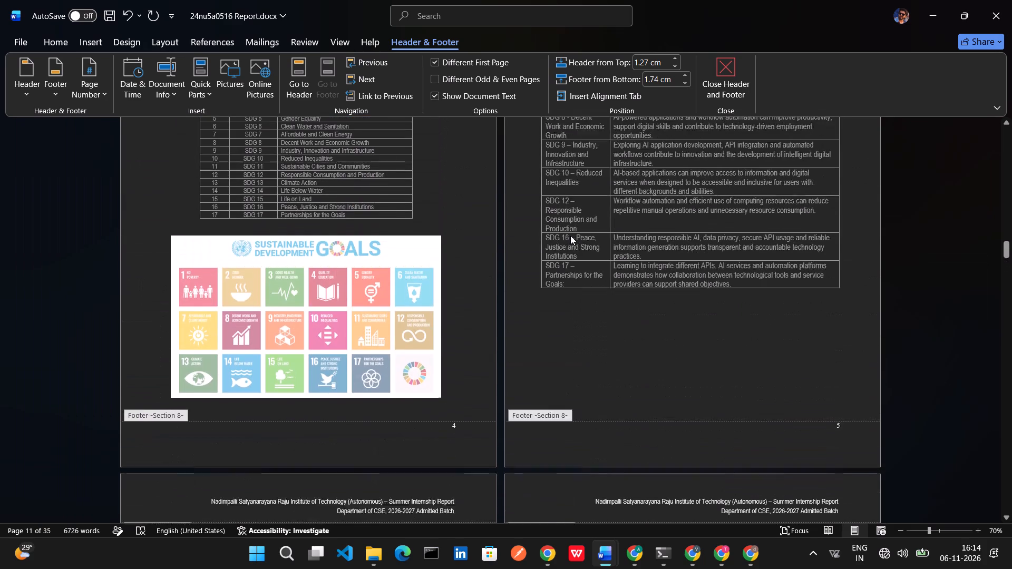
Check the footer numbers from the List of Program Outcomes page through the Sustainable Development Goals, Abstract and Learning Outcomes pages.
scroll(570, 236, "up", 6)
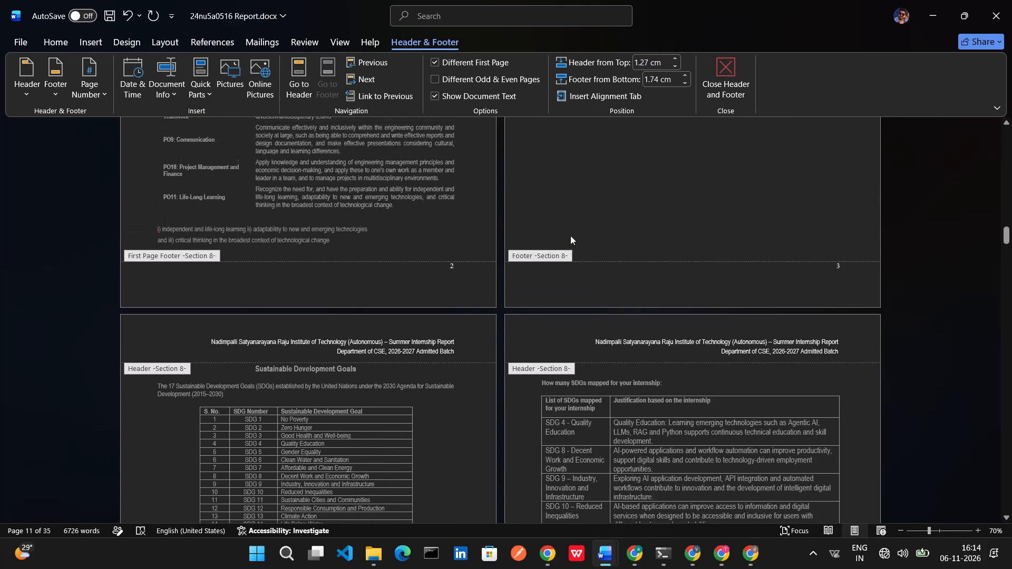
scroll(570, 236, "up", 1)
scroll(570, 236, "down", 2, "ctrl")
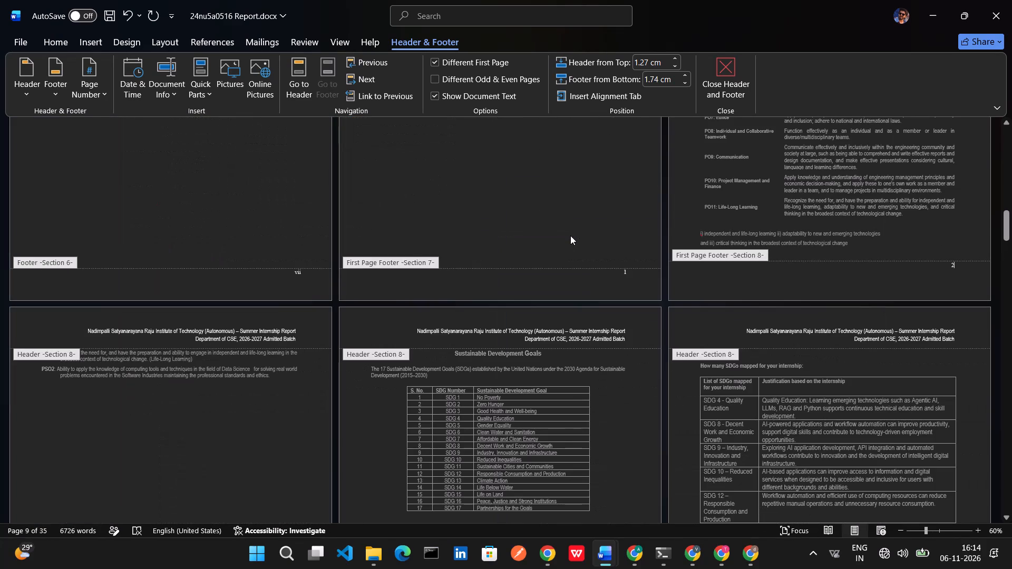
scroll(570, 236, "down", 2, "ctrl")
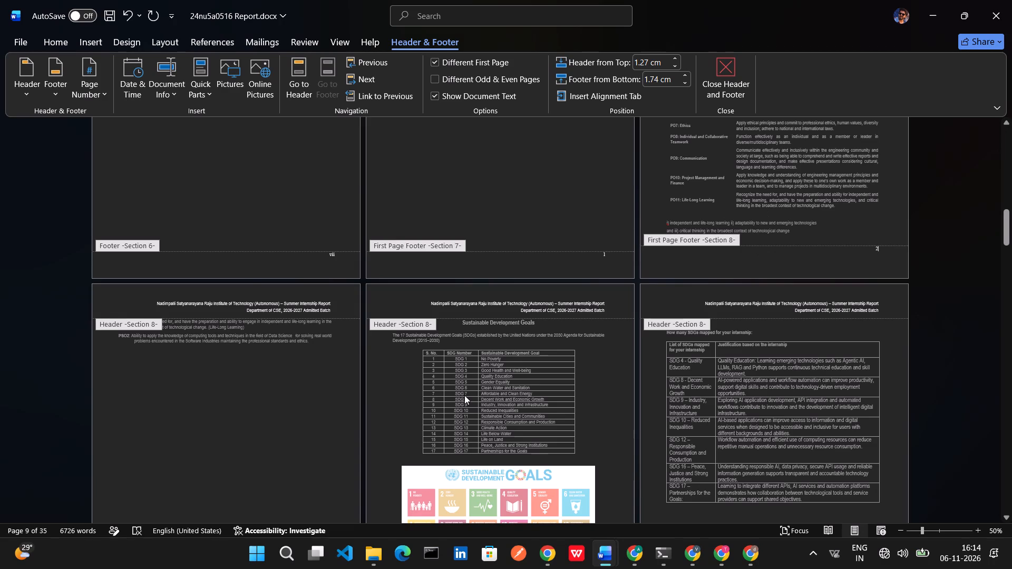
scroll(464, 395, "down", 2)
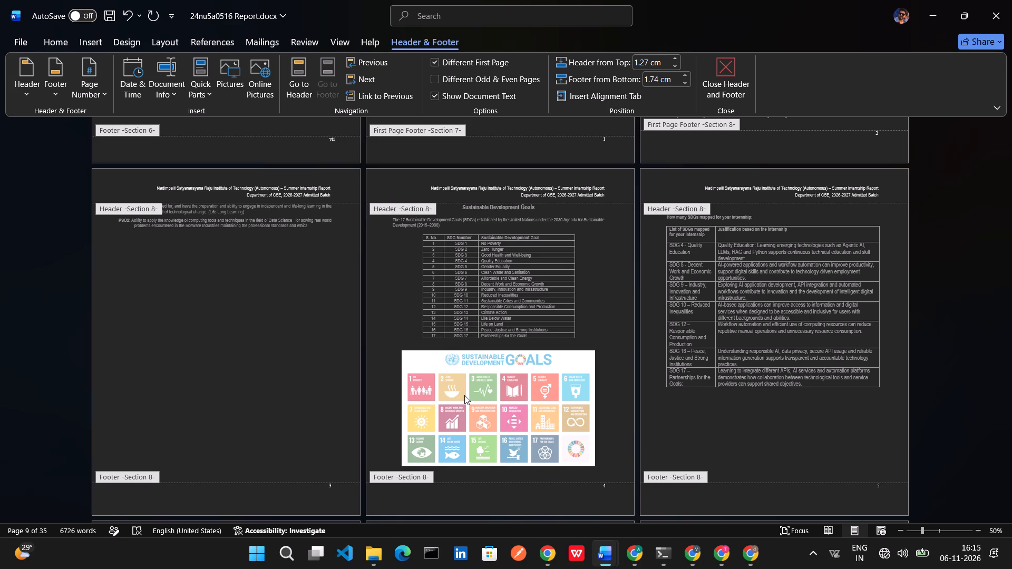
scroll(464, 395, "down", 3)
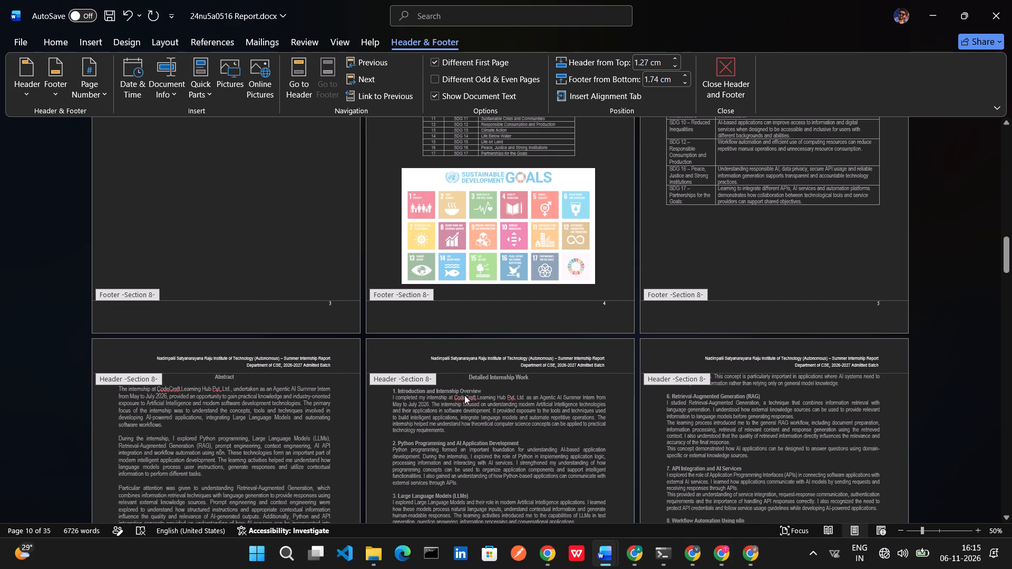
scroll(464, 395, "down", 2)
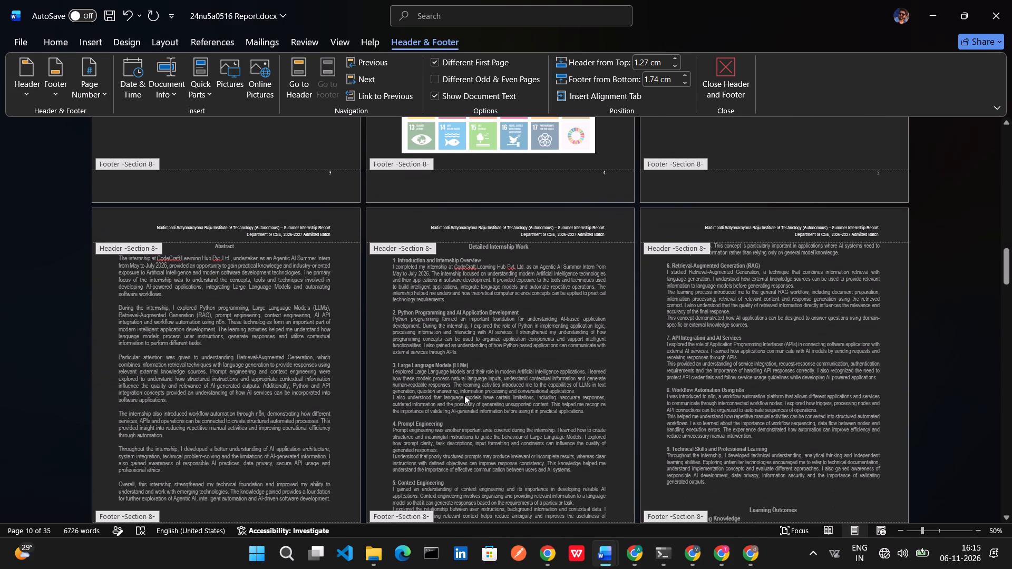
scroll(464, 395, "down", 2)
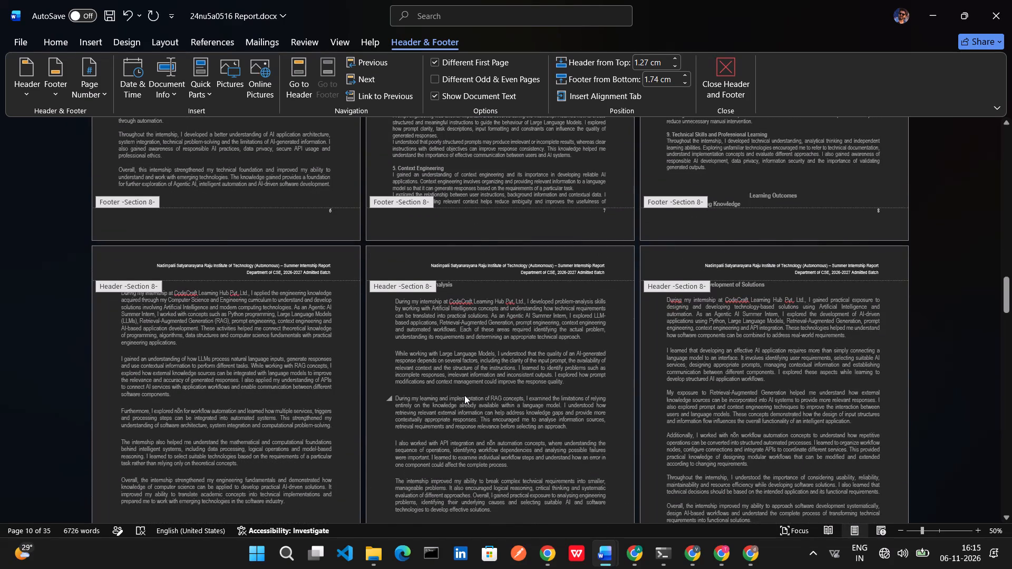
scroll(464, 395, "down", 1)
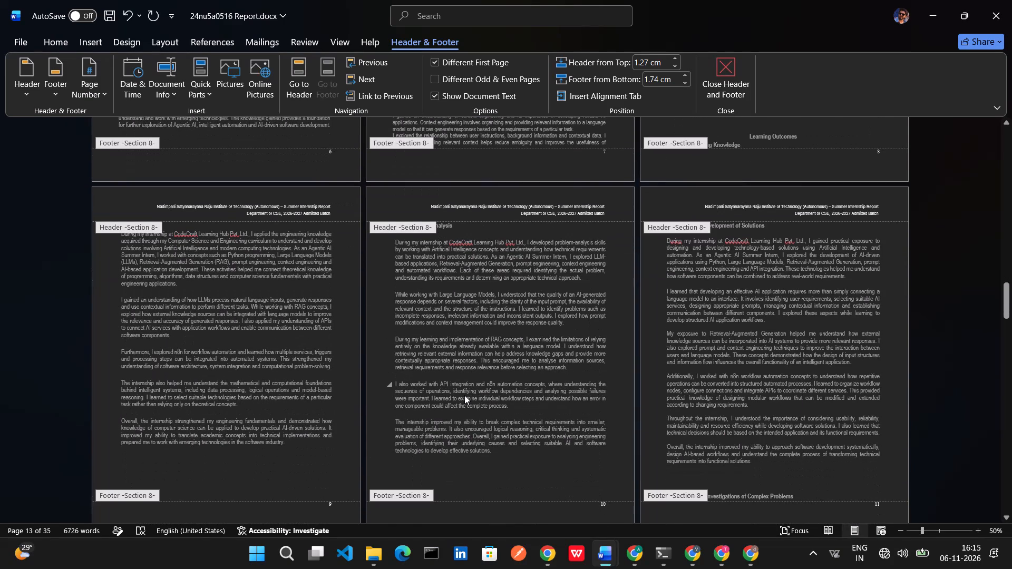
scroll(575, 283, "down", 1)
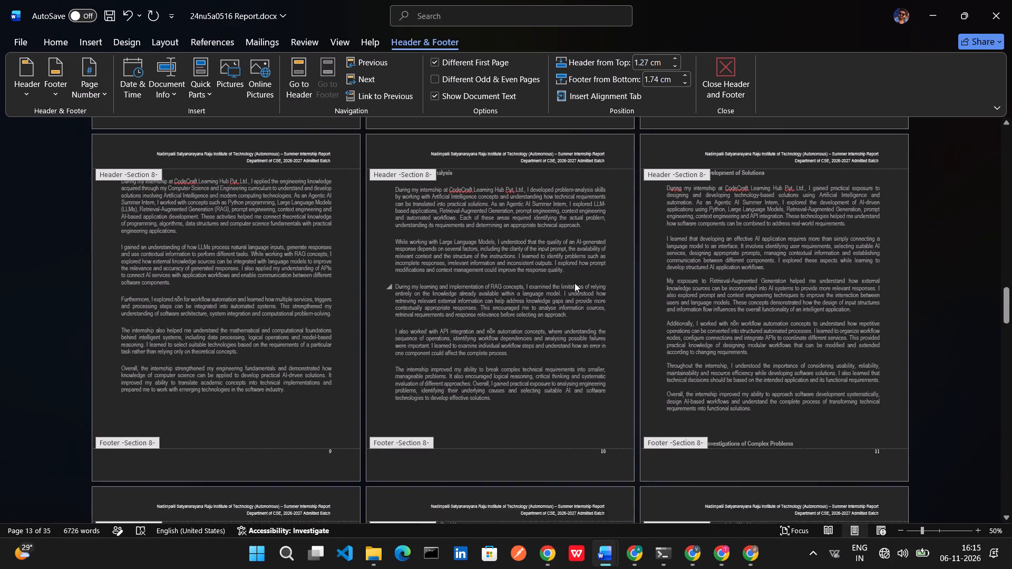
scroll(575, 283, "down", 2)
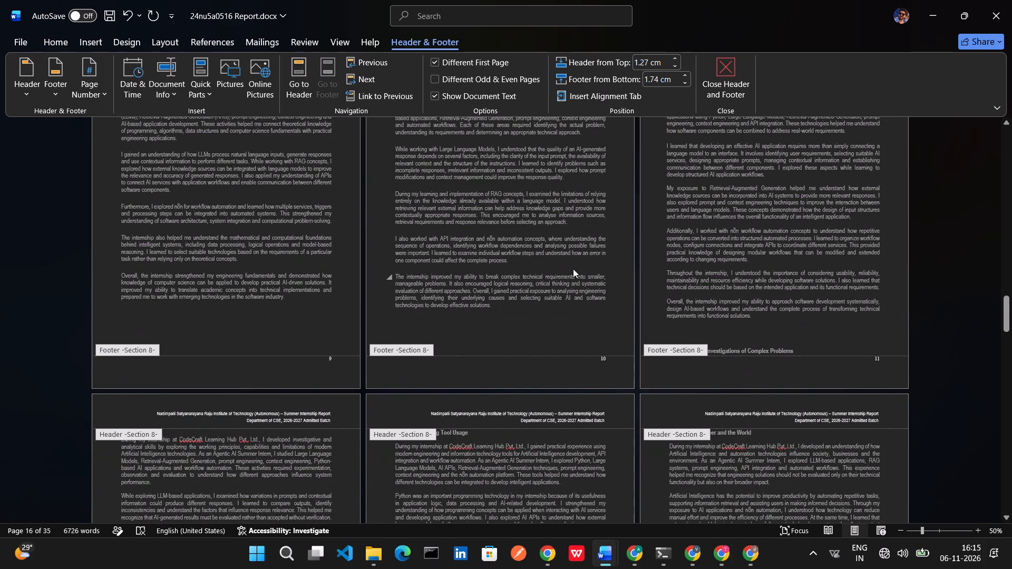
Check the footer numbers from the Sustainable Development Goals page through the Learning Outcomes pages to the Overall Feedback and Screenshots pages.
left_click(572, 313)
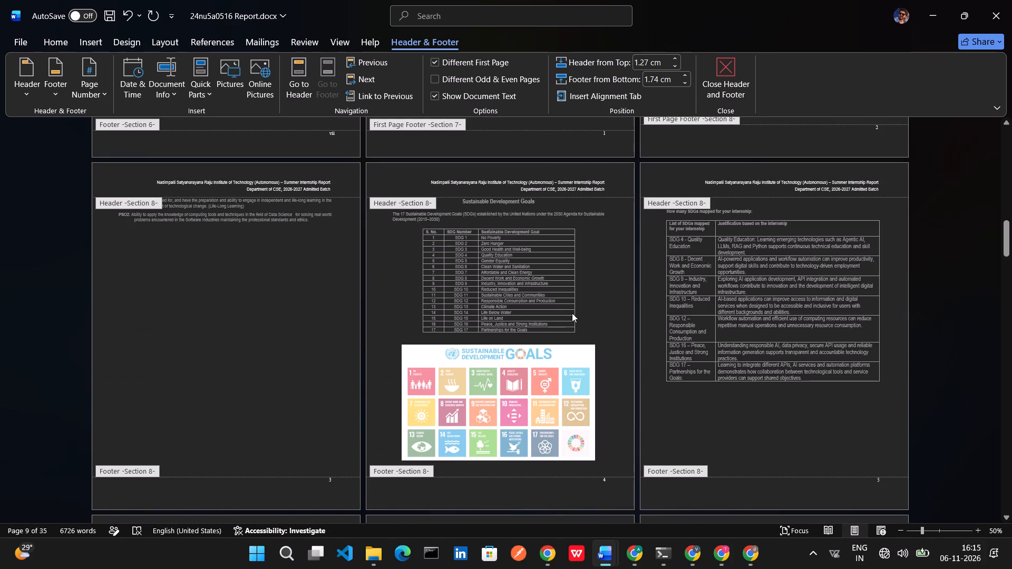
scroll(572, 313, "down", 1)
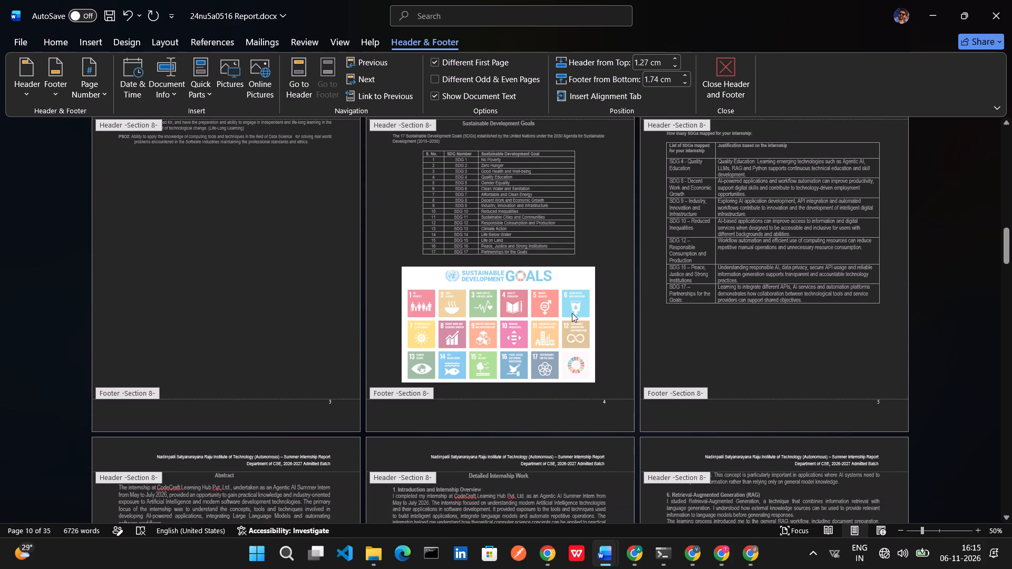
scroll(572, 313, "down", 4)
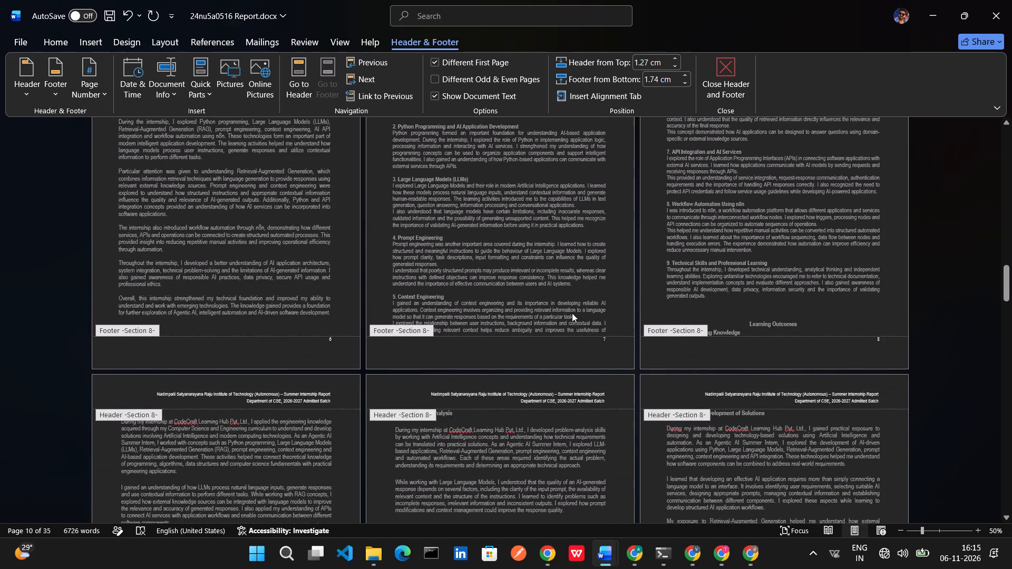
scroll(572, 313, "down", 5)
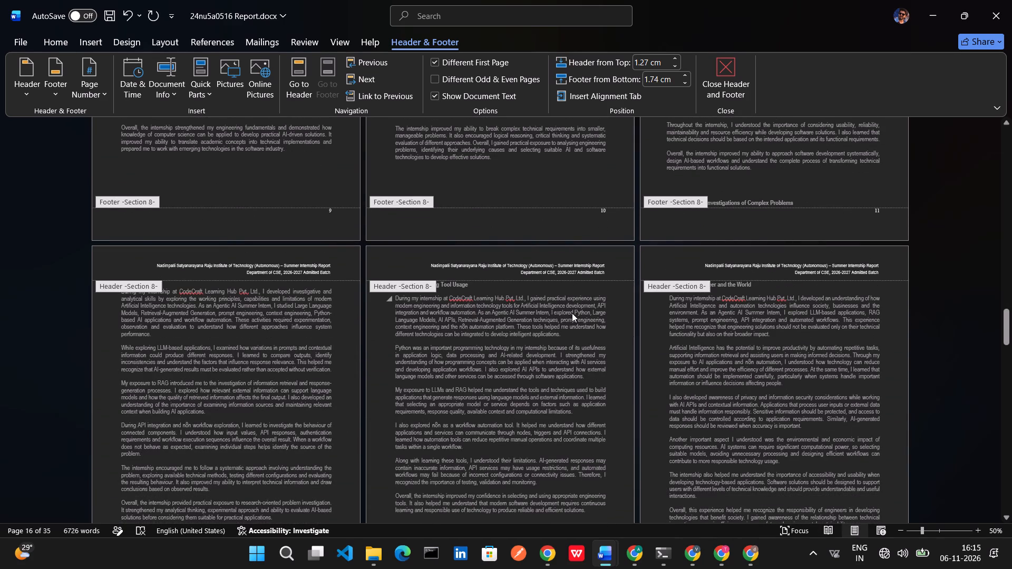
scroll(572, 313, "down", 4)
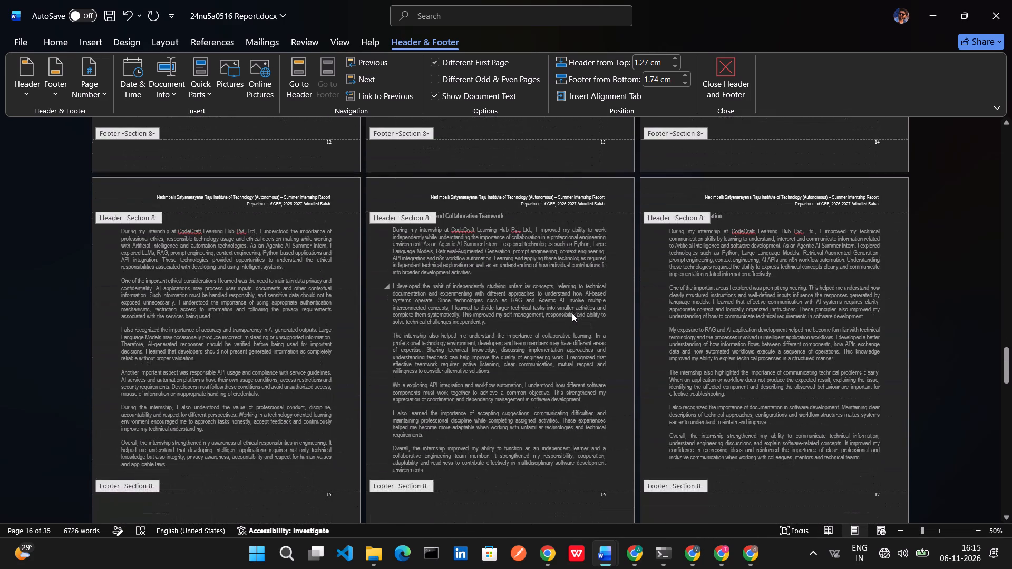
scroll(572, 313, "down", 6)
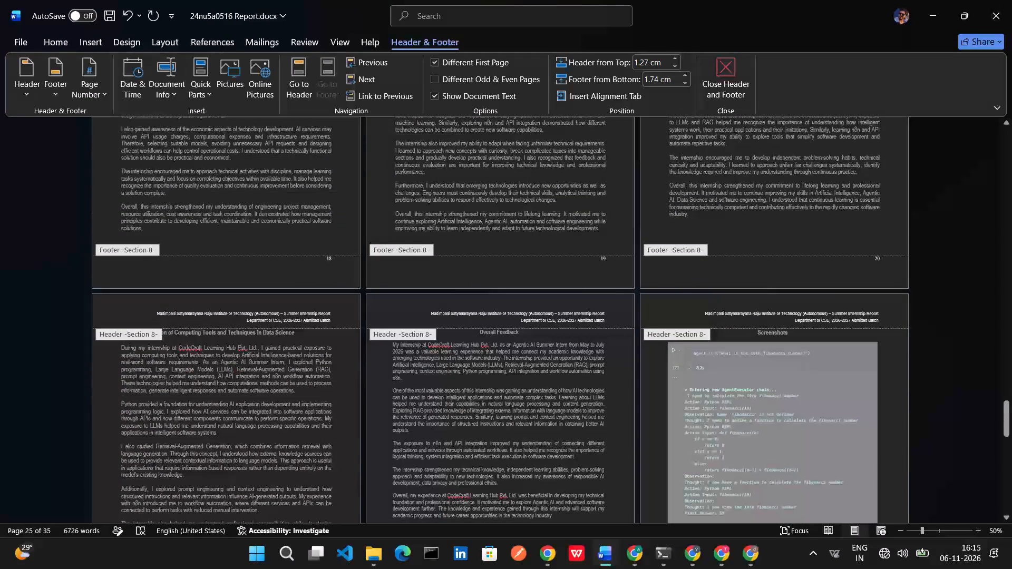
scroll(572, 313, "up", 3)
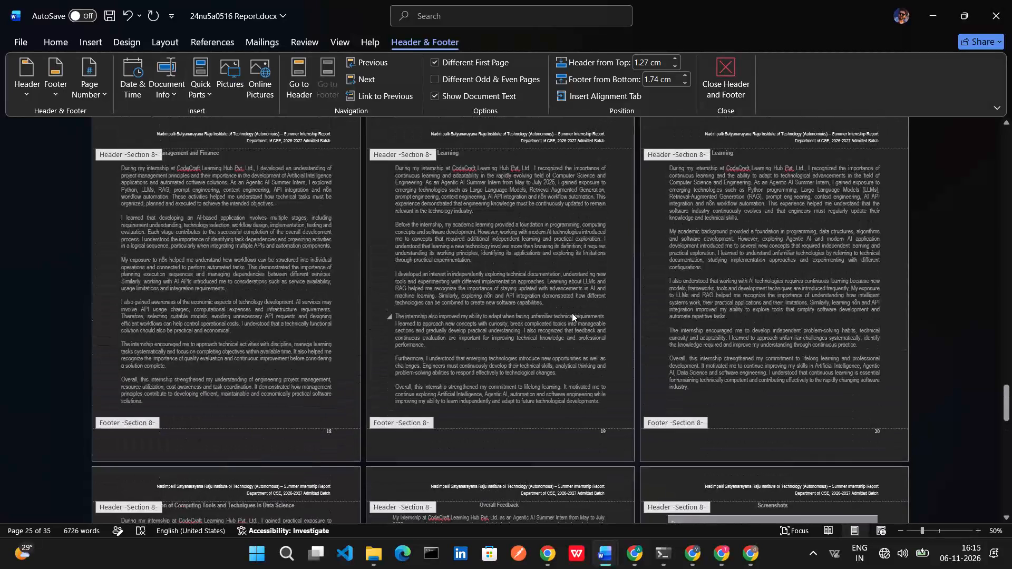
scroll(572, 313, "down", 3)
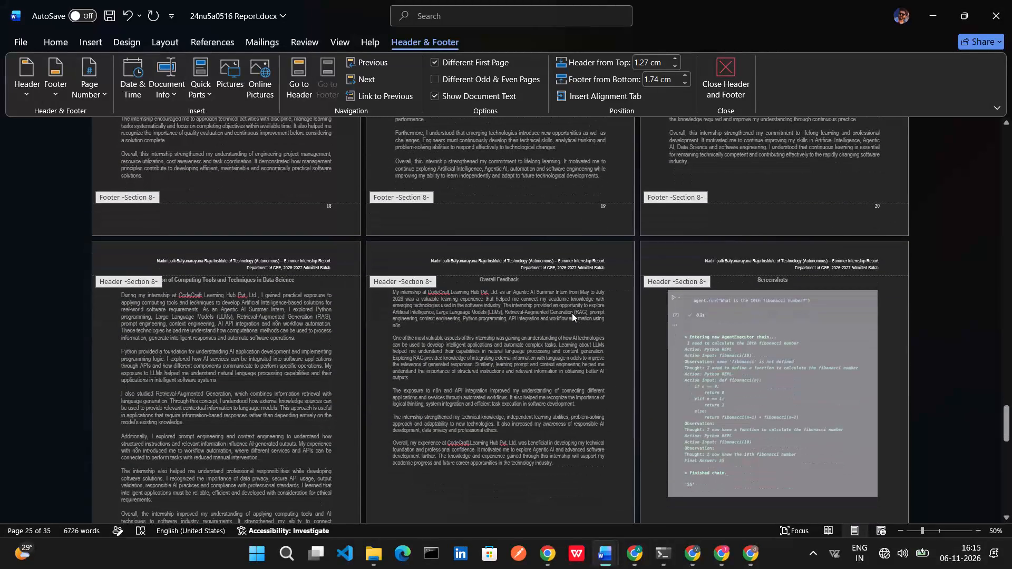
scroll(572, 313, "down", 2)
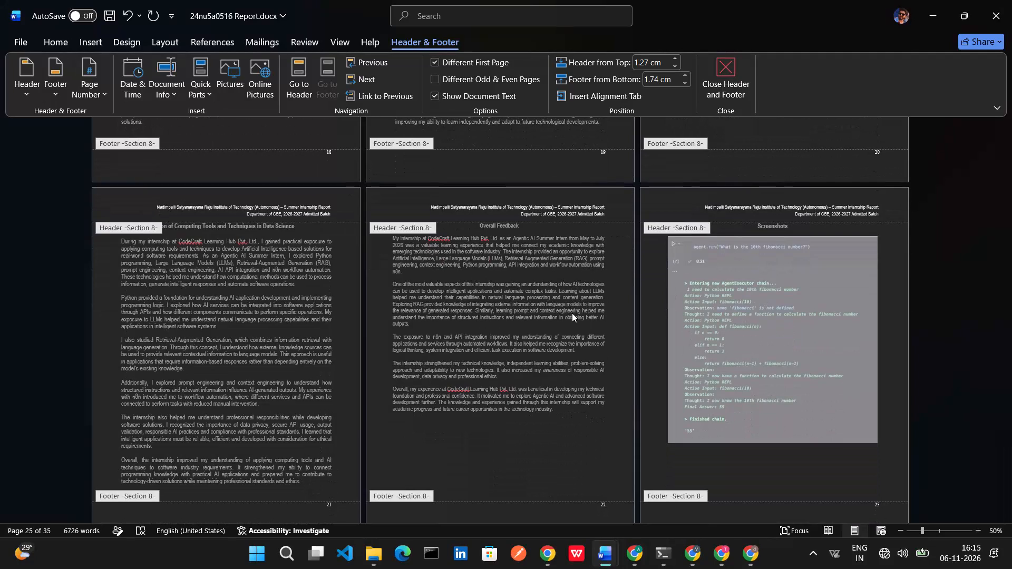
Compare the page numbers listed in the table of contents with the footer numbers up to the Overall Feedback and Screenshots pages.
scroll(572, 313, "up", 16)
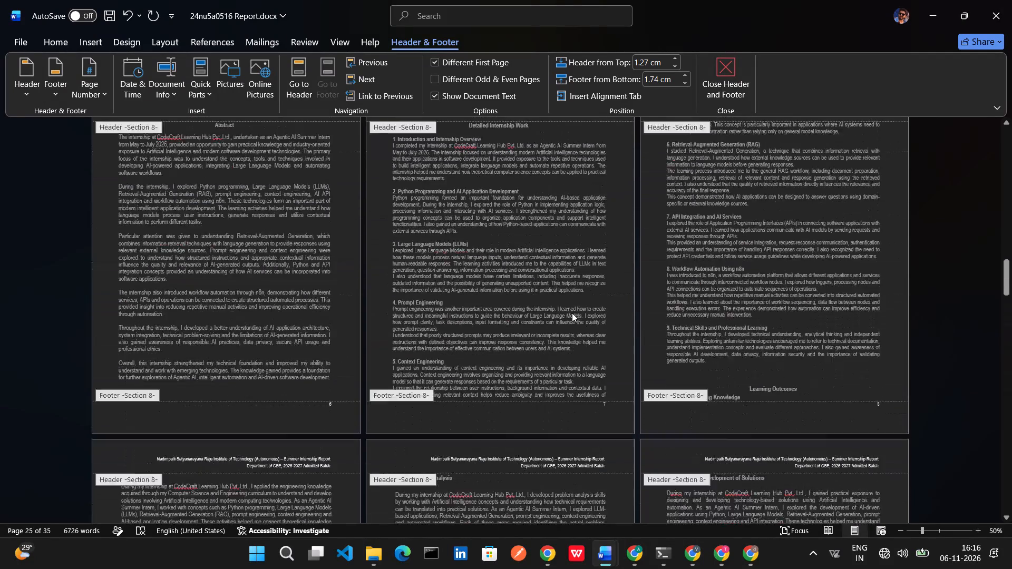
scroll(572, 313, "up", 4)
scroll(572, 313, "up", 4, "ctrl")
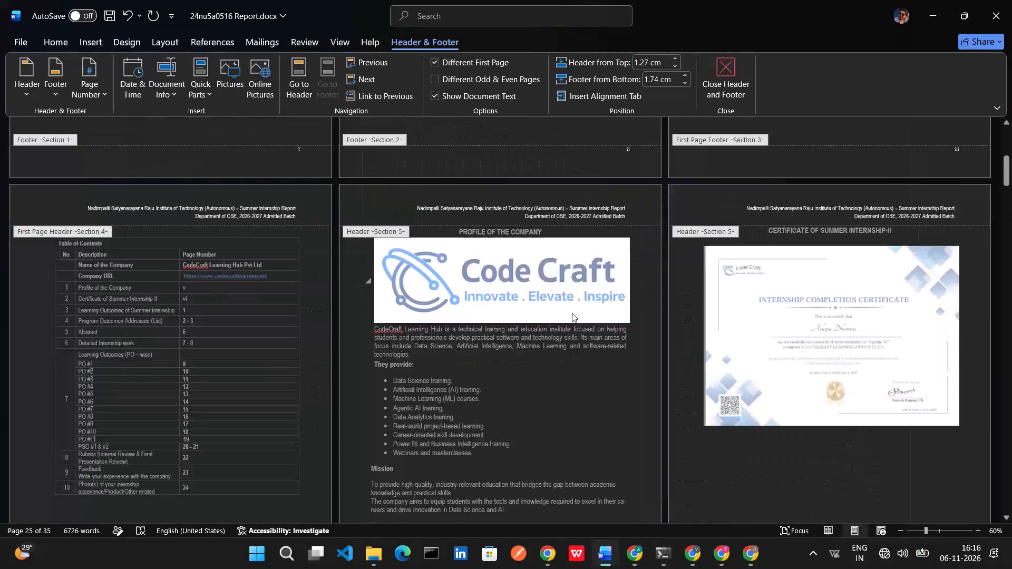
scroll(572, 313, "up", 2, "ctrl")
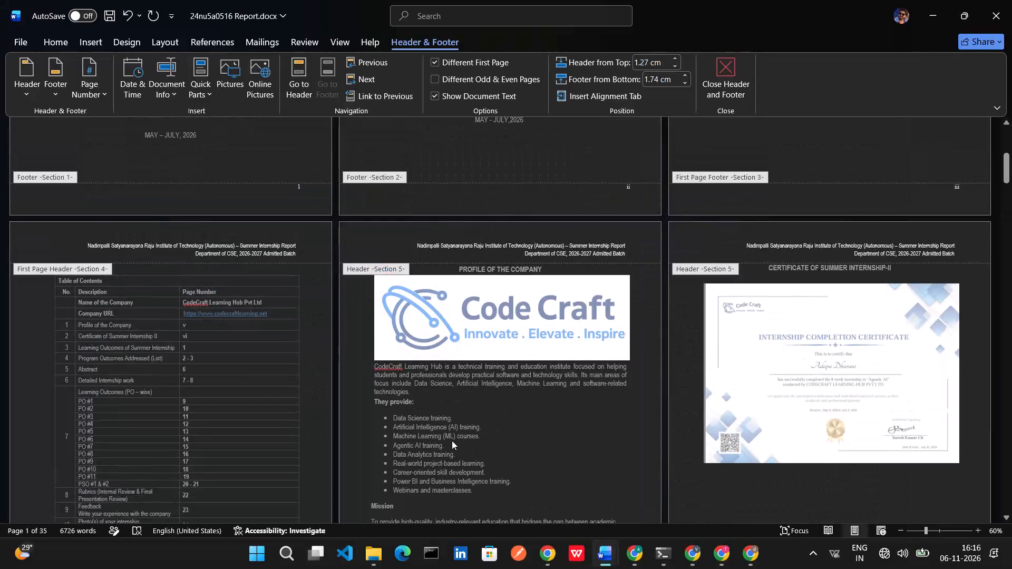
scroll(452, 440, "down", 9)
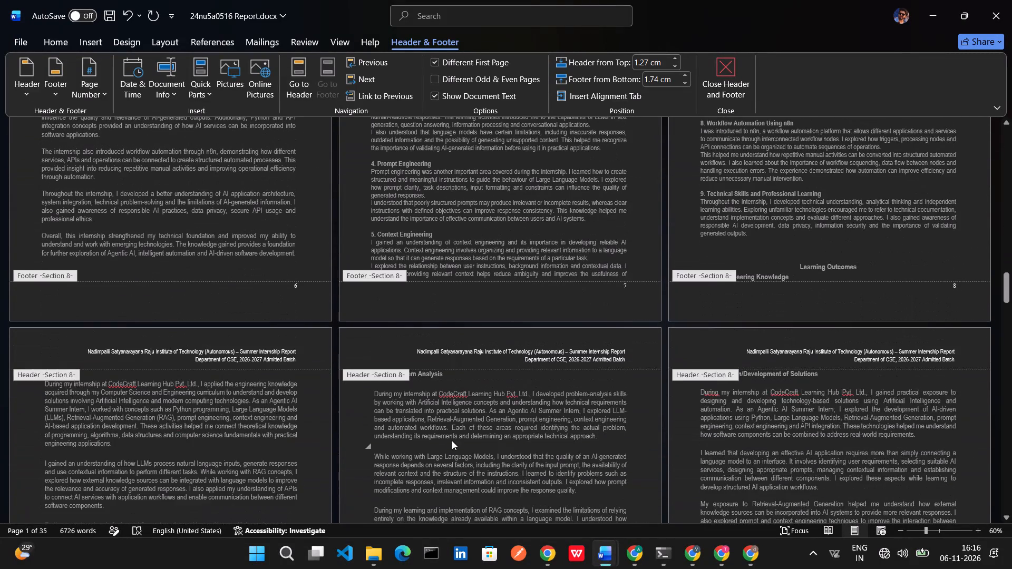
scroll(452, 440, "up", 5)
scroll(452, 440, "down", 1)
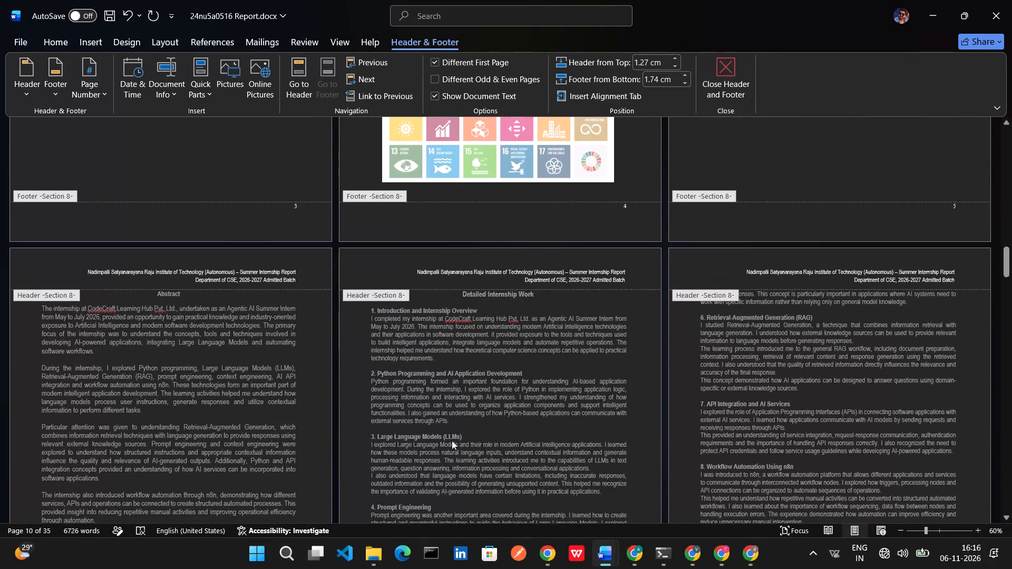
scroll(452, 440, "down", 5)
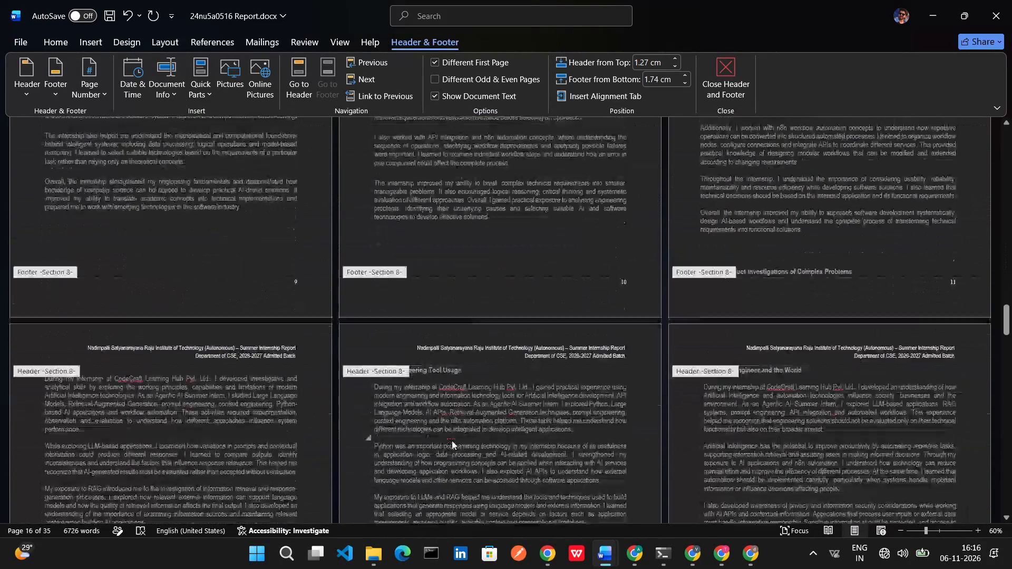
scroll(452, 440, "down", 3)
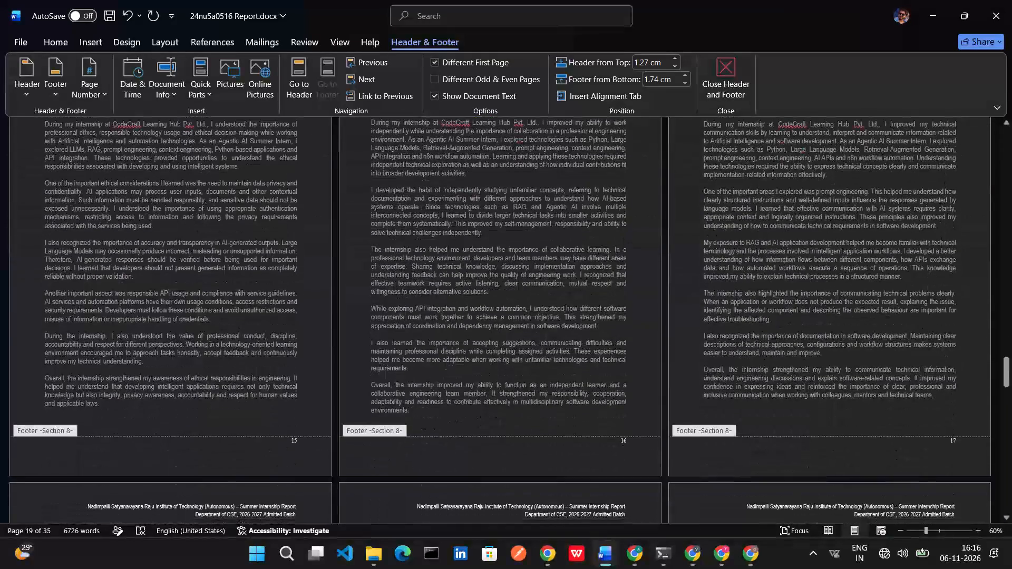
scroll(452, 440, "down", 5)
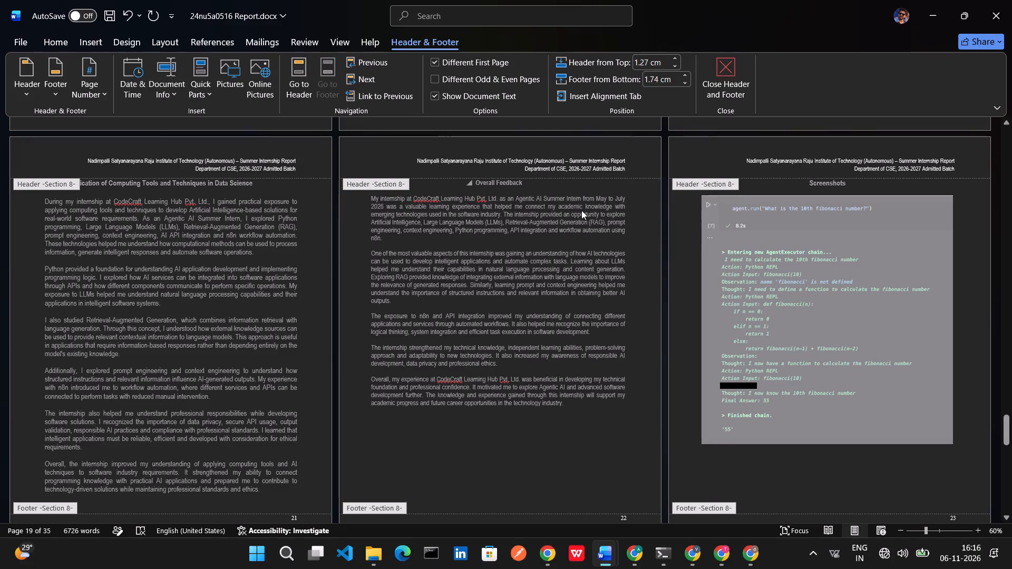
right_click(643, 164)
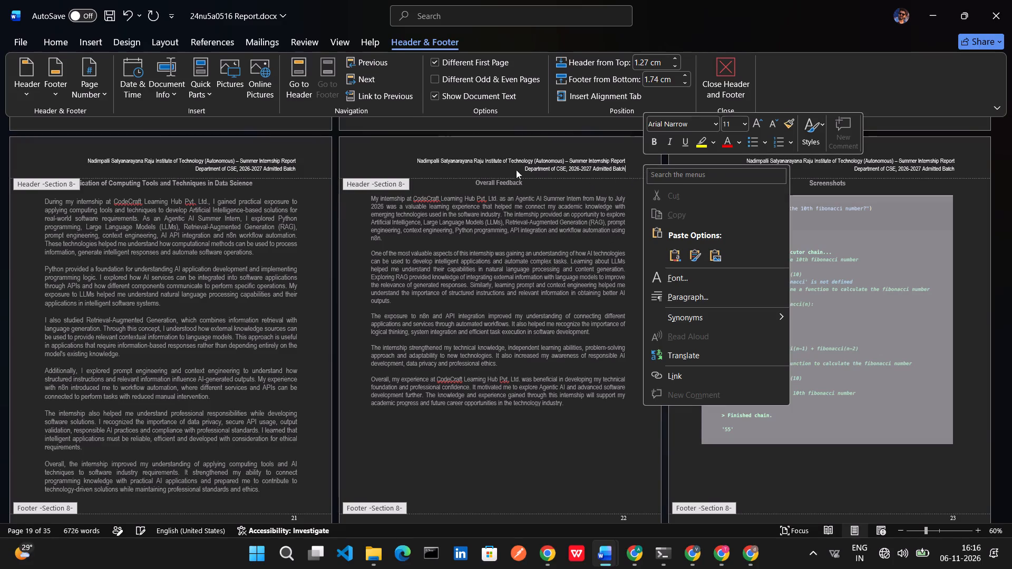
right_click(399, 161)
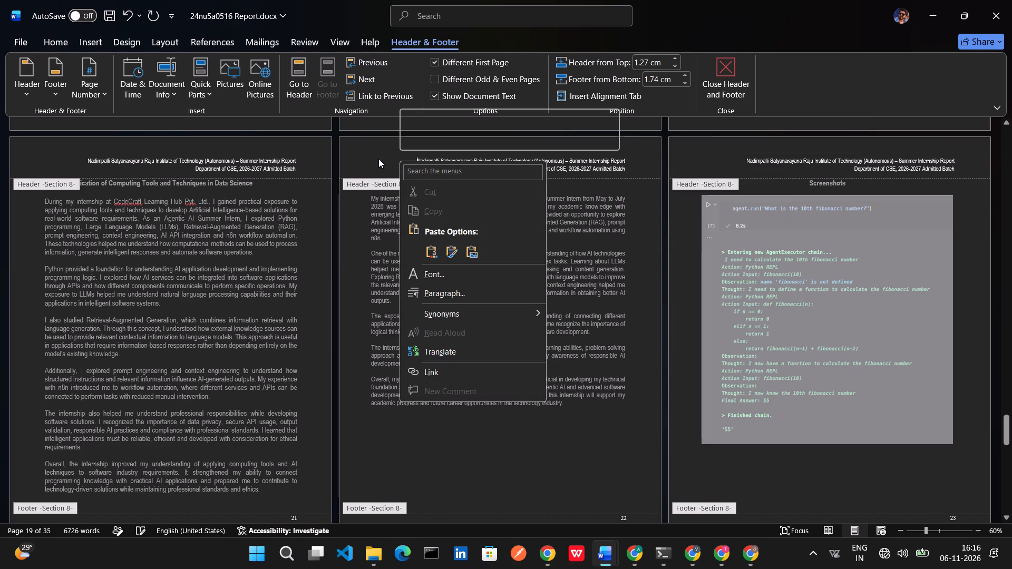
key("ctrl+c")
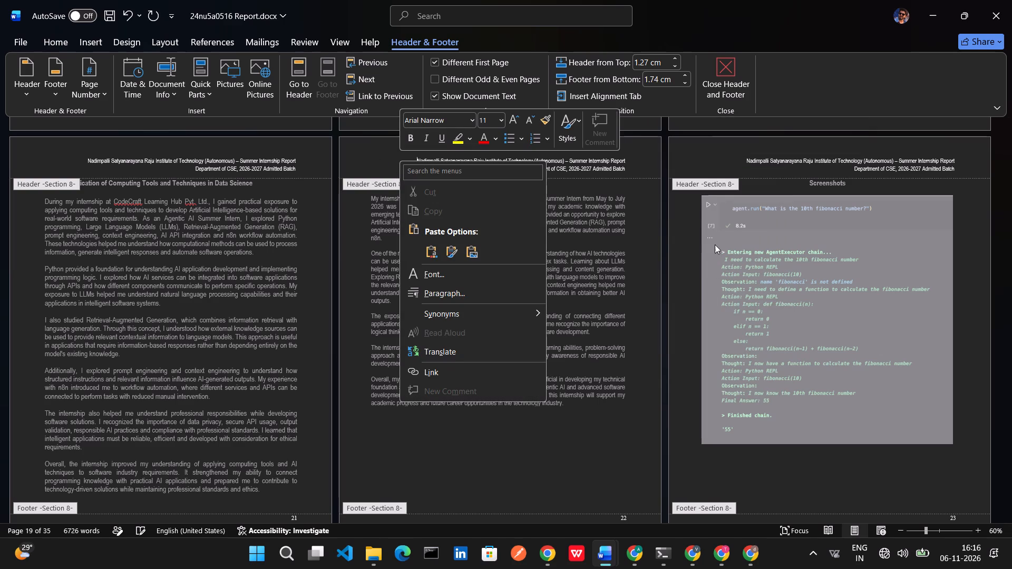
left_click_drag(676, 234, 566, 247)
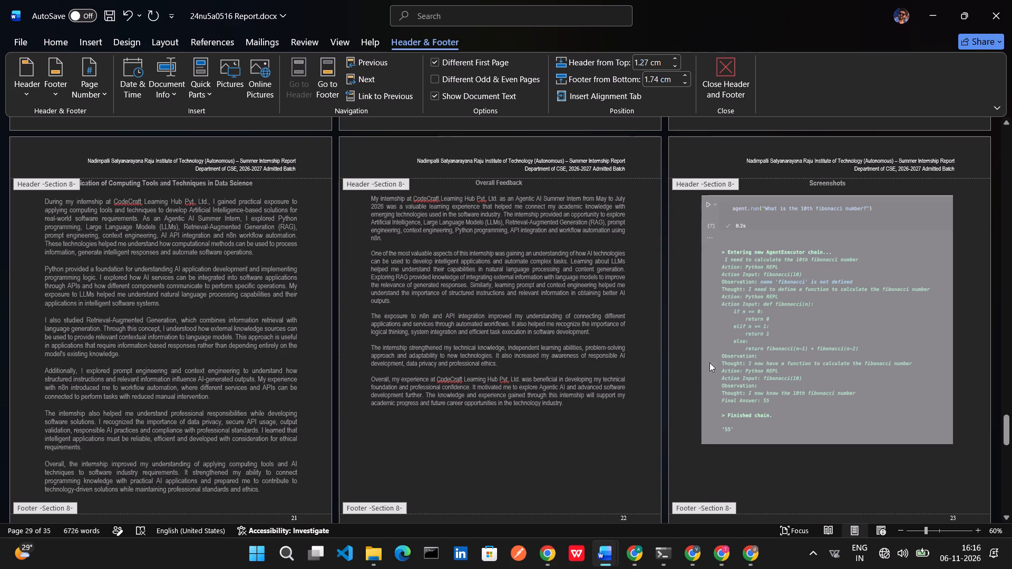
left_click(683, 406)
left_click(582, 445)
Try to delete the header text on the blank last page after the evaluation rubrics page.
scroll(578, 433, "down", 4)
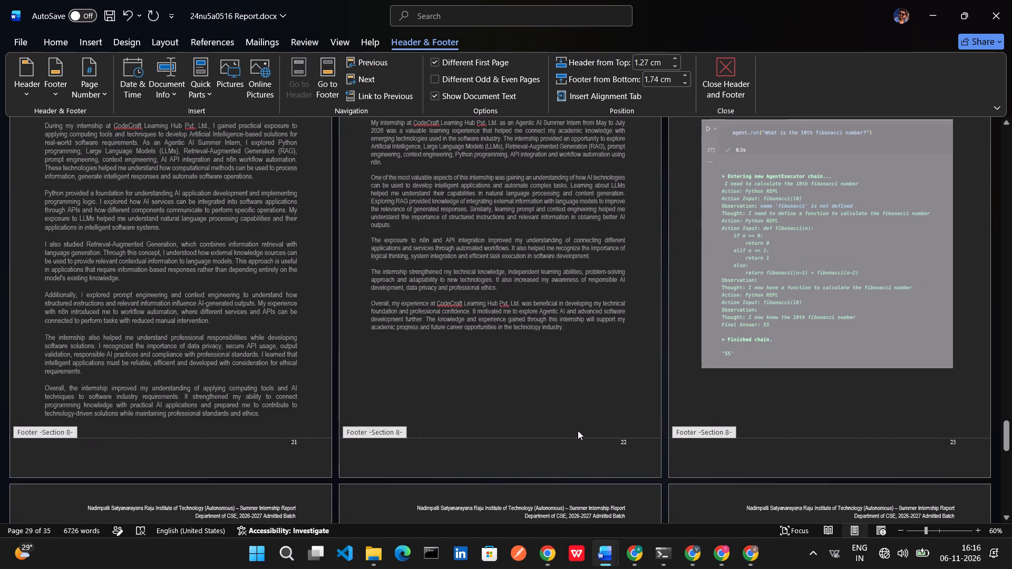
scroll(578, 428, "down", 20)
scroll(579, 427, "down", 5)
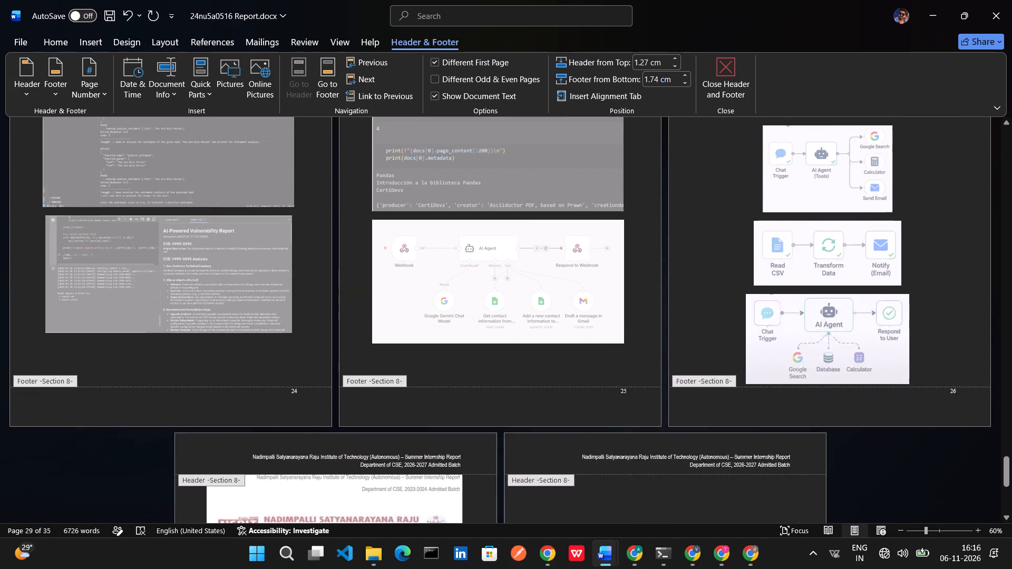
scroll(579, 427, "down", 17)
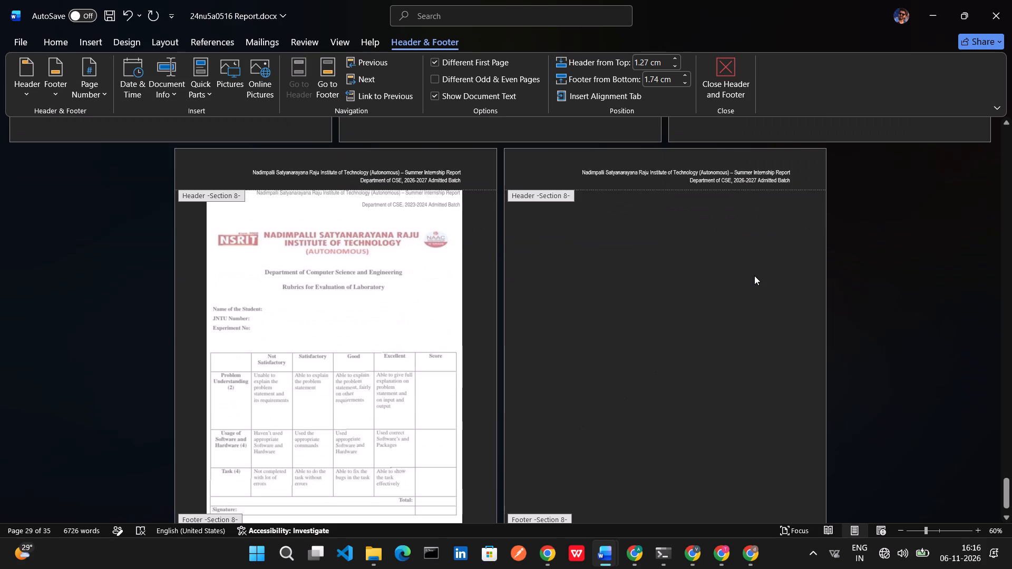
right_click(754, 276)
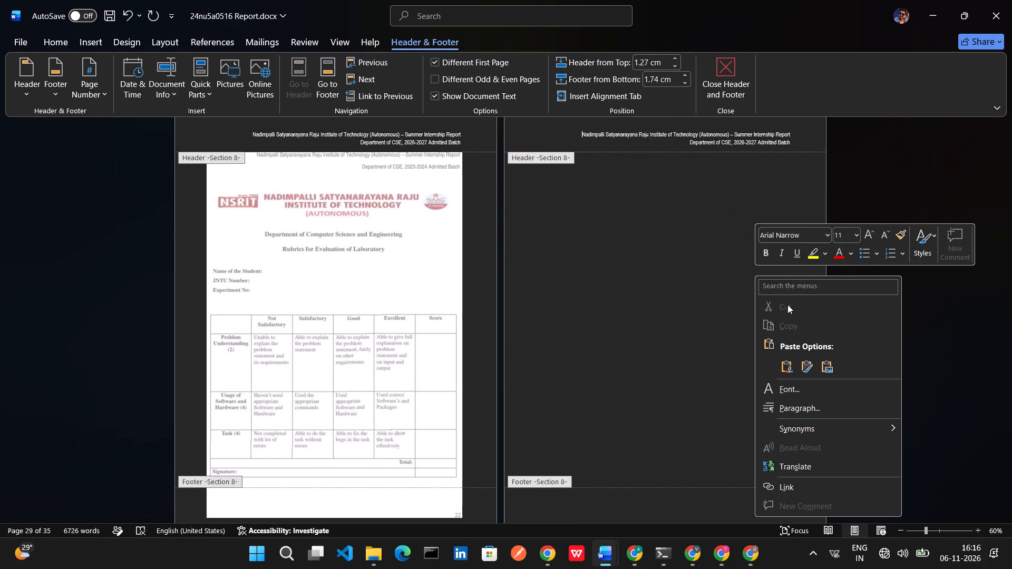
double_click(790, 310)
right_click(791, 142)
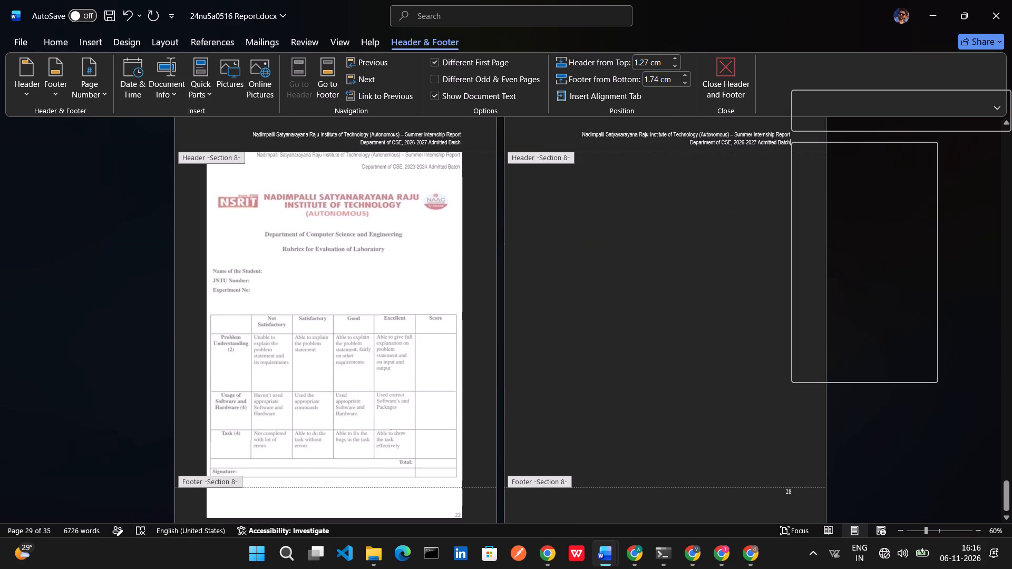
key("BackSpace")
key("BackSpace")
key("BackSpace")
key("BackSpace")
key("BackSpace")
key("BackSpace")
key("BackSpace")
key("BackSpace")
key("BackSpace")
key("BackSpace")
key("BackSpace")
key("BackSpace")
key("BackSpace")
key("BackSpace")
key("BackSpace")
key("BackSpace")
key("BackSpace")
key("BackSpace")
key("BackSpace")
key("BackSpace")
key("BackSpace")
Delete the two-line institute and department header text on the blank last page.
double_click(703, 144)
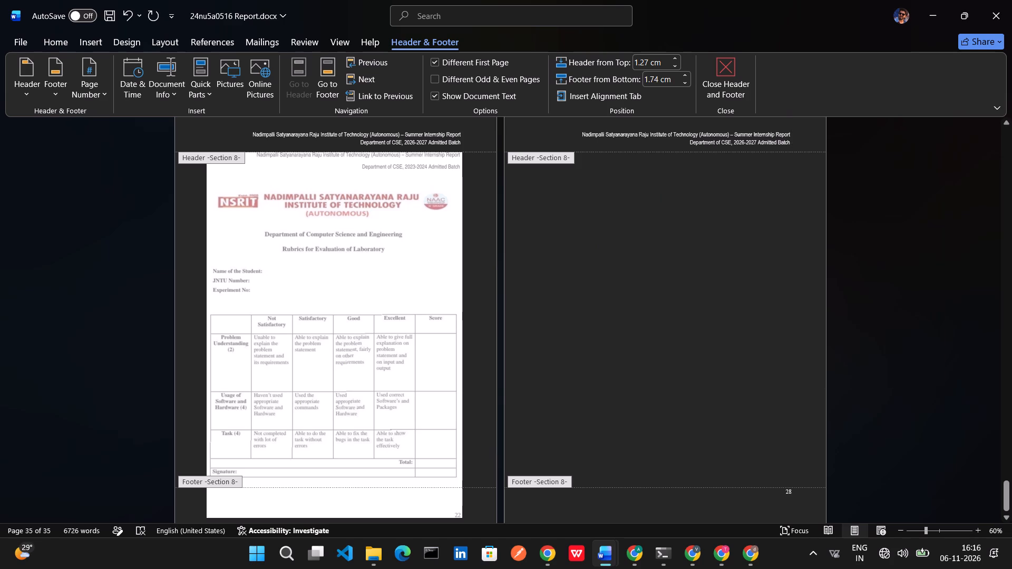
left_click_drag(793, 142, 636, 132)
key("BackSpace")
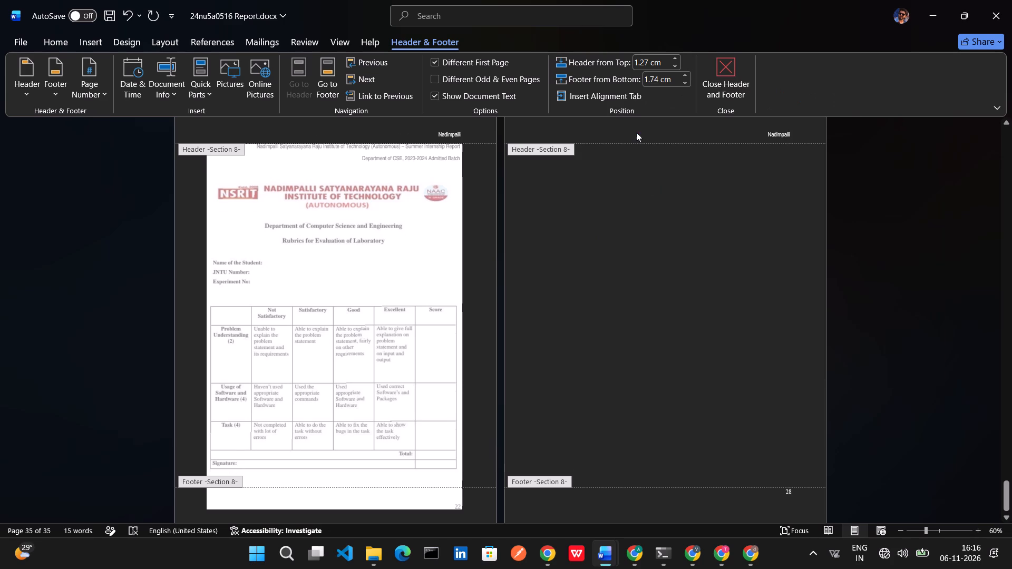
key("BackSpace")
key("BackSpace")
key("BackSpace")
key("BackSpace")
key("BackSpace")
key("BackSpace")
key("BackSpace")
key("BackSpace")
key("BackSpace")
key("BackSpace")
key("BackSpace")
key("BackSpace")
key("BackSpace")
key("BackSpace")
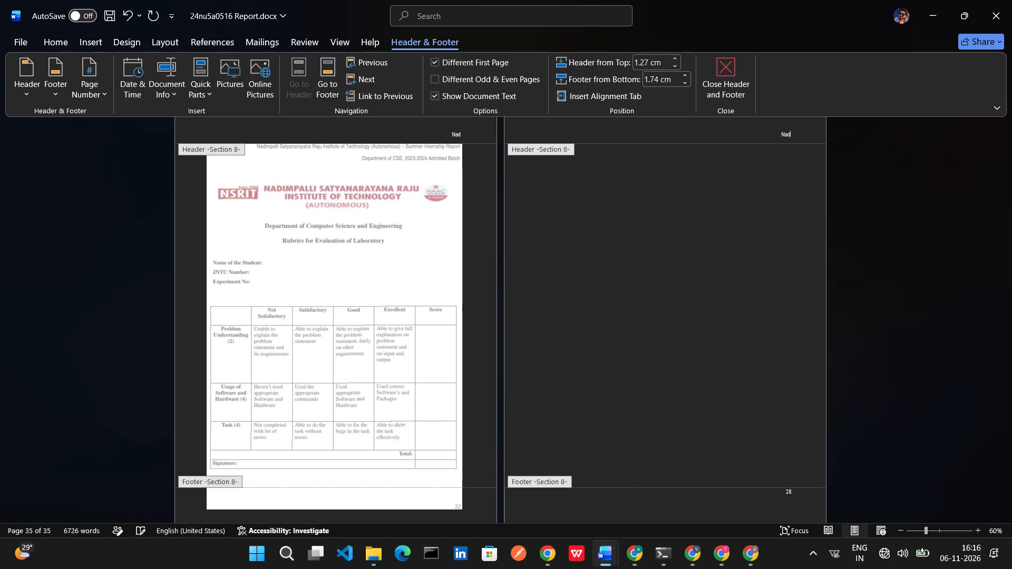
key("BackSpace")
key("BackSpace")
key("BackSpace")
key("BackSpace")
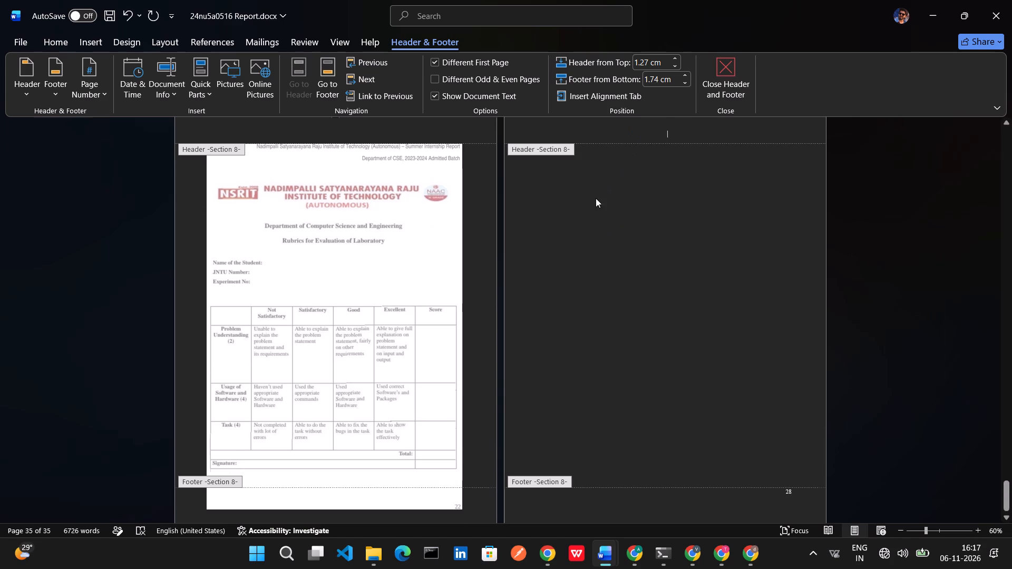
Clear the leftover alignment and indent in the emptied header of the blank last page.
scroll(596, 198, "up", 5)
scroll(596, 198, "down", 1)
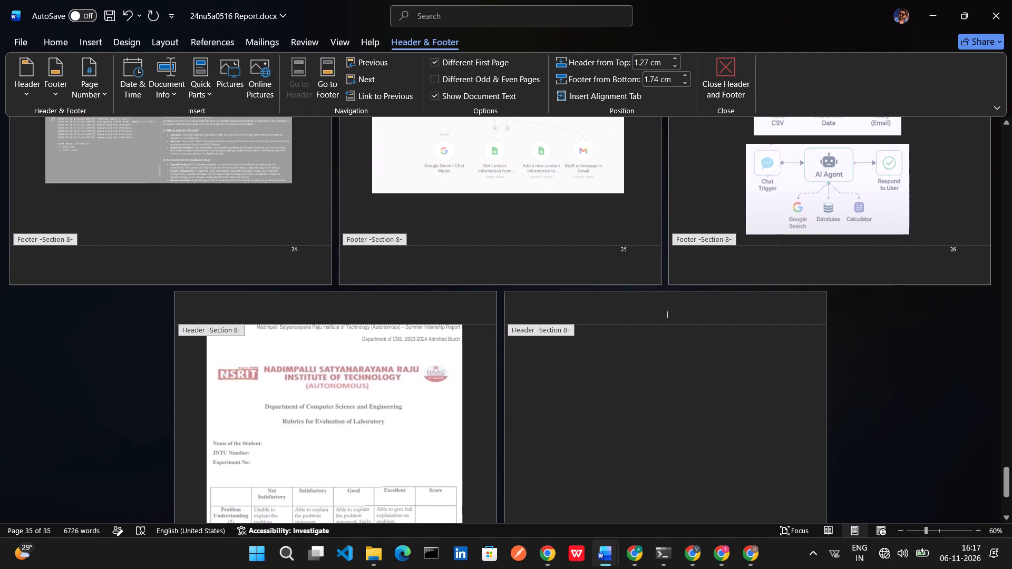
left_click(818, 322)
double_click(818, 322)
key("Right")
key("BackSpace")
key("BackSpace")
key("BackSpace")
key("BackSpace")
key("BackSpace")
key("BackSpace")
key("BackSpace")
key("BackSpace")
key("BackSpace")
key("BackSpace")
key("BackSpace")
key("BackSpace")
key("BackSpace")
key("BackSpace")
key("BackSpace")
key("BackSpace")
key("BackSpace")
key("BackSpace")
key("BackSpace")
key("BackSpace")
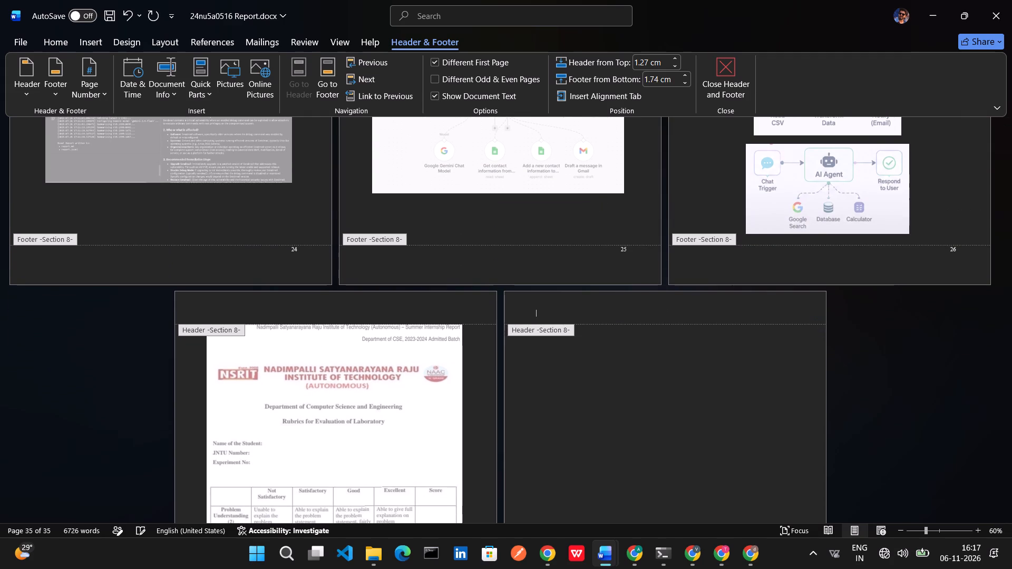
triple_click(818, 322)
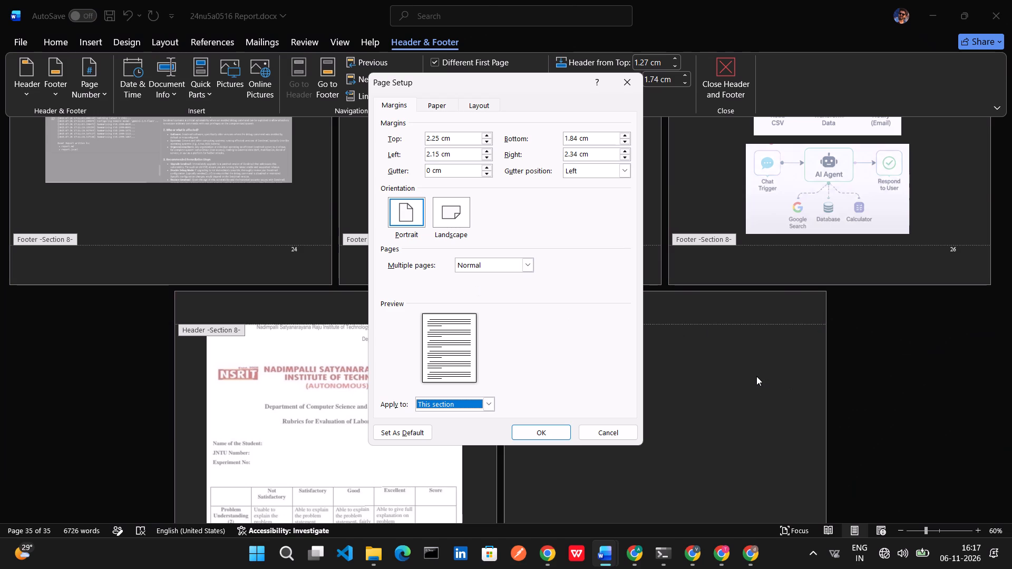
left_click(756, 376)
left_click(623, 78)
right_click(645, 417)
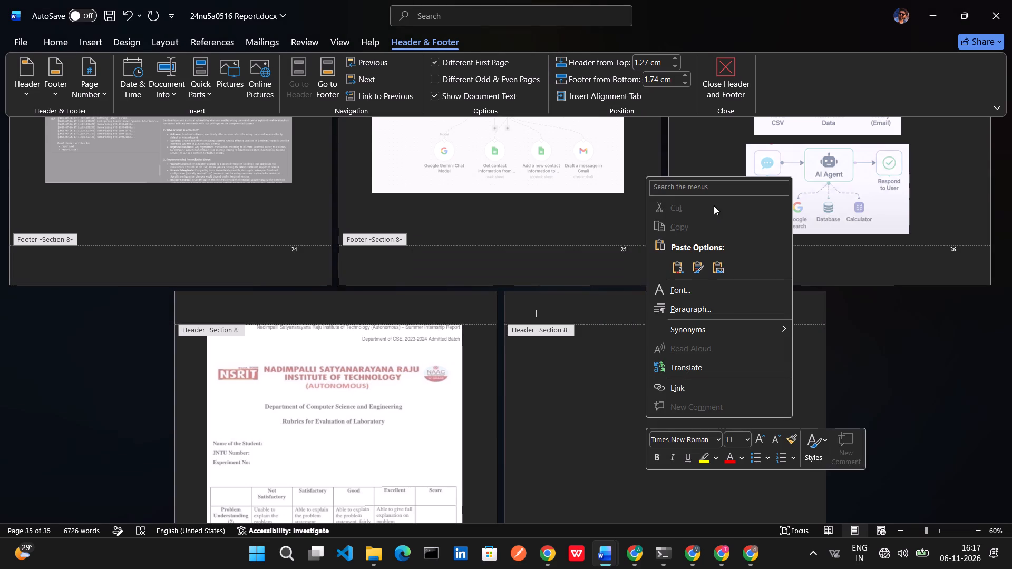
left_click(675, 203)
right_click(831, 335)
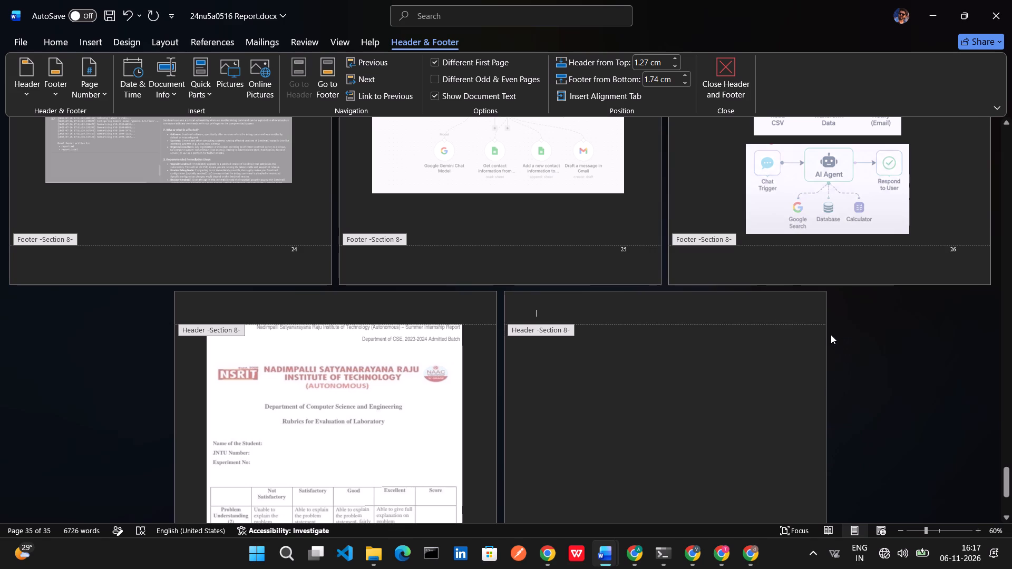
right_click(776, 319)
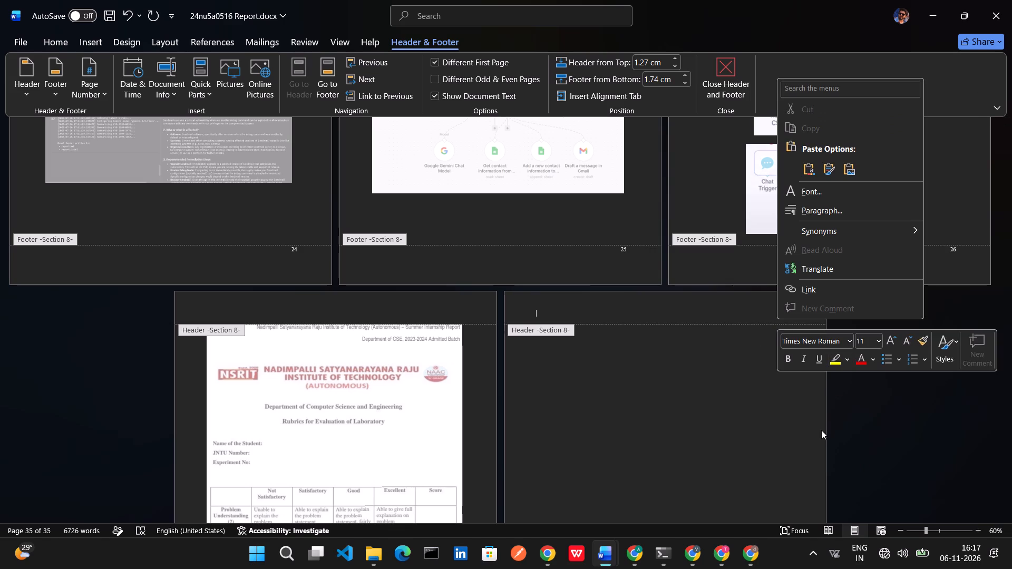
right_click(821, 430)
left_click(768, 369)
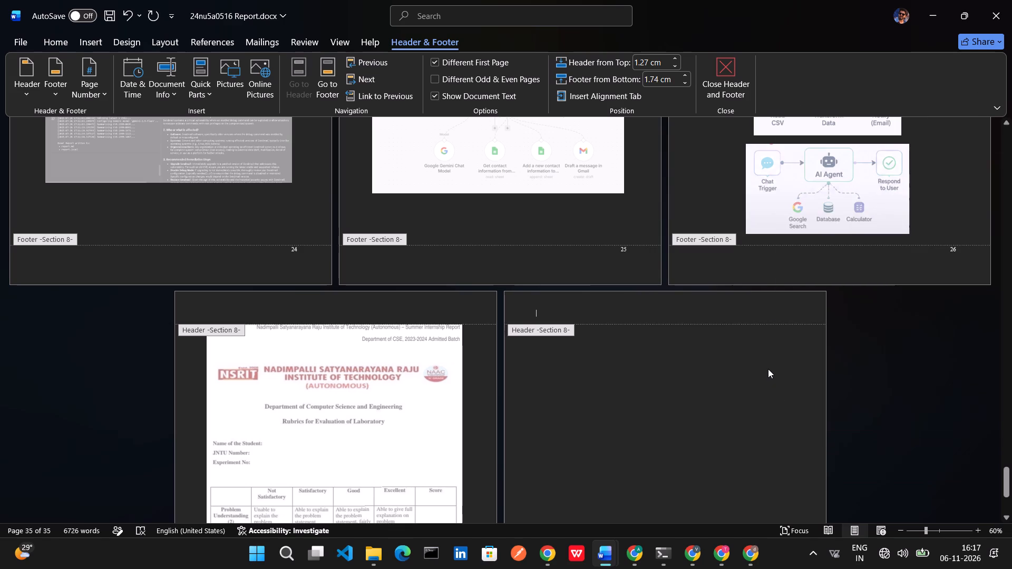
Delete the page number from the footer of the blank last page.
scroll(650, 366, "down", 17)
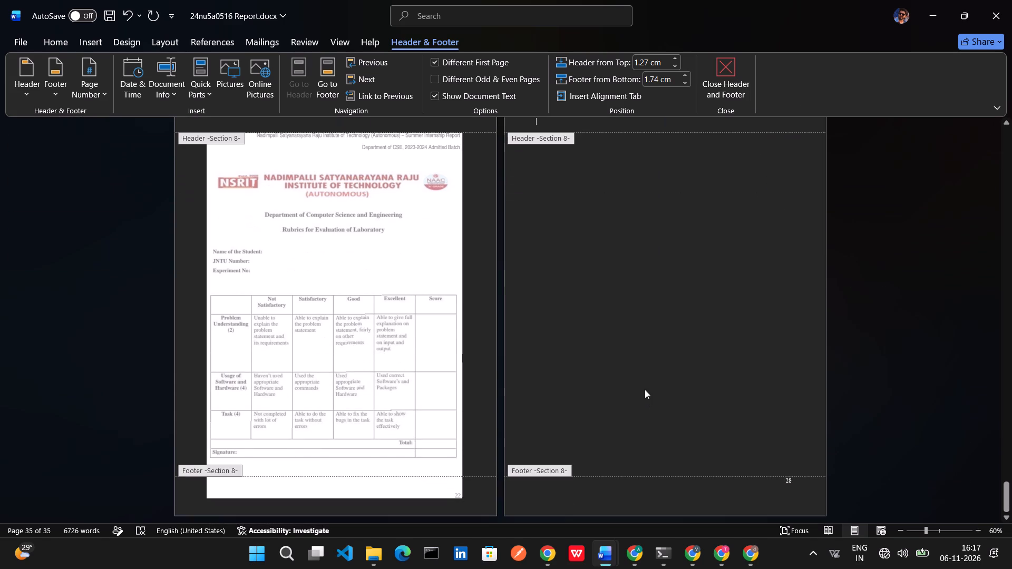
left_click(800, 479)
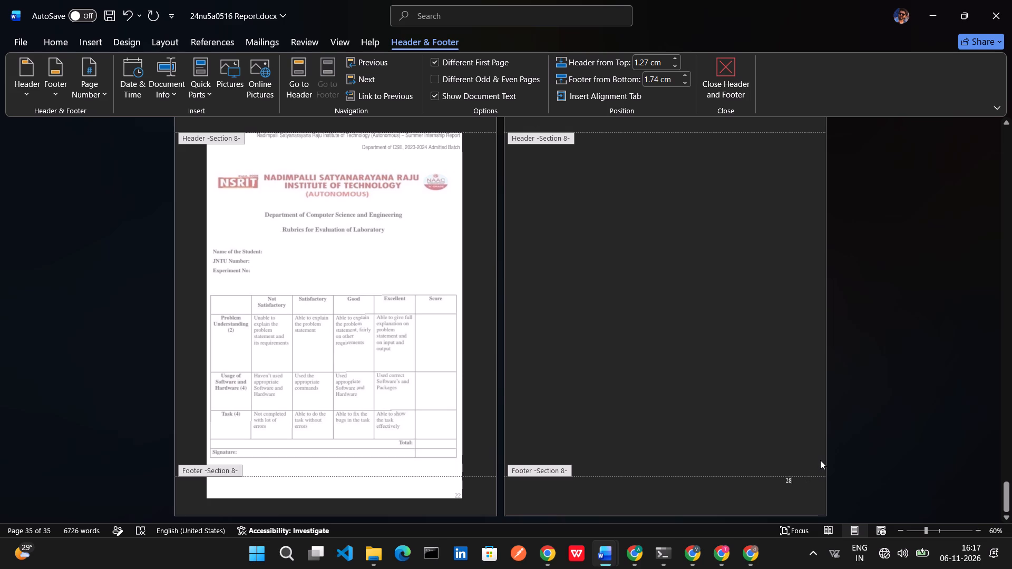
key("BackSpace")
key("BackSpace")
key("BackSpace")
key("BackSpace")
key("BackSpace")
key("BackSpace")
key("BackSpace")
key("BackSpace")
key("BackSpace")
key("BackSpace")
key("BackSpace")
key("BackSpace")
key("BackSpace")
key("BackSpace")
key("BackSpace")
key("BackSpace")
key("BackSpace")
key("BackSpace")
key("BackSpace")
key("BackSpace")
key("BackSpace")
key("BackSpace")
key("BackSpace")
key("BackSpace")
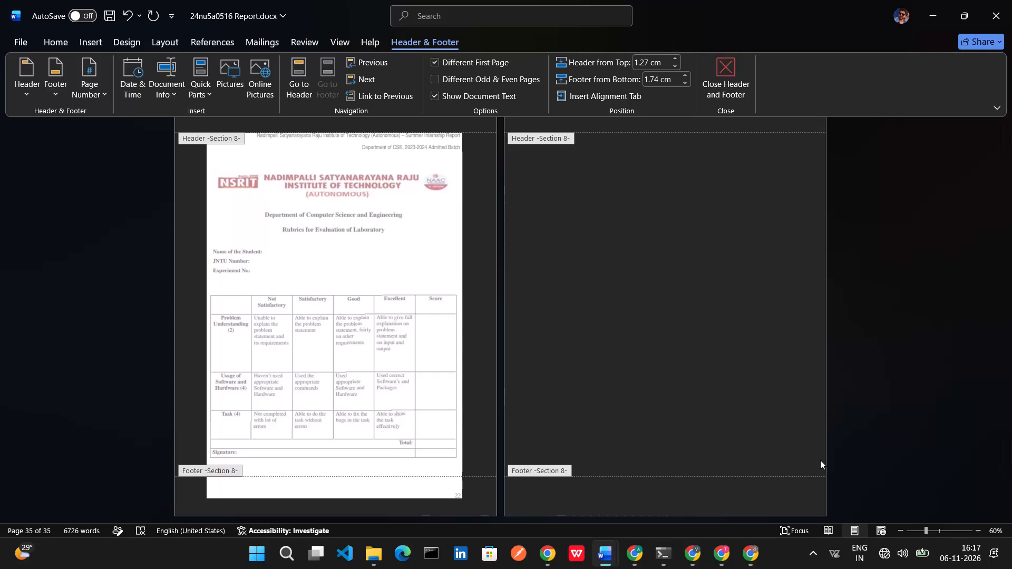
Check the headers and footers back through the report to the title pages, and the page numbers listed in the table of contents.
scroll(820, 460, "up", 20)
scroll(820, 460, "up", 4)
scroll(820, 460, "up", 20, "ctrl")
scroll(820, 460, "up", 13, "ctrl")
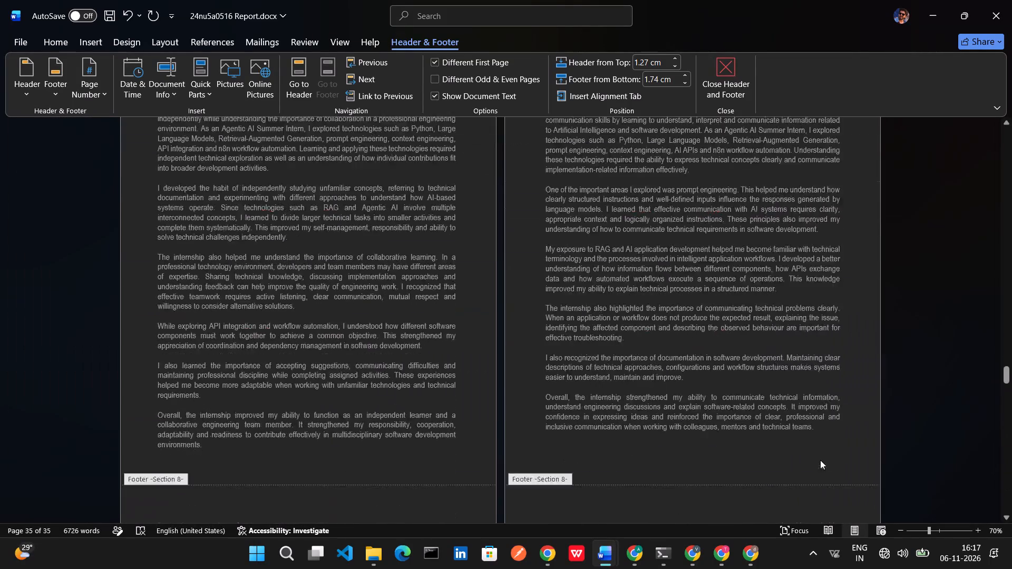
scroll(820, 460, "up", 20, "ctrl")
scroll(820, 460, "up", 20, "ctrl")
scroll(820, 460, "up", 17, "ctrl")
scroll(820, 460, "up", 7)
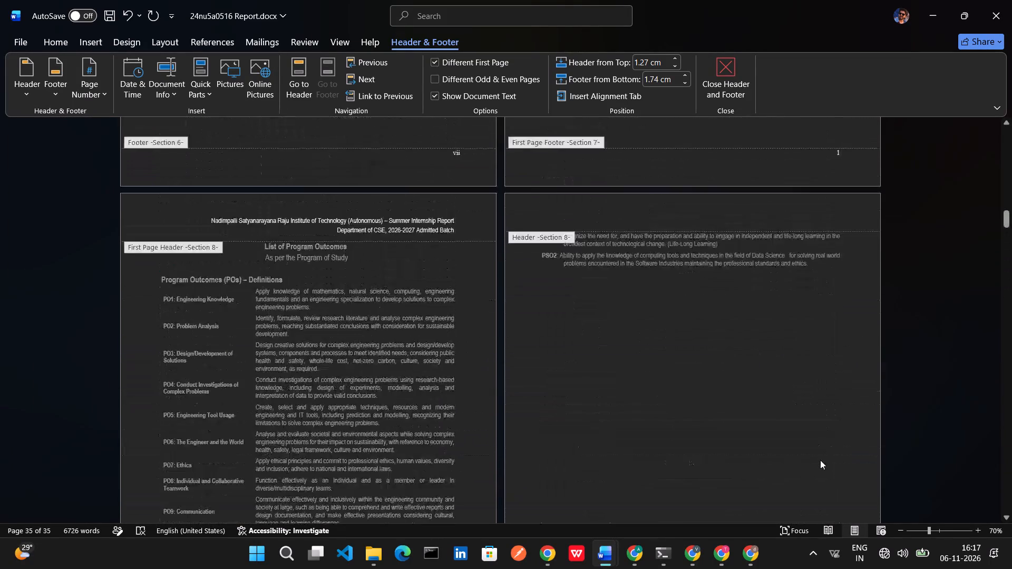
scroll(820, 460, "up", 7)
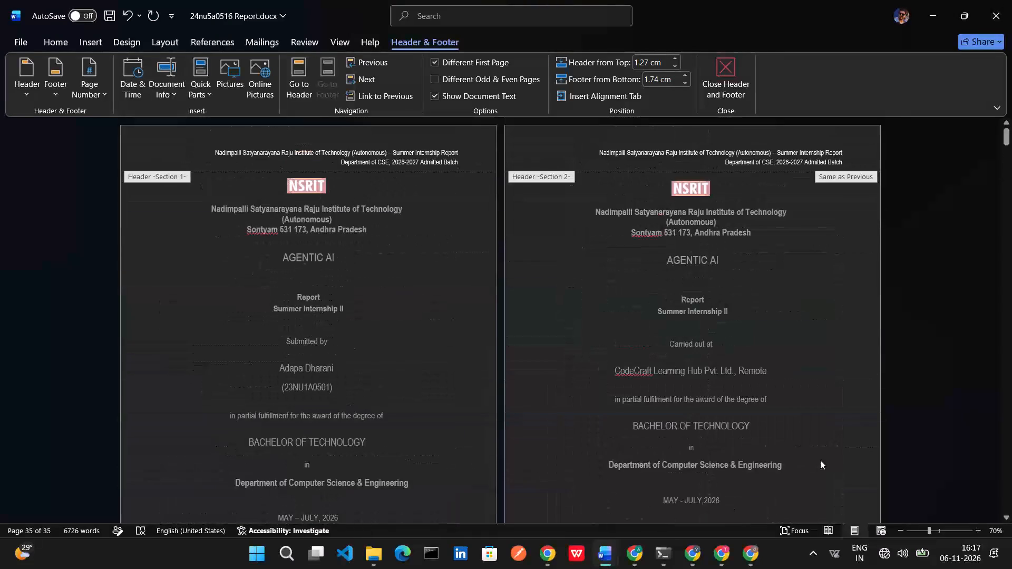
scroll(820, 460, "down", 5)
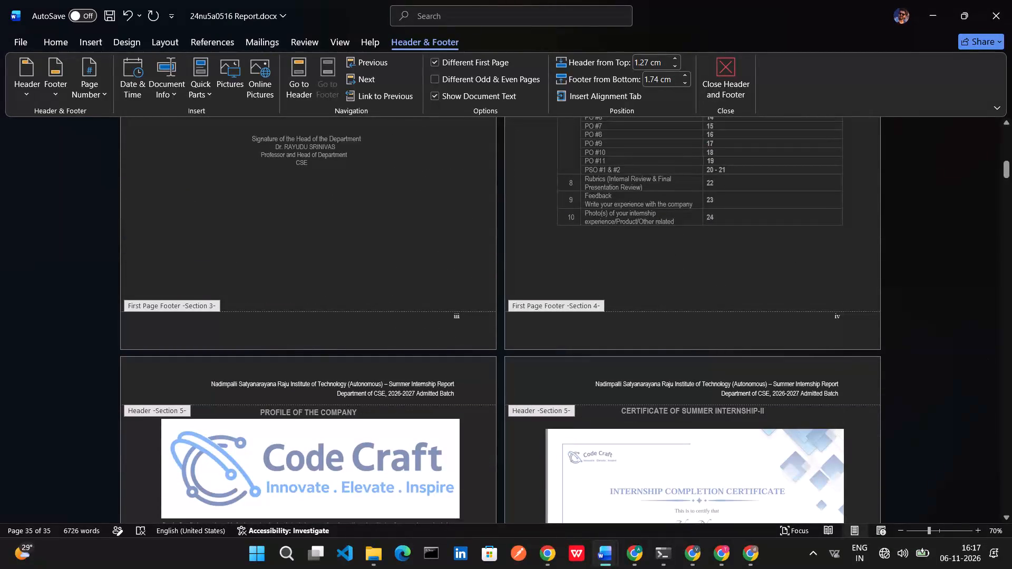
scroll(820, 256, "up", 1)
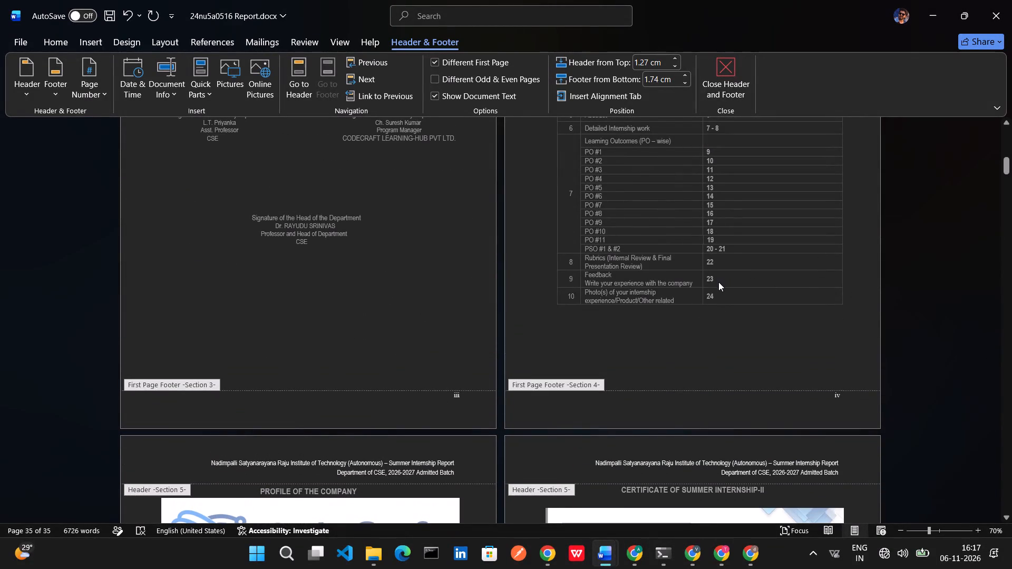
Examine the Section 8 headers and footers from the List of Program Outcomes through the Learning Outcomes to the Screenshots and rubrics pages.
left_click(720, 282)
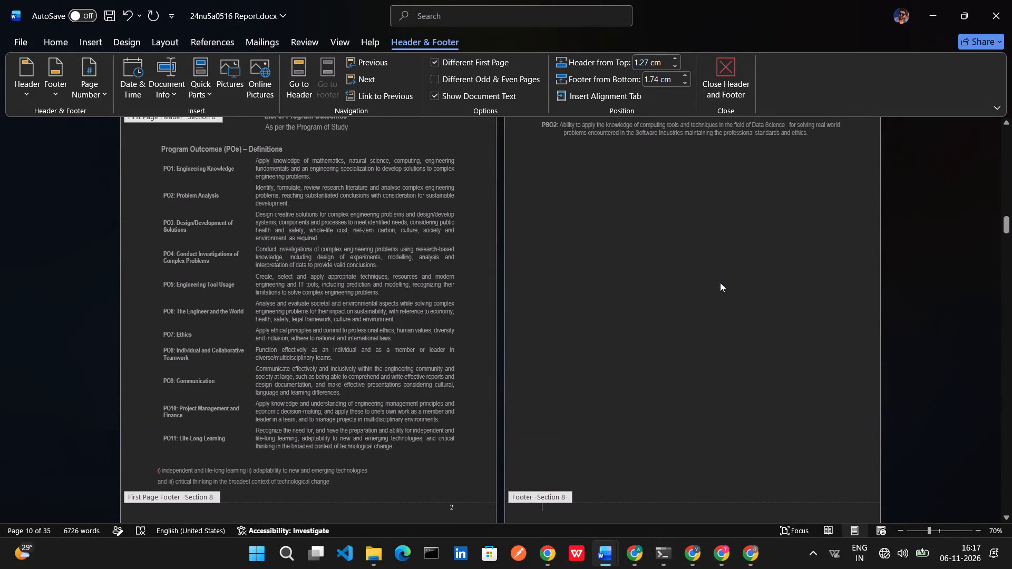
scroll(720, 282, "down", 6)
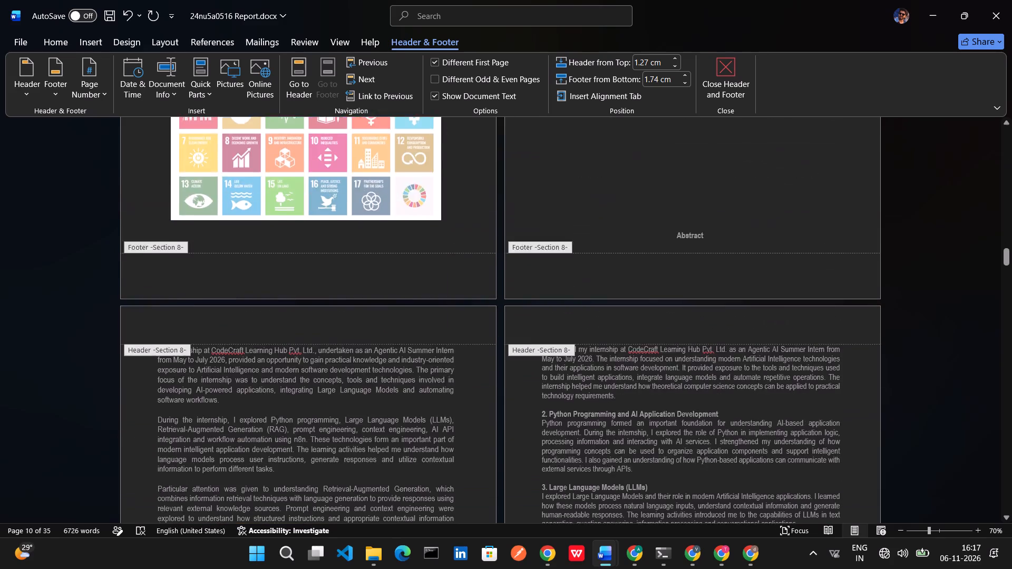
scroll(720, 282, "up", 4)
scroll(720, 282, "down", 15)
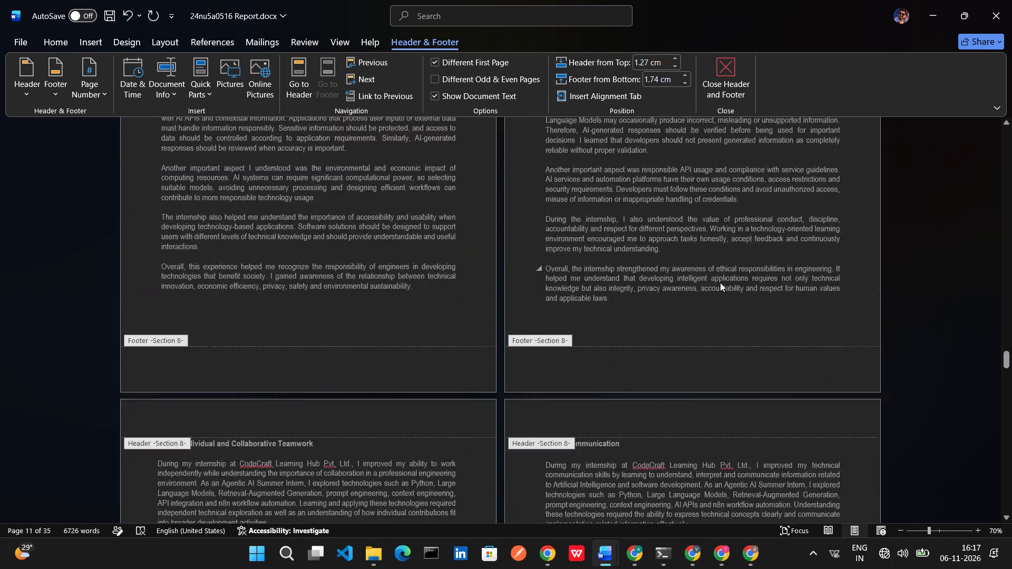
scroll(720, 282, "down", 20)
scroll(720, 282, "down", 20)
scroll(720, 282, "down", 20)
scroll(720, 282, "up", 4)
scroll(720, 282, "down", 2)
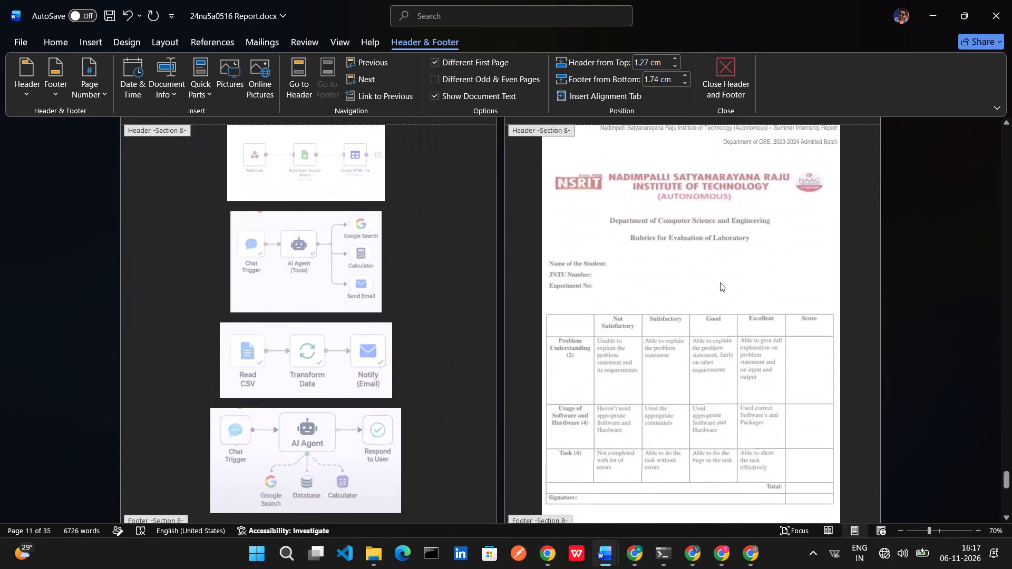
left_click(873, 244)
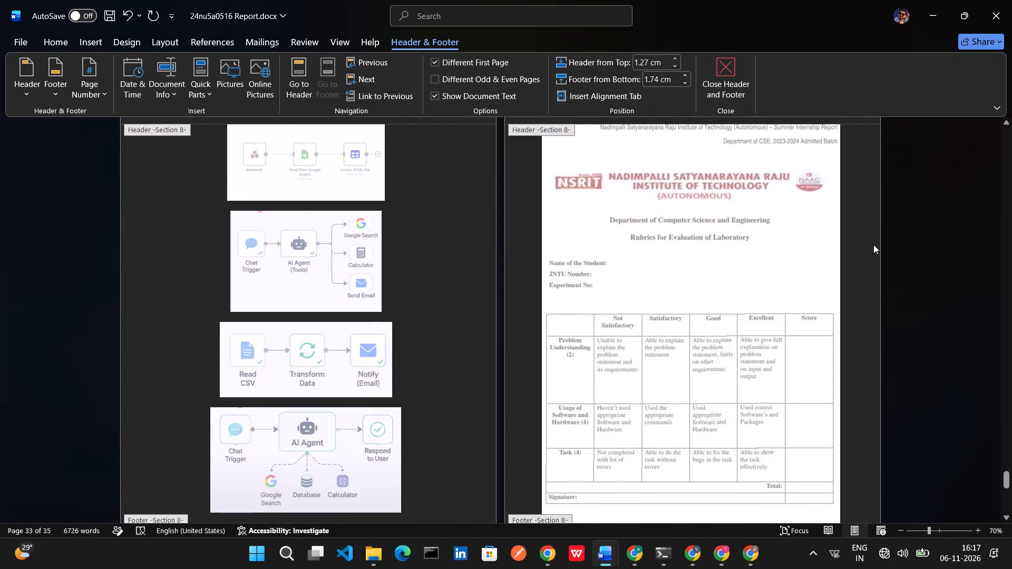
scroll(873, 244, "down", 2, "ctrl")
scroll(873, 244, "up", 3, "ctrl")
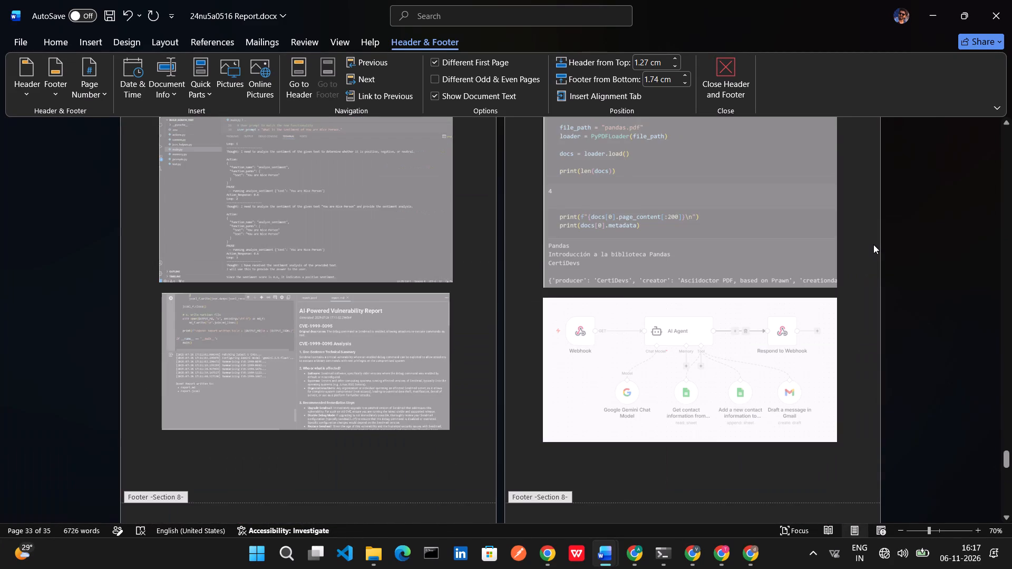
scroll(873, 244, "up", 1, "ctrl")
scroll(873, 244, "down", 2)
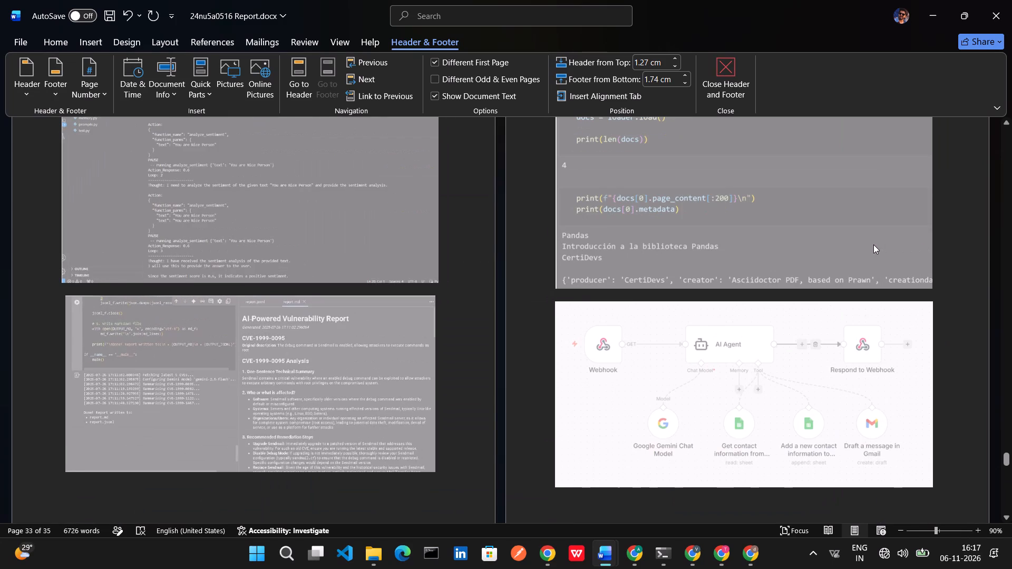
Add two blank lines in the footer of the Computing Tools and Techniques in Data Science page to open a blank page before Overall Feedback.
scroll(873, 244, "down", 2, "ctrl")
scroll(873, 244, "up", 3)
scroll(873, 244, "down", 6, "ctrl")
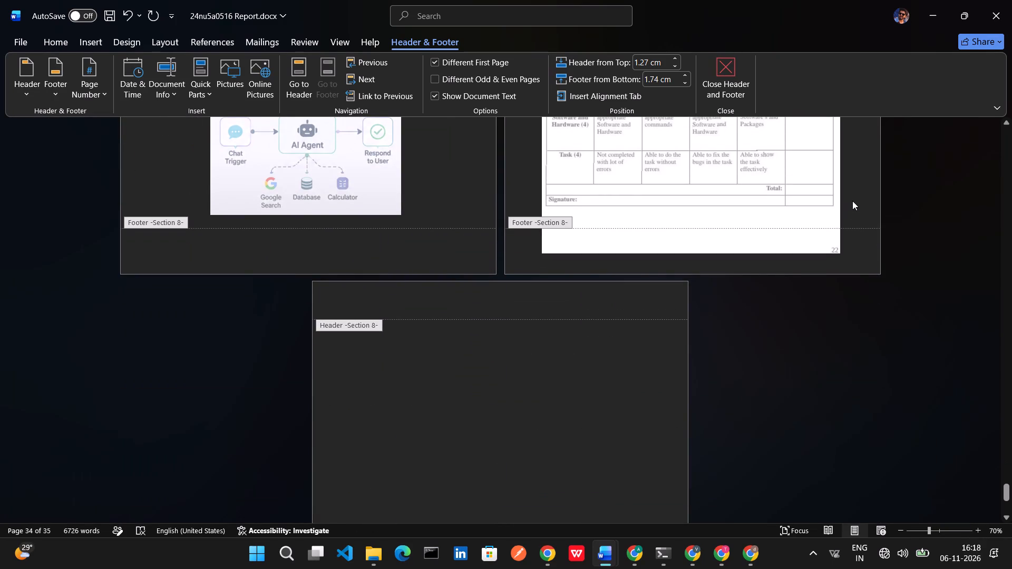
scroll(852, 201, "down", 2, "ctrl")
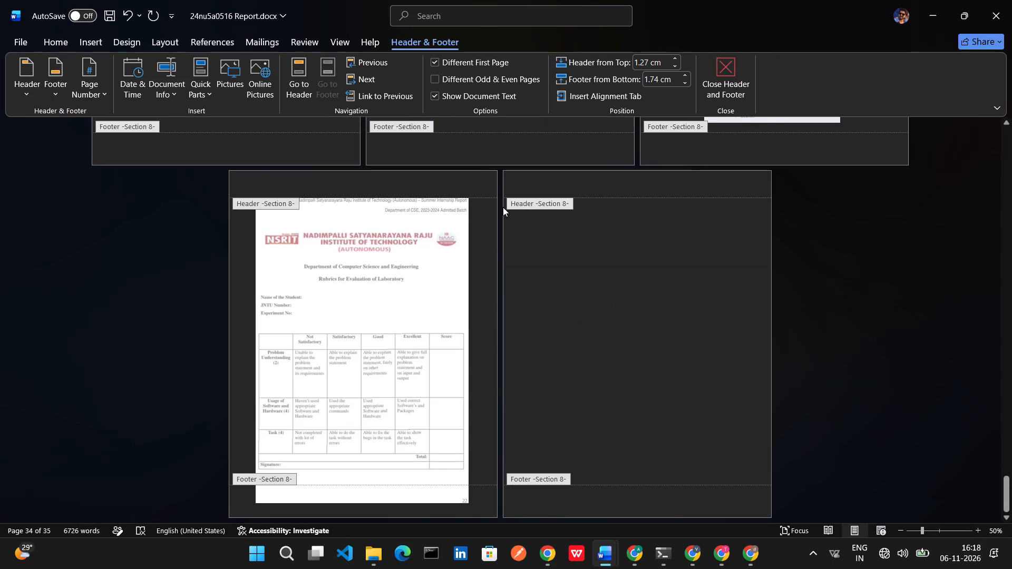
scroll(481, 180, "up", 4)
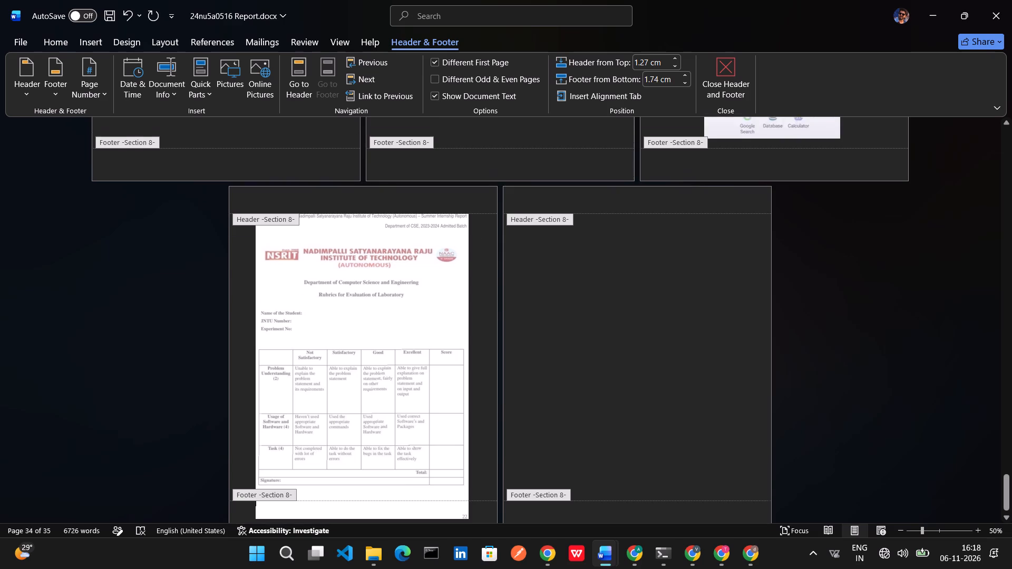
scroll(494, 187, "up", 20)
scroll(494, 187, "up", 9)
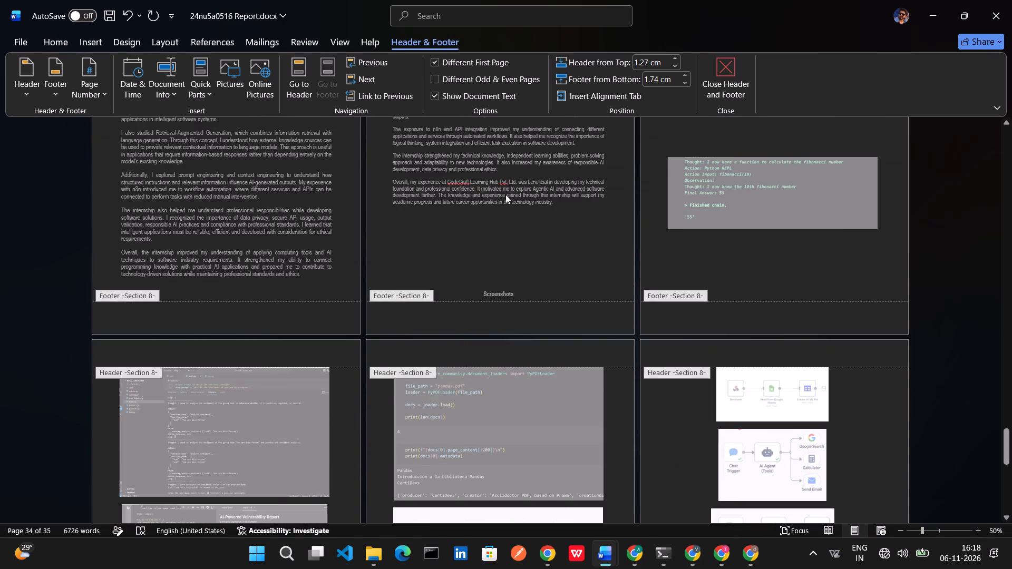
scroll(505, 194, "up", 9)
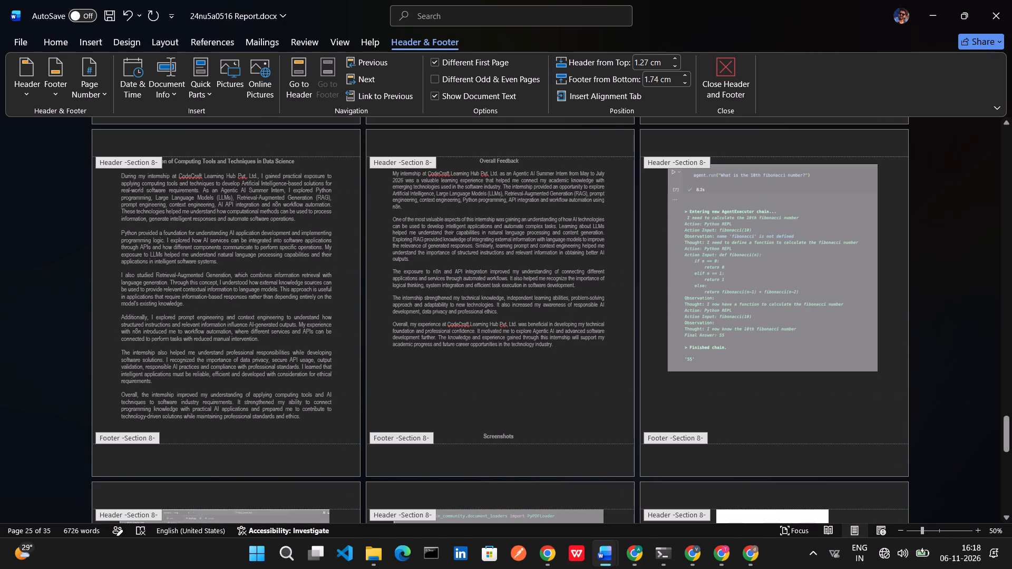
left_click(307, 419)
key("Return")
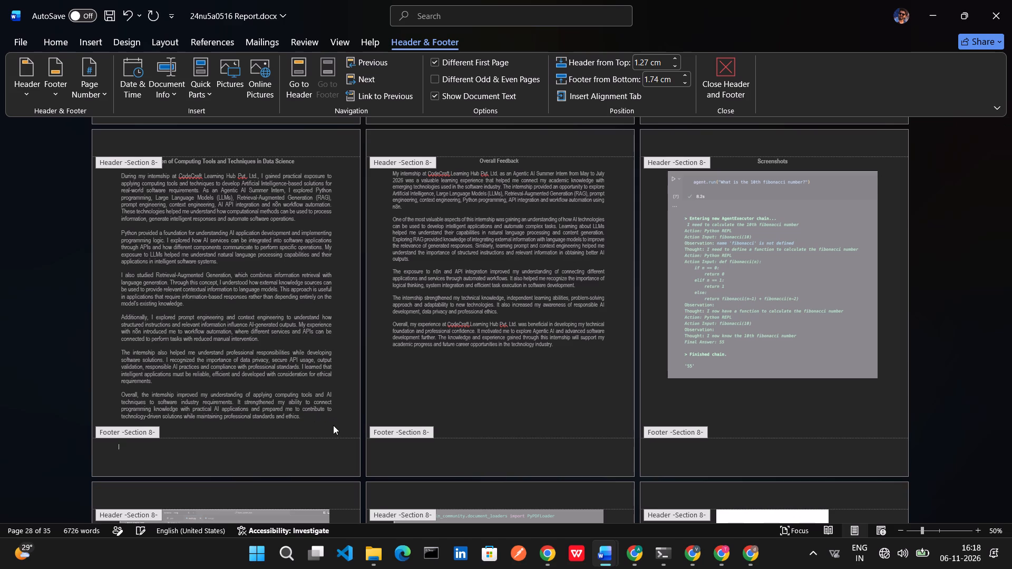
key("Return")
key("Return")
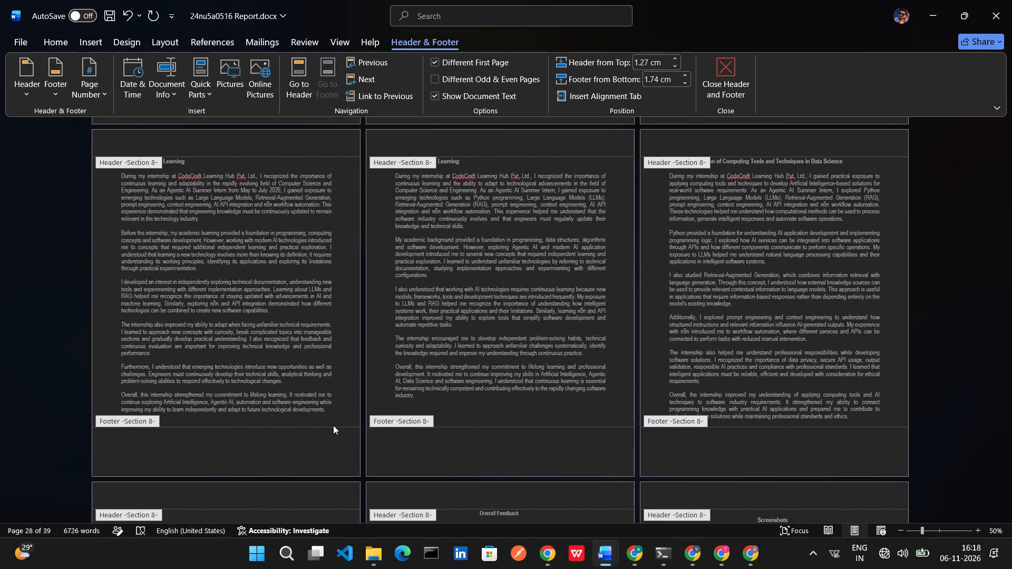
key("ctrl+z")
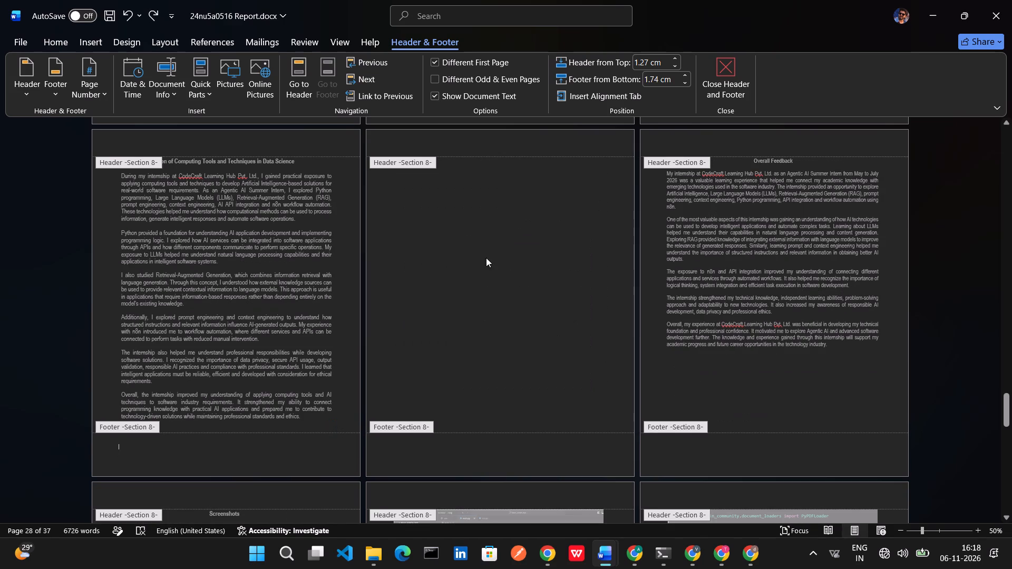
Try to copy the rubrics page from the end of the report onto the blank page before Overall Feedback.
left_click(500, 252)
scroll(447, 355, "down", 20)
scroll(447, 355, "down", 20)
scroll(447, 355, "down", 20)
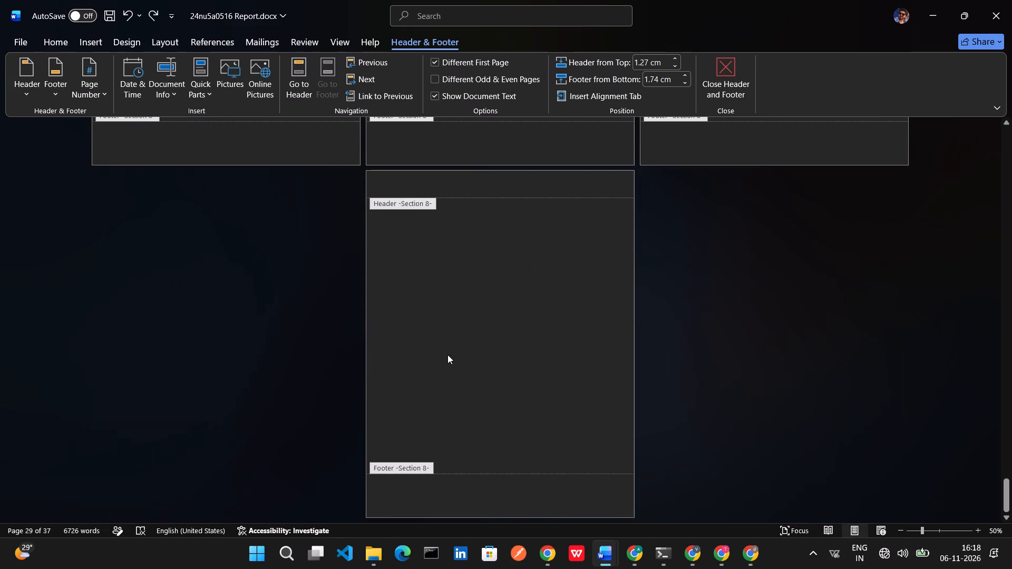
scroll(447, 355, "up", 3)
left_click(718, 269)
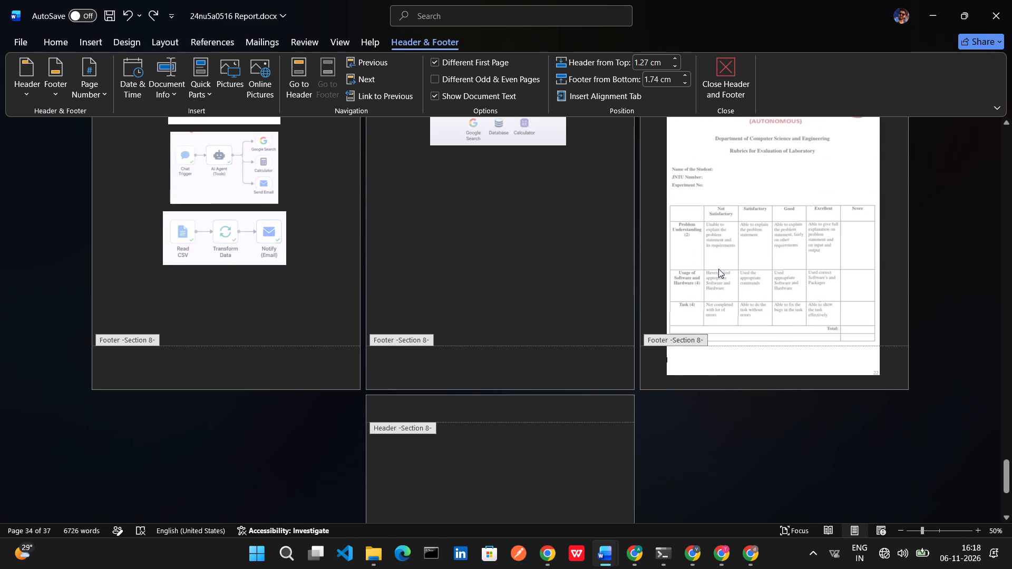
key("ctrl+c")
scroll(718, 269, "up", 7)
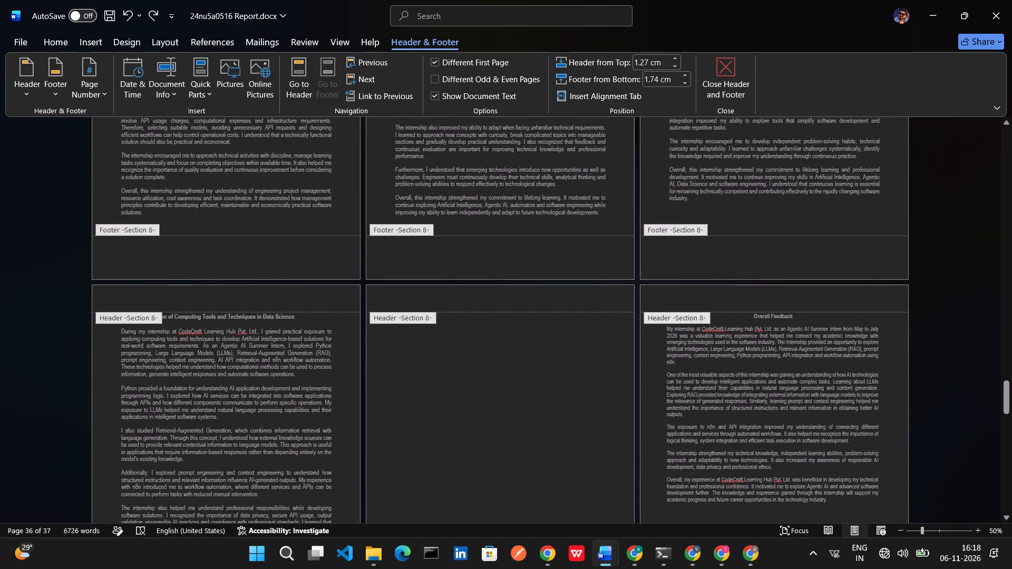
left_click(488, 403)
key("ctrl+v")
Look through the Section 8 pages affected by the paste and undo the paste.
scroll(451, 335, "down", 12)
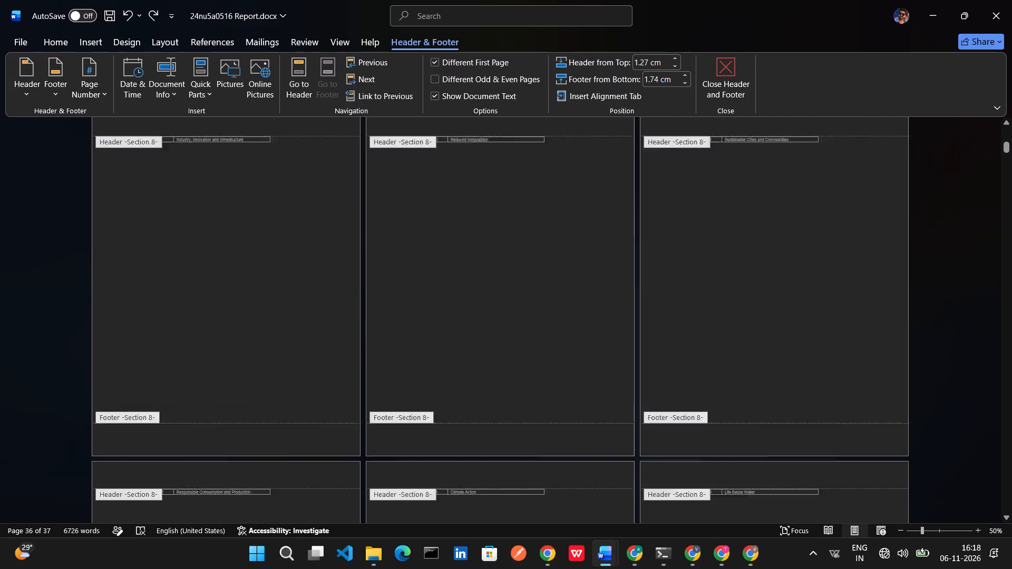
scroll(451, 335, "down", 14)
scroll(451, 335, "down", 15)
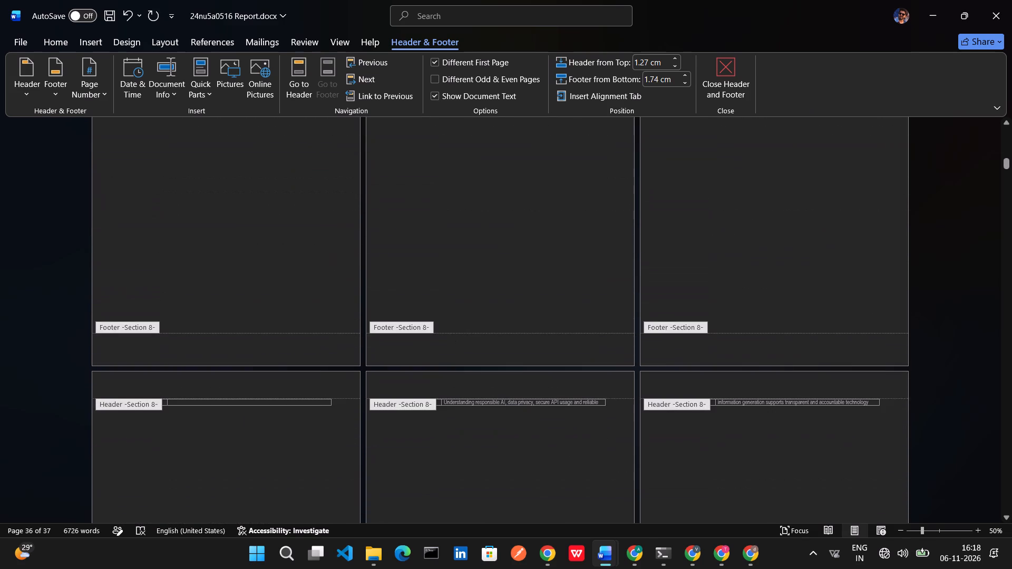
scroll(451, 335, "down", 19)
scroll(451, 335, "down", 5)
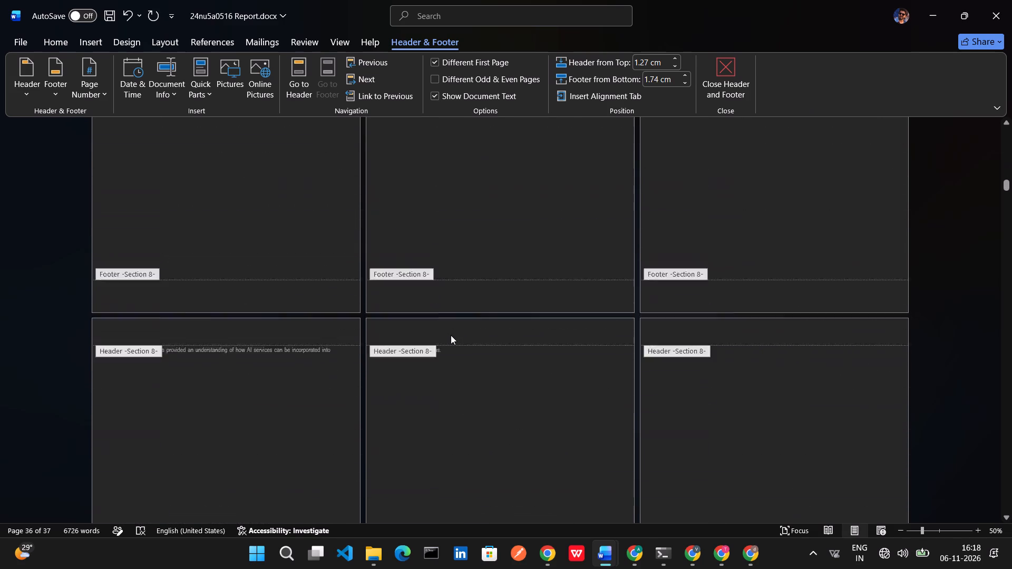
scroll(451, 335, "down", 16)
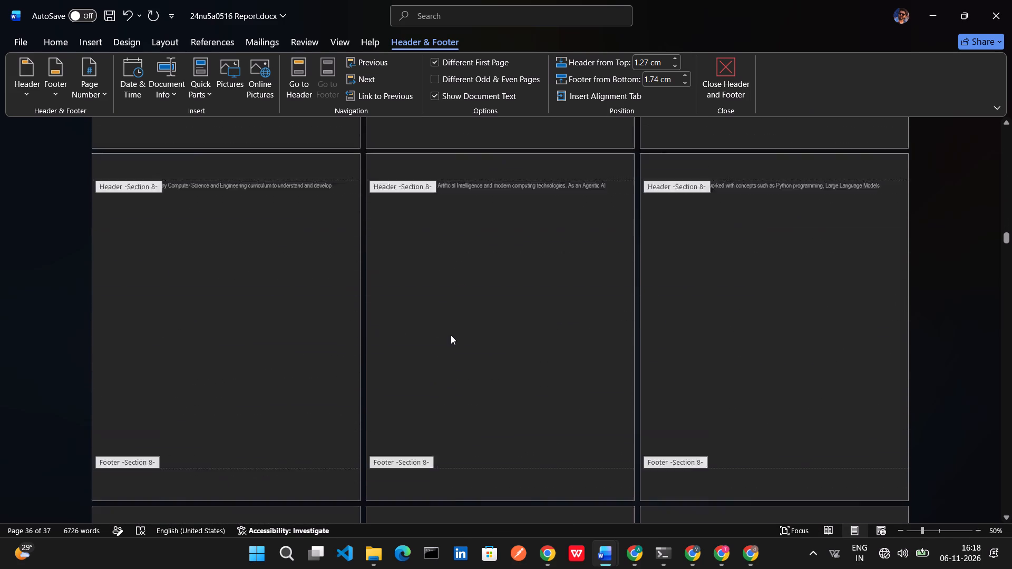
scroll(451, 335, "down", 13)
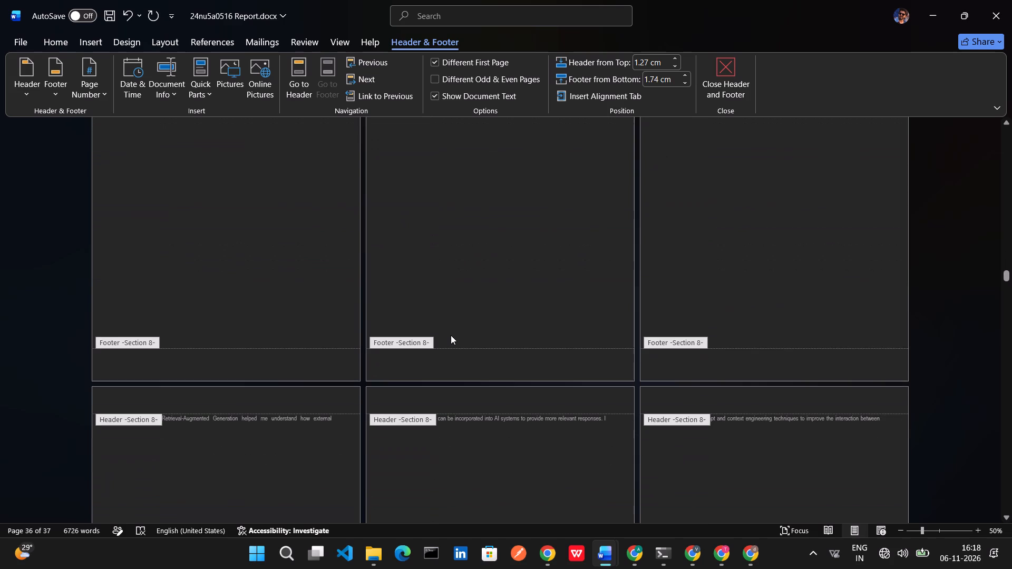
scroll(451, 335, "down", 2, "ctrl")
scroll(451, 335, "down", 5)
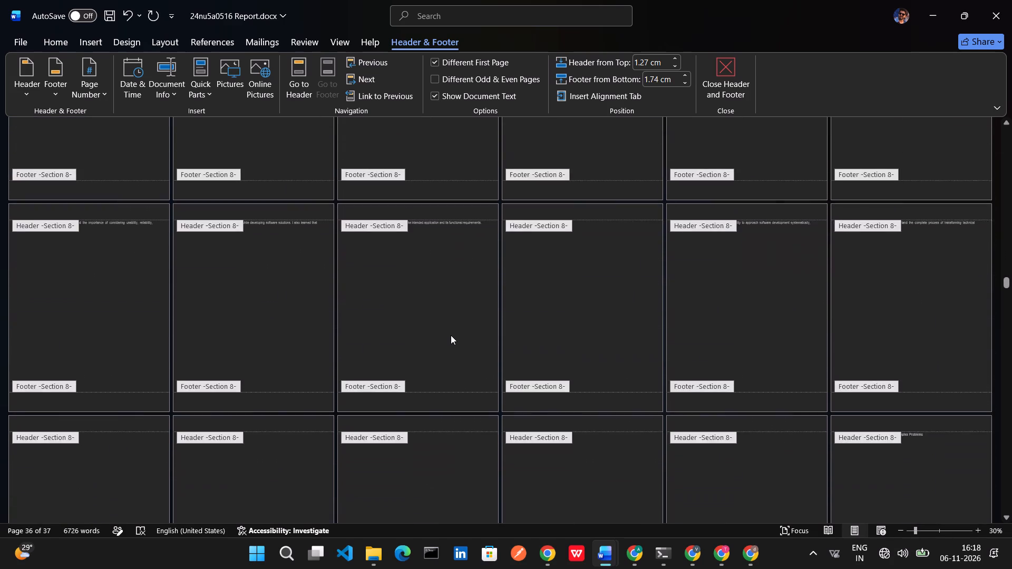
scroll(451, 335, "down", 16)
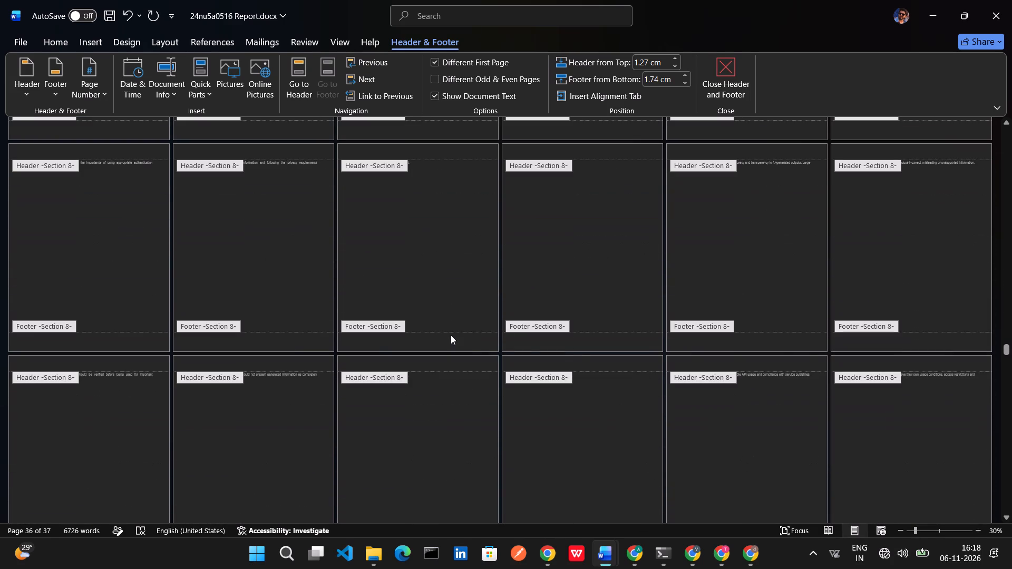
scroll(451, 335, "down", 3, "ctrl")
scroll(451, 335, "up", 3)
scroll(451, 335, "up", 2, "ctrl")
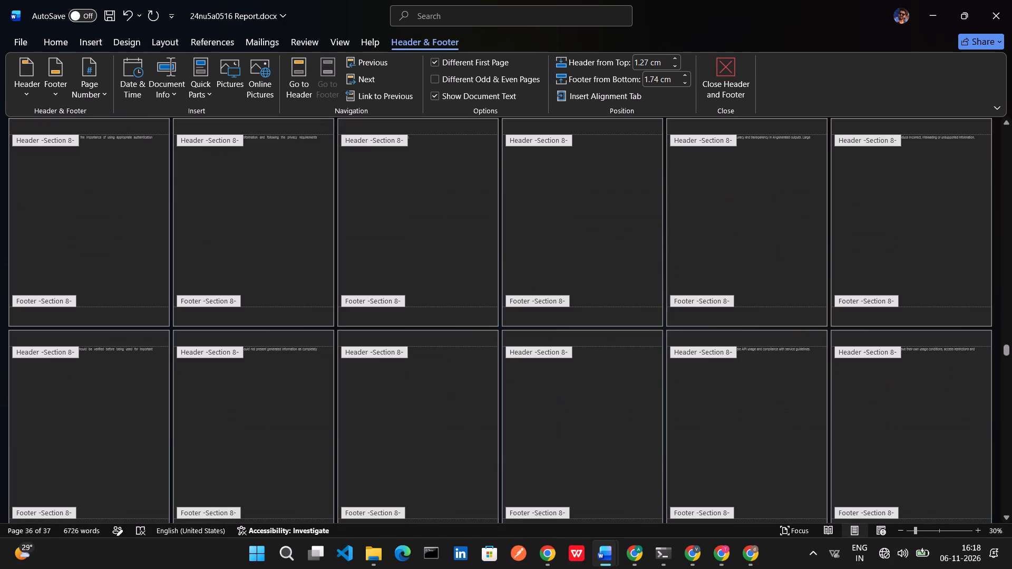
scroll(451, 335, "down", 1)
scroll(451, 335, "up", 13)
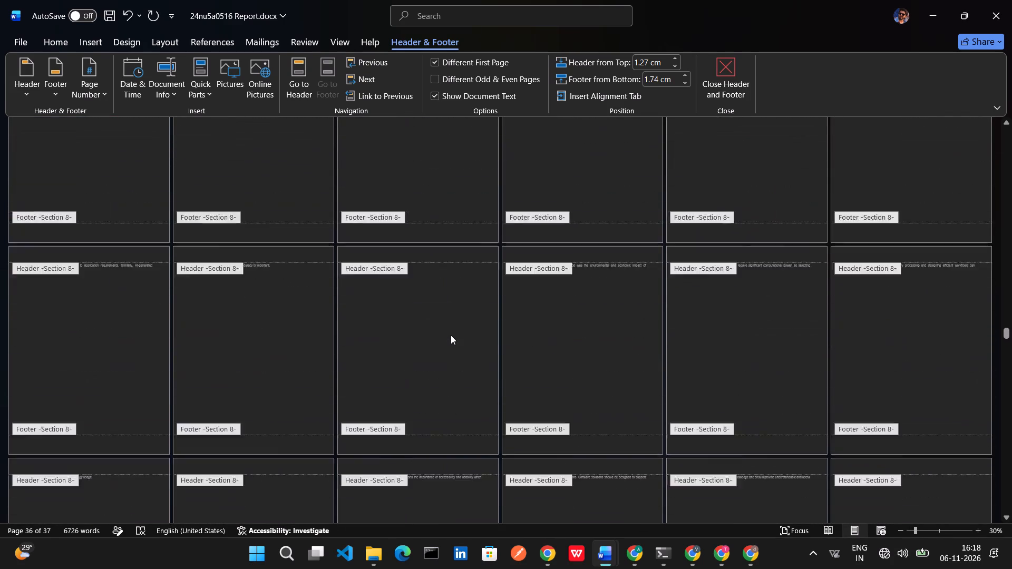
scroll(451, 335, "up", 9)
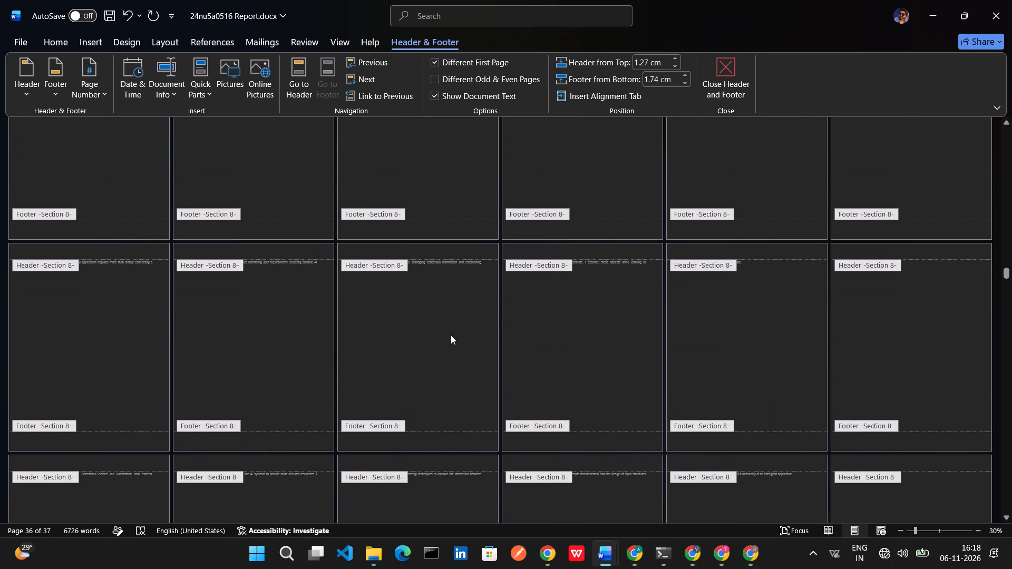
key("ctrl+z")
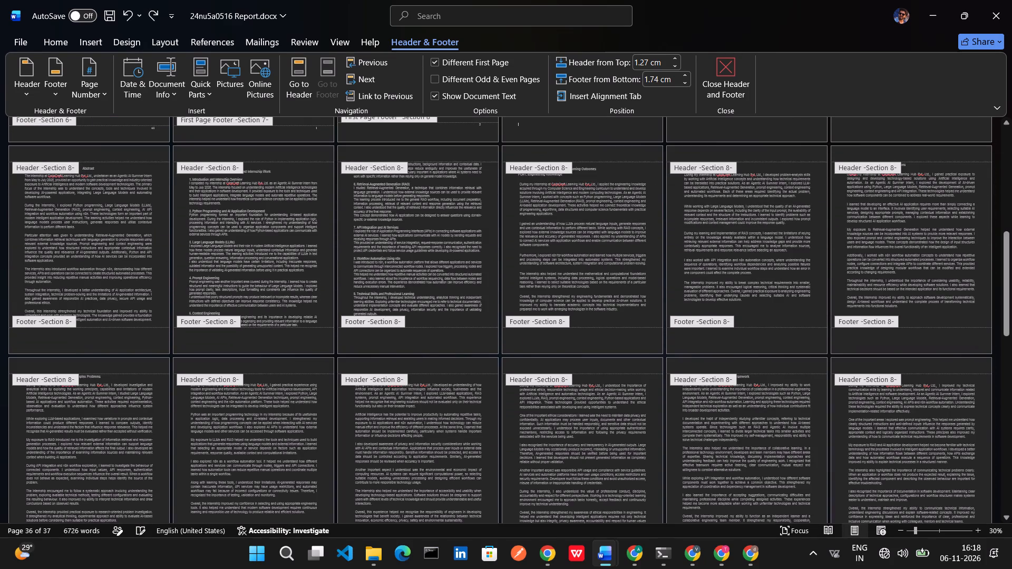
Check the Section 8 pages from the Abstract through the Screenshots to the rubrics page and the blank last page.
scroll(451, 335, "down", 1)
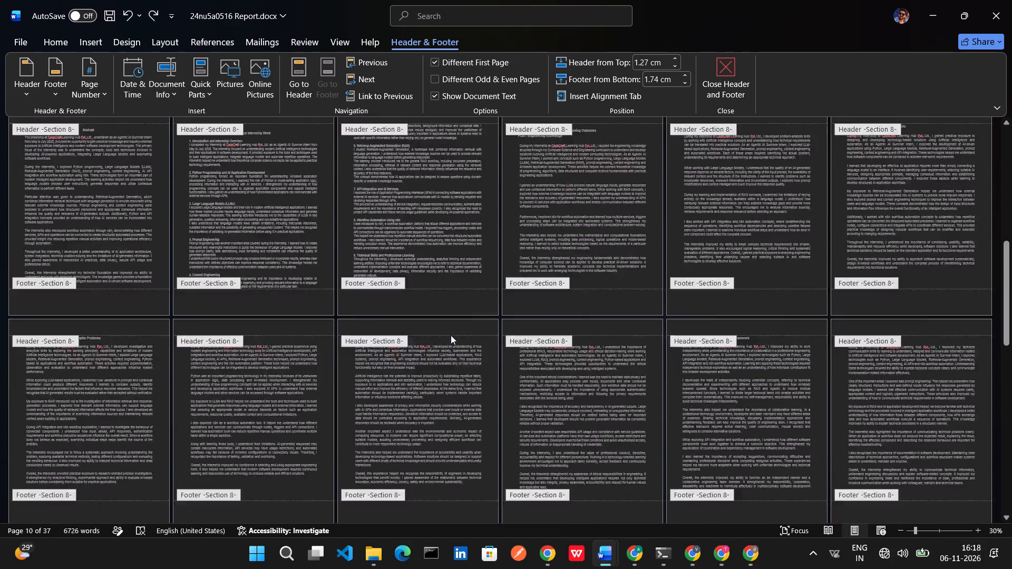
scroll(451, 335, "down", 14)
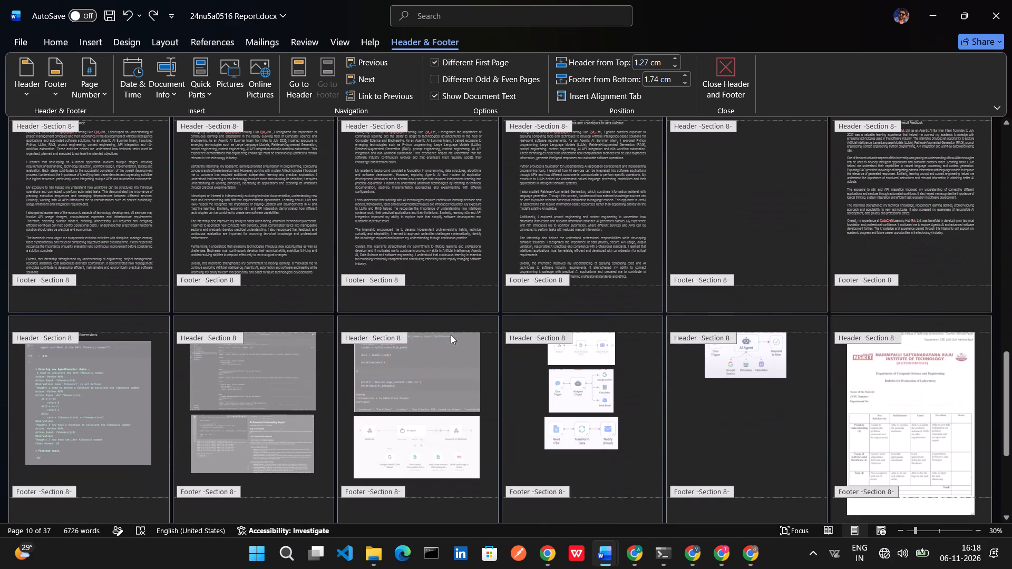
scroll(744, 182, "down", 4)
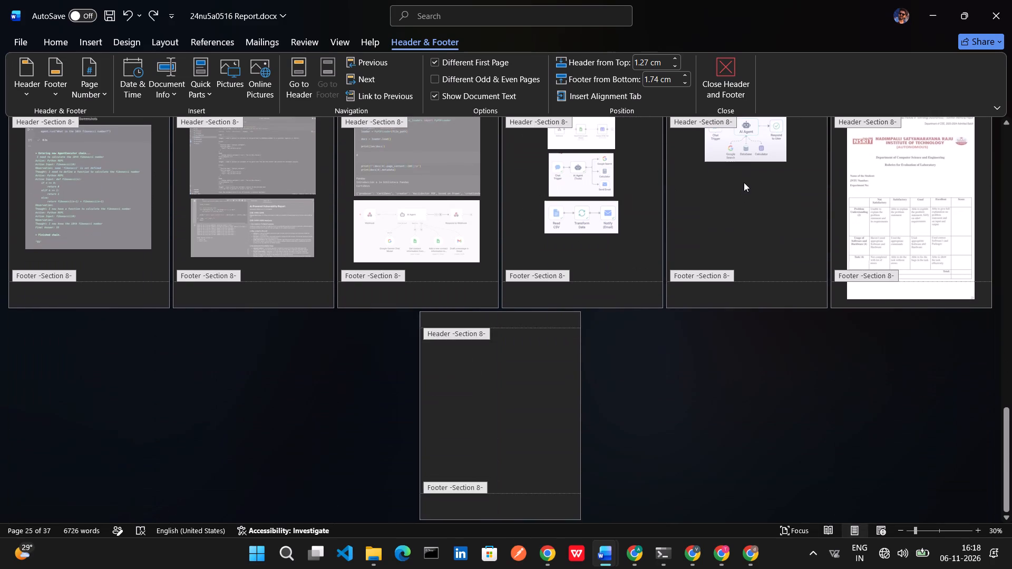
scroll(744, 182, "up", 8)
Try to place the cursor in the body of the blank page before Overall Feedback.
left_click(700, 241)
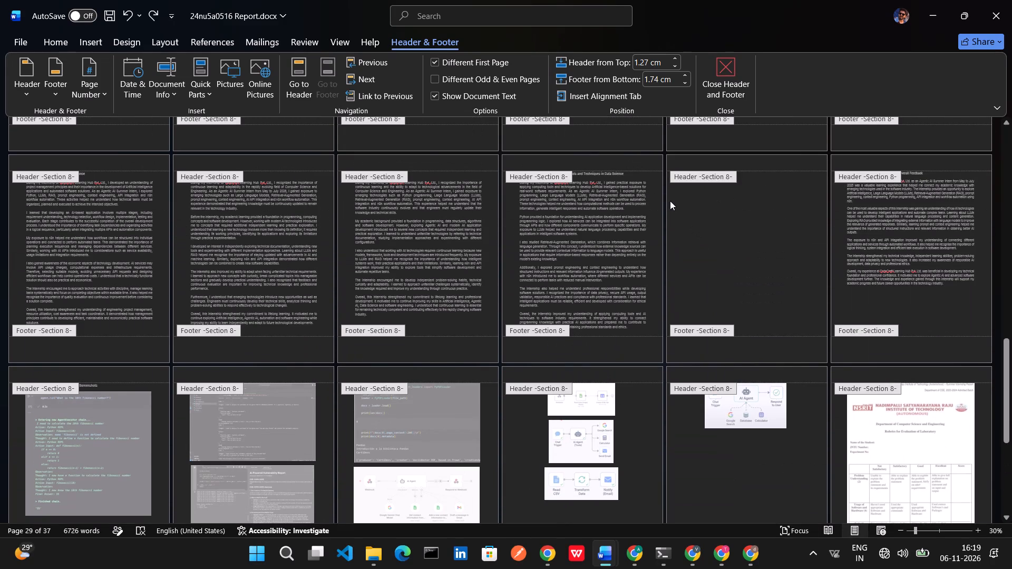
left_click(60, 41)
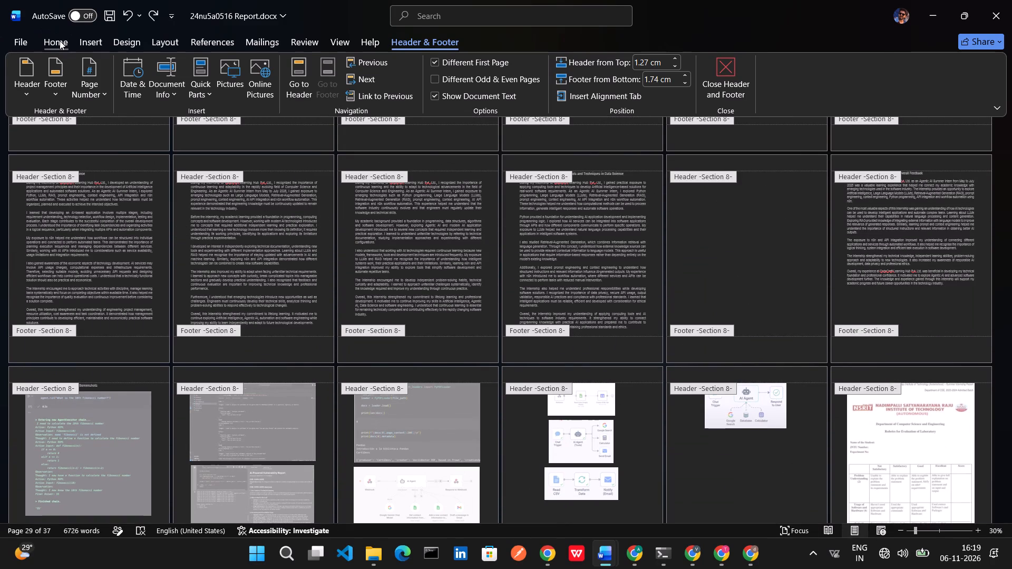
left_click(726, 227)
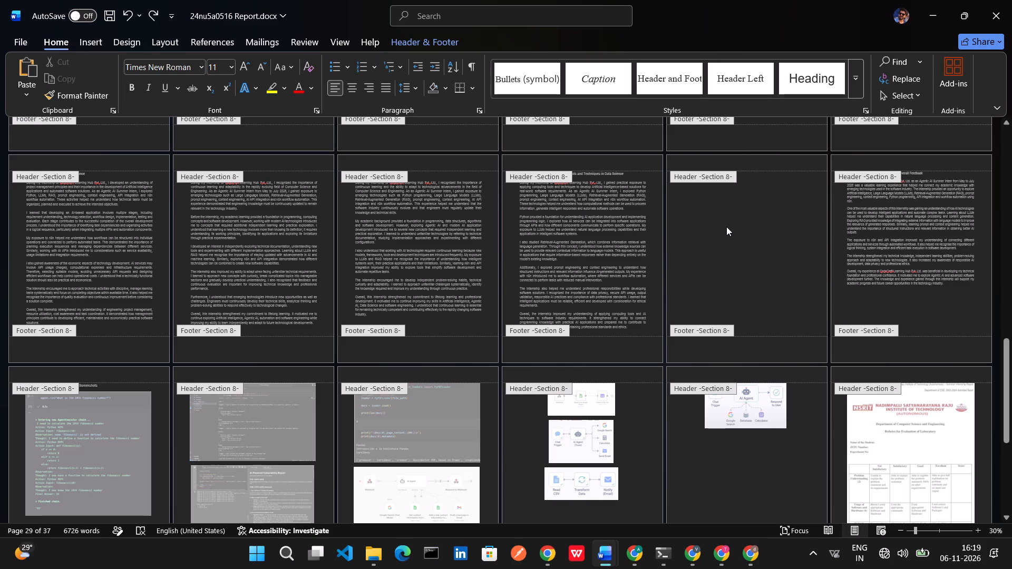
scroll(726, 227, "up", 4, "ctrl")
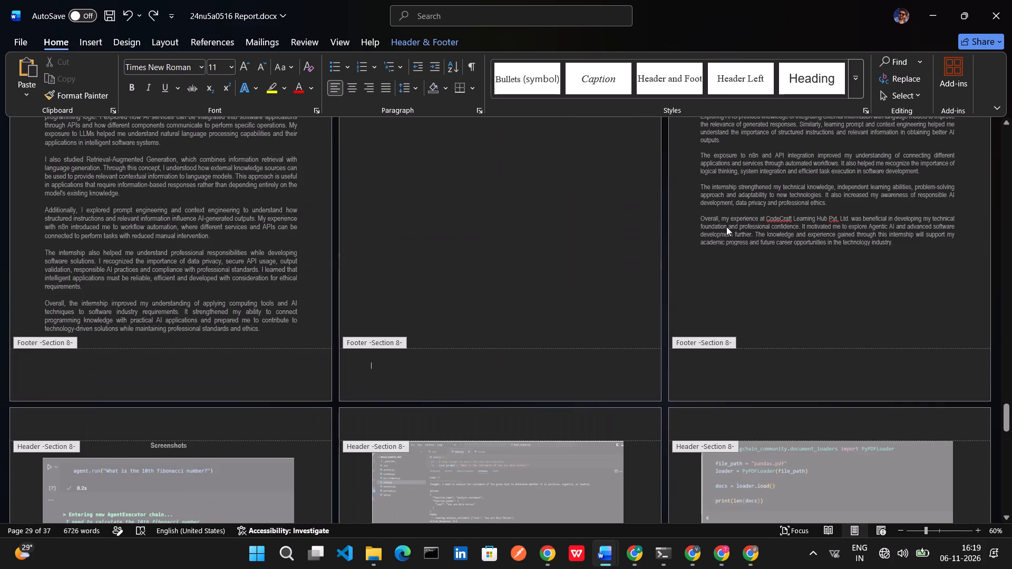
left_click(398, 334)
left_click(411, 48)
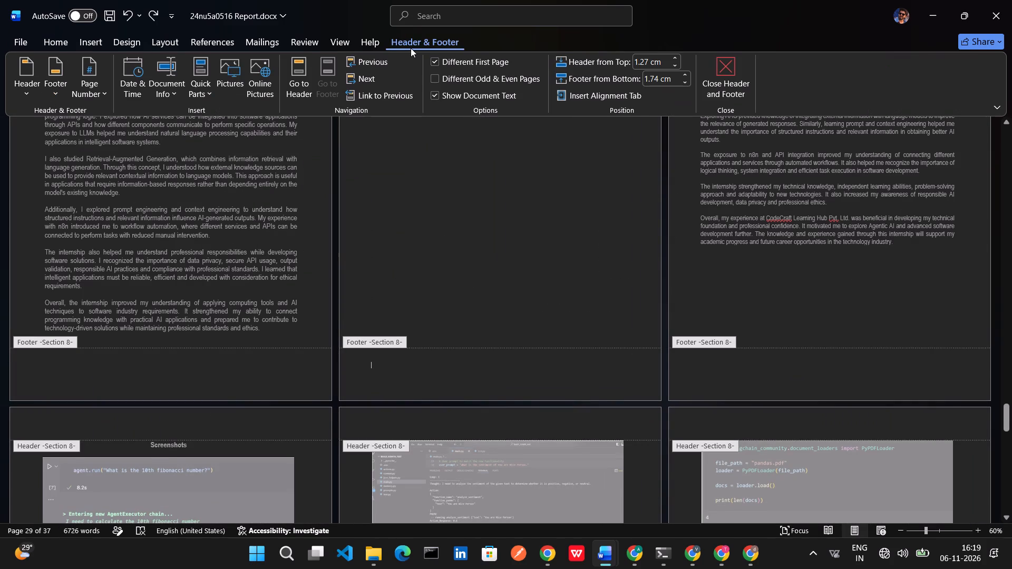
left_click(411, 48)
scroll(434, 203, "down", 2, "ctrl")
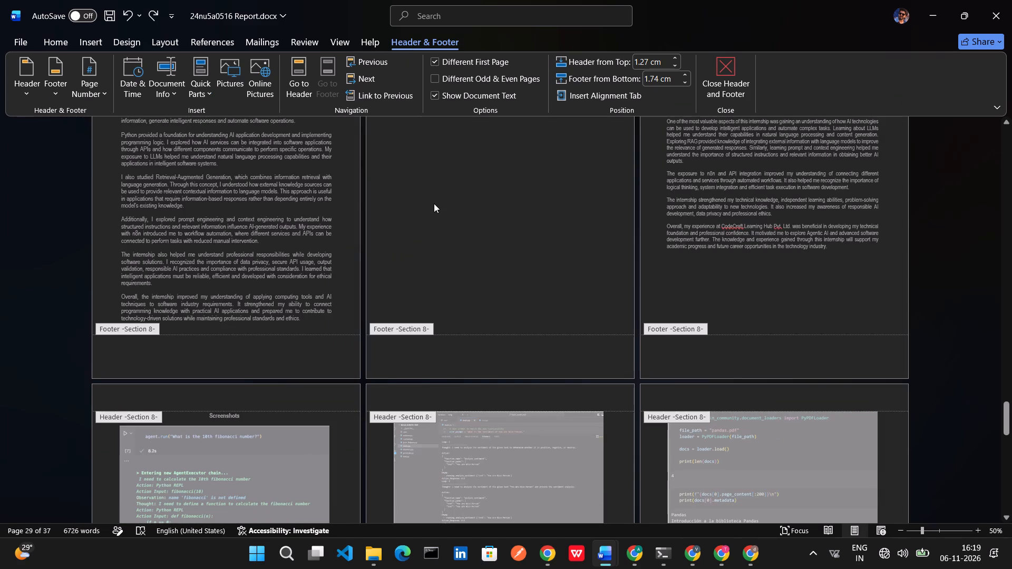
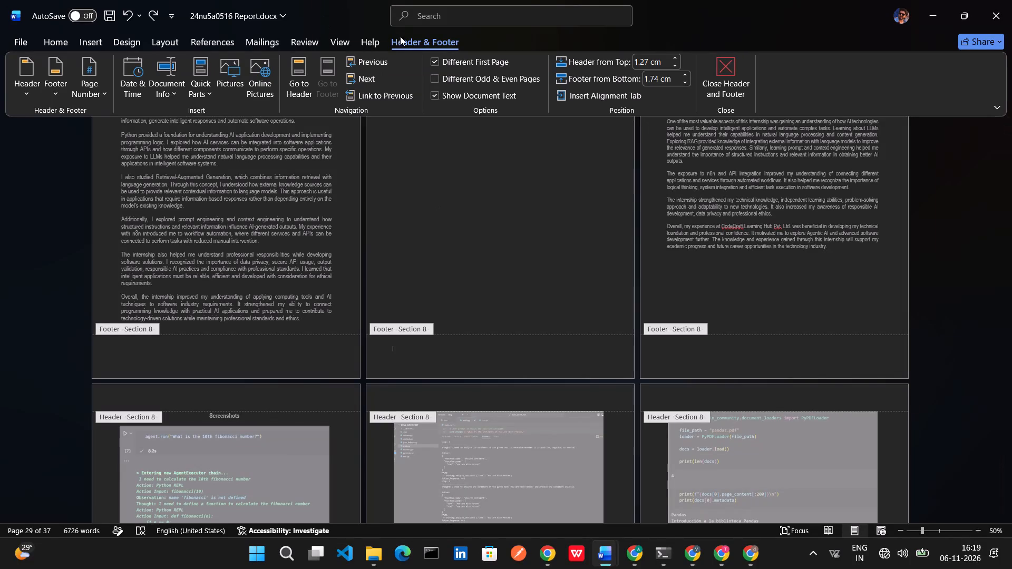
Leave footer editing and copy the rubrics image from the end of the report.
left_click(432, 252)
double_click(330, 229)
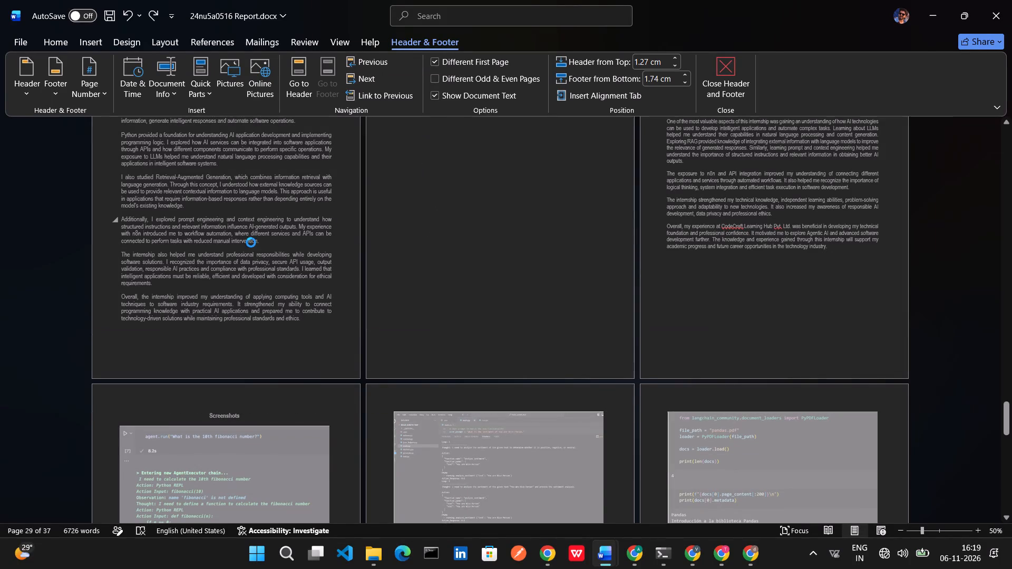
scroll(517, 225, "down", 3)
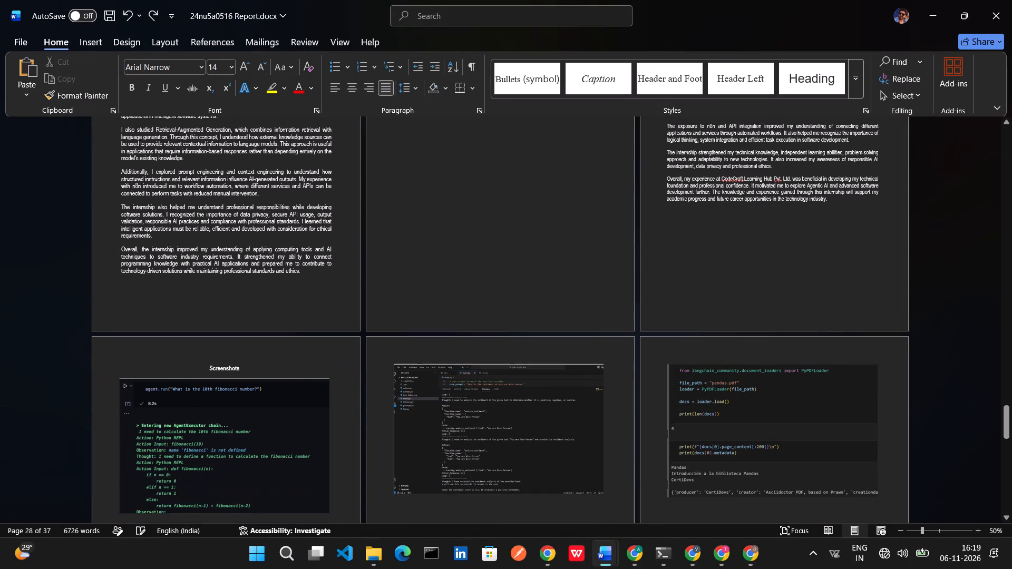
scroll(518, 227, "down", 20)
scroll(518, 227, "down", 9)
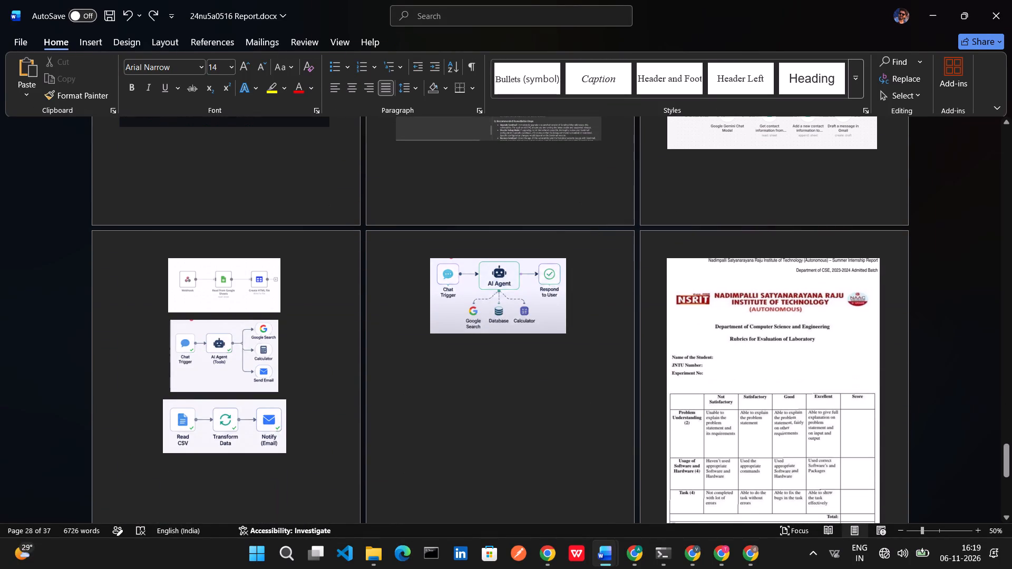
right_click(814, 313)
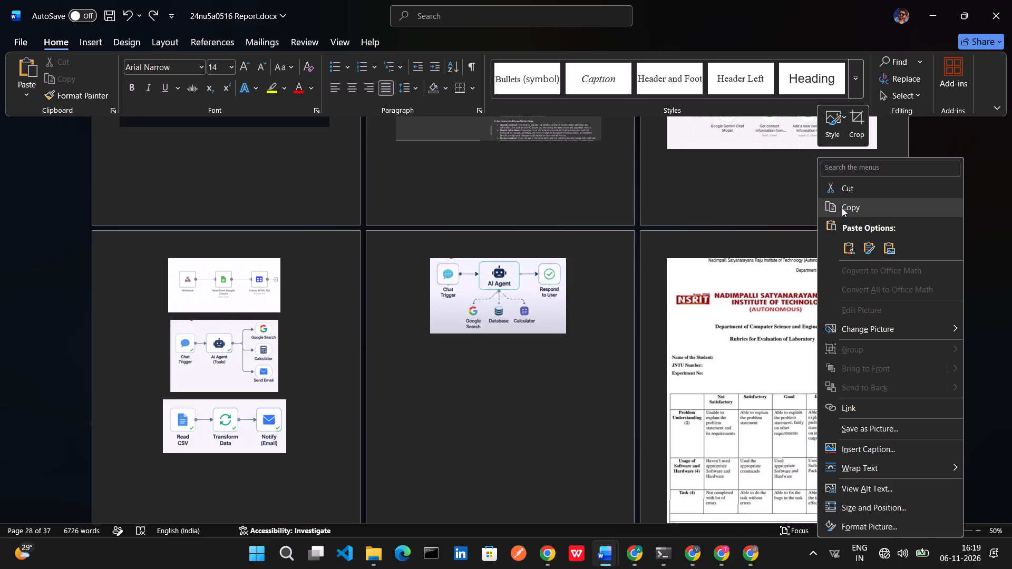
left_click(842, 208)
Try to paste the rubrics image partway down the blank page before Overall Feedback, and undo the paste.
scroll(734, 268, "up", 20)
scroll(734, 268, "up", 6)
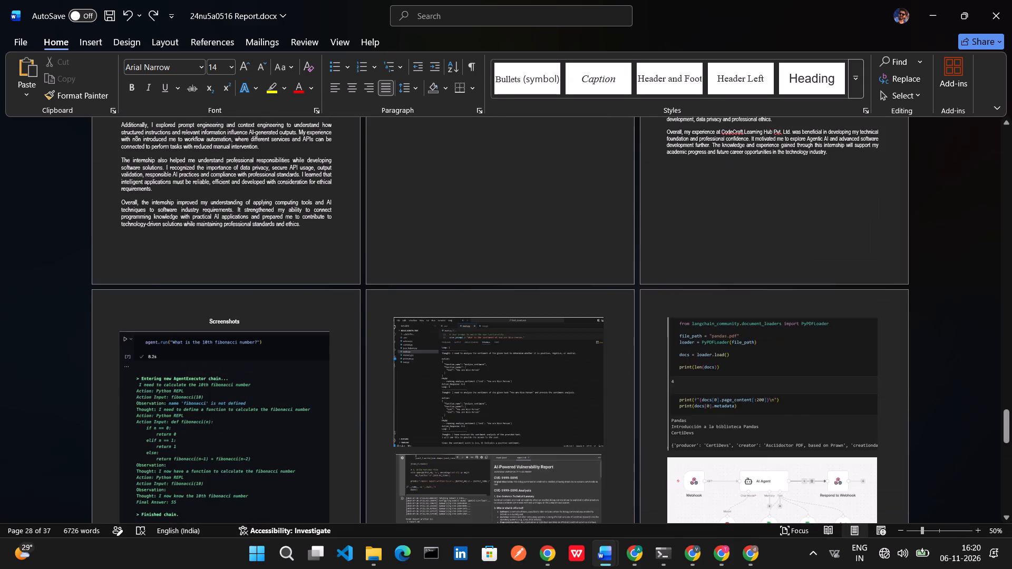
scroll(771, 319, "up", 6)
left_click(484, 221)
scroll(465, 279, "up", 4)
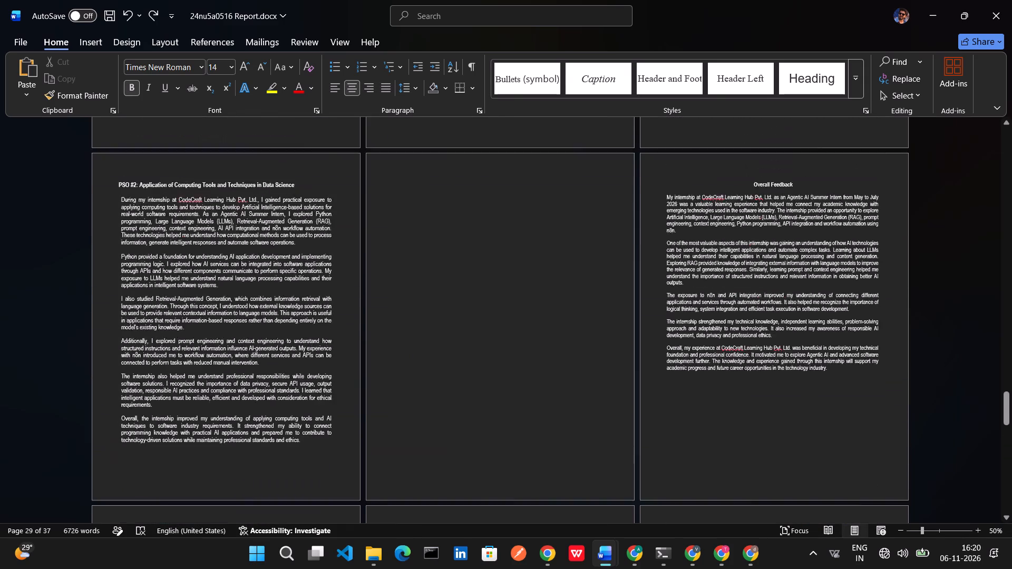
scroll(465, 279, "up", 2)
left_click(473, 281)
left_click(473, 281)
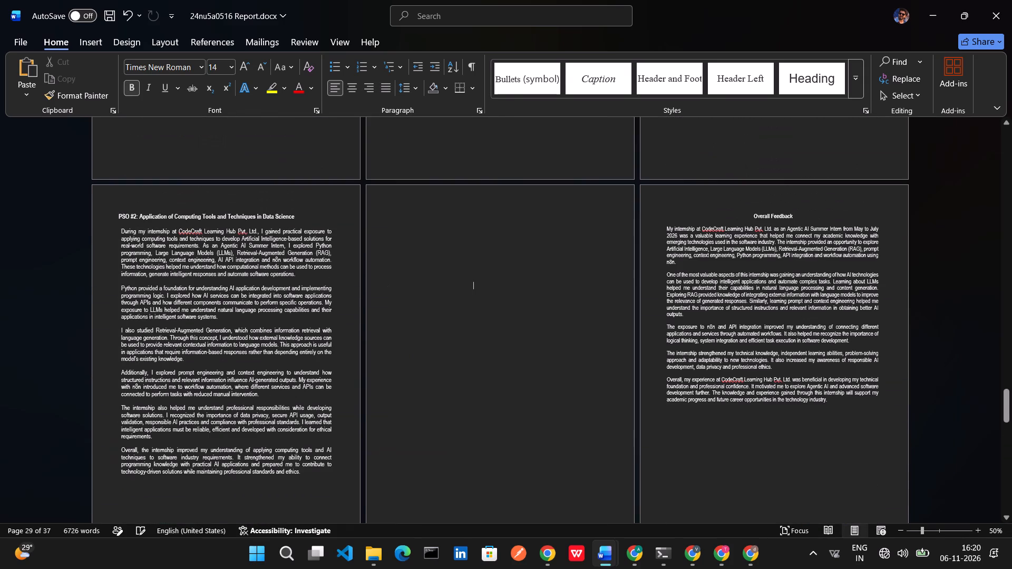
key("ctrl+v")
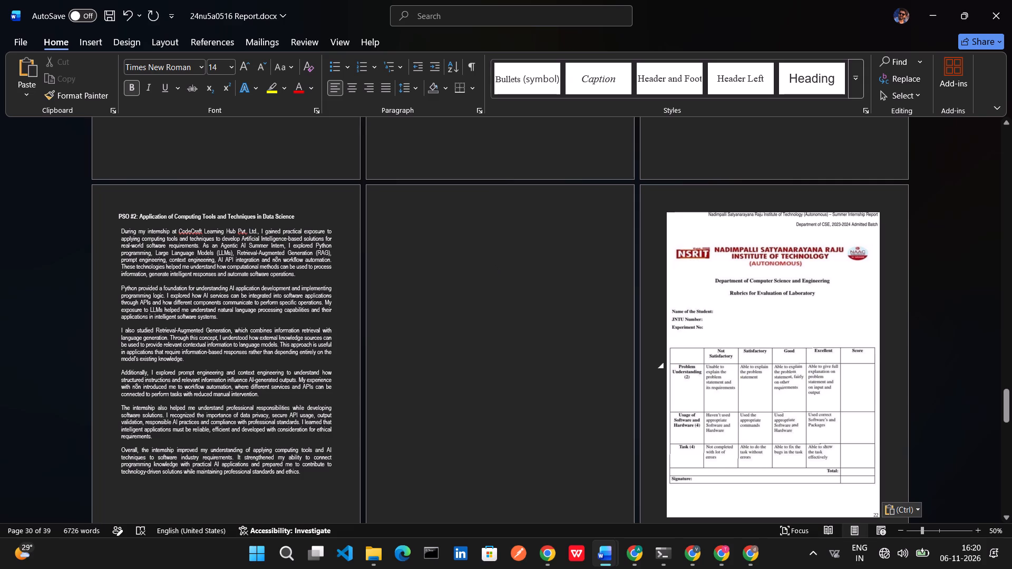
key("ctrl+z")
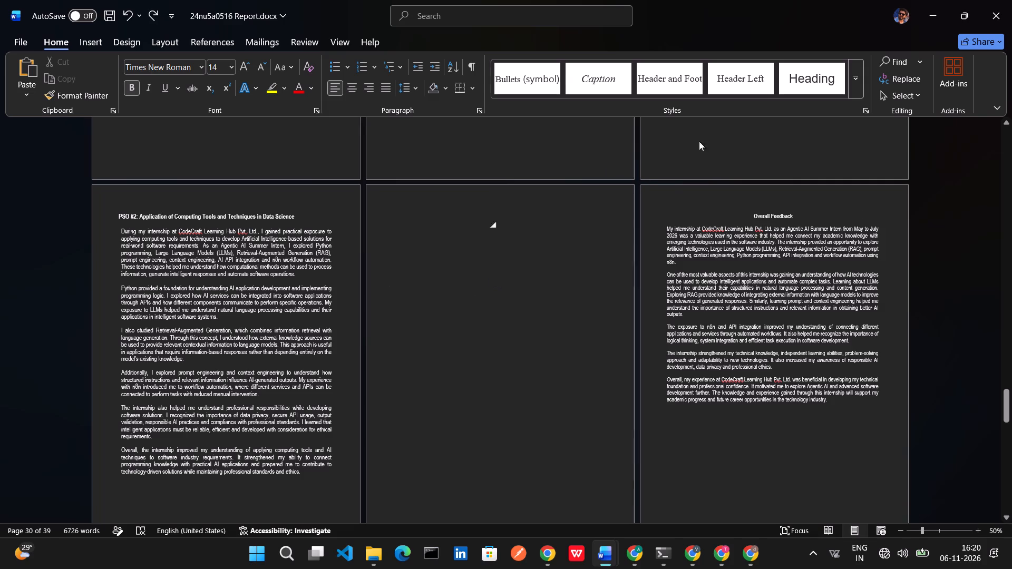
Remove the empty lines from the blank page before Overall Feedback, bringing the cursor up to its first line.
key("BackSpace")
key("BackSpace")
key("BackSpace")
key("BackSpace")
key("BackSpace")
key("BackSpace")
key("BackSpace")
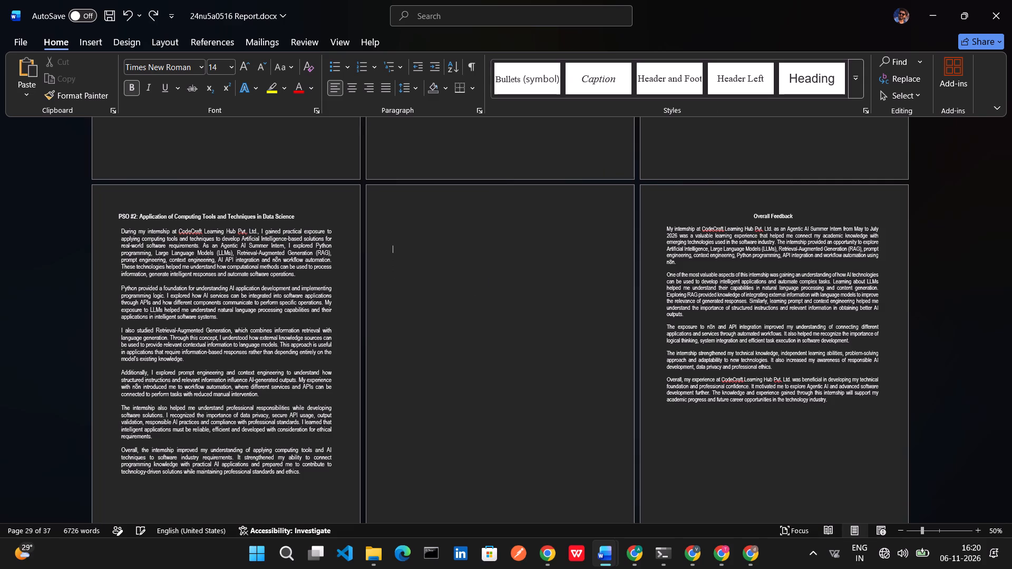
key("BackSpace")
key("BackSpace")
key("BackSpace")
key("BackSpace")
key("BackSpace")
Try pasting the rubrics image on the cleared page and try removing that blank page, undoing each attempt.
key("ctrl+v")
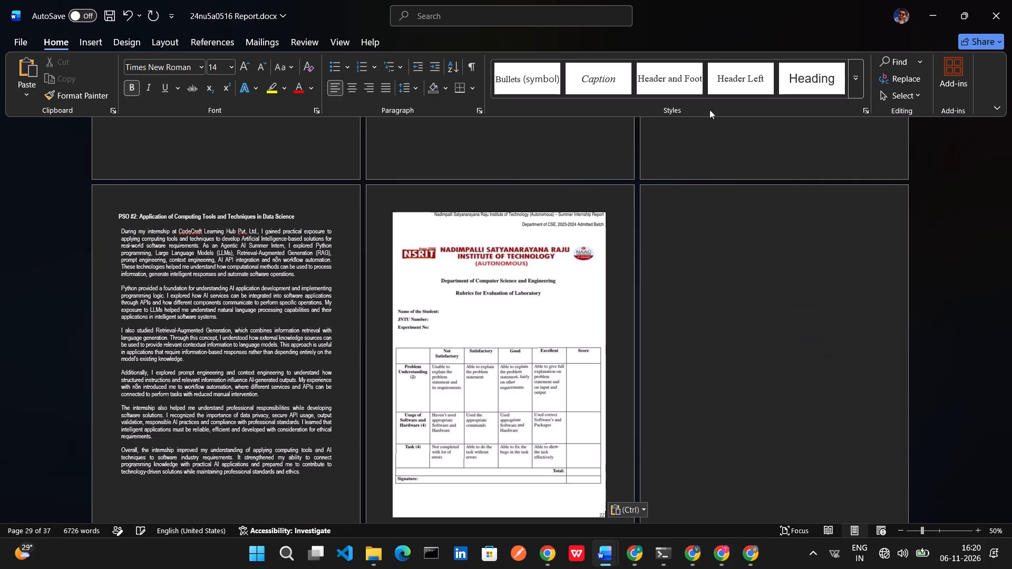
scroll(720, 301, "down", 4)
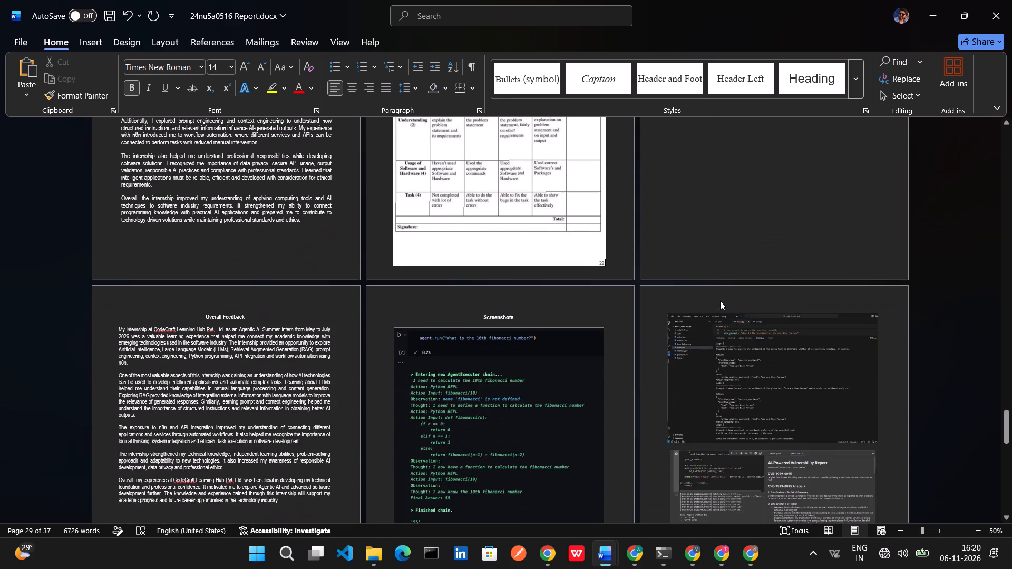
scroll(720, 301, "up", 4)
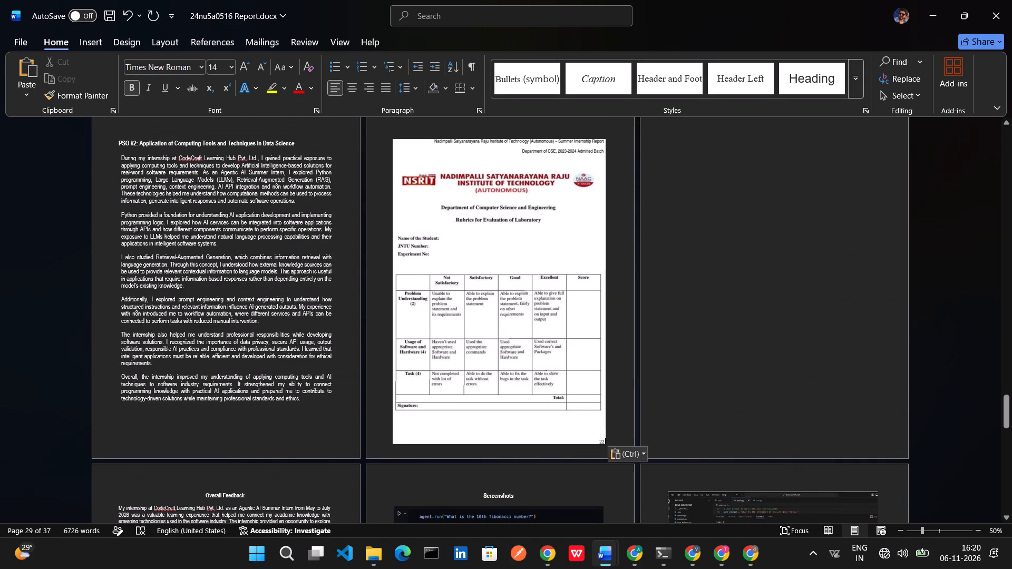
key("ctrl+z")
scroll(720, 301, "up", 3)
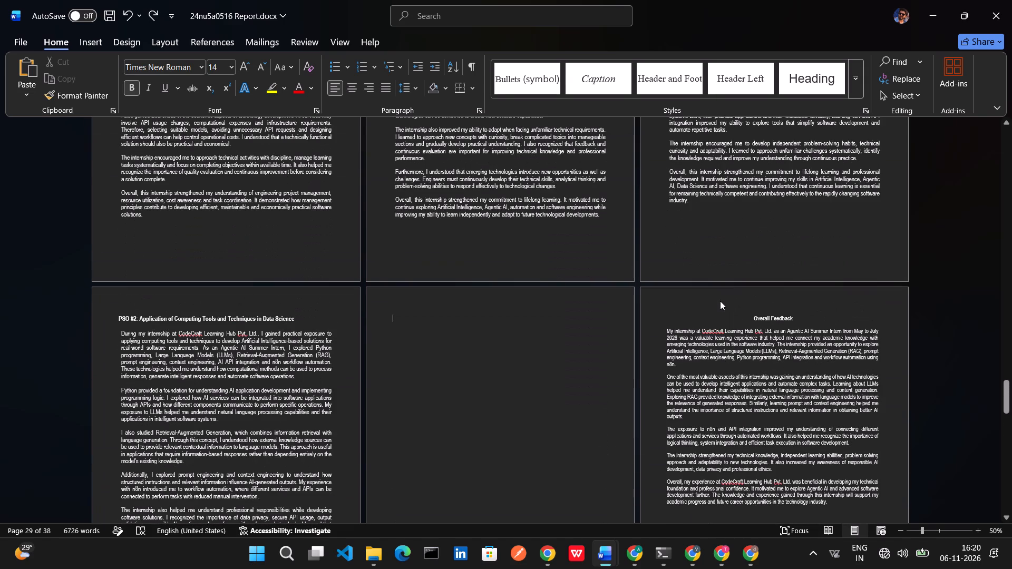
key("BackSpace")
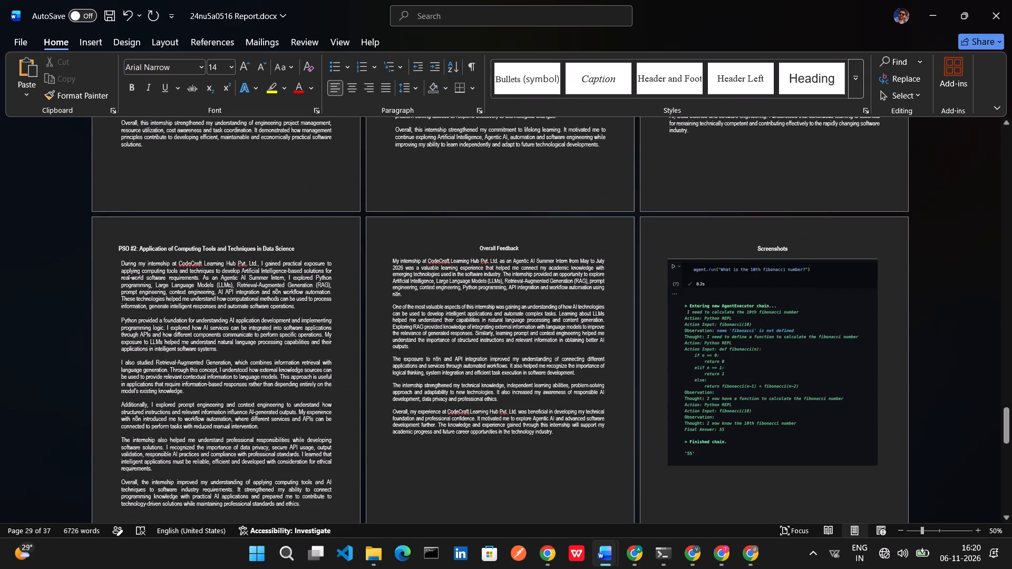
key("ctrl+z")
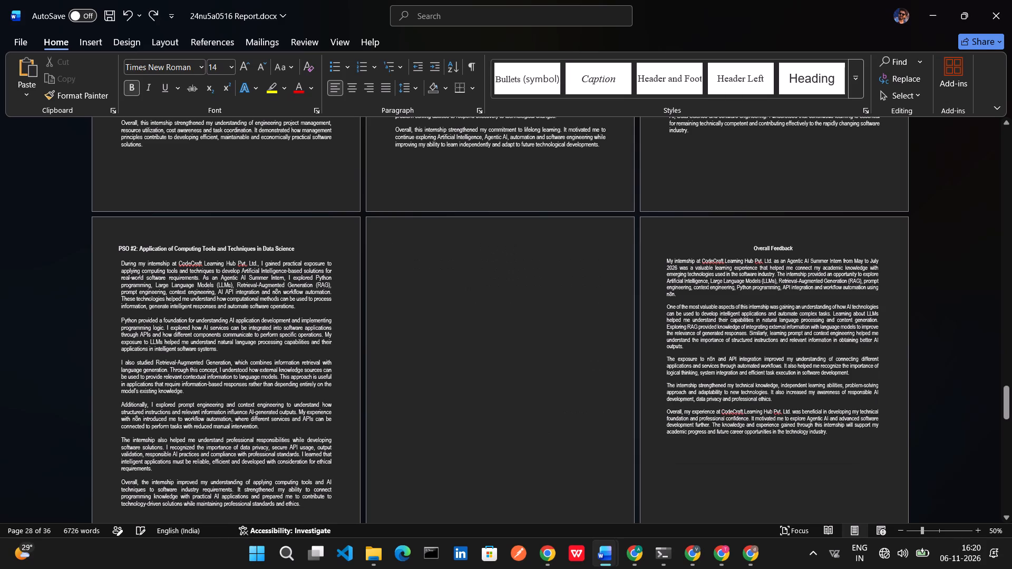
Paste the rubrics image at the top of the blank page following PSO #2.
key("ctrl+v")
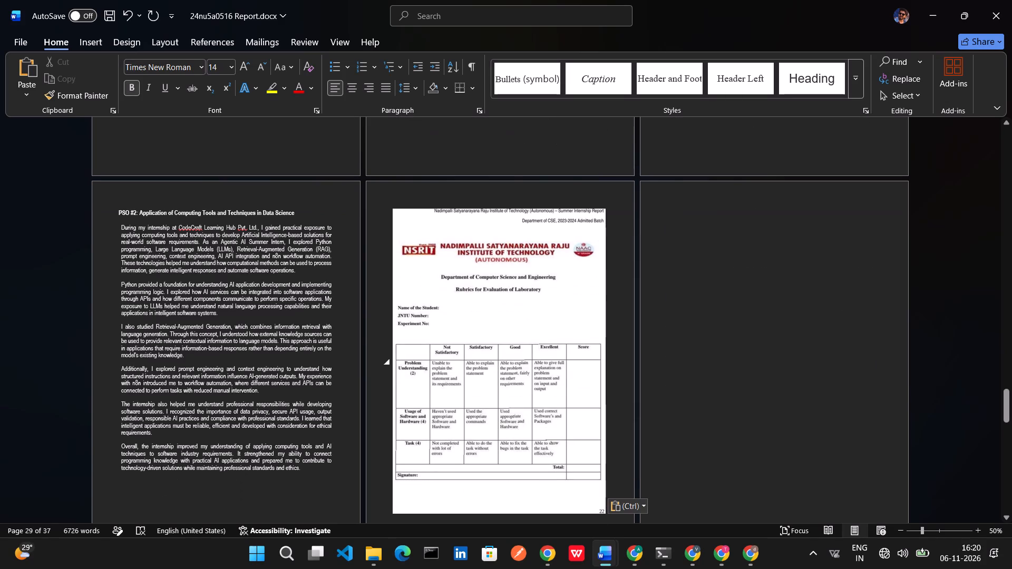
Cut the duplicate rubrics image from the end of the report.
scroll(733, 317, "down", 10)
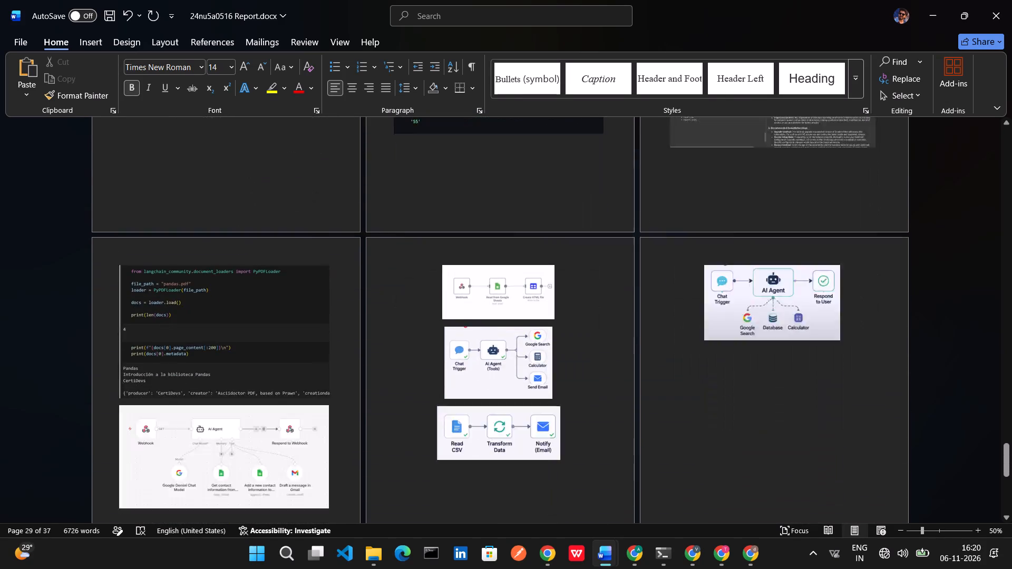
scroll(733, 317, "down", 1)
scroll(733, 317, "up", 1)
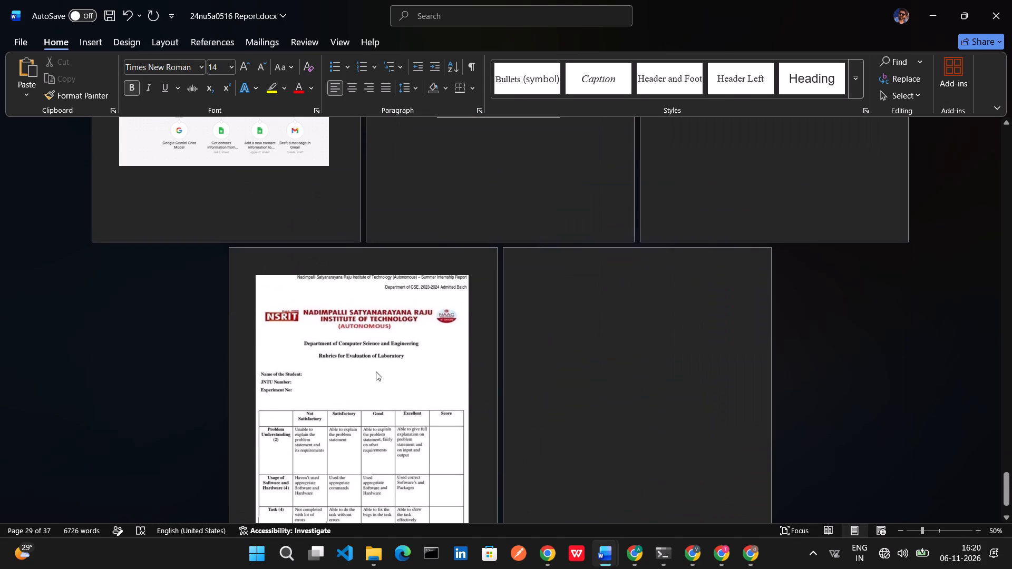
right_click(401, 352)
left_click(432, 191)
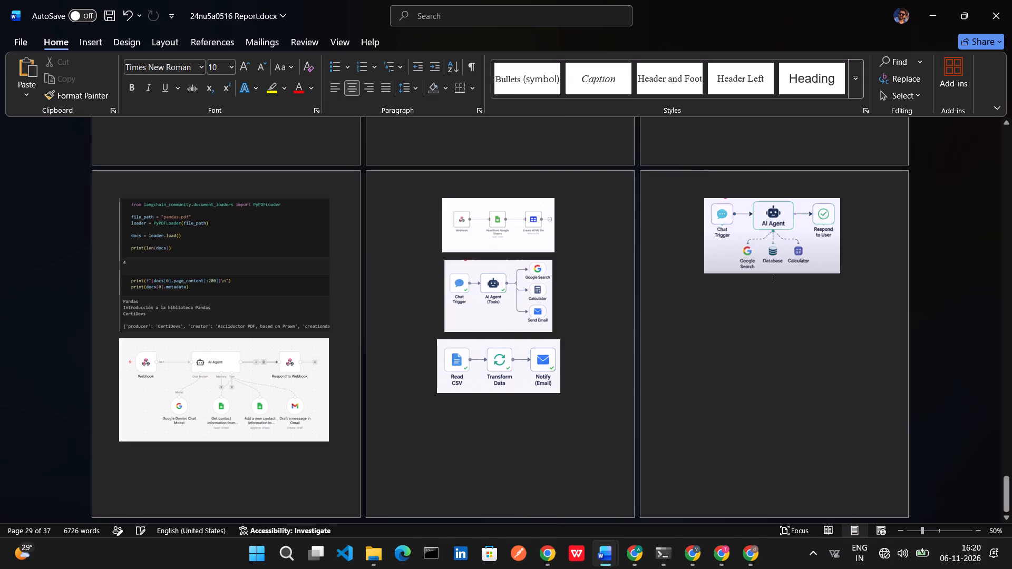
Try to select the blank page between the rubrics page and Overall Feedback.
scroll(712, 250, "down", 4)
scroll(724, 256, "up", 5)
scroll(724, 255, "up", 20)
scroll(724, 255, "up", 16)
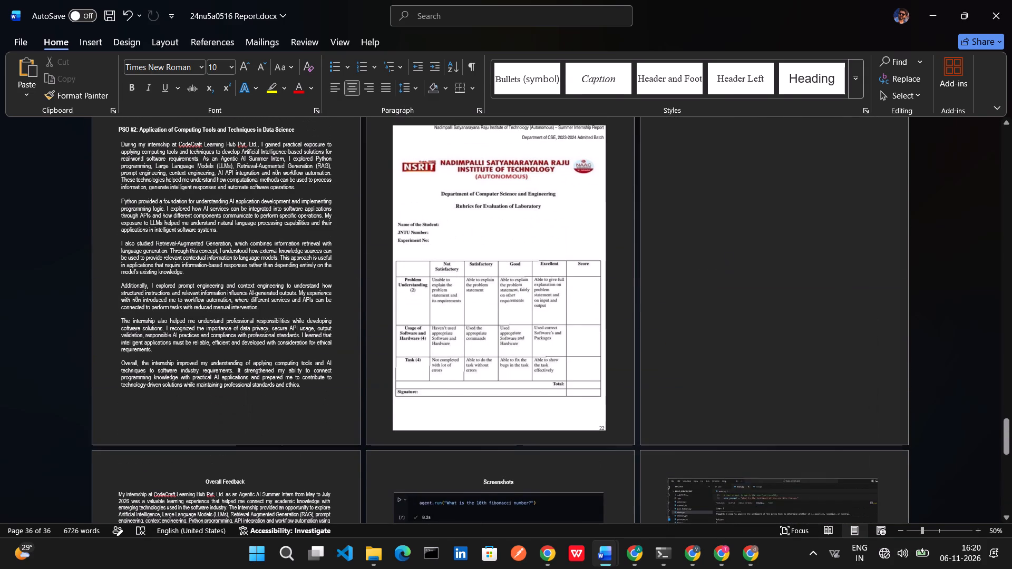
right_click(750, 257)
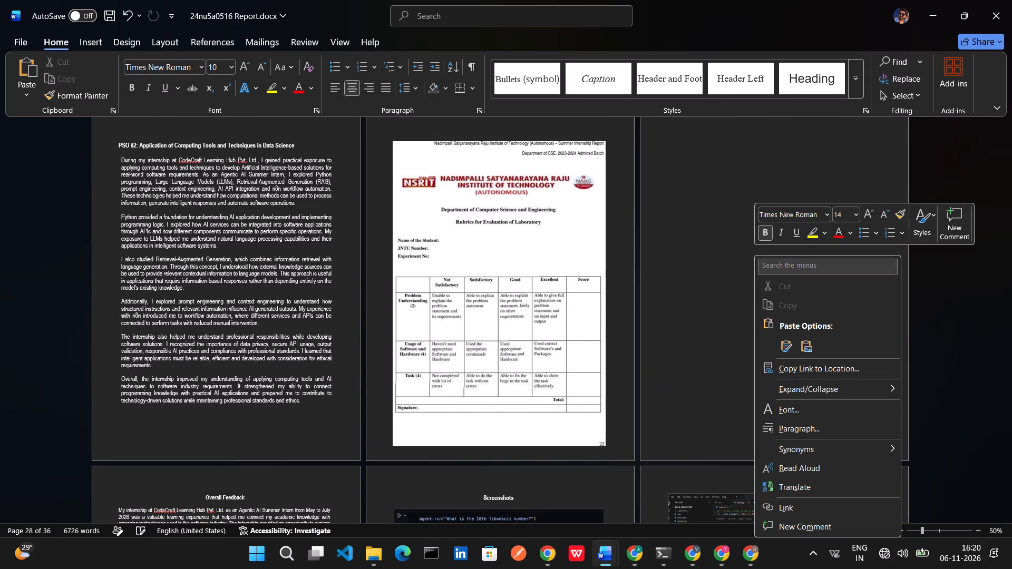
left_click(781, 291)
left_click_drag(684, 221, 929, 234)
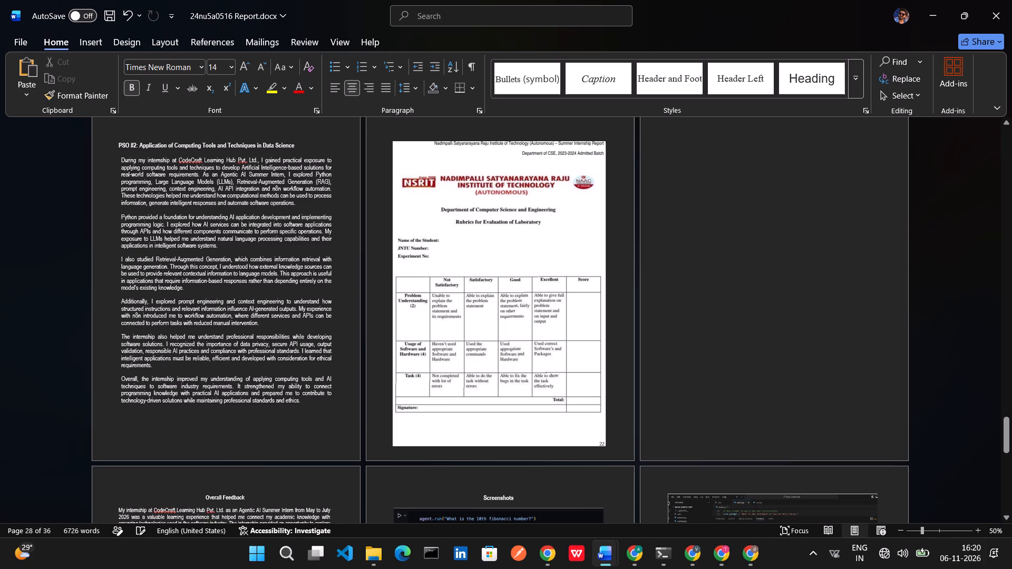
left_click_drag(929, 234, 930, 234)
Copy the Overall Feedback heading and all of its text, including the empty lines below it.
scroll(859, 210, "down", 2, "ctrl")
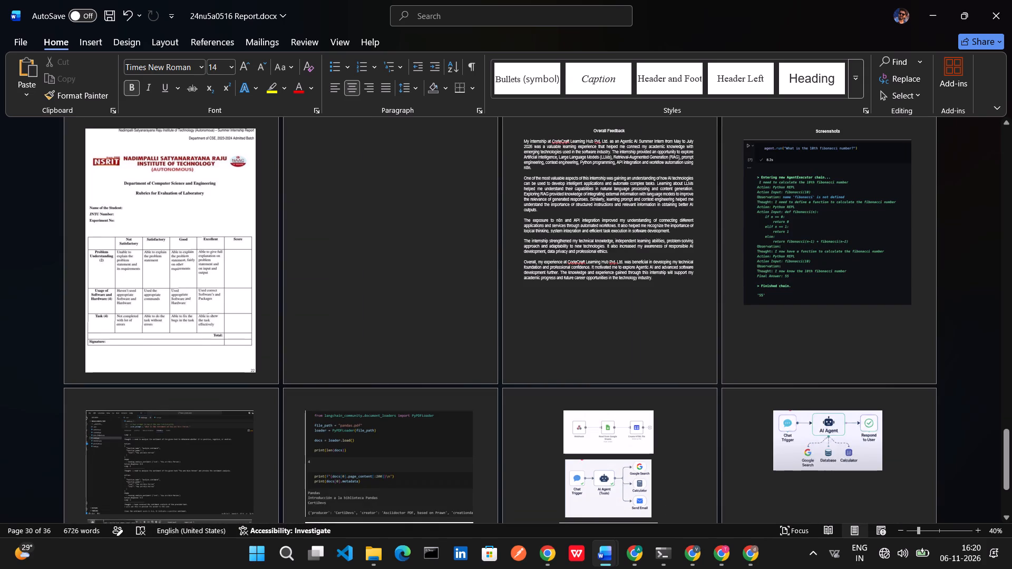
scroll(544, 161, "up", 2)
left_click_drag(579, 236, 658, 387)
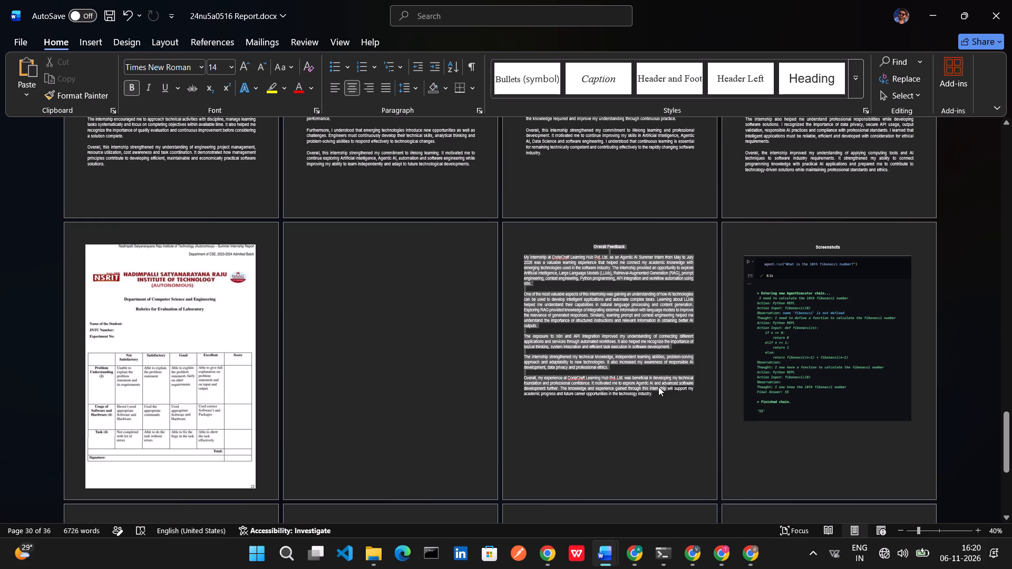
left_click_drag(658, 387, 658, 443)
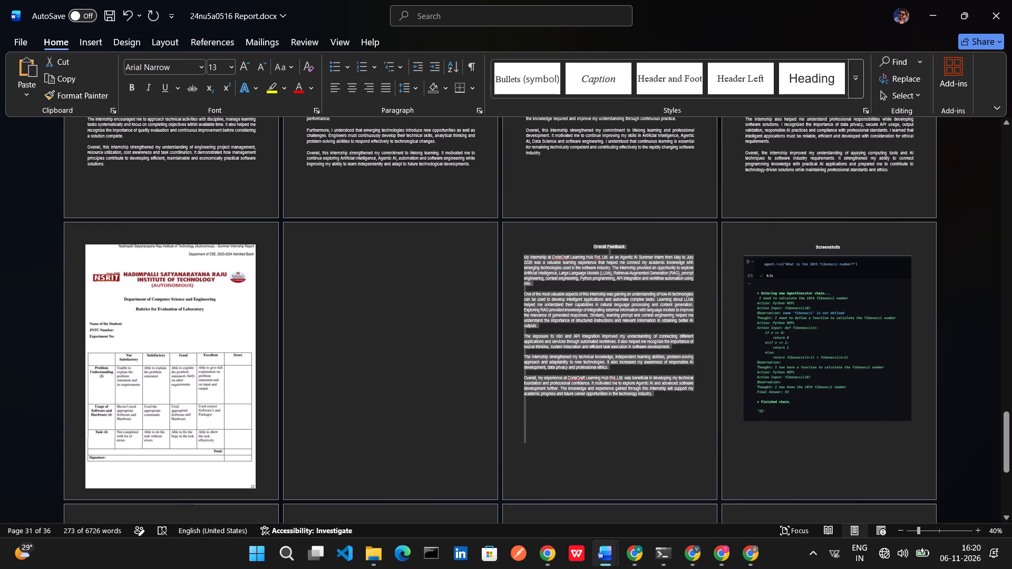
key("ctrl+c")
left_click(349, 254)
left_click(349, 254)
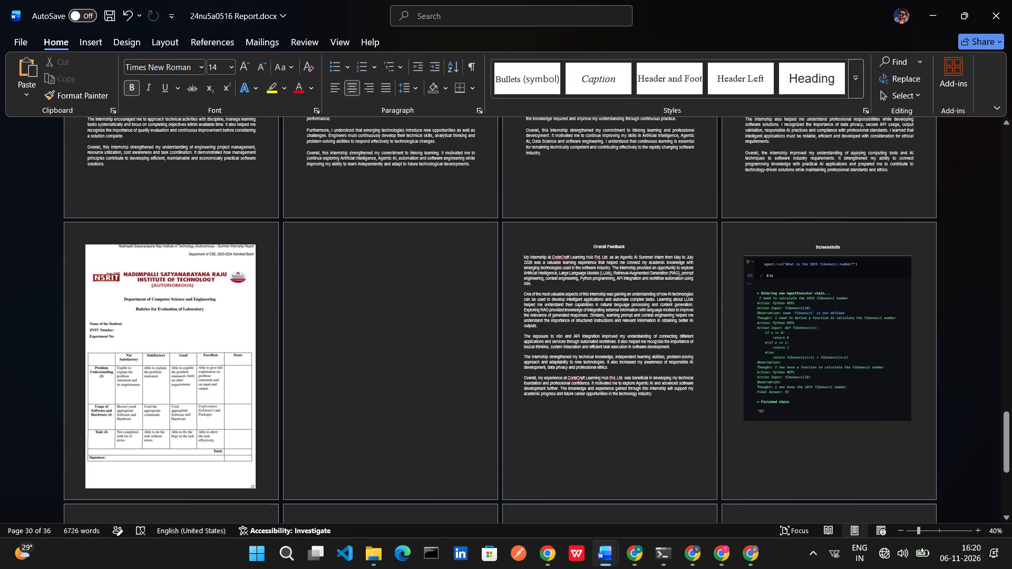
Shorten the rubrics image slightly by moving its bottom edge up, keeping its width.
left_click(211, 434)
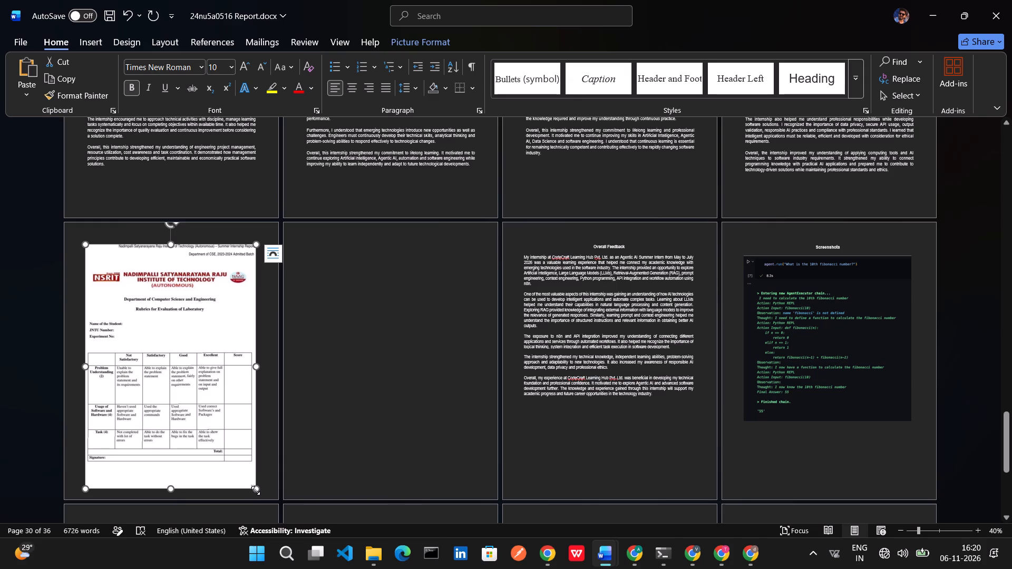
left_click_drag(172, 491, 168, 473)
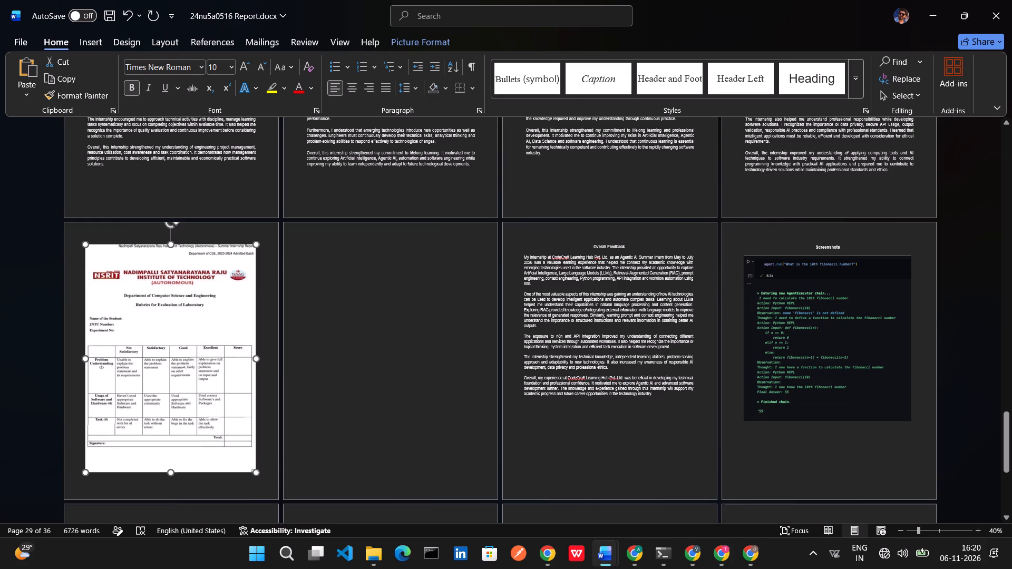
Add a new line after the rubrics image and paste the Overall Feedback text onto the blank page following it.
left_click(350, 350)
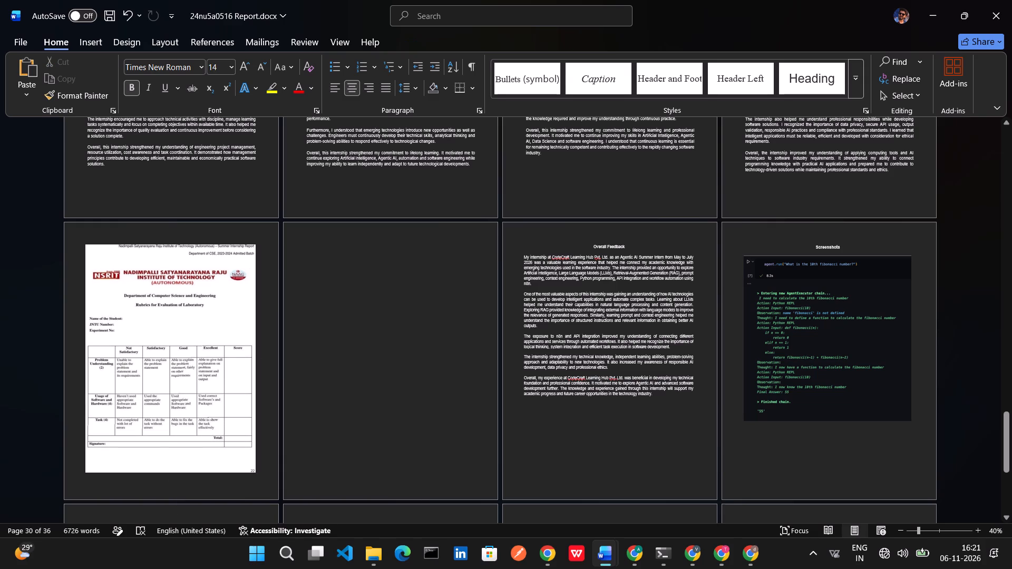
left_click(264, 463)
key("Return")
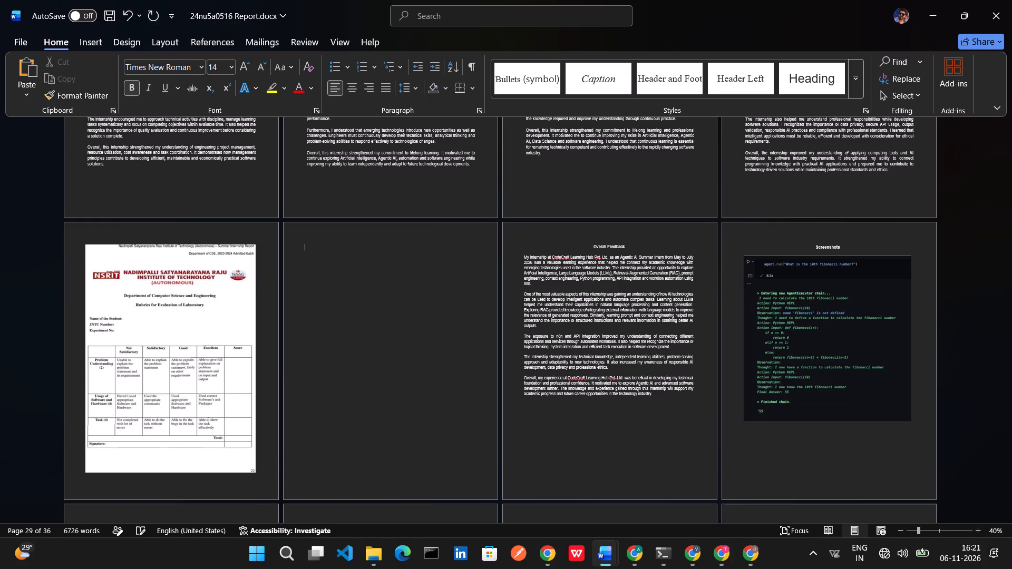
key("ctrl+v")
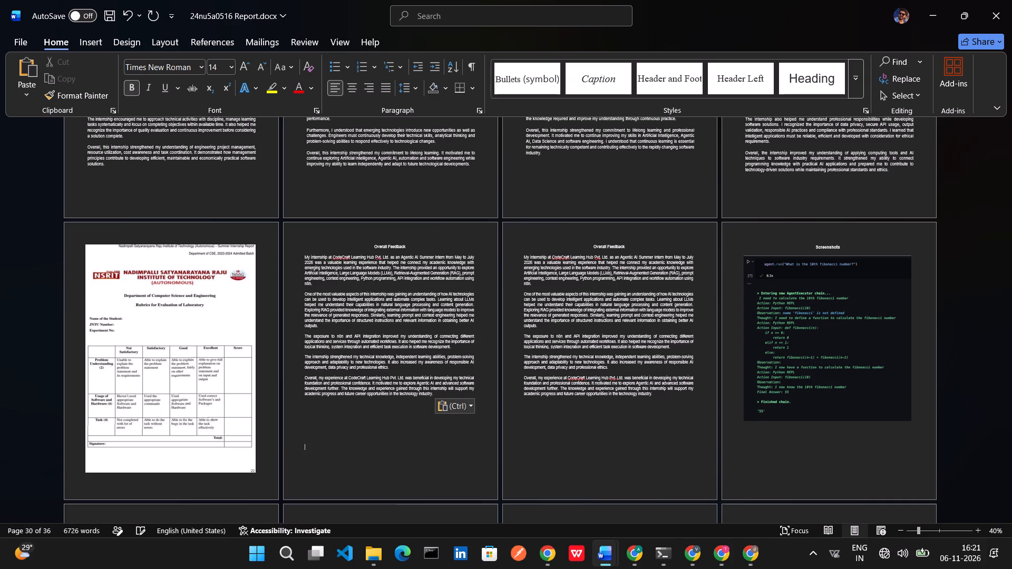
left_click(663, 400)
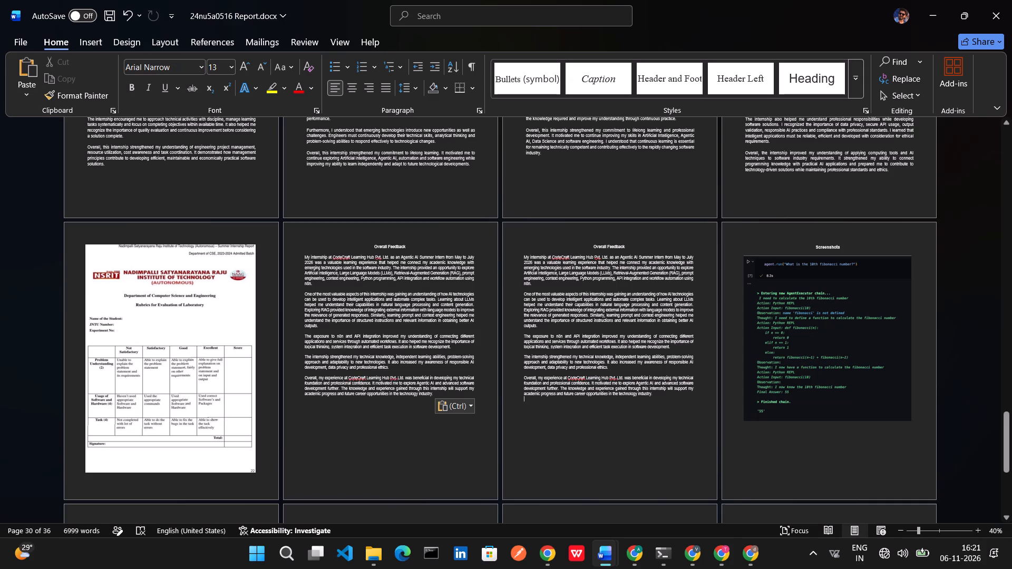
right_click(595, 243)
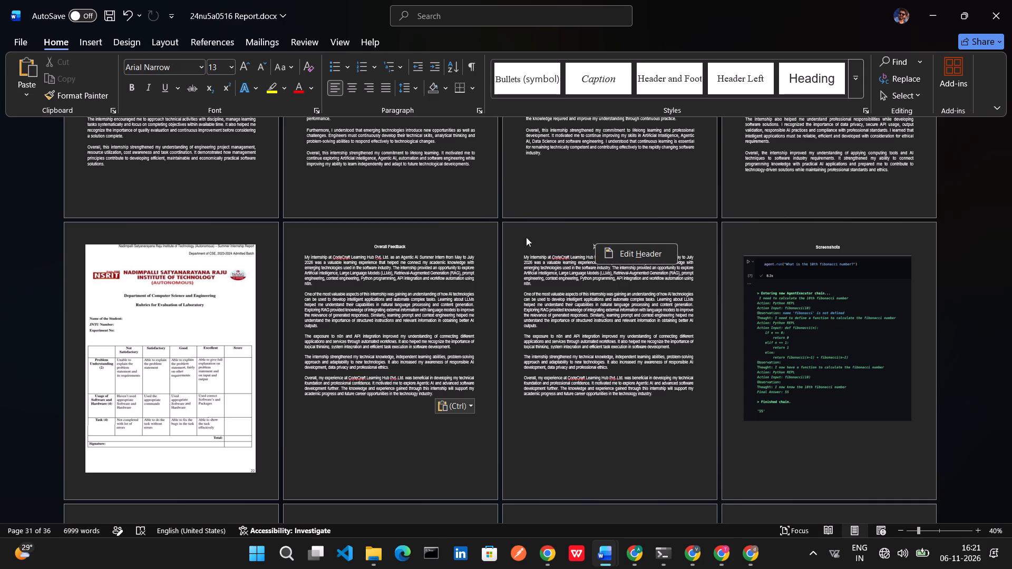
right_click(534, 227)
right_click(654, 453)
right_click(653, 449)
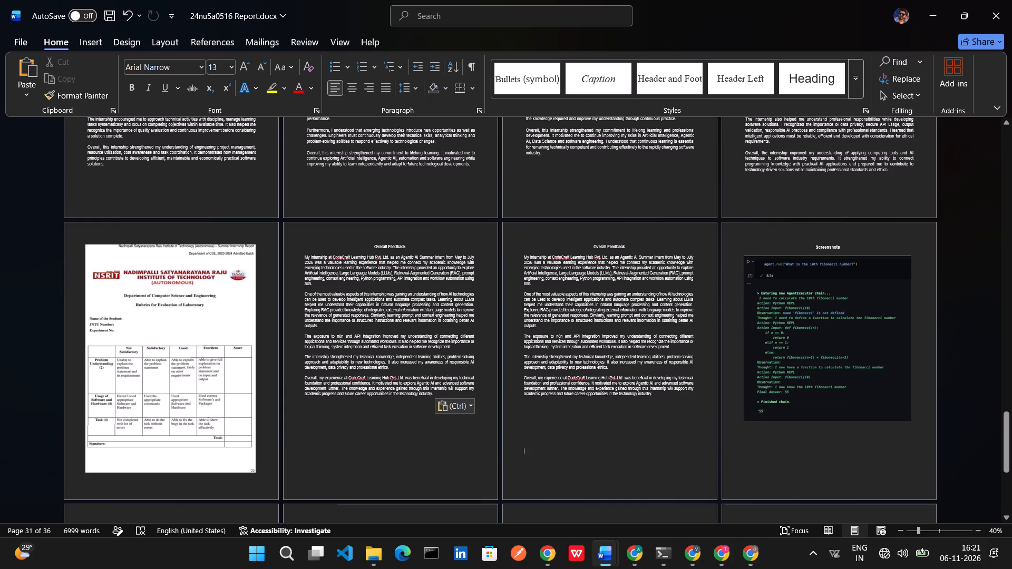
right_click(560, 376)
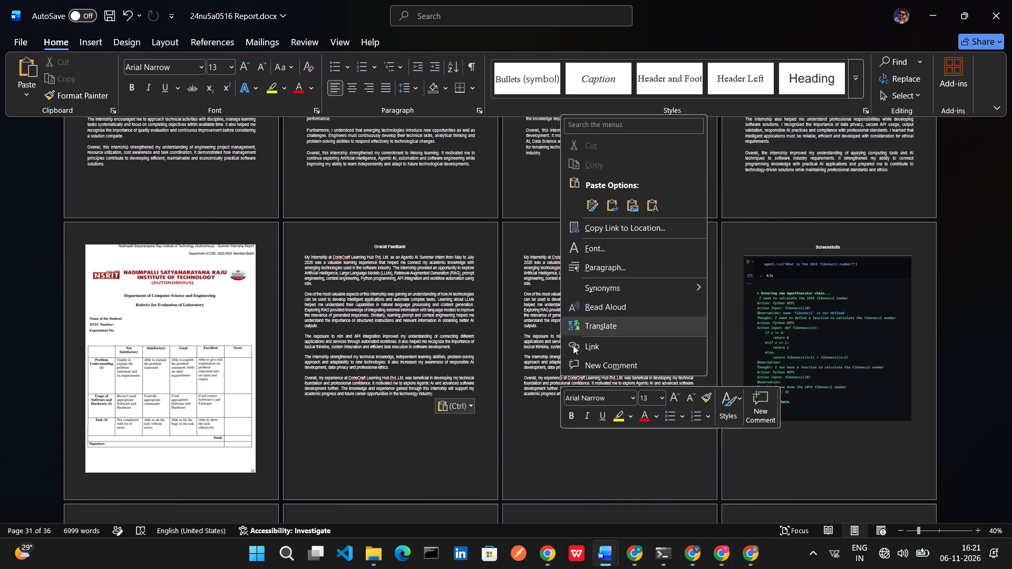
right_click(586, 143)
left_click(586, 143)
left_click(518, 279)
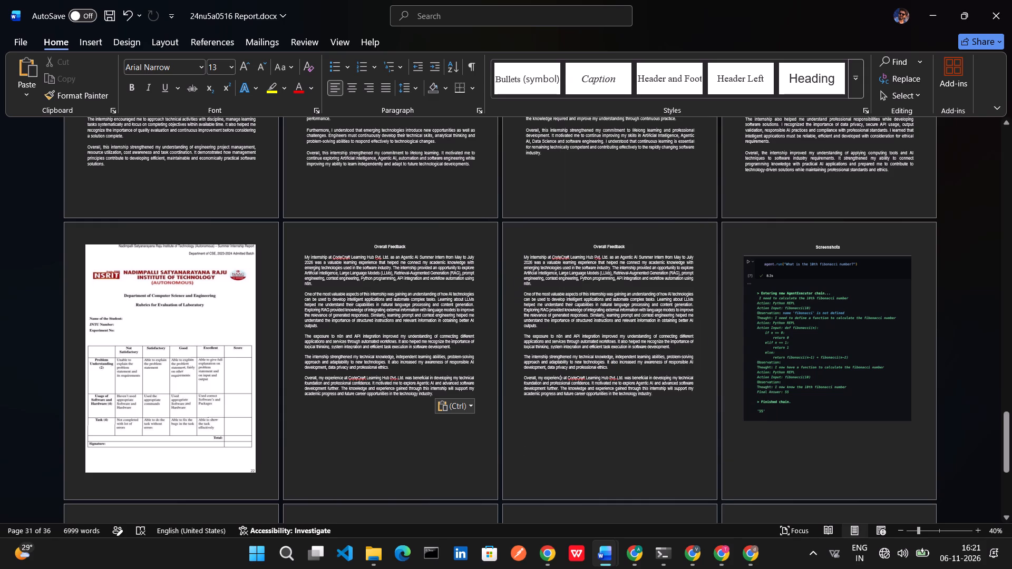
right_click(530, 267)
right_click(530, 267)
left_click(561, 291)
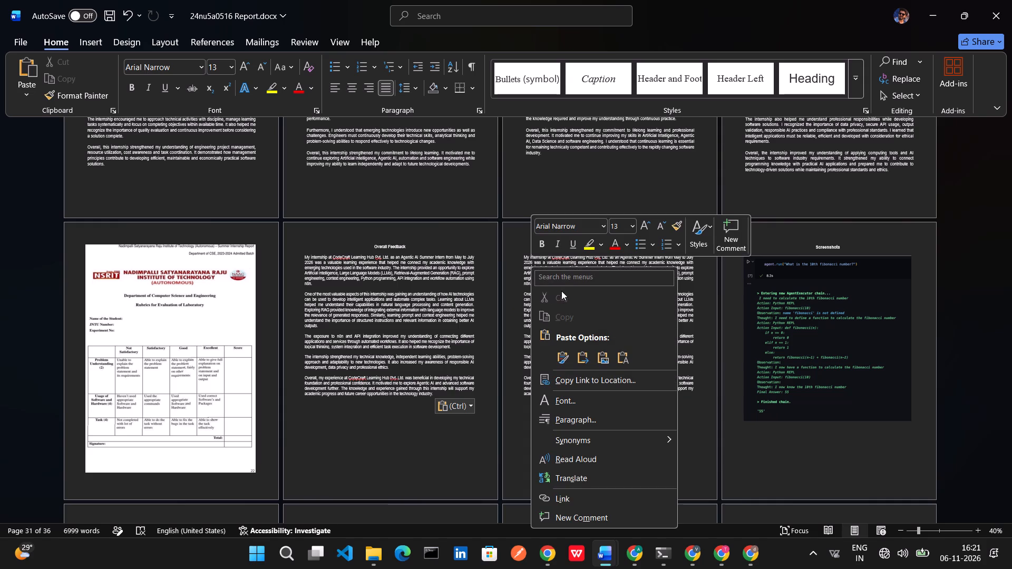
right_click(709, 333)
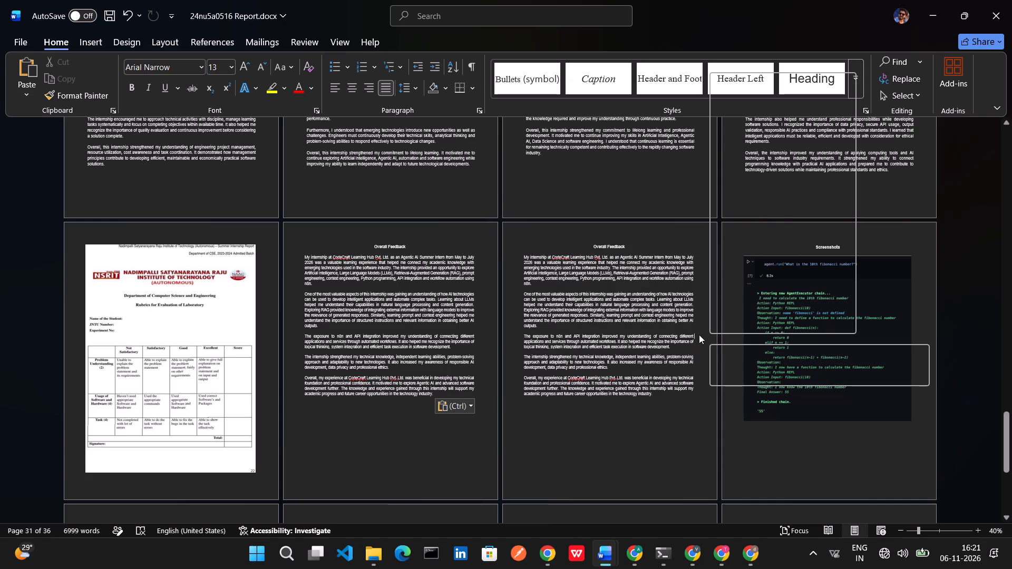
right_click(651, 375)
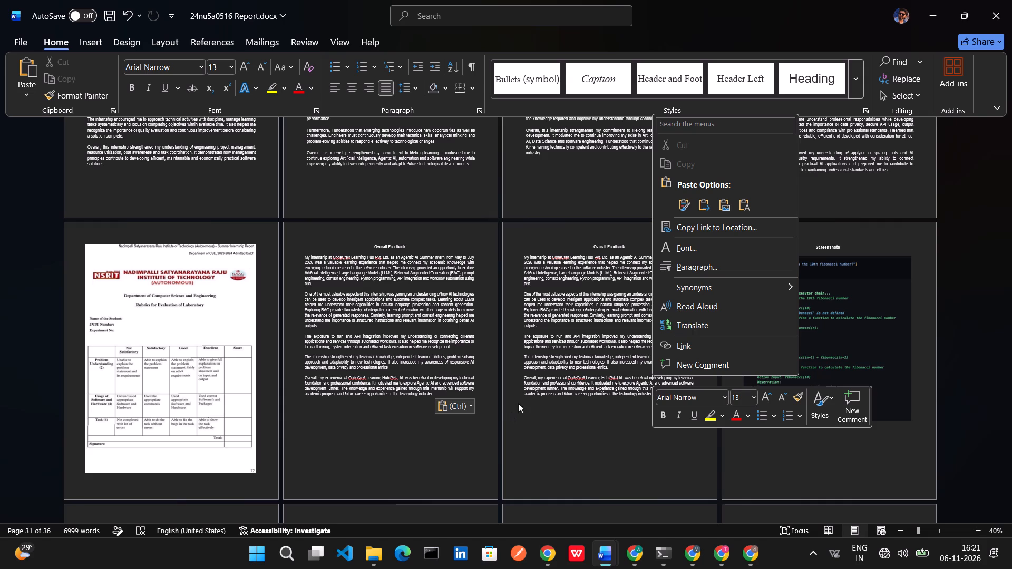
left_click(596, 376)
Delete the second copy of the Overall Feedback heading and text, on the page just before Screenshots.
left_click_drag(652, 395, 515, 247)
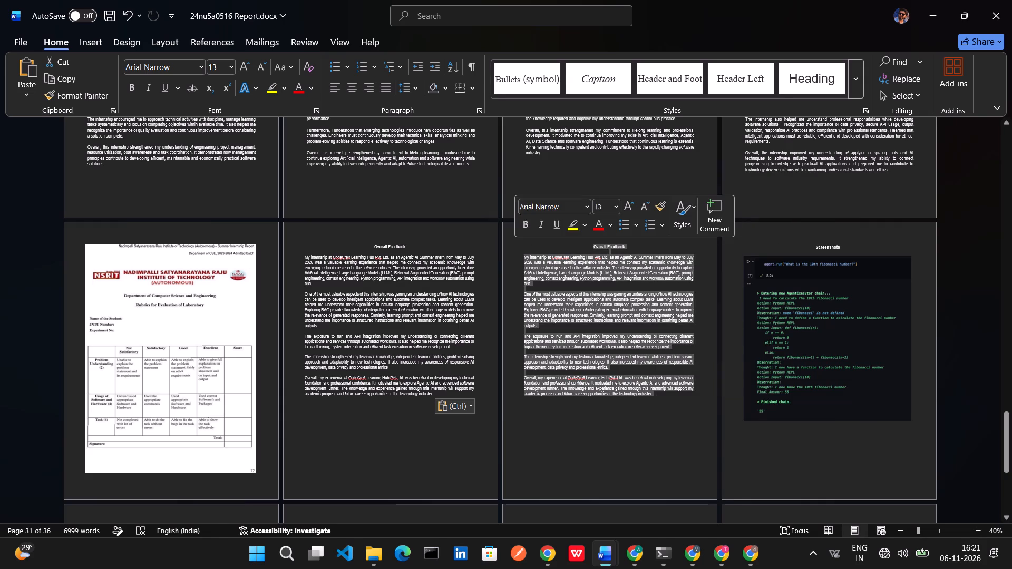
key("BackSpace")
key("BackSpace")
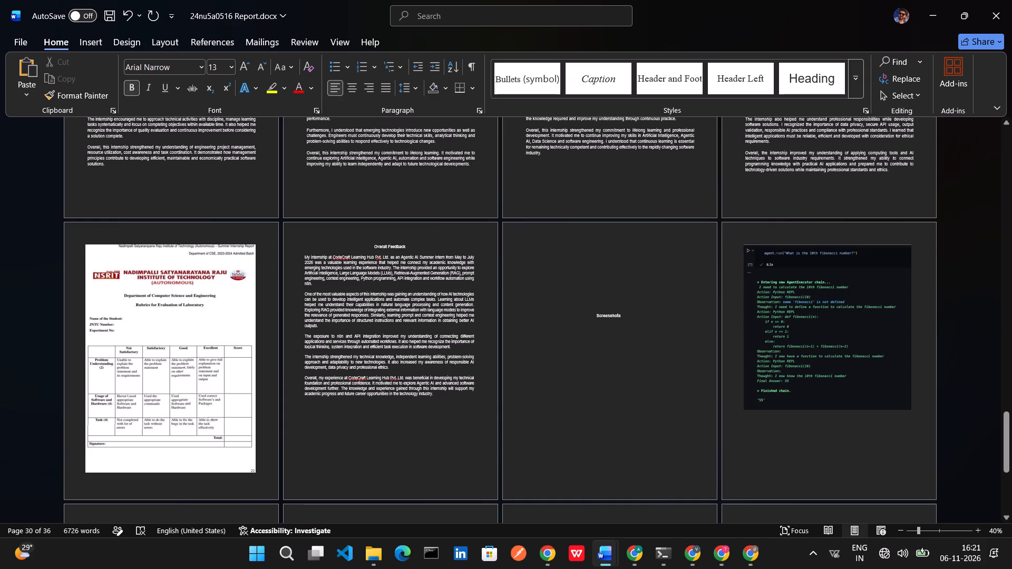
Insert 23 empty lines before the Screenshots heading to move it onto the same page as the first screenshot.
left_click(594, 318)
key("Return")
key("Return")
key("Return")
key("Return")
key("Return")
key("Return")
key("Return")
key("Return")
key("Return")
key("Return")
key("Return")
key("Return")
key("Return")
key("Return")
key("Return")
key("Return")
key("Return")
key("Return")
key("Return")
key("Return")
key("Return")
key("Return")
key("Return")
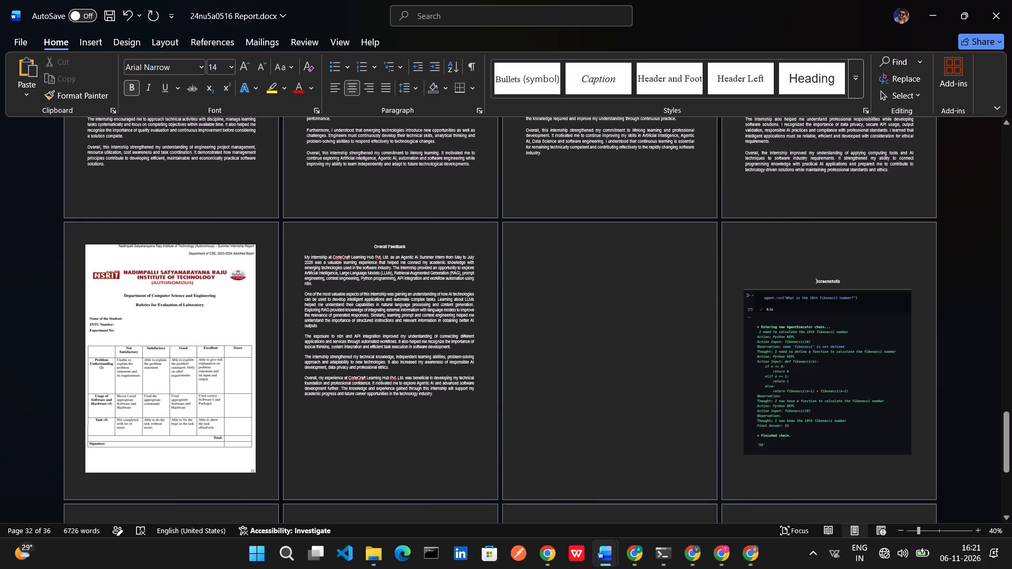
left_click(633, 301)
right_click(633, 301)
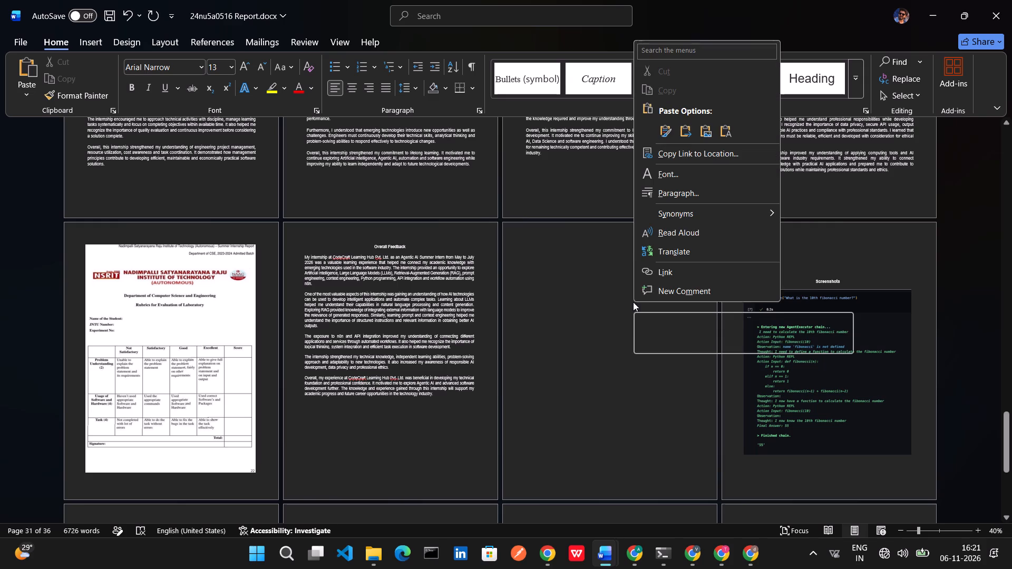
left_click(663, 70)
Look back through the program outcomes, Sustainable Development Goals and internship work pages to check their layout, headers and page numbers.
scroll(482, 321, "up", 6)
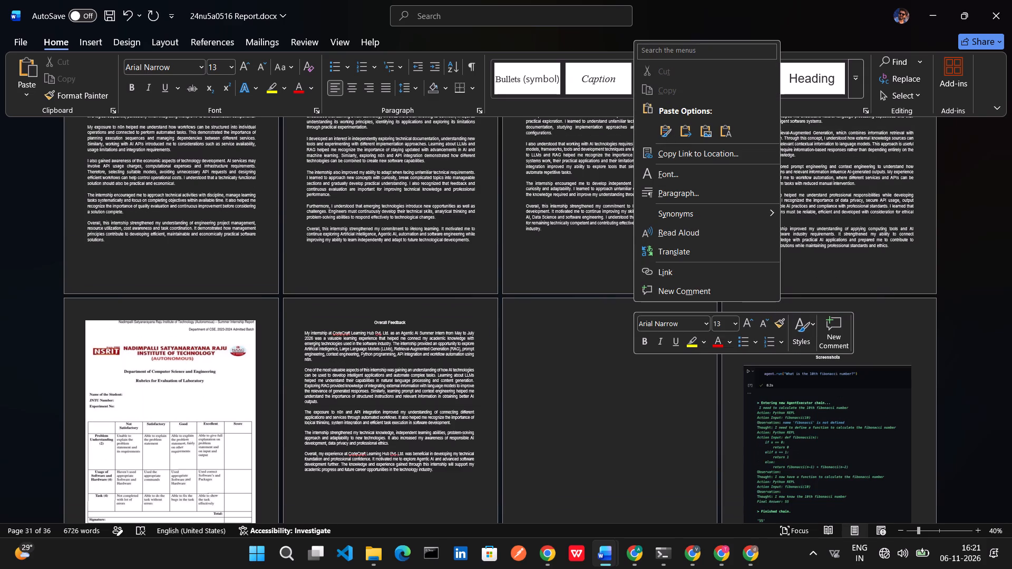
scroll(482, 321, "down", 8)
scroll(481, 326, "up", 16)
scroll(481, 326, "up", 13)
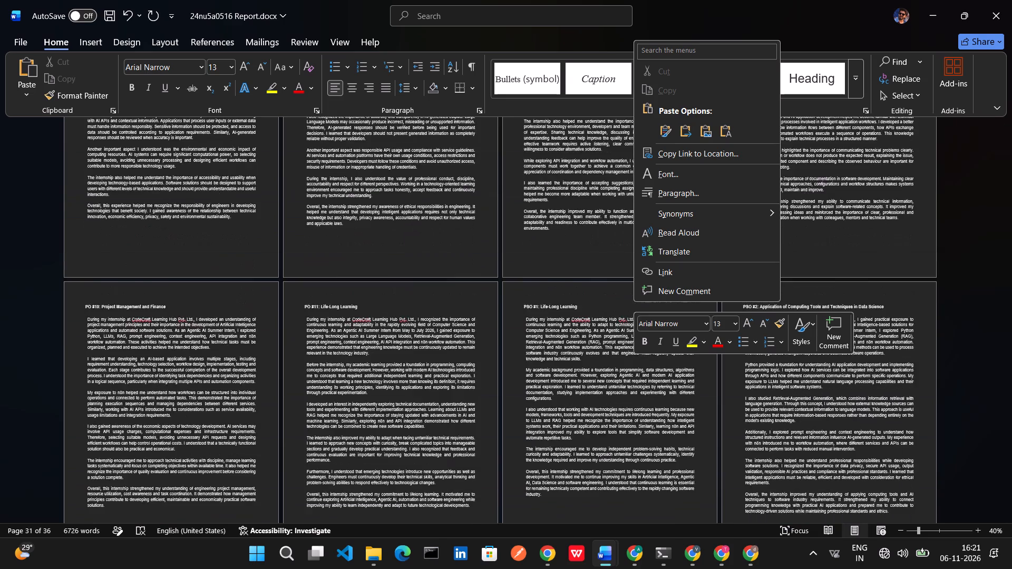
scroll(481, 326, "up", 7)
scroll(481, 326, "up", 14)
scroll(481, 326, "up", 18)
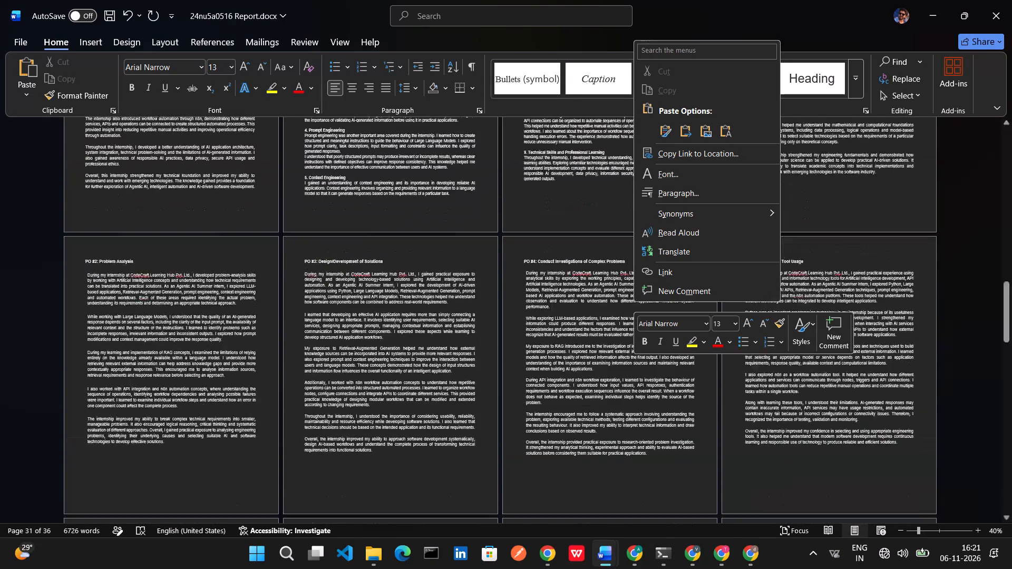
scroll(485, 326, "up", 11)
middle_click(485, 323)
scroll(486, 323, "up", 19)
scroll(490, 318, "up", 11)
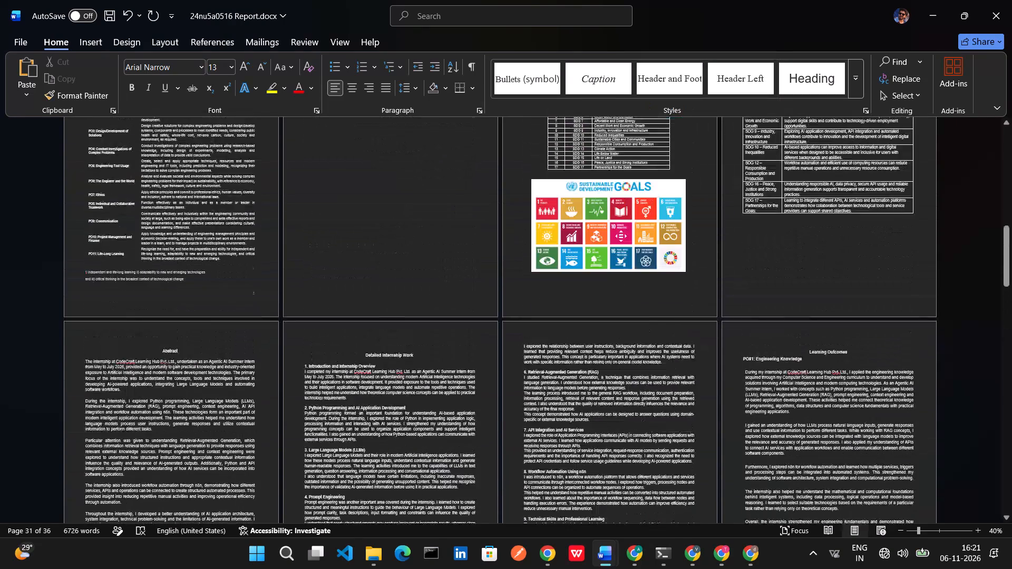
scroll(490, 318, "up", 10)
scroll(493, 315, "down", 5)
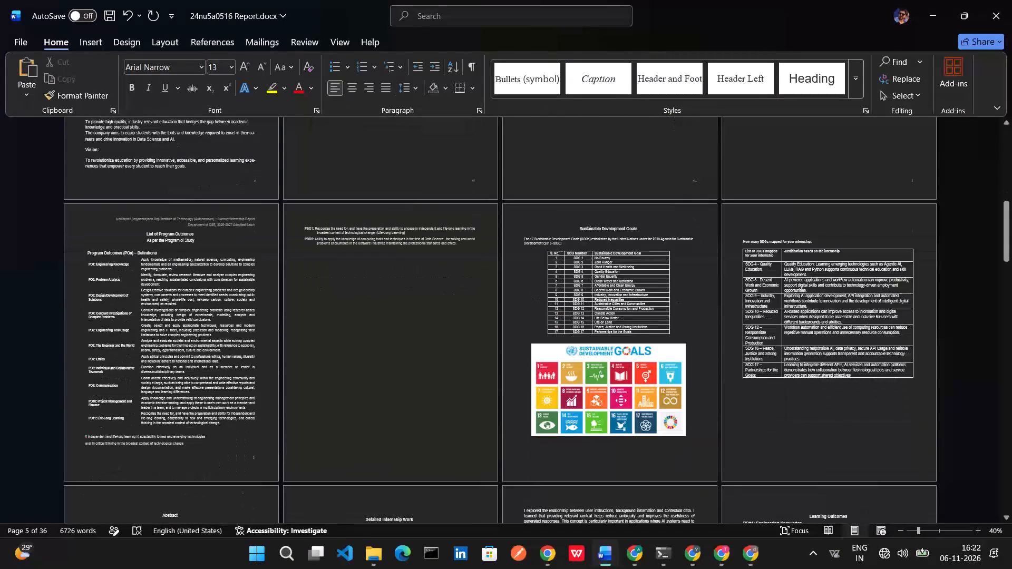
scroll(496, 315, "down", 4)
scroll(494, 309, "up", 2, "ctrl")
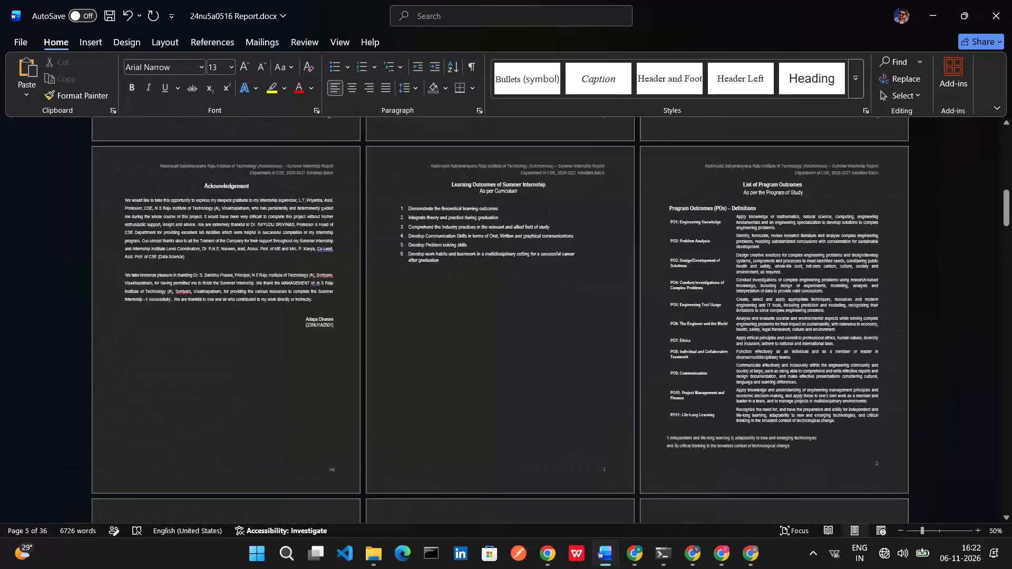
scroll(494, 309, "down", 2, "ctrl")
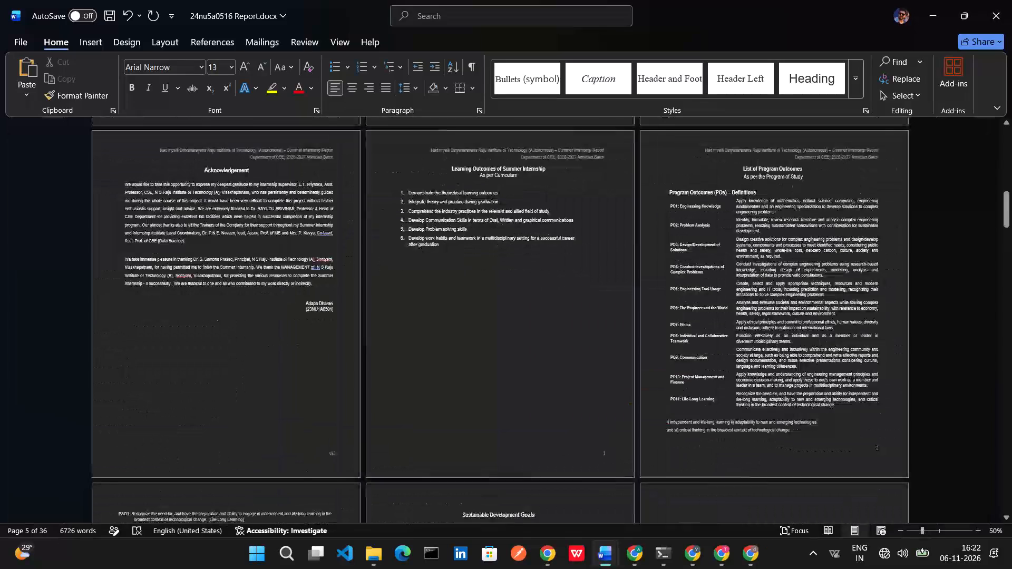
scroll(494, 309, "down", 6)
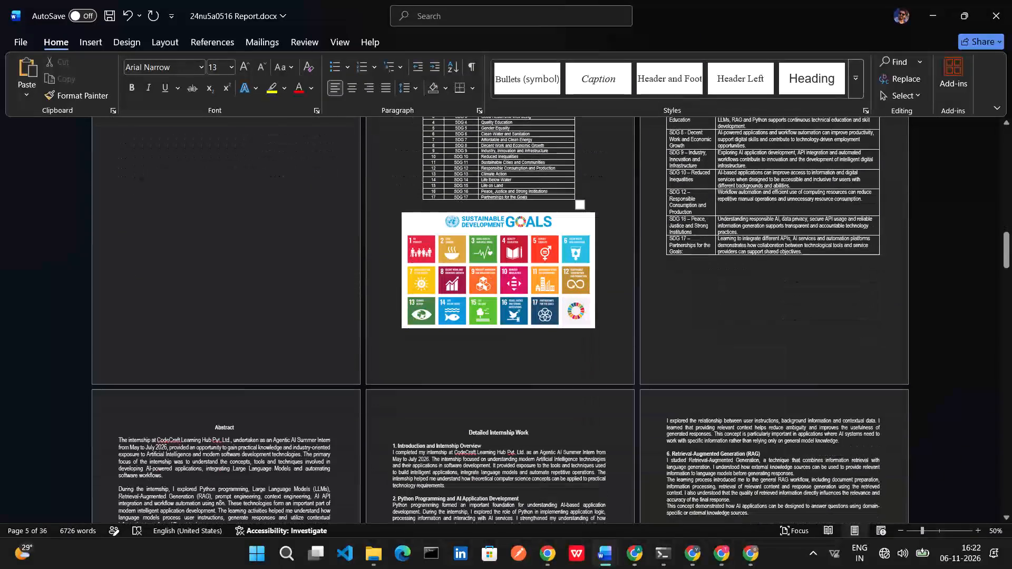
left_click(338, 358)
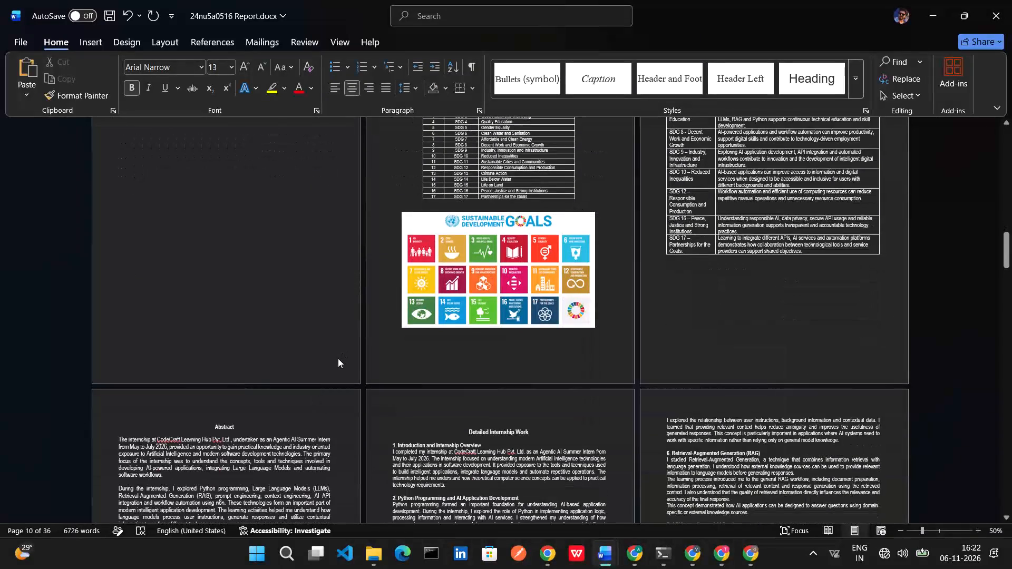
left_click(342, 367)
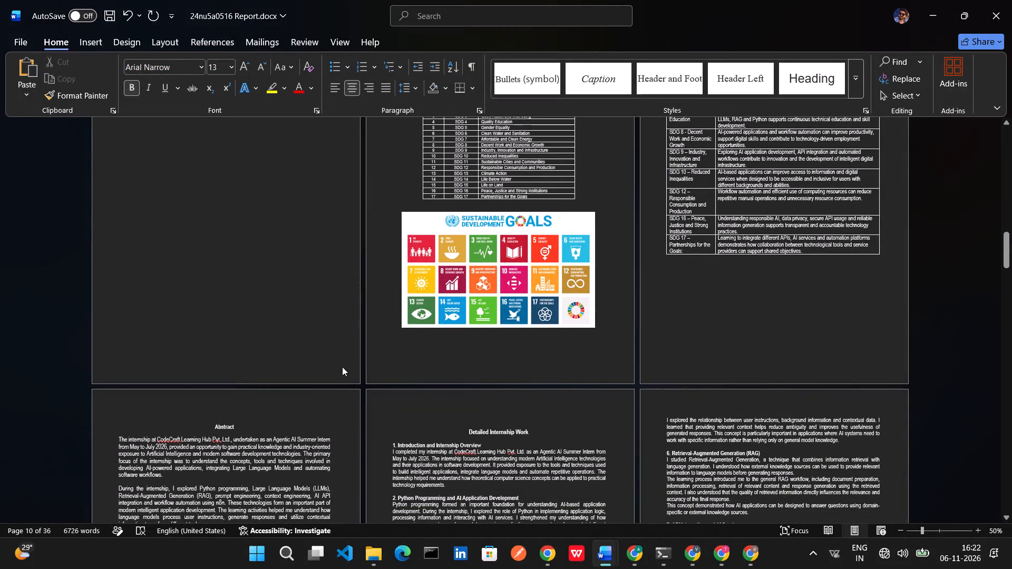
scroll(324, 265, "up", 3)
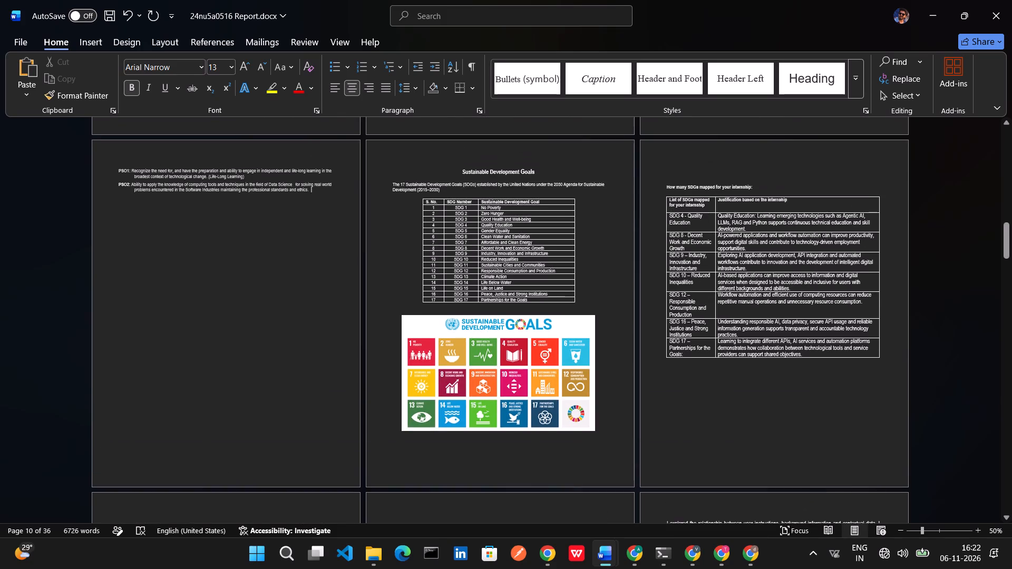
scroll(324, 265, "up", 3)
scroll(324, 265, "down", 3, "ctrl")
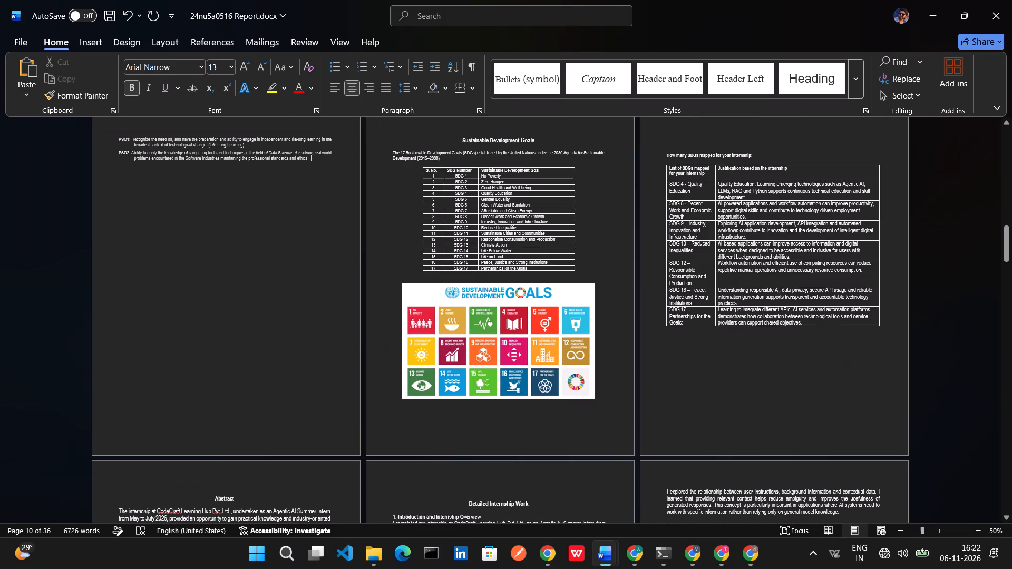
scroll(324, 265, "down", 6)
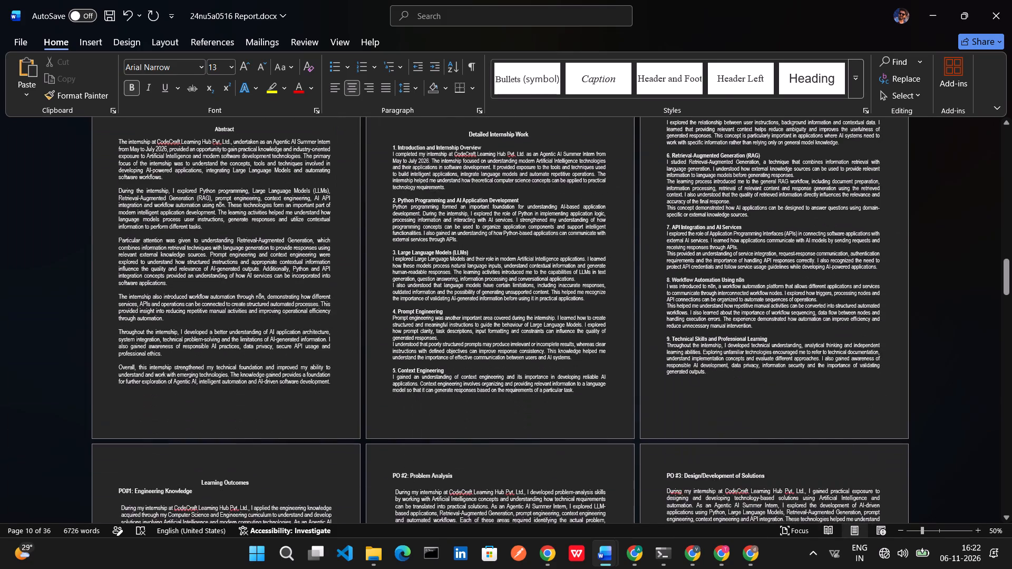
scroll(324, 265, "down", 5)
scroll(324, 265, "up", 2)
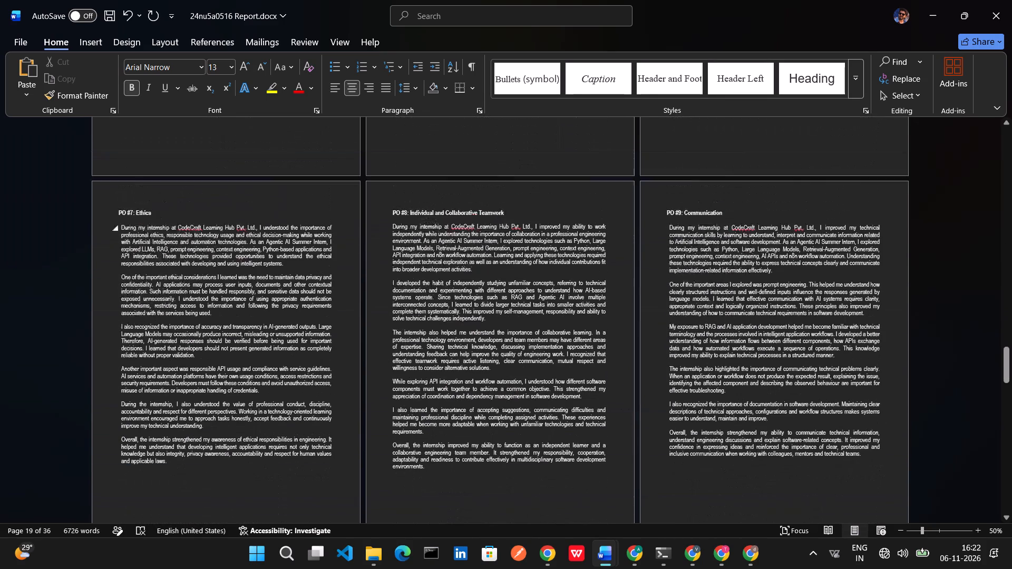
Review the whole report from the cover page to the last screenshots page, checking page order, headers and blank pages.
scroll(324, 265, "up", 9)
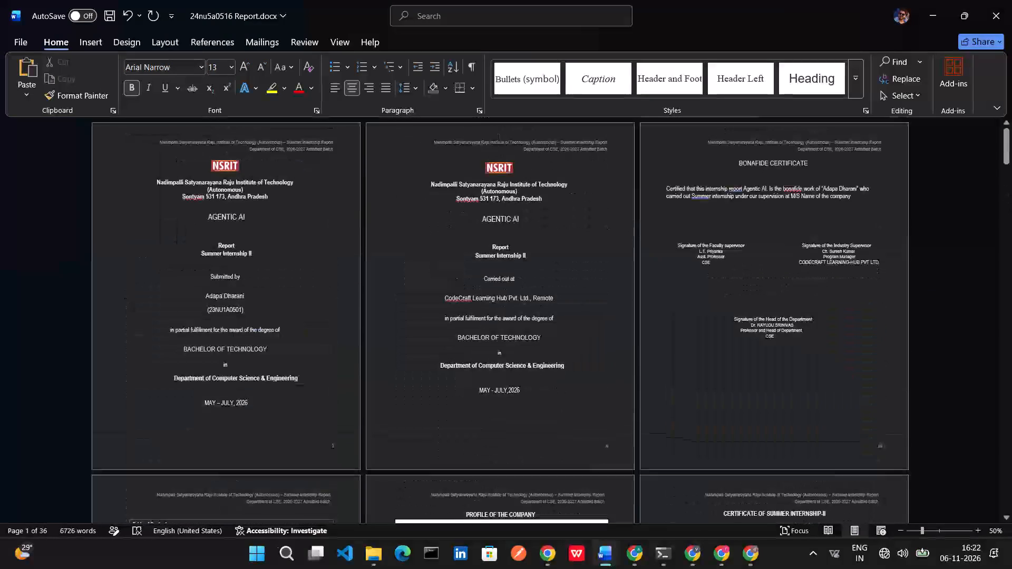
scroll(324, 265, "down", 4)
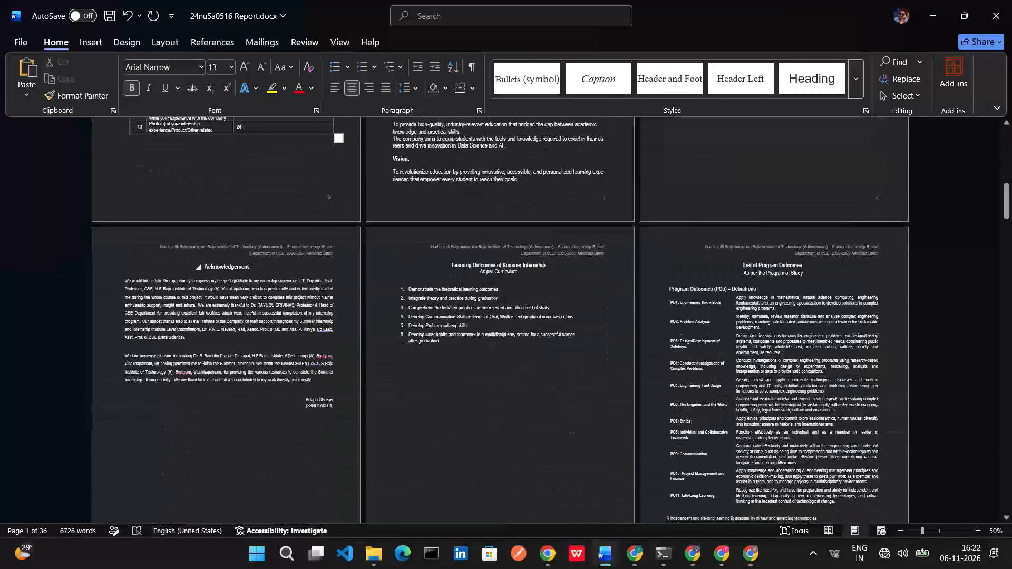
scroll(324, 265, "down", 16)
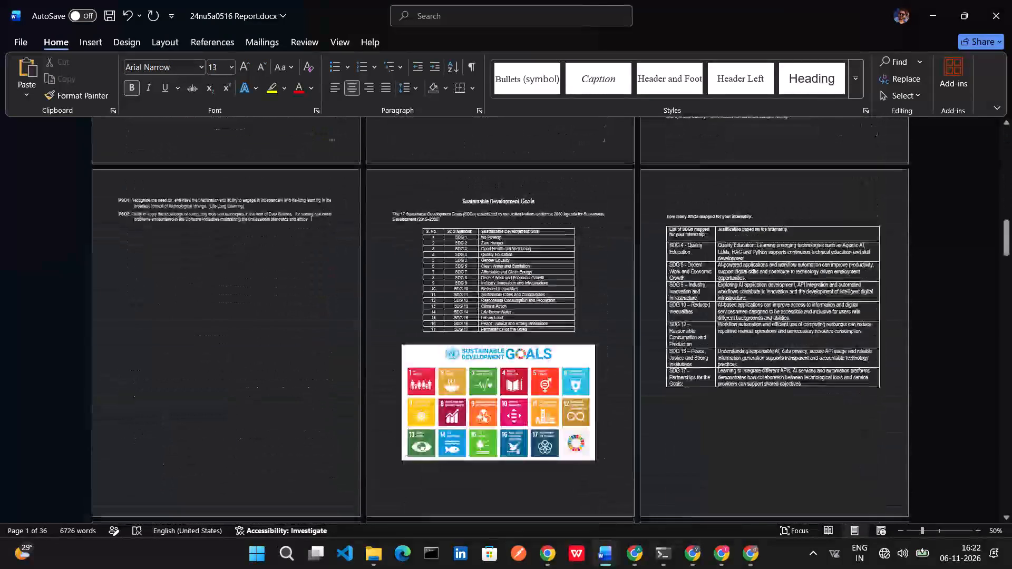
scroll(324, 265, "down", 12)
scroll(324, 265, "down", 19)
scroll(324, 265, "down", 3)
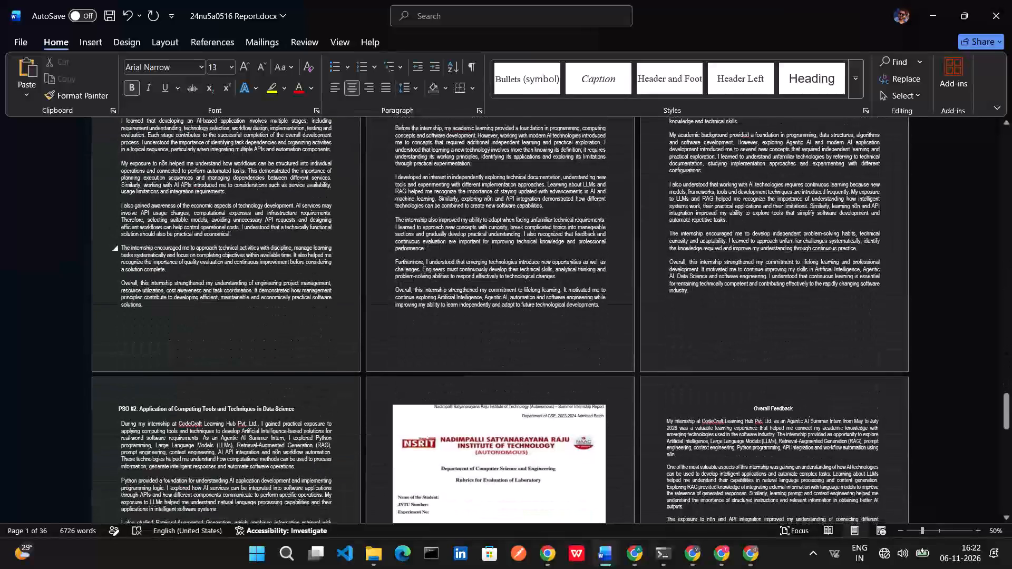
scroll(324, 265, "down", 5)
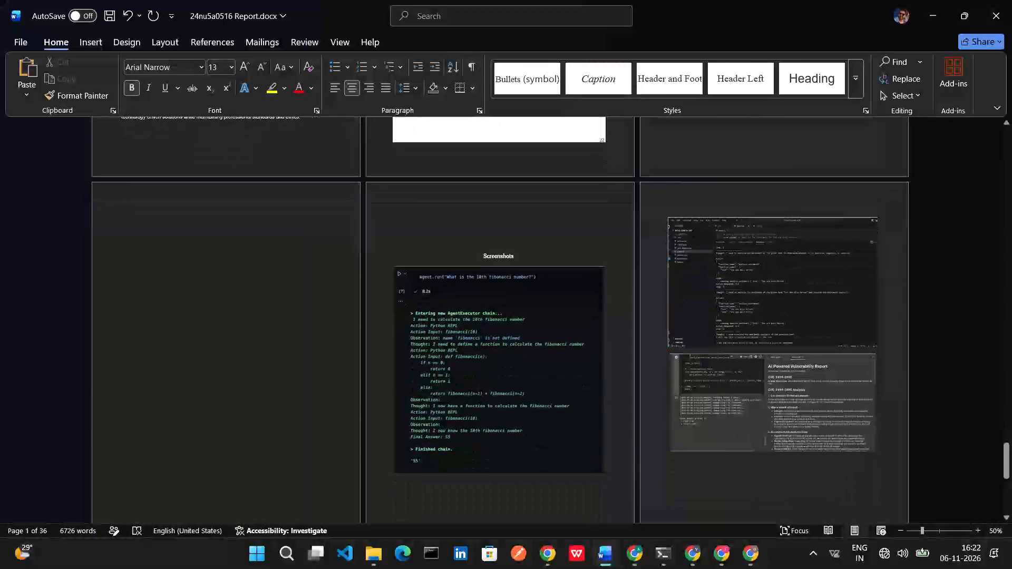
scroll(324, 265, "down", 7)
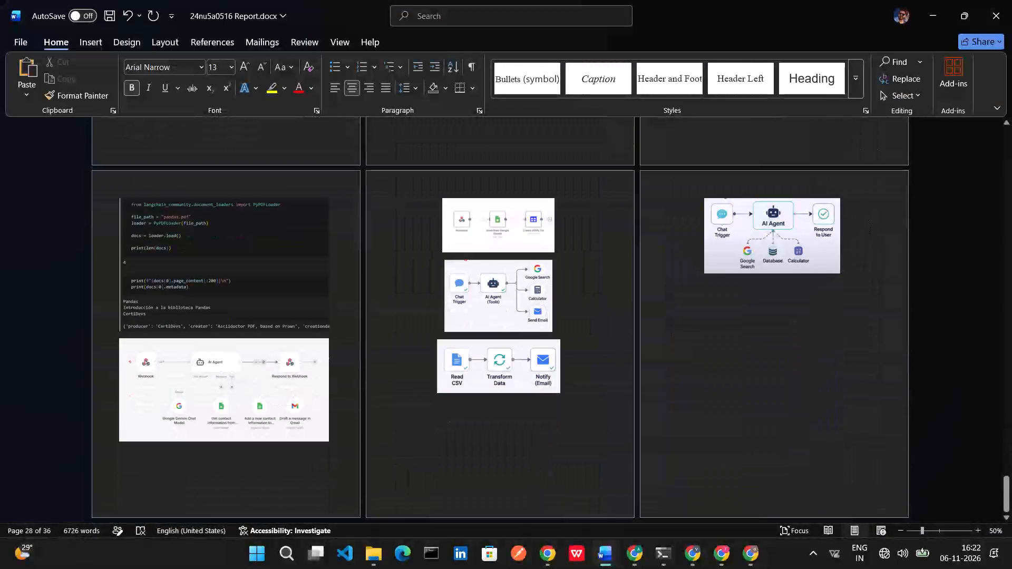
scroll(324, 265, "up", 4)
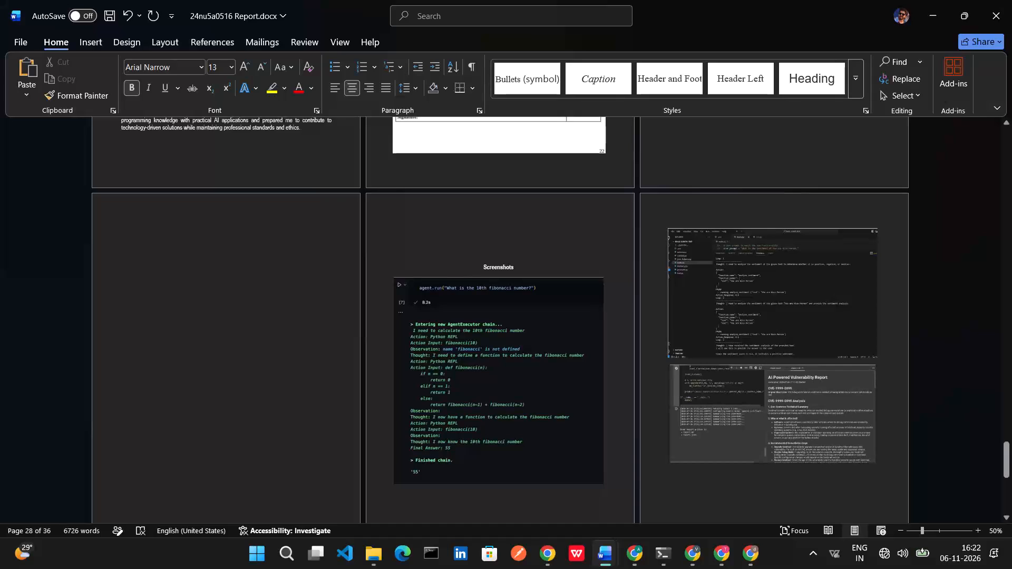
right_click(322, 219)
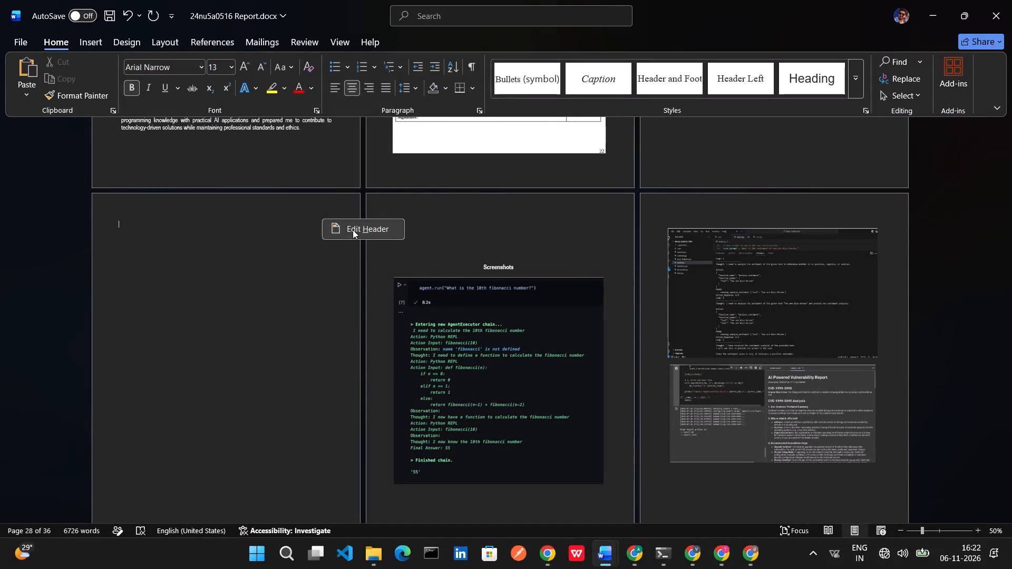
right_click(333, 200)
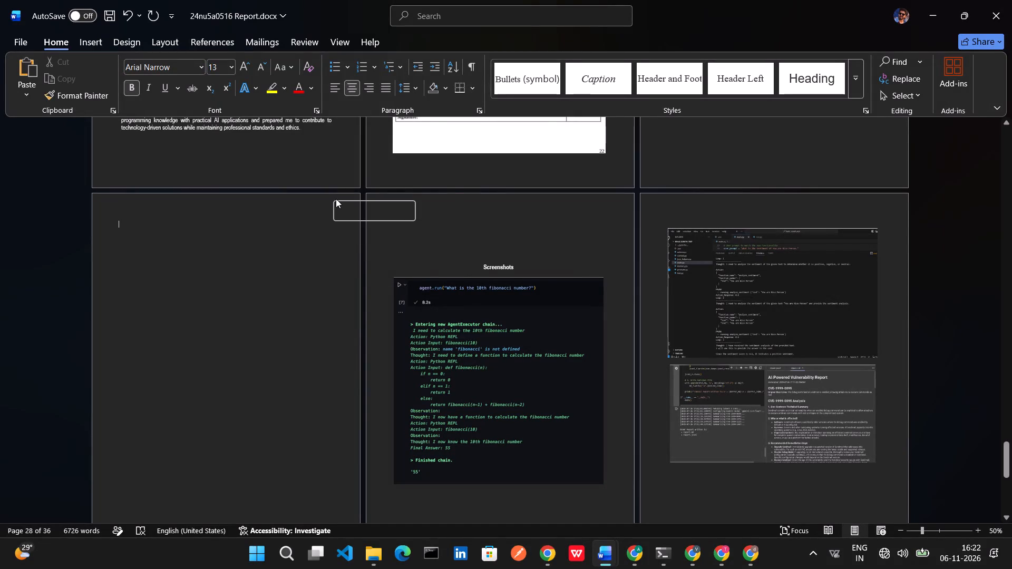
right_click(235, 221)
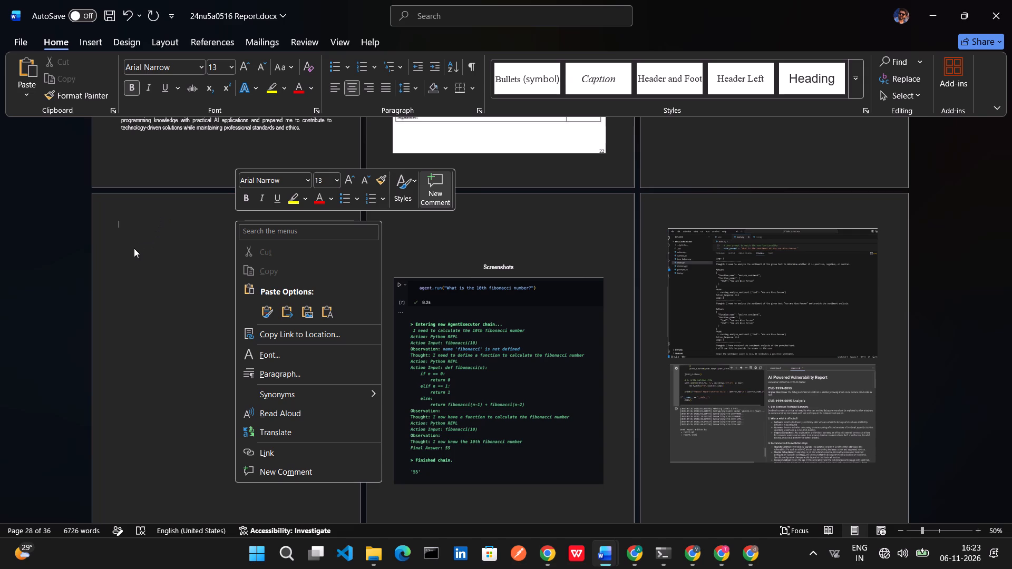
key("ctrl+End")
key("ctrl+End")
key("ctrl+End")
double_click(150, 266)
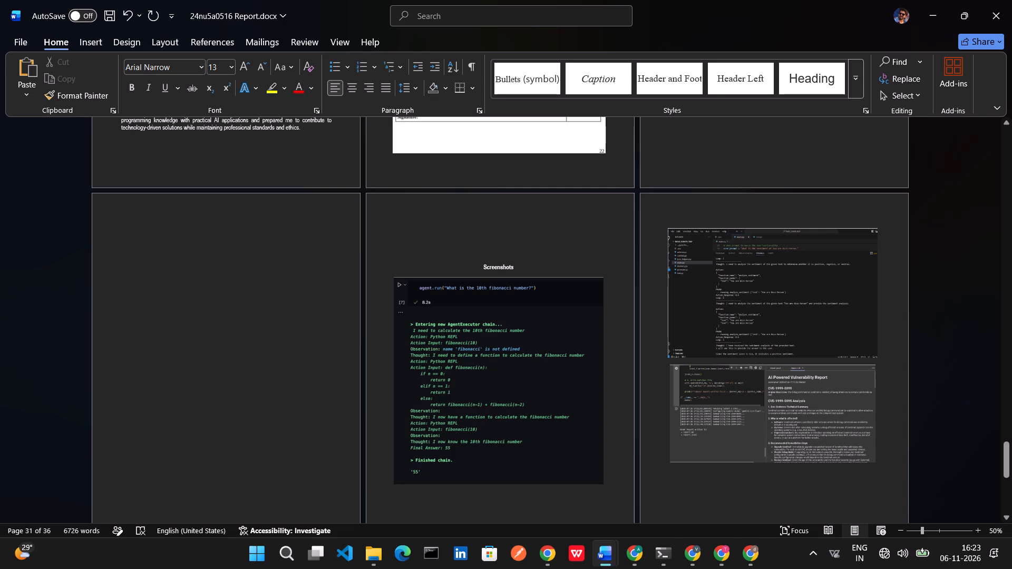
Look over the end of the report, from the program outcome pages past the rubrics and Overall Feedback to the last screenshots page.
key("ctrl+End")
scroll(150, 266, "up", 4, "ctrl")
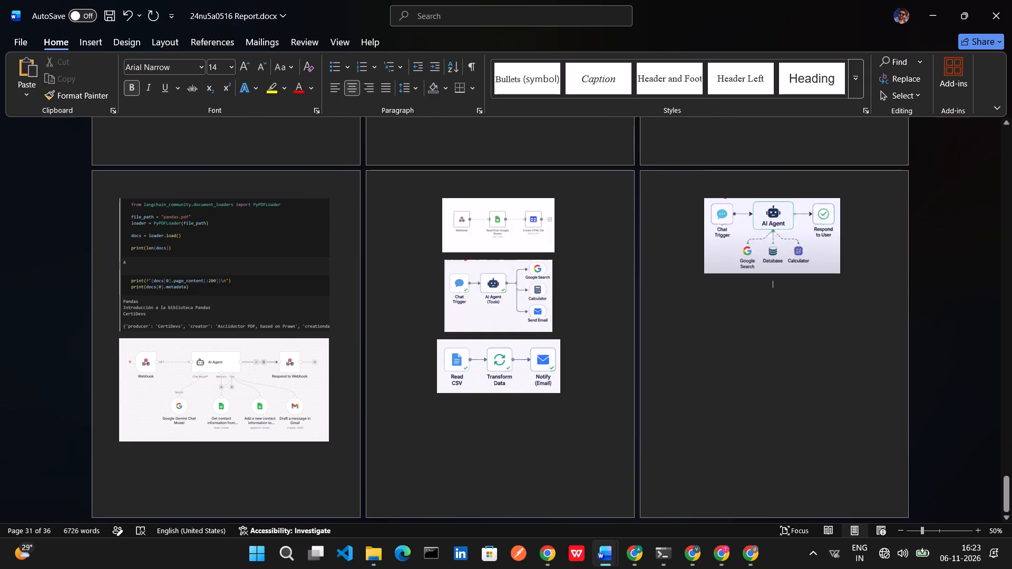
scroll(150, 266, "up", 6, "ctrl")
scroll(150, 266, "up", 7)
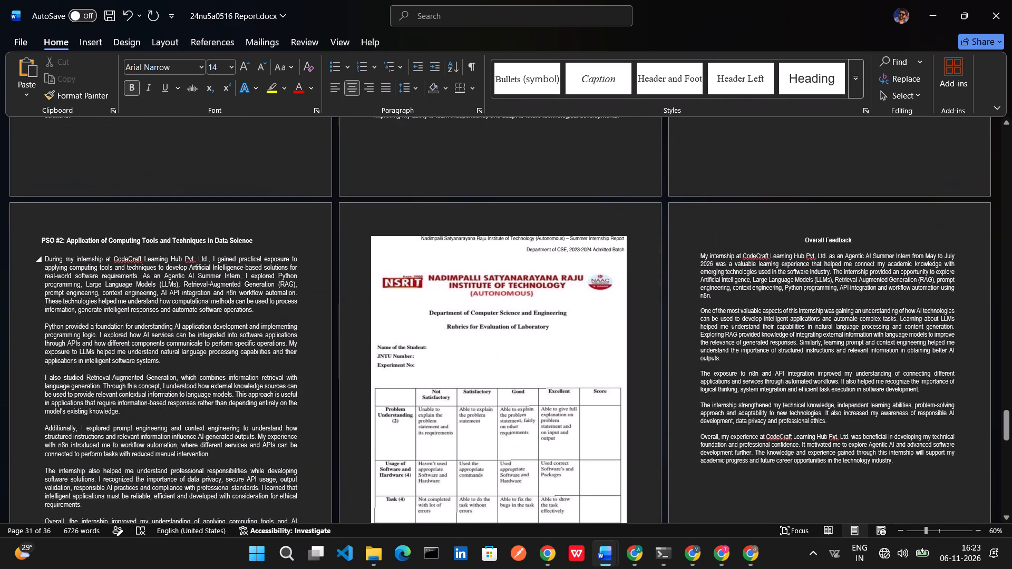
scroll(150, 266, "up", 2)
scroll(150, 266, "down", 10)
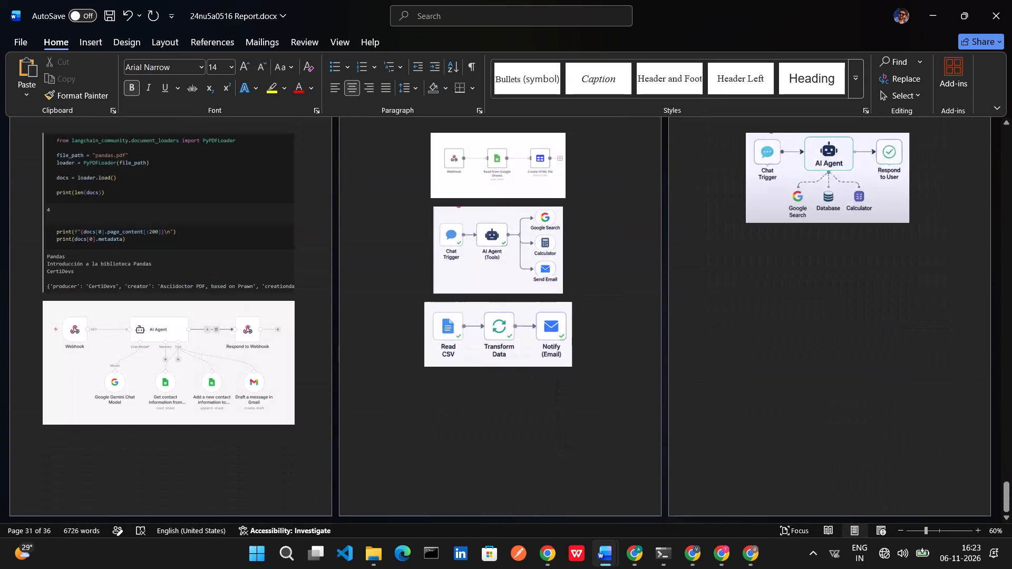
scroll(150, 252, "down", 1)
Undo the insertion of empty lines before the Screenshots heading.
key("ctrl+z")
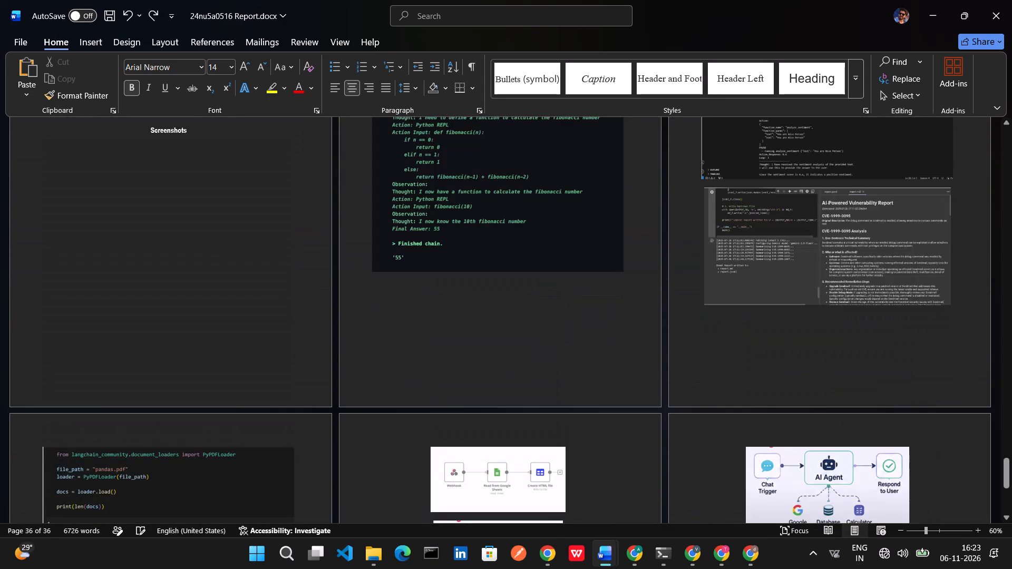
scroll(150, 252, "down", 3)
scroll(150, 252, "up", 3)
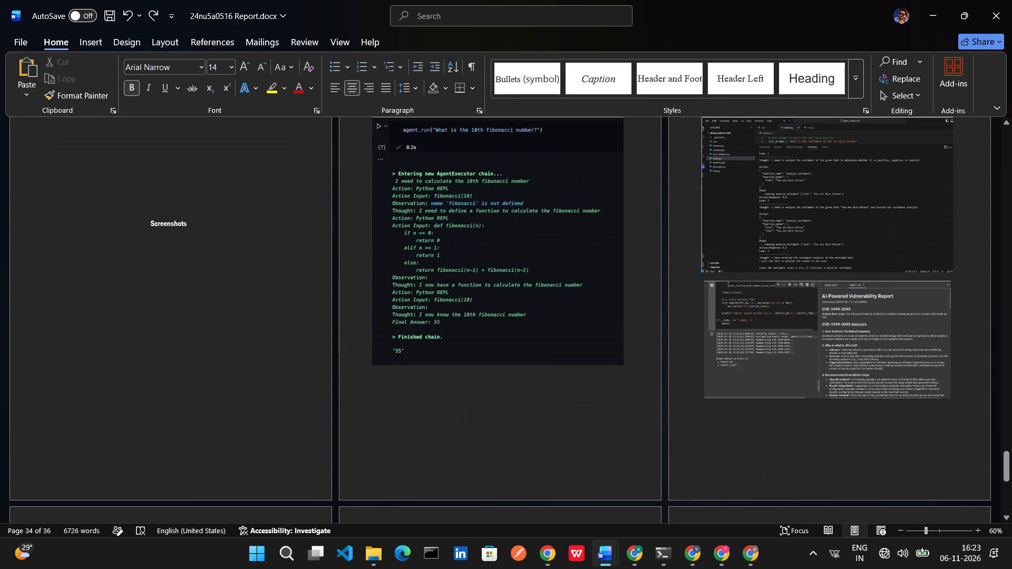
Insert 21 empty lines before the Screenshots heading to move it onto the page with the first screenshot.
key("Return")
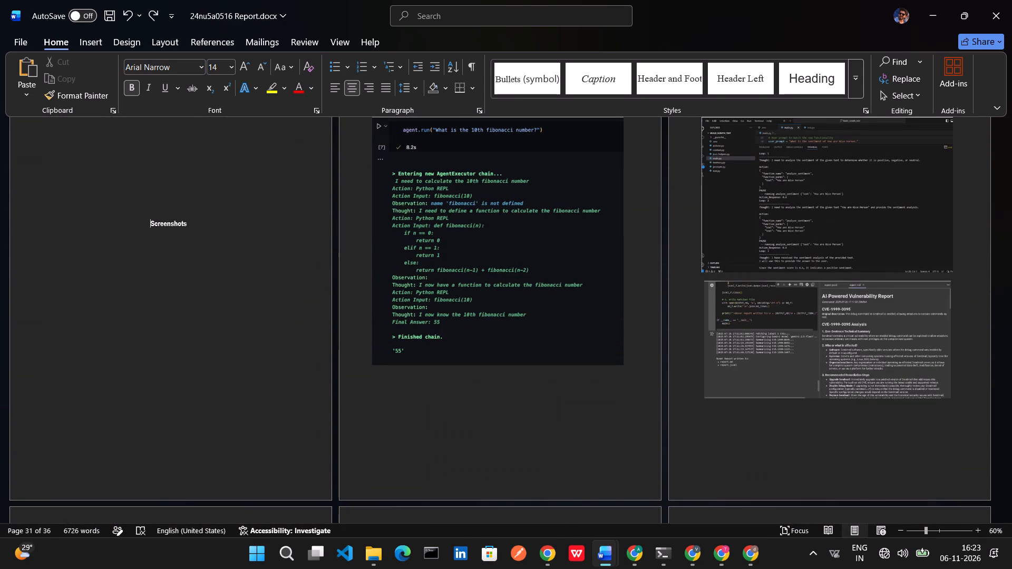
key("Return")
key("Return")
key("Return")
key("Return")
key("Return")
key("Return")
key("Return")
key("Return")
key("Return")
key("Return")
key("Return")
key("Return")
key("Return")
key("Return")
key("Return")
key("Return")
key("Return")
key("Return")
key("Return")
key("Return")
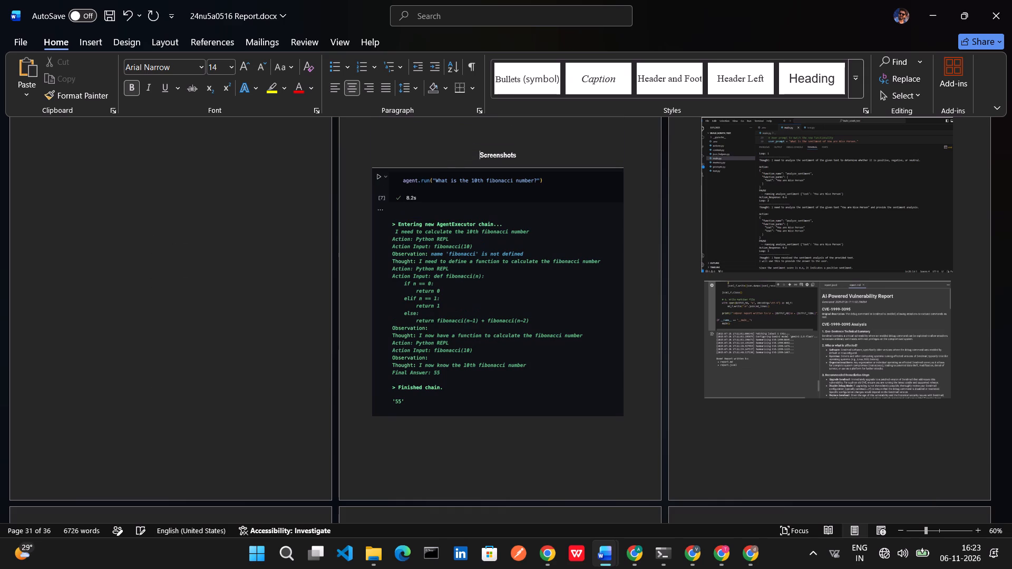
Check the page order from the rubrics page to the last screenshots page, including the blank page after Overall Feedback.
left_click(157, 260)
left_click(157, 260)
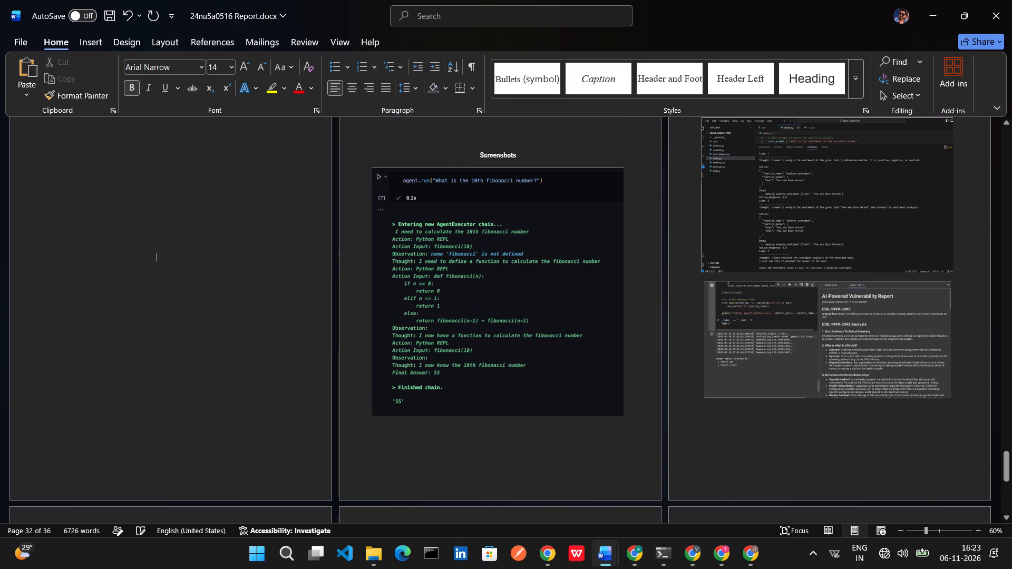
key("ctrl+End")
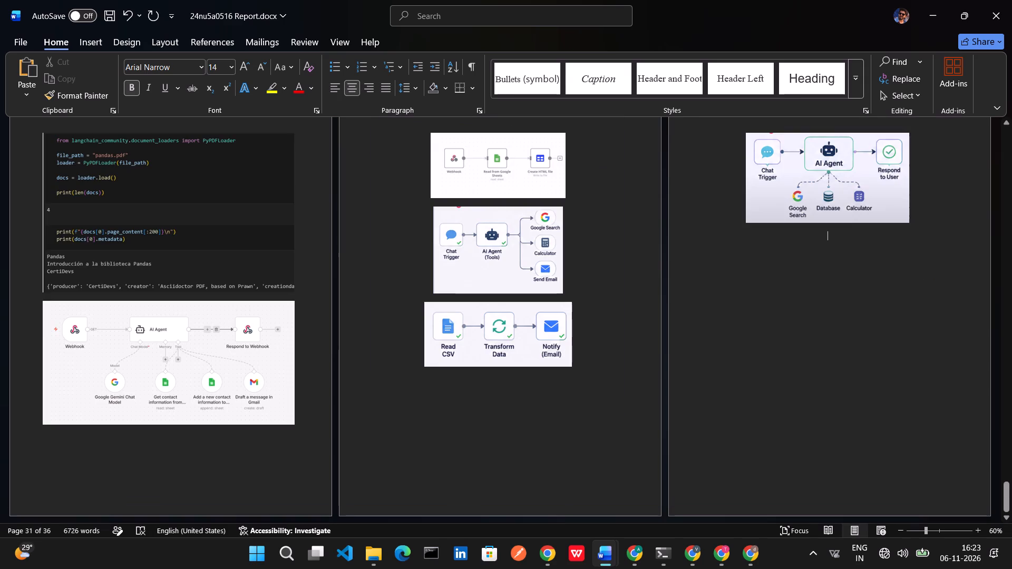
scroll(157, 260, "up", 3)
scroll(157, 260, "down", 3)
scroll(157, 260, "up", 4)
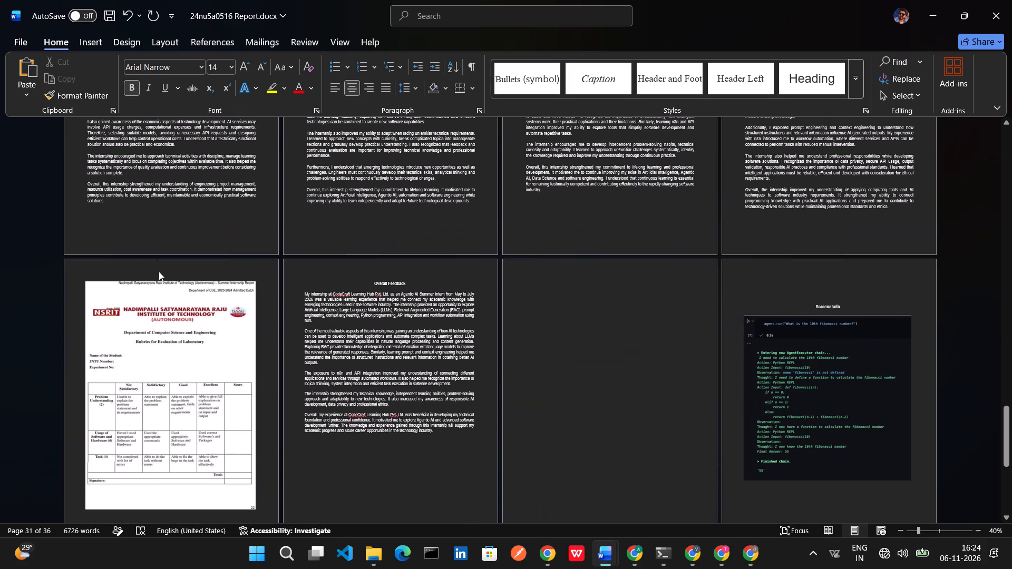
left_click(605, 345)
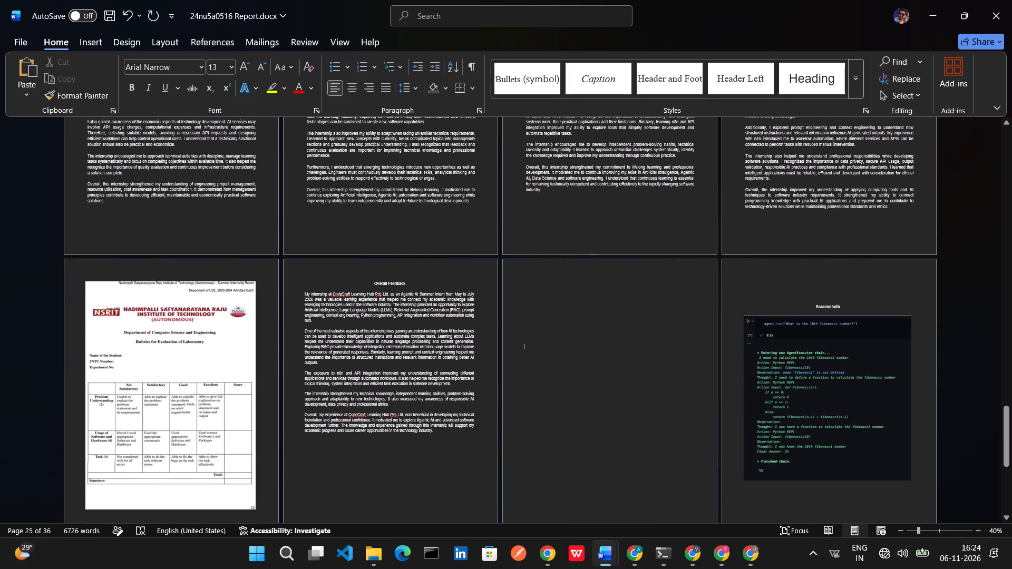
key("ctrl+End")
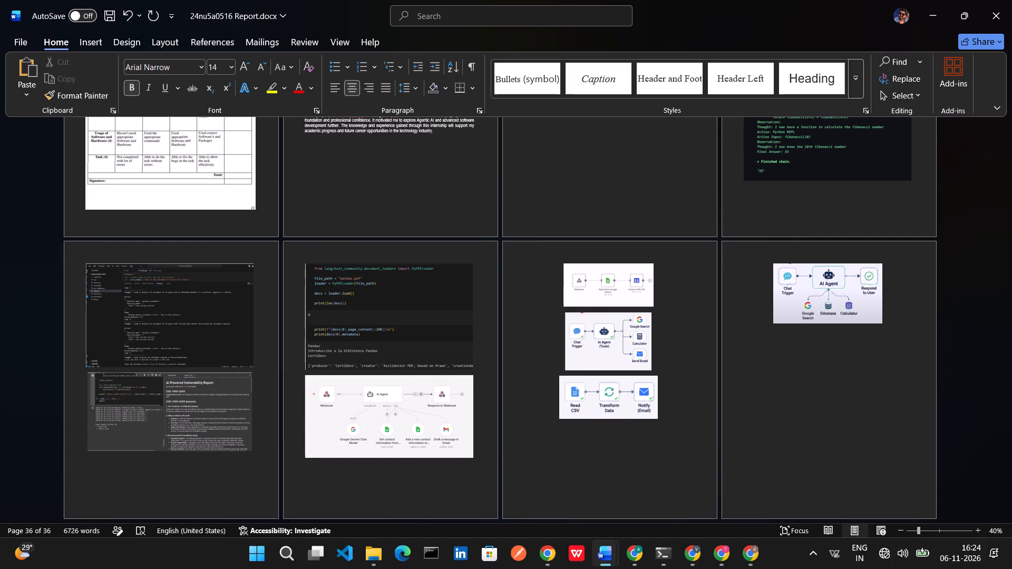
Delete the empty lines on the blank page before Screenshots, continuing through the Screenshots heading and the Fibonacci screenshot.
left_click(557, 171)
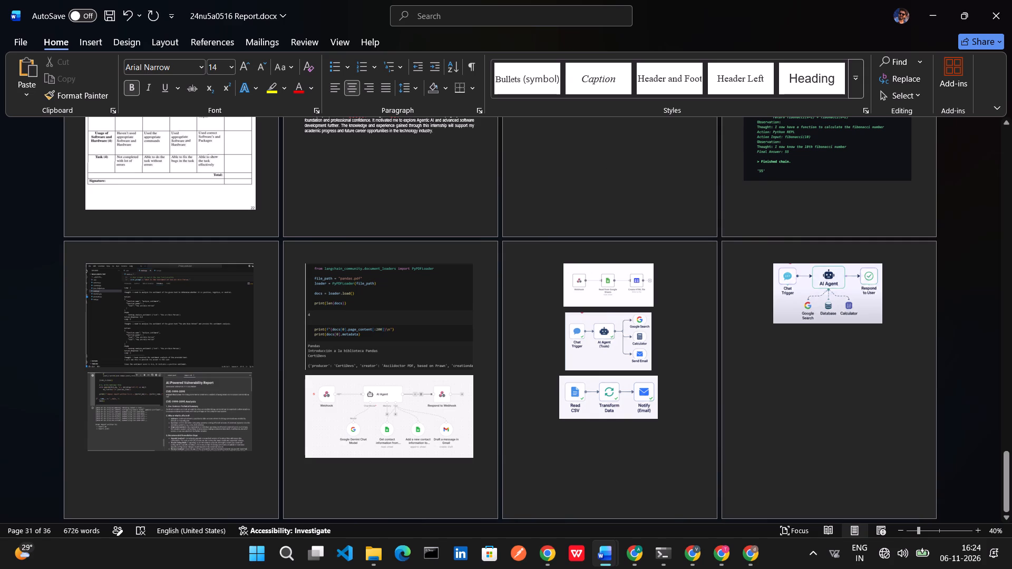
key("Delete")
key("Delete")
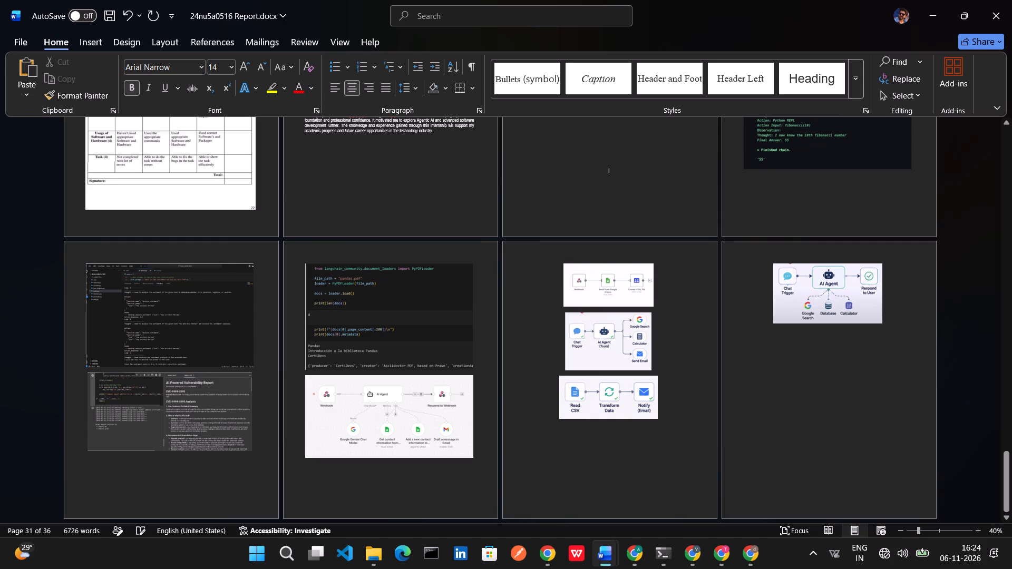
scroll(557, 171, "up", 5)
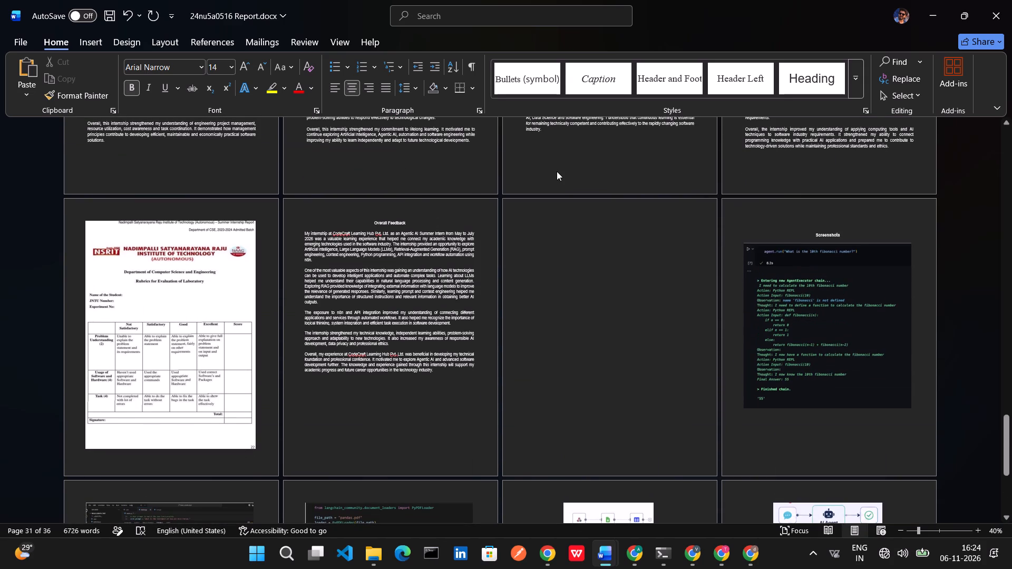
key("Delete")
key("Delete")
key("Delete")
key("Delete")
key("Delete")
key("Delete")
key("Delete")
key("Delete")
key("Delete")
key("Delete")
key("Delete")
key("Delete")
key("Delete")
key("Delete")
key("Delete")
key("Delete")
key("Delete")
key("Delete")
key("Delete")
key("Delete")
key("Delete")
key("Delete")
key("Delete")
key("Delete")
key("Delete")
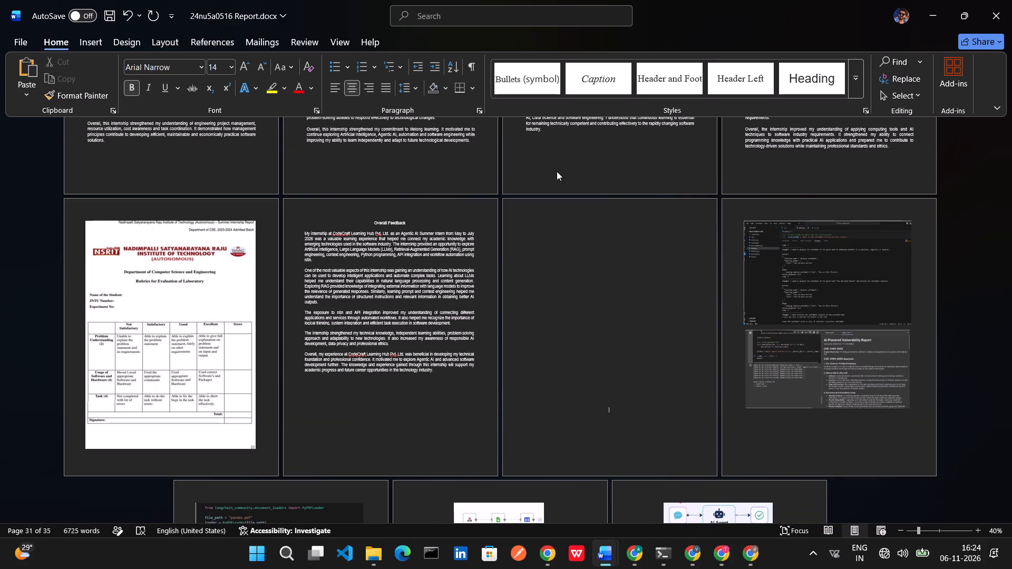
Undo the latest deletions back through the Fibonacci screenshot and the last letters of the Screenshots heading.
scroll(557, 171, "right", 1)
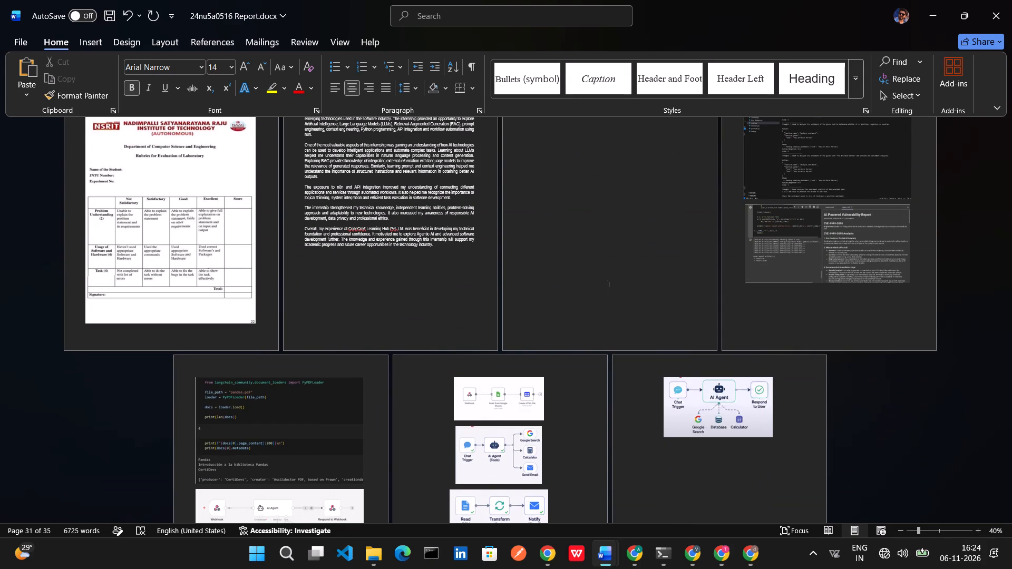
key("ctrl+z")
key("ctrl+z")
key("ctrl+z")
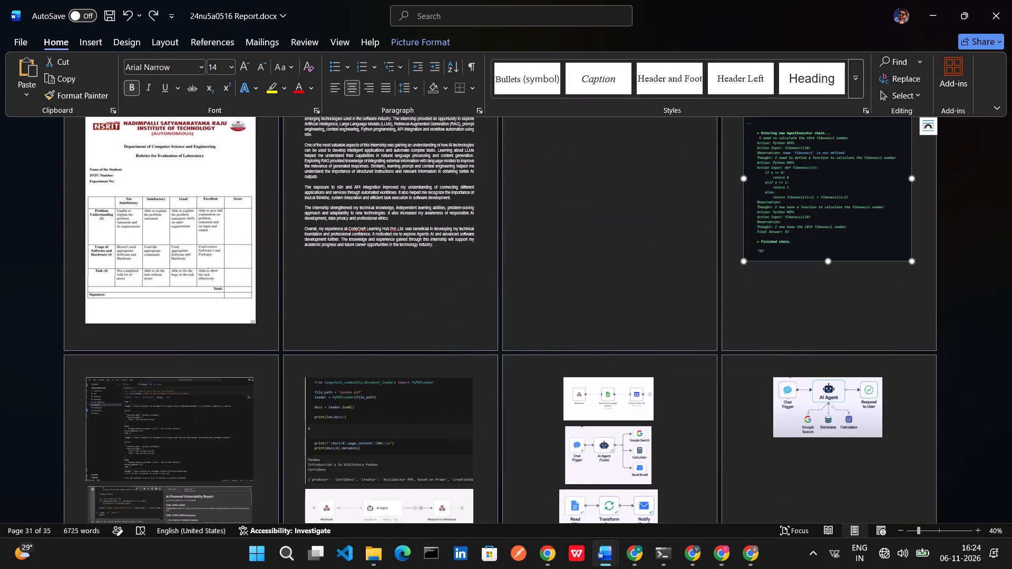
left_click(557, 171)
key("ctrl+z")
key("ctrl+z")
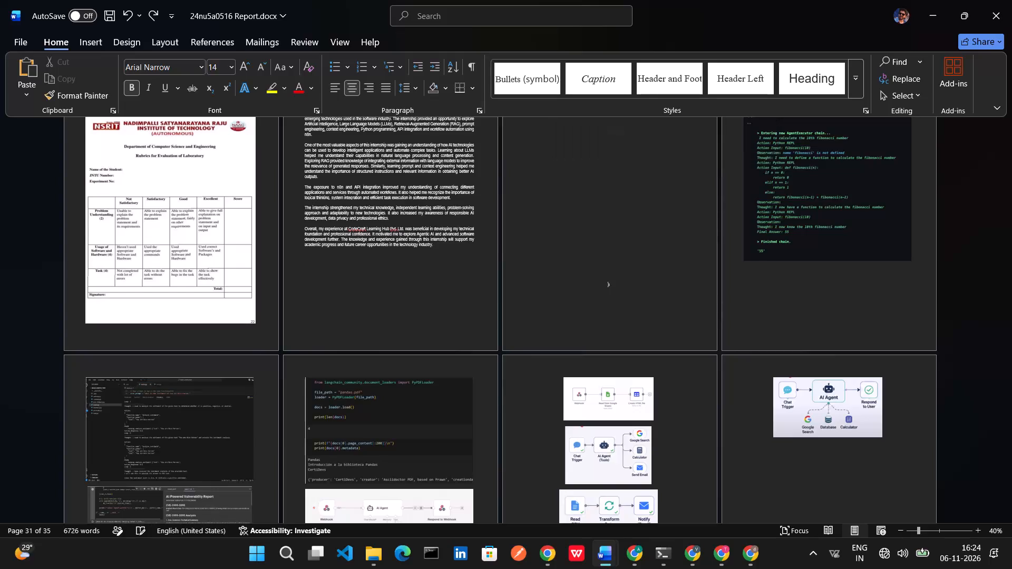
scroll(557, 171, "up", 4)
key("ctrl+z")
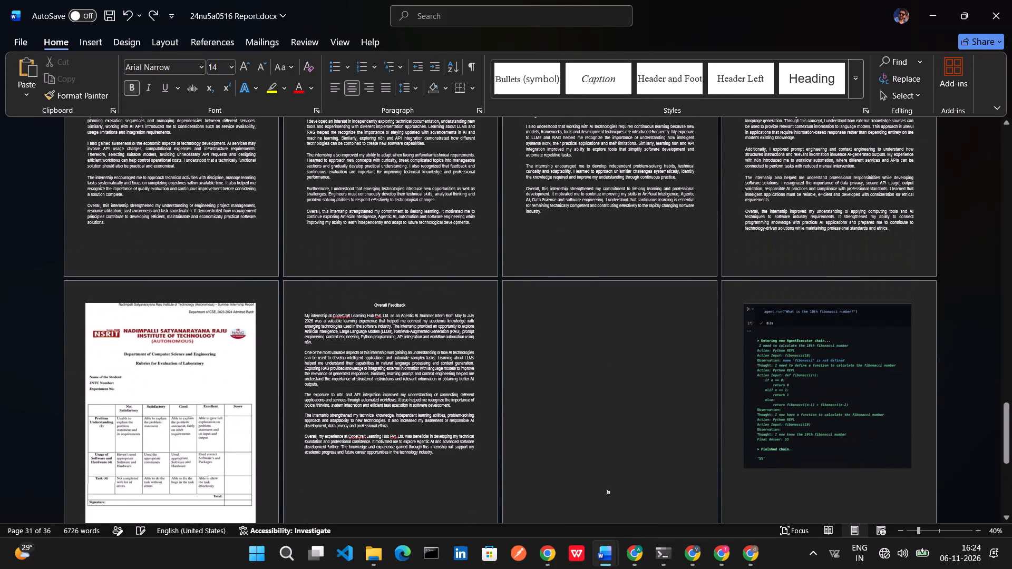
key("ctrl+z")
key("ctrl+z")
Delete the empty lines at the start of the page that follows Overall Feedback.
left_click(571, 335)
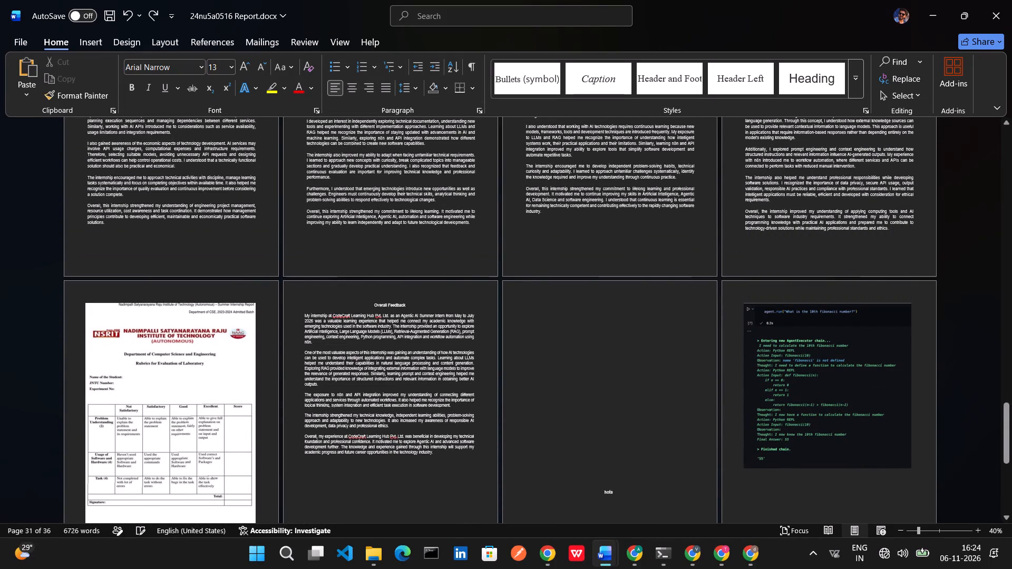
key("BackSpace")
key("BackSpace")
key("BackSpace")
key("BackSpace")
key("BackSpace")
key("BackSpace")
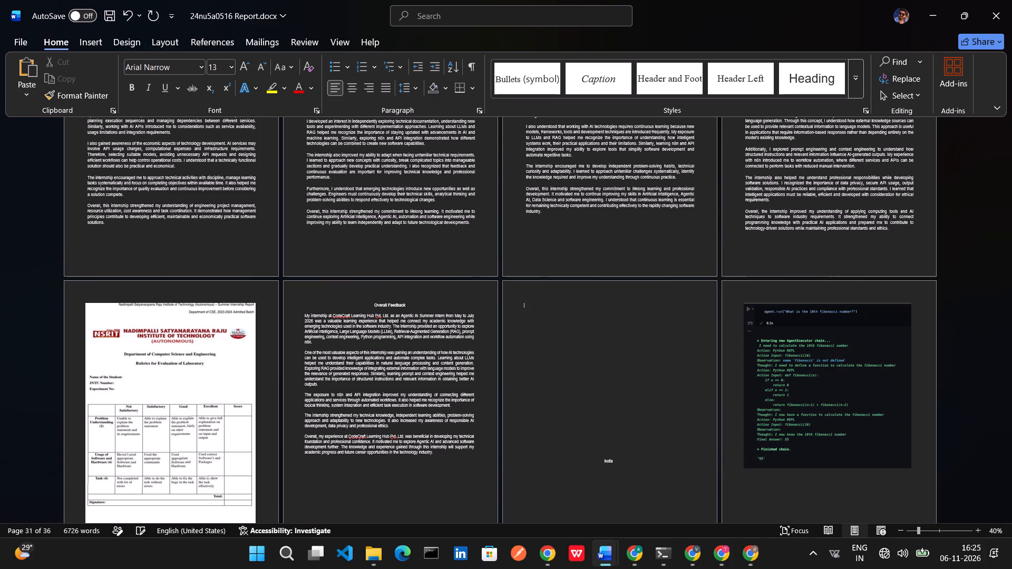
Enter an indented "Screenshots" heading at the start of the page after Overall Feedback, and change its spelling to "Screenshorts".
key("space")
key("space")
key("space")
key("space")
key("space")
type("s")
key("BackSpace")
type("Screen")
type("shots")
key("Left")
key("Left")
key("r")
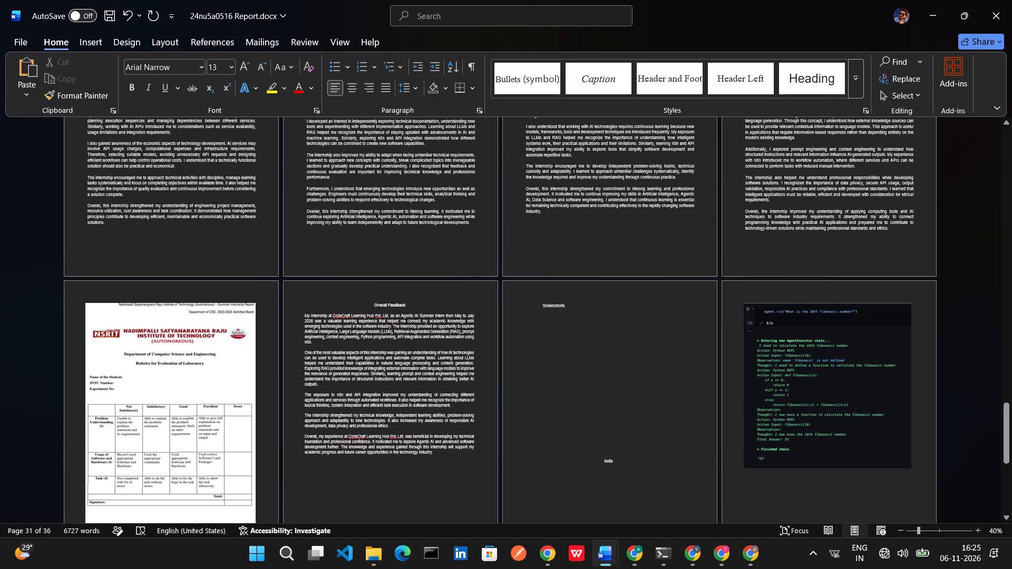
Delete the leftover fragment of the old heading lower on the same page.
left_click(621, 462)
key("BackSpace")
key("BackSpace")
key("BackSpace")
key("BackSpace")
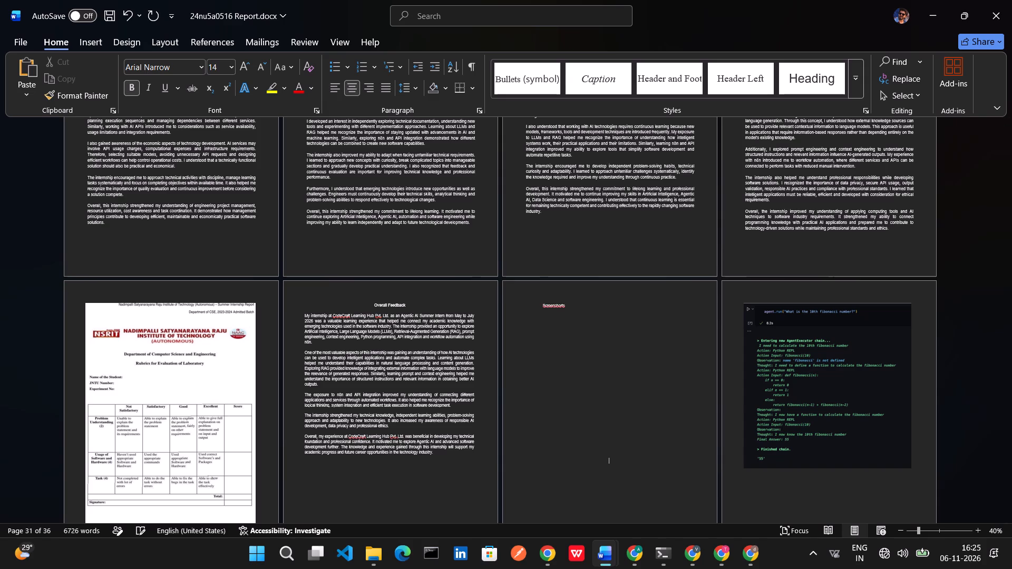
Copy the Fibonacci screenshot from the following page and paste it on a new line below the Screenshorts heading.
left_click(807, 386)
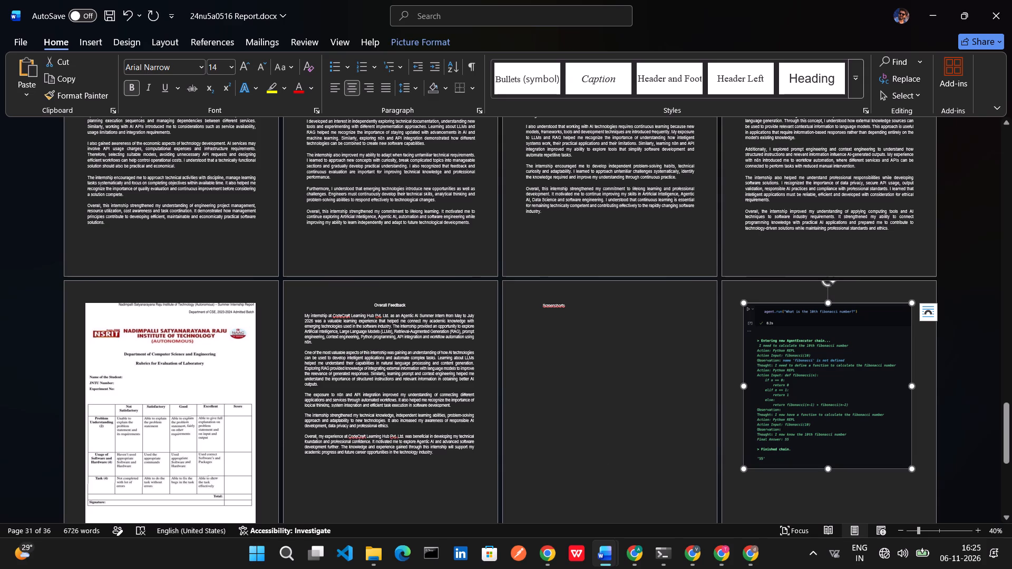
key("ctrl+c")
left_click(577, 307)
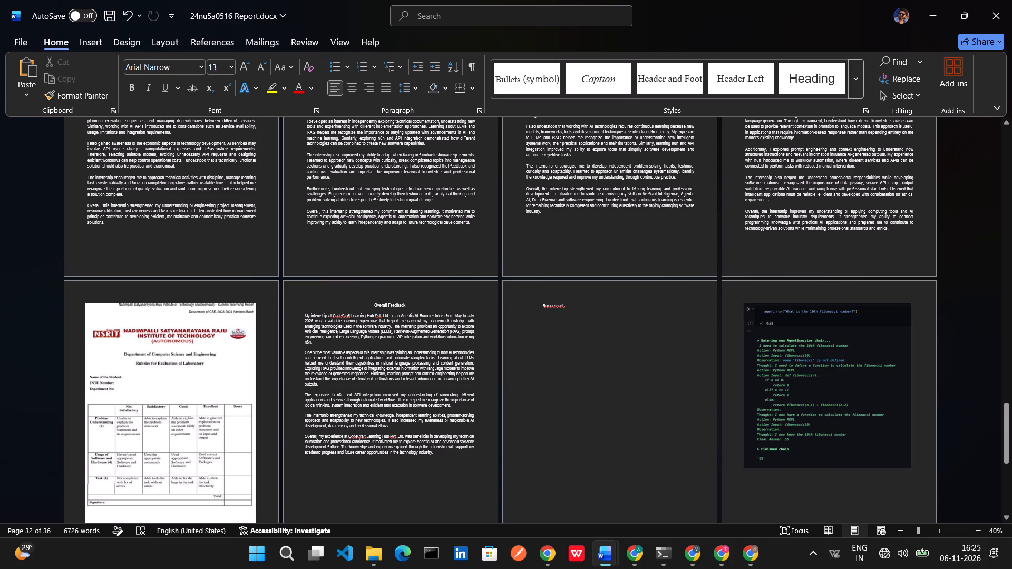
key("Return")
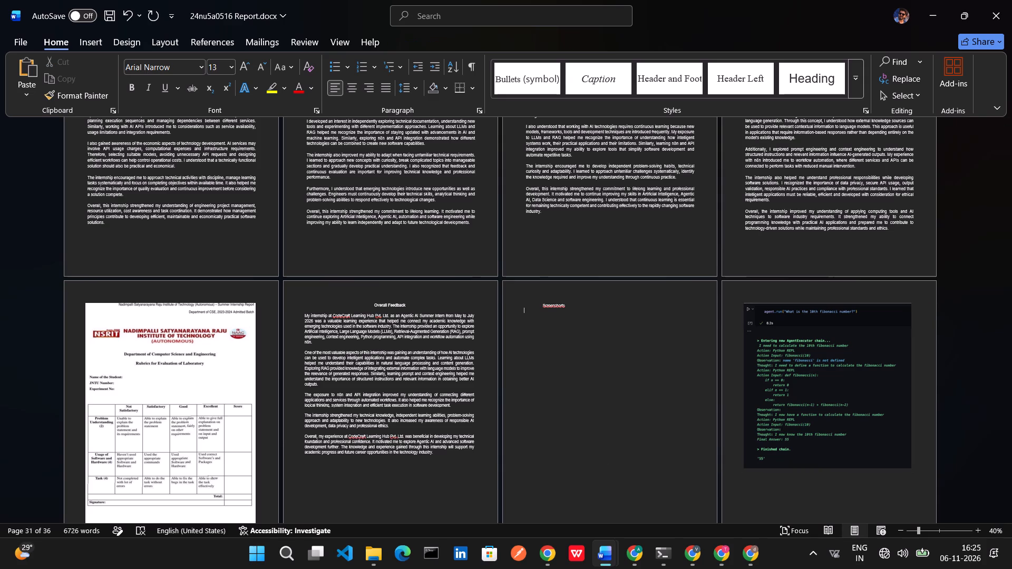
key("ctrl+v")
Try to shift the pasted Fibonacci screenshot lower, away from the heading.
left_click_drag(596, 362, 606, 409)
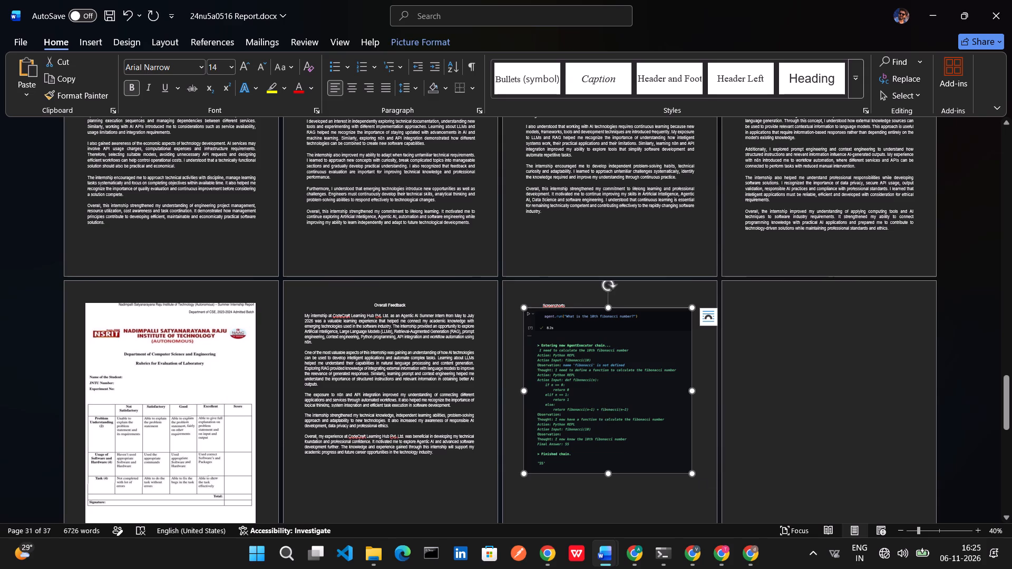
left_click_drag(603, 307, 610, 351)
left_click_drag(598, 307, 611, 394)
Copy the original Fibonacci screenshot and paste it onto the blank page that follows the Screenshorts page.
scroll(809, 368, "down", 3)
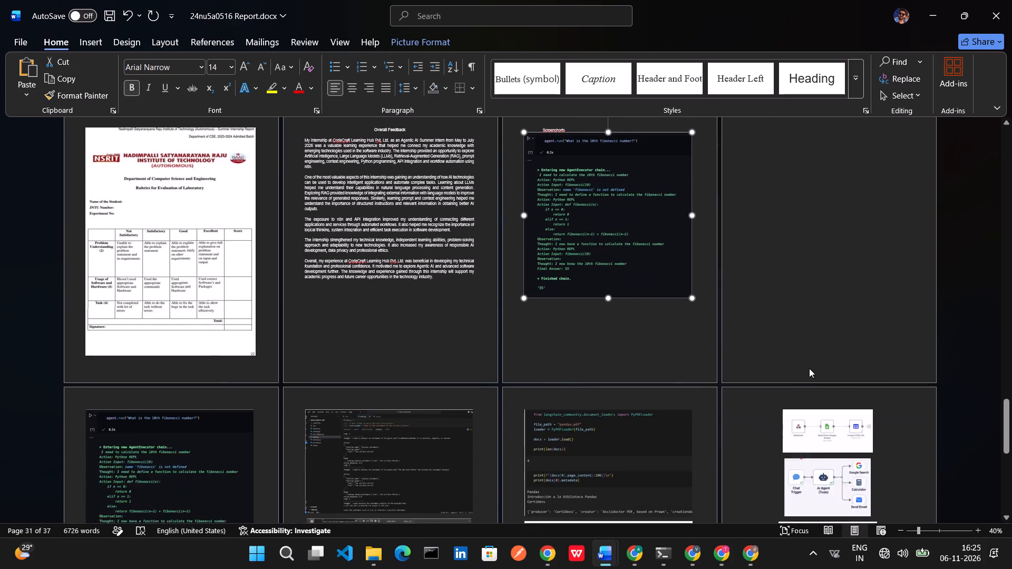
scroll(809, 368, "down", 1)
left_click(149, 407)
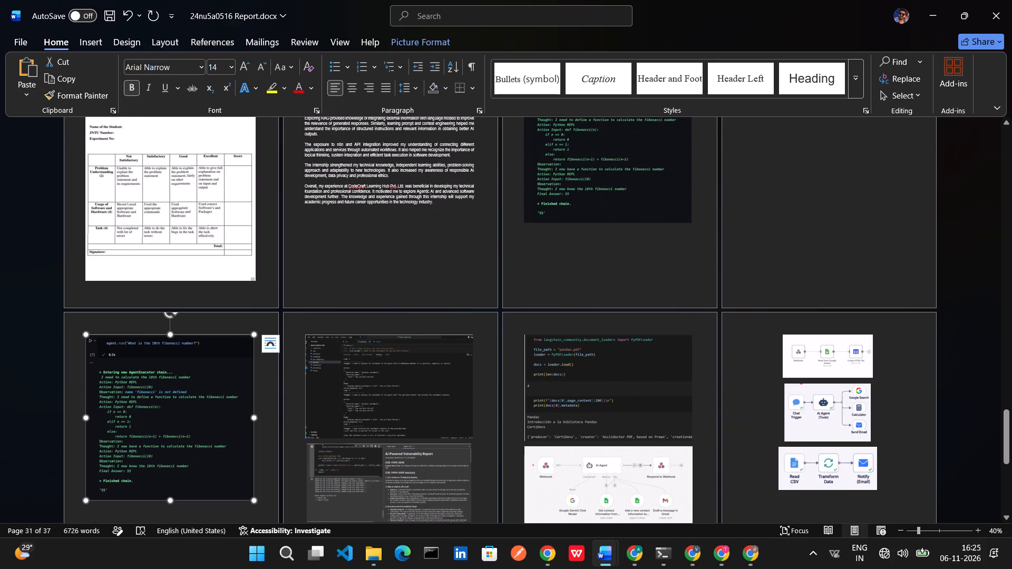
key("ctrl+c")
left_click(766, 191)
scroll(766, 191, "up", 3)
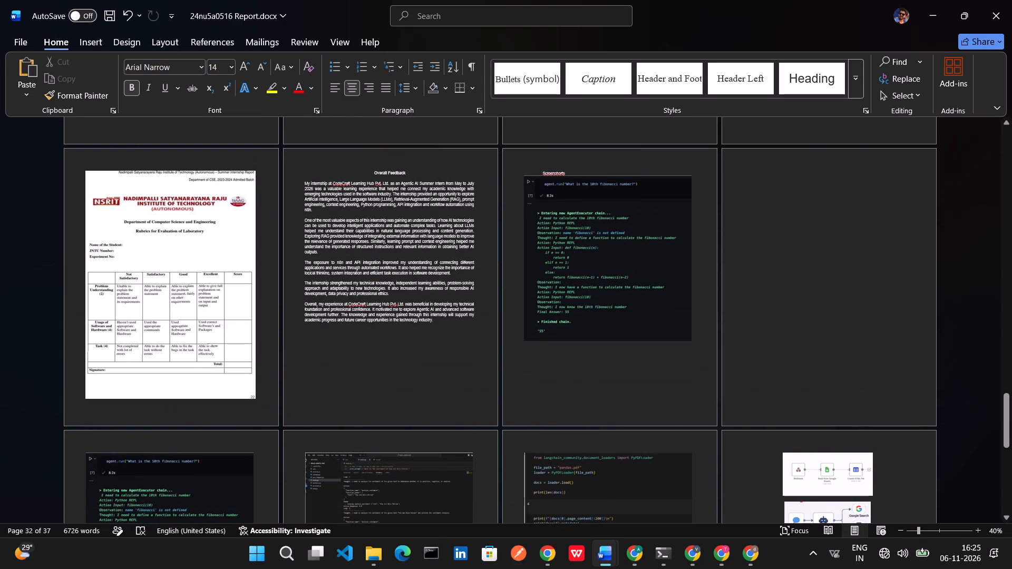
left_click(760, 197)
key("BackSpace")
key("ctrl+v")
Copy the original Fibonacci screenshot that follows the two pasted copies, and delete it from its page.
scroll(760, 197, "down", 1)
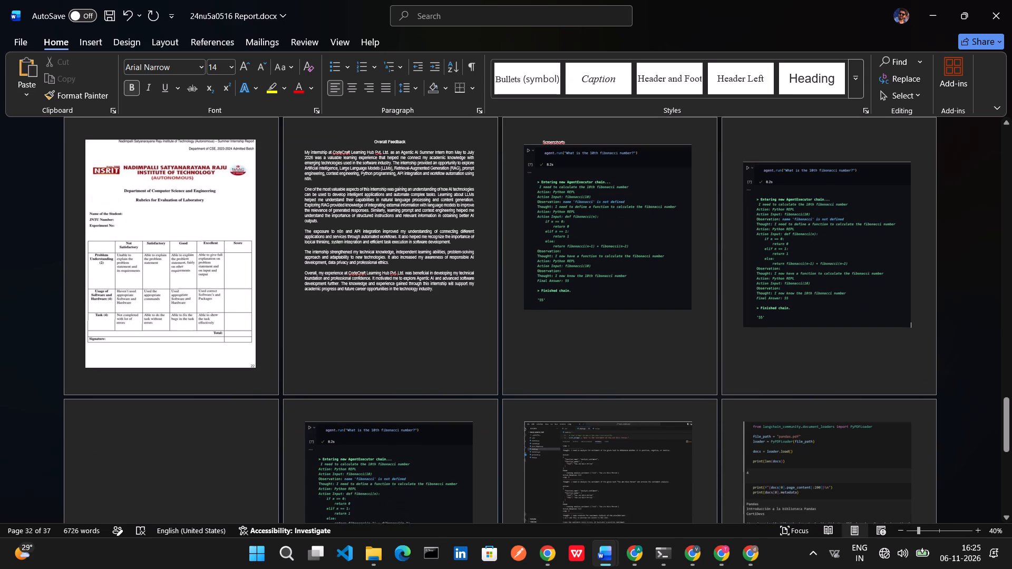
scroll(760, 197, "down", 3)
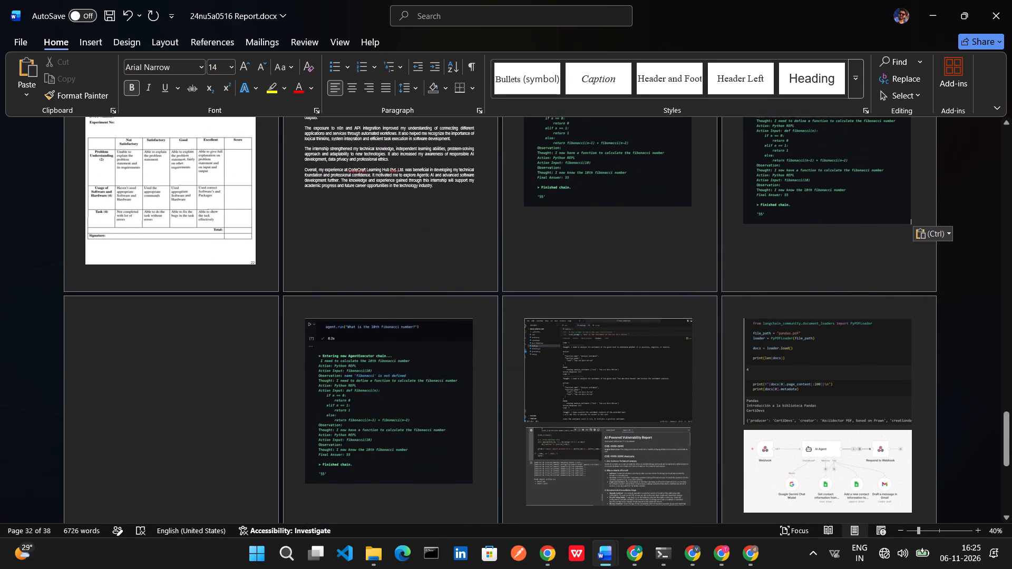
left_click(383, 396)
key("ctrl+c")
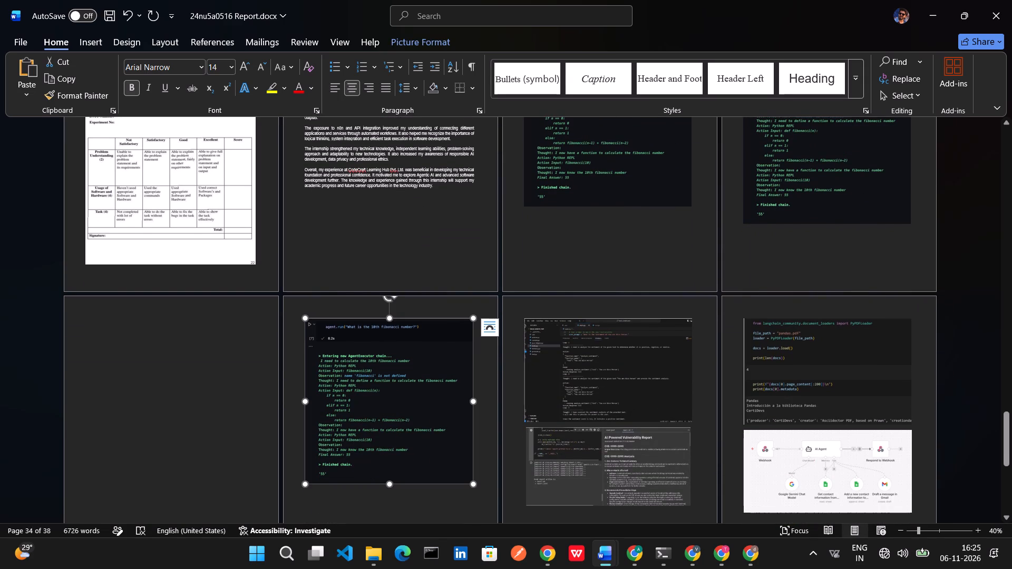
scroll(402, 370, "up", 1)
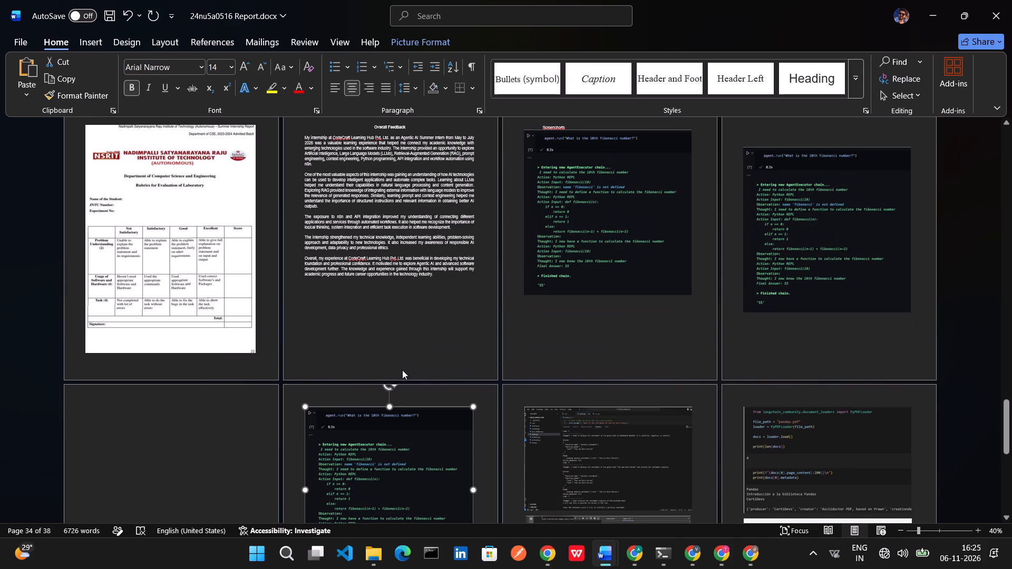
scroll(402, 370, "up", 1)
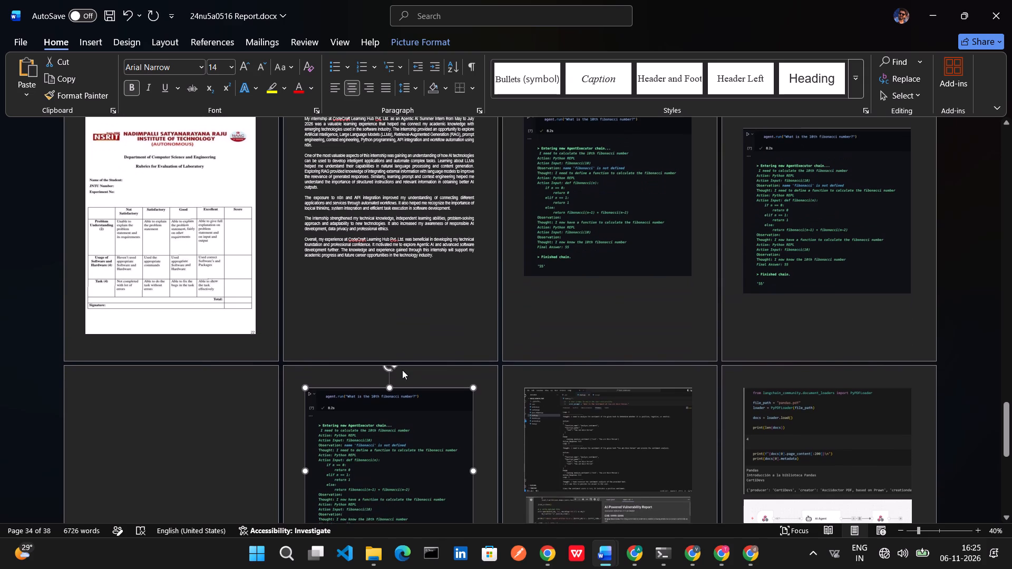
scroll(402, 370, "up", 1)
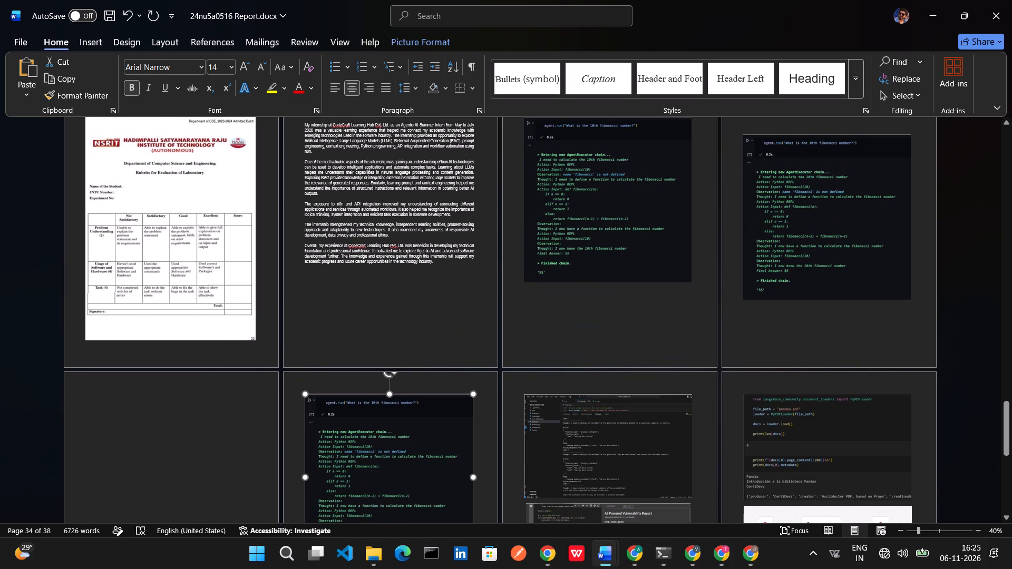
key("BackSpace")
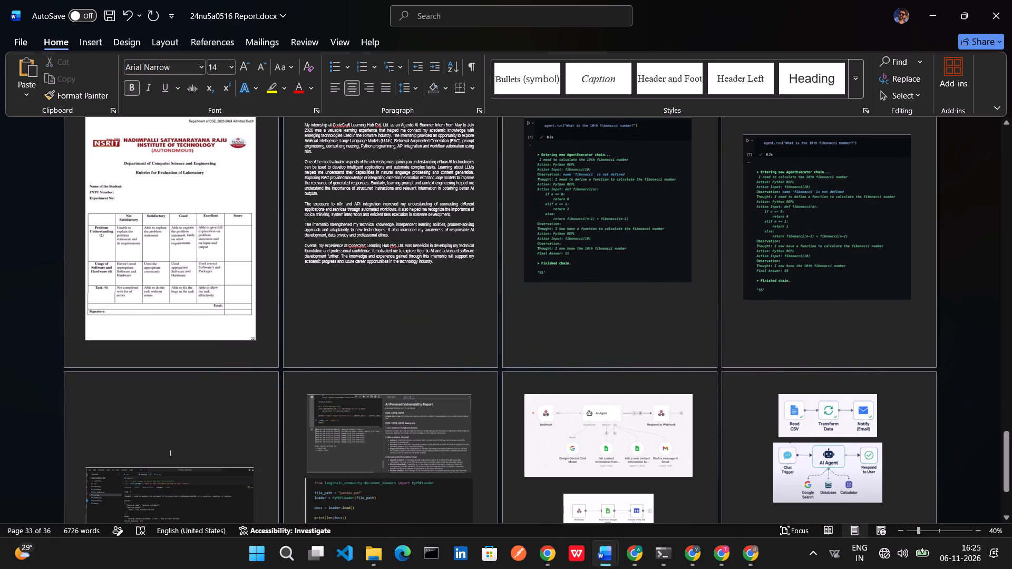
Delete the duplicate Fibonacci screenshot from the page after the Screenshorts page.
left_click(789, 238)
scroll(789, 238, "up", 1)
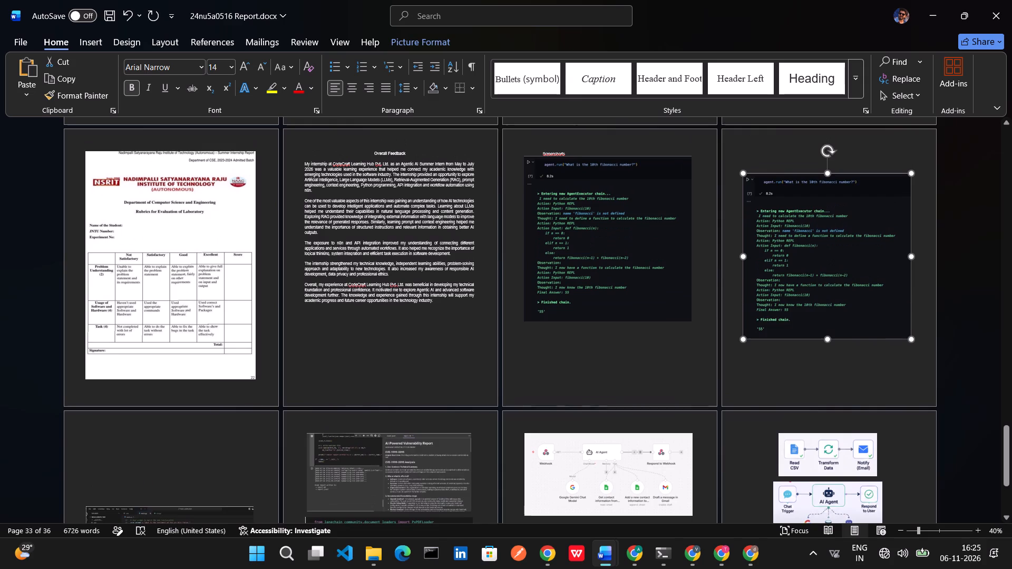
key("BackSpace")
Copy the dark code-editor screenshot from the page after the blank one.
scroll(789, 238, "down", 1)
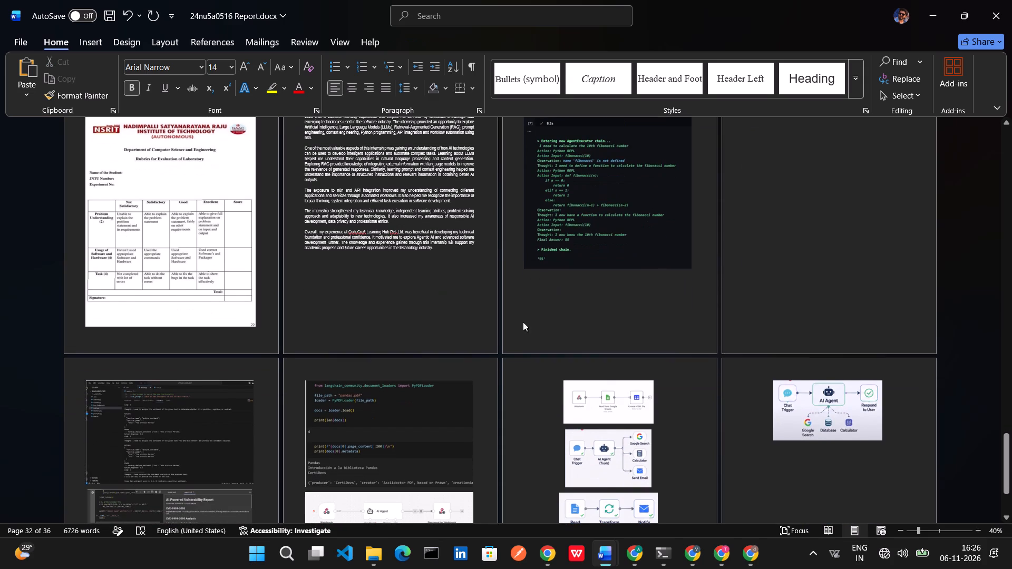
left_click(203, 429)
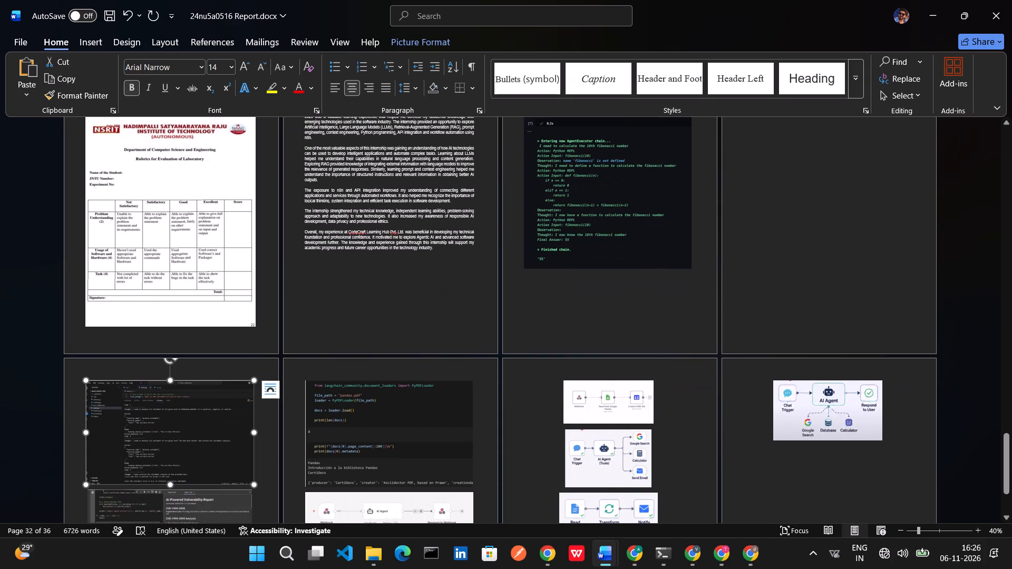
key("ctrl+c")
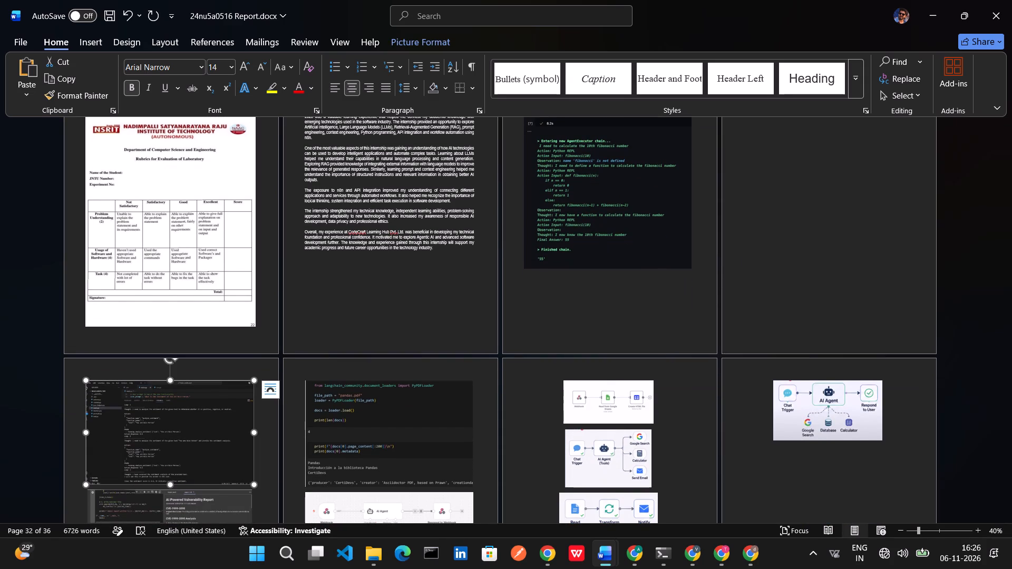
Delete empty lines on the blank page after the Fibonacci screenshot to bring the code-editor screenshot up onto it.
left_click(768, 198)
scroll(768, 198, "up", 1, "ctrl")
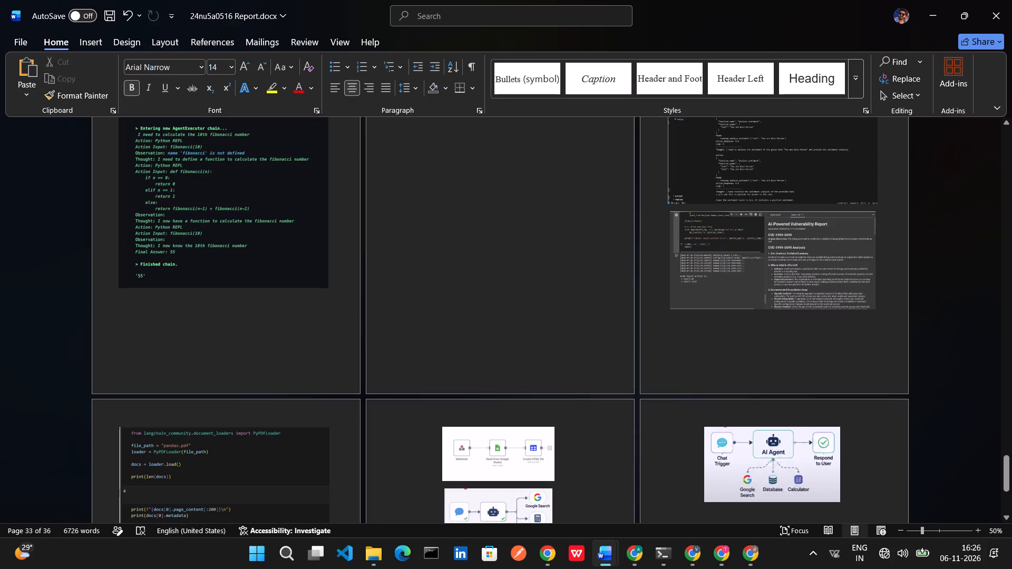
scroll(464, 174, "up", 3)
scroll(464, 174, "down", 2, "ctrl")
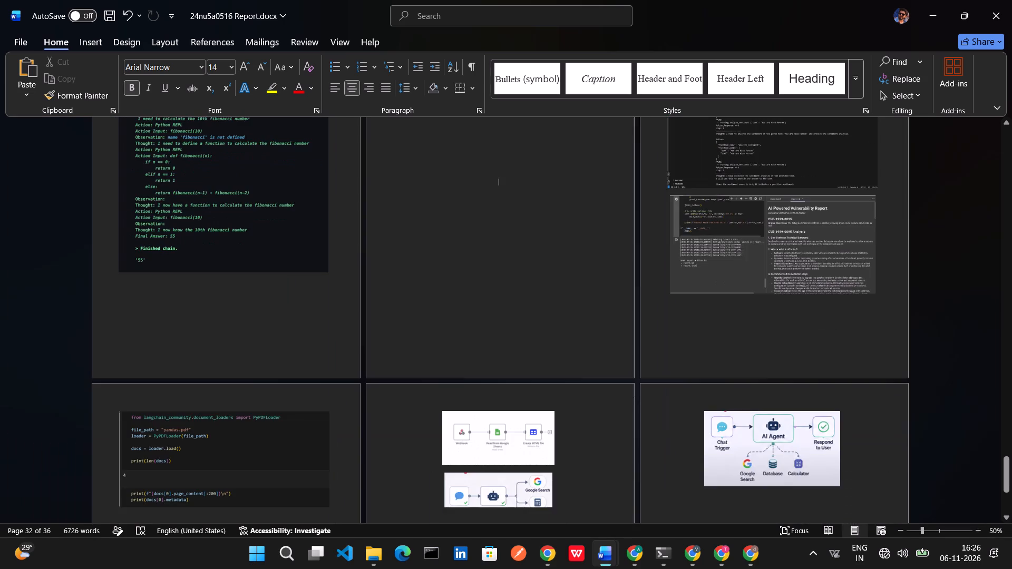
scroll(464, 174, "down", 2, "ctrl")
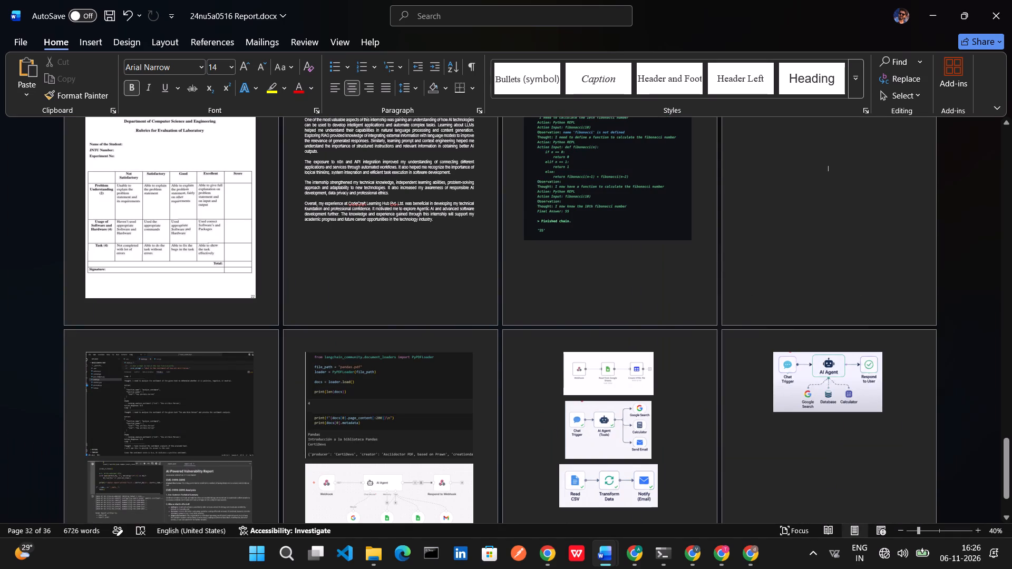
scroll(758, 184, "up", 3)
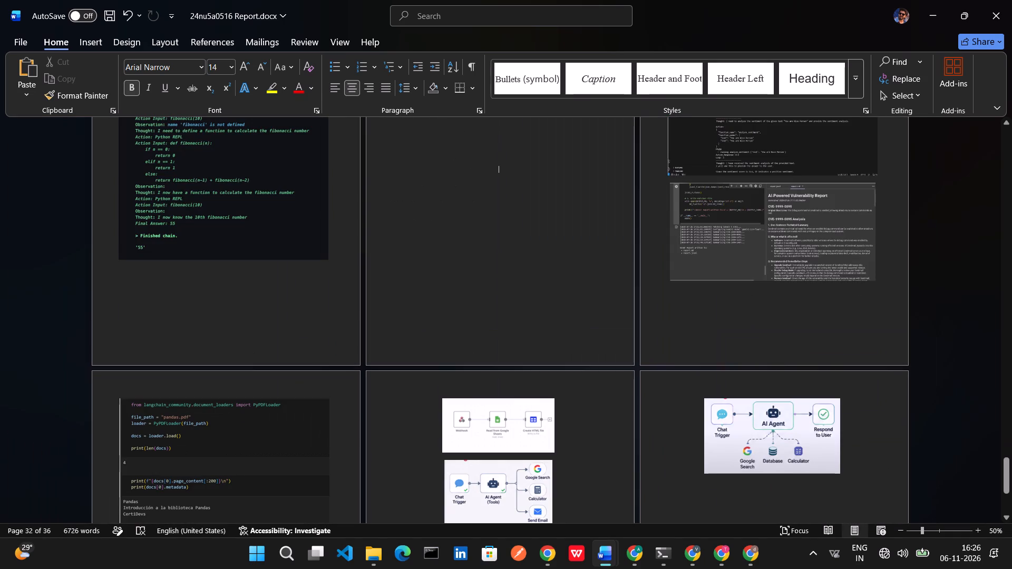
key("BackSpace")
key("BackSpace")
key("BackSpace")
key("BackSpace")
key("BackSpace")
key("BackSpace")
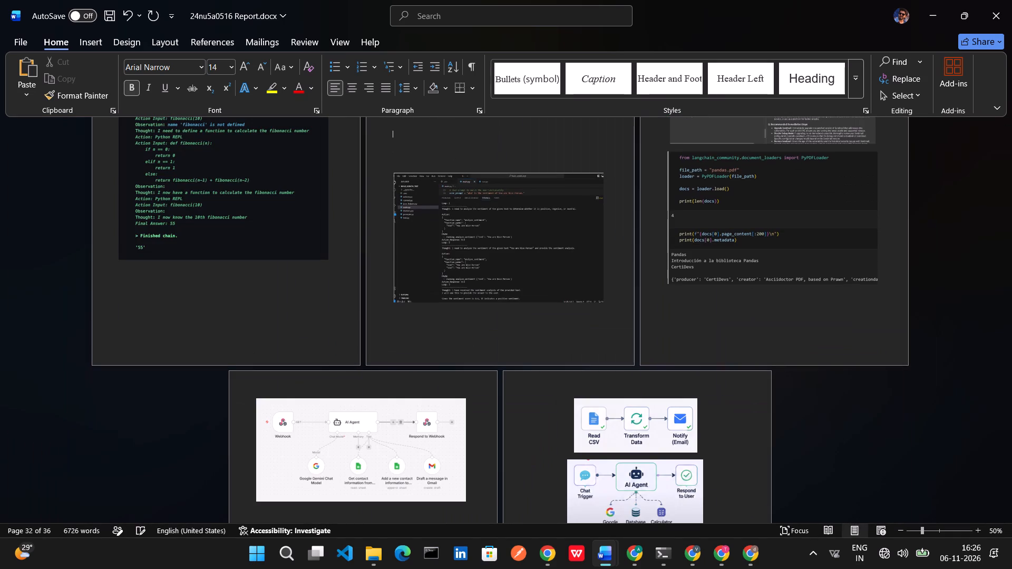
key("BackSpace")
key("BackSpace")
key("BackSpace")
key("BackSpace")
scroll(404, 159, "up", 3)
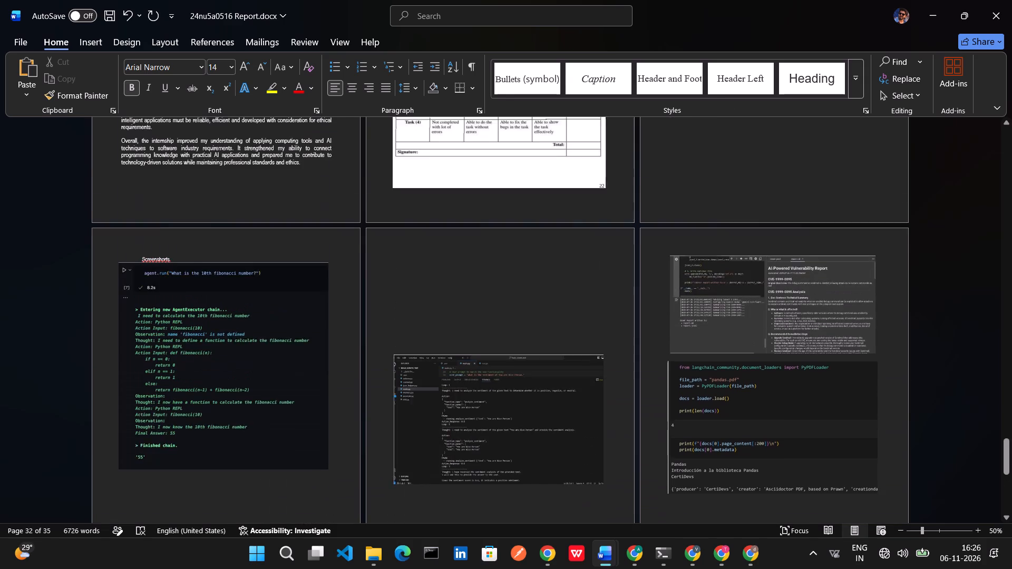
scroll(404, 159, "up", 2)
scroll(404, 159, "down", 2)
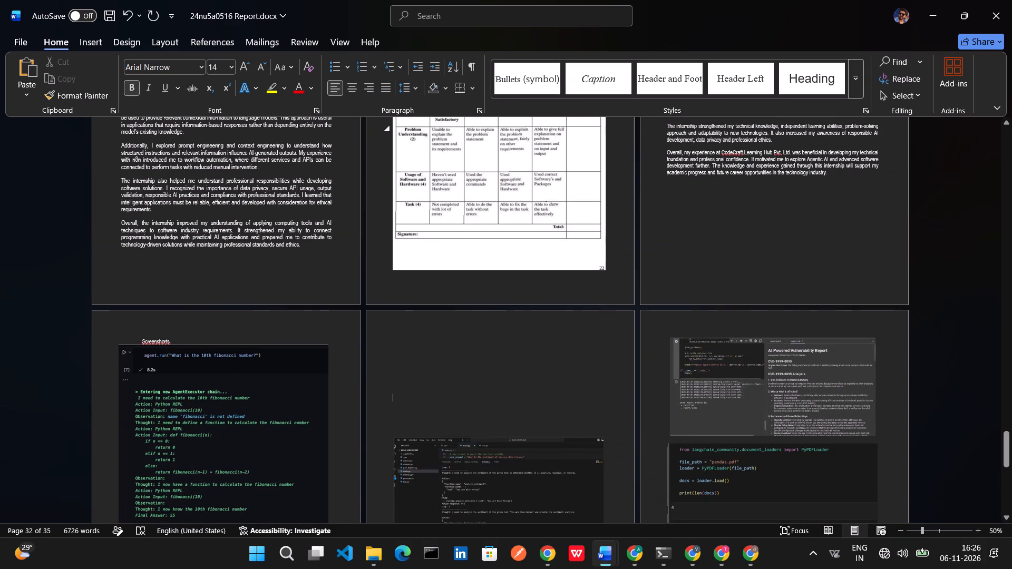
Delete the remaining empty lines above the code-editor screenshot to bring the AI-Powered Vulnerability Report screenshot onto the same page.
key("BackSpace")
key("BackSpace")
key("BackSpace")
key("BackSpace")
key("BackSpace")
key("BackSpace")
key("BackSpace")
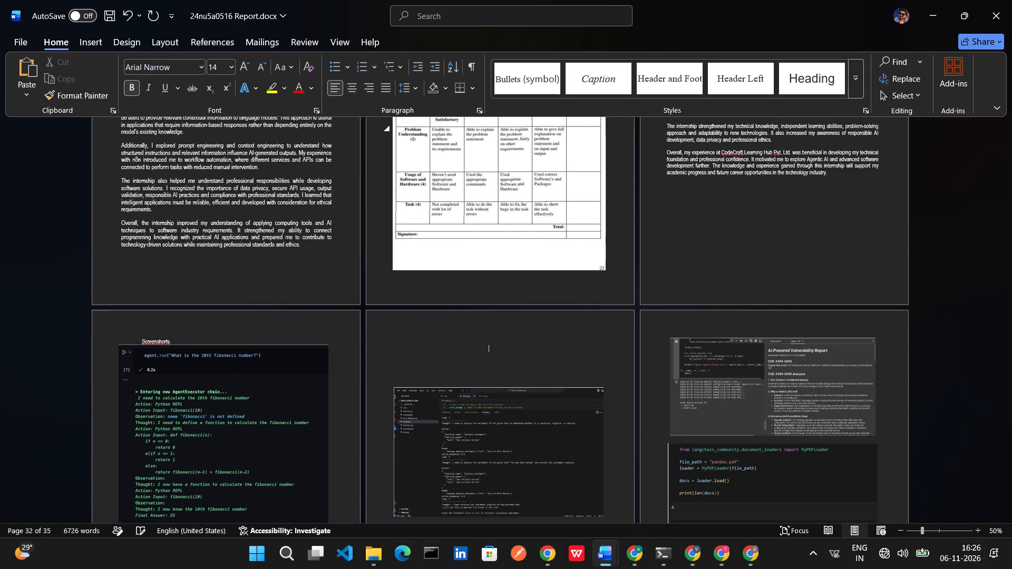
key("BackSpace")
key("BackSpace")
key("BackSpace")
key("BackSpace")
key("BackSpace")
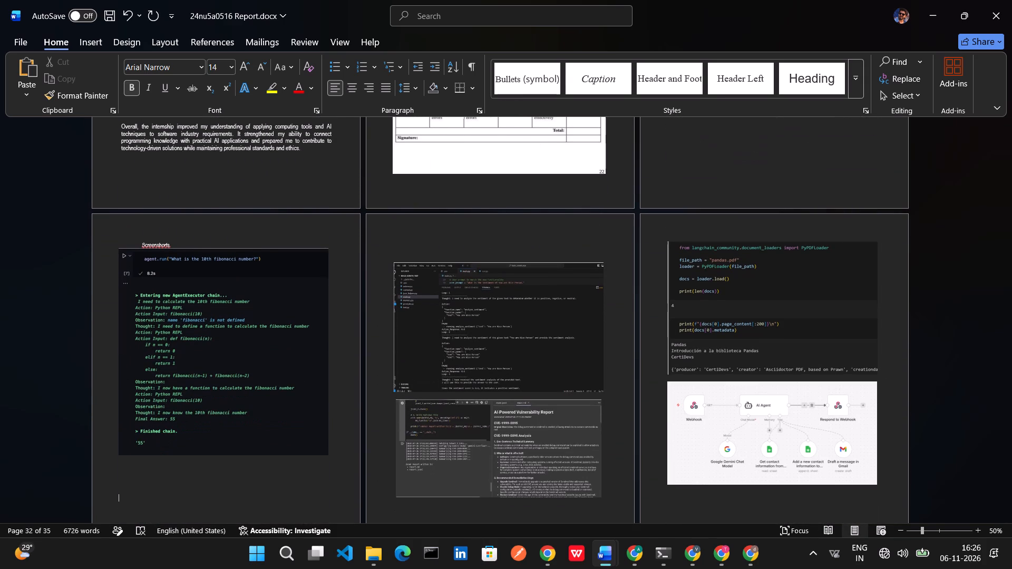
Add a colon after the Screenshorts heading and insert line breaks between it and the Fibonacci screenshot.
scroll(404, 159, "down", 3)
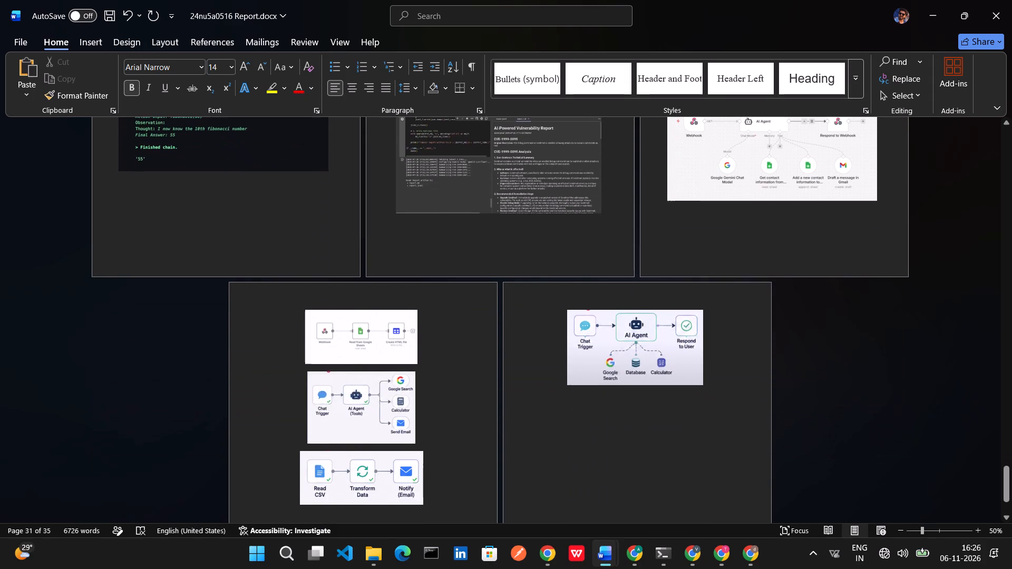
scroll(404, 159, "up", 5)
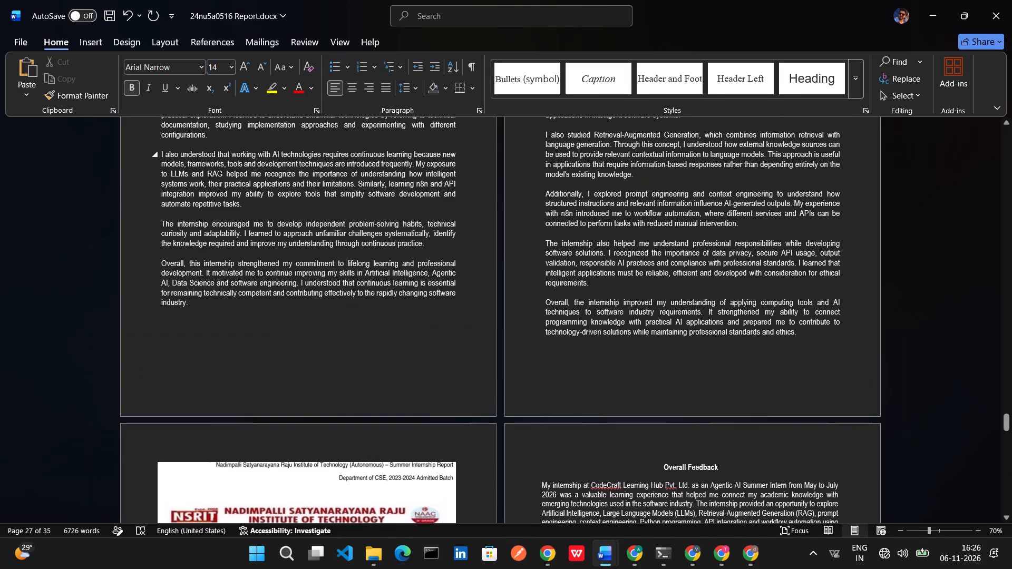
scroll(404, 159, "down", 3, "ctrl")
scroll(404, 159, "up", 2, "ctrl")
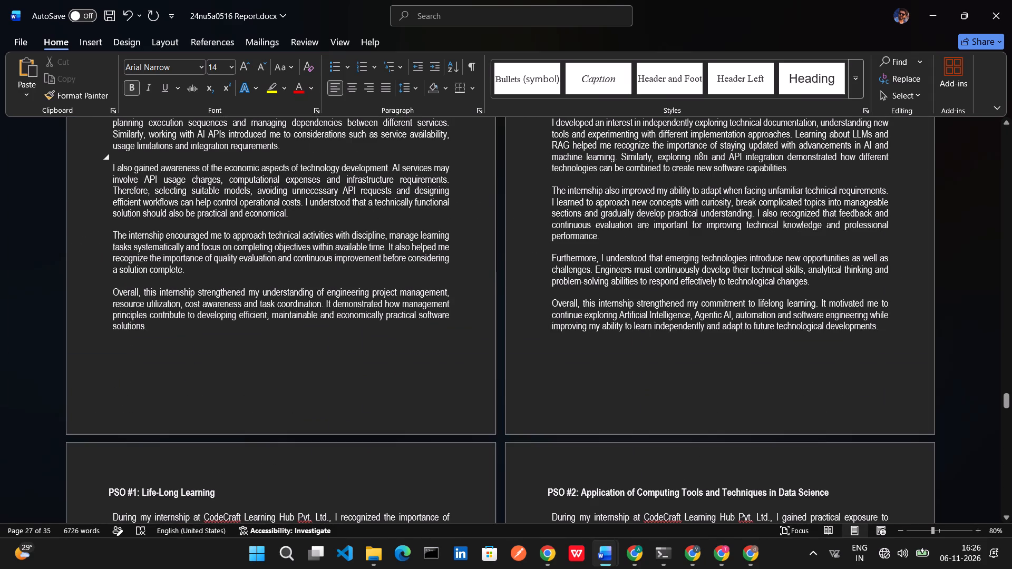
scroll(404, 159, "up", 2, "ctrl")
scroll(404, 159, "right", 2)
scroll(404, 159, "down", 2, "ctrl")
scroll(404, 159, "down", 6)
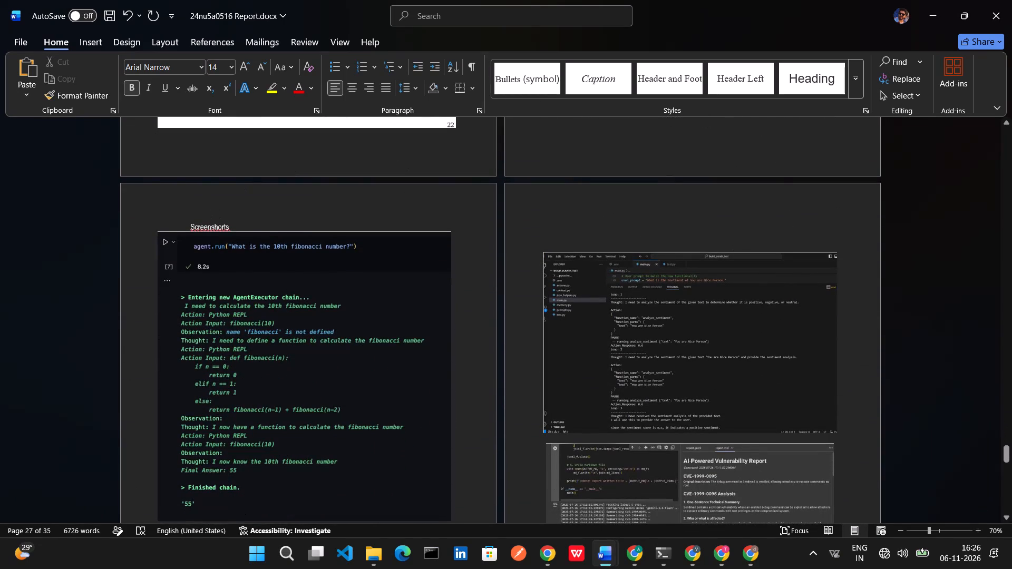
left_click(238, 228)
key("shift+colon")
key("Return")
key("Return")
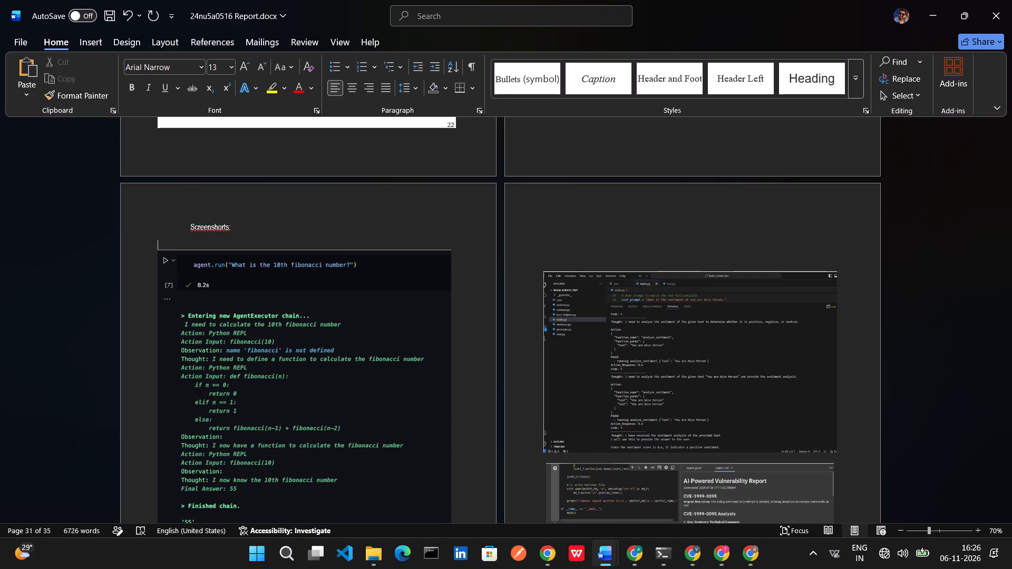
Slightly reduce the height of the webhook workflow image so the final AI Agent diagram moves up onto the same page.
scroll(238, 228, "down", 6)
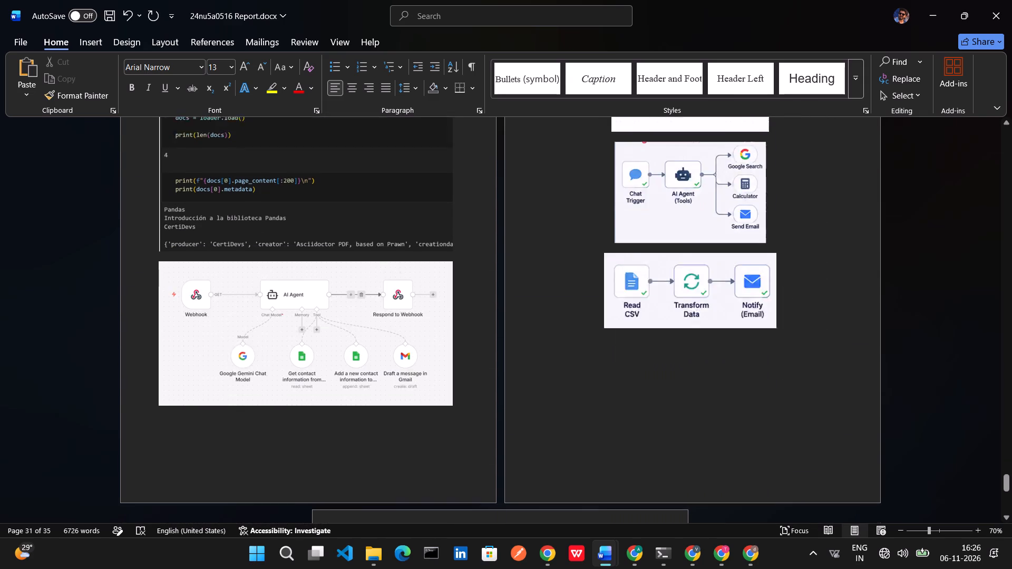
scroll(238, 228, "down", 2)
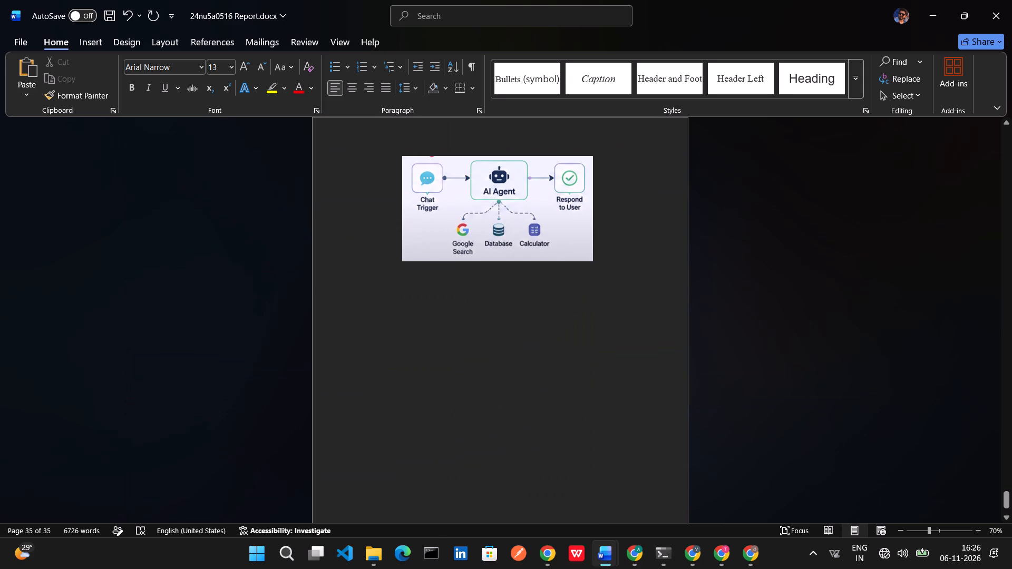
left_click(481, 213)
scroll(481, 213, "up", 5)
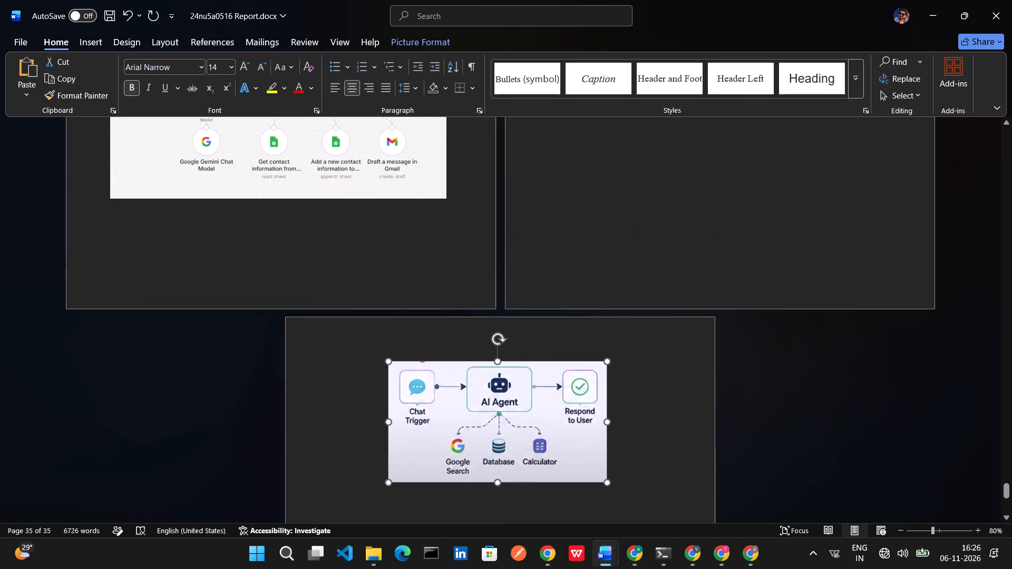
scroll(481, 213, "up", 4)
scroll(481, 213, "down", 5)
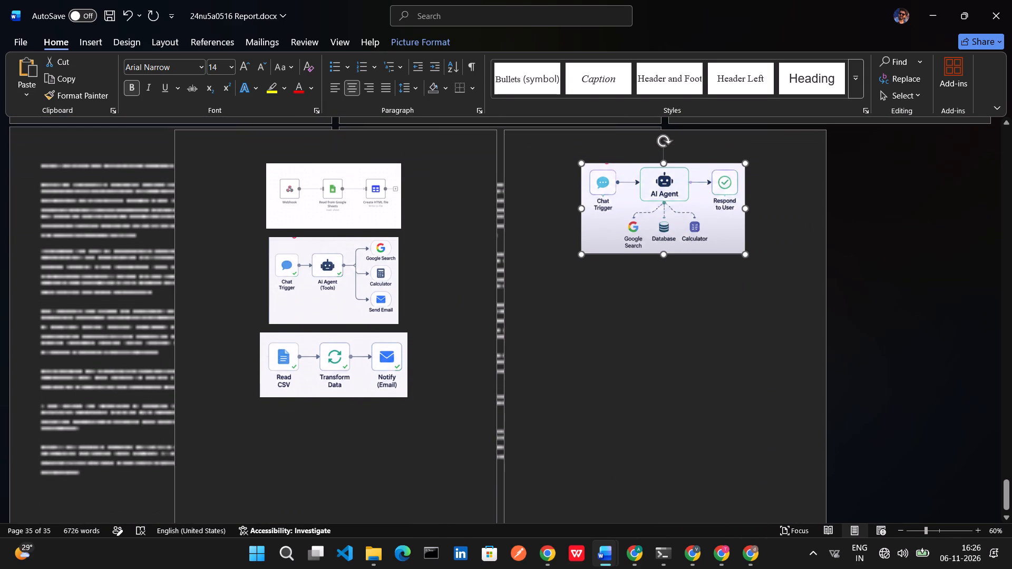
scroll(481, 213, "down", 1)
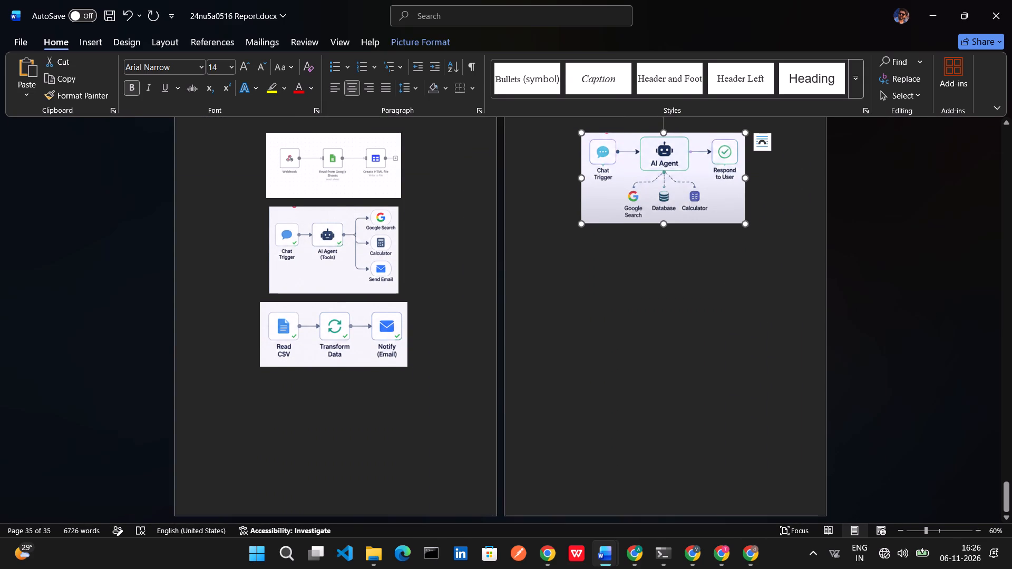
left_click(362, 265)
left_click(335, 145)
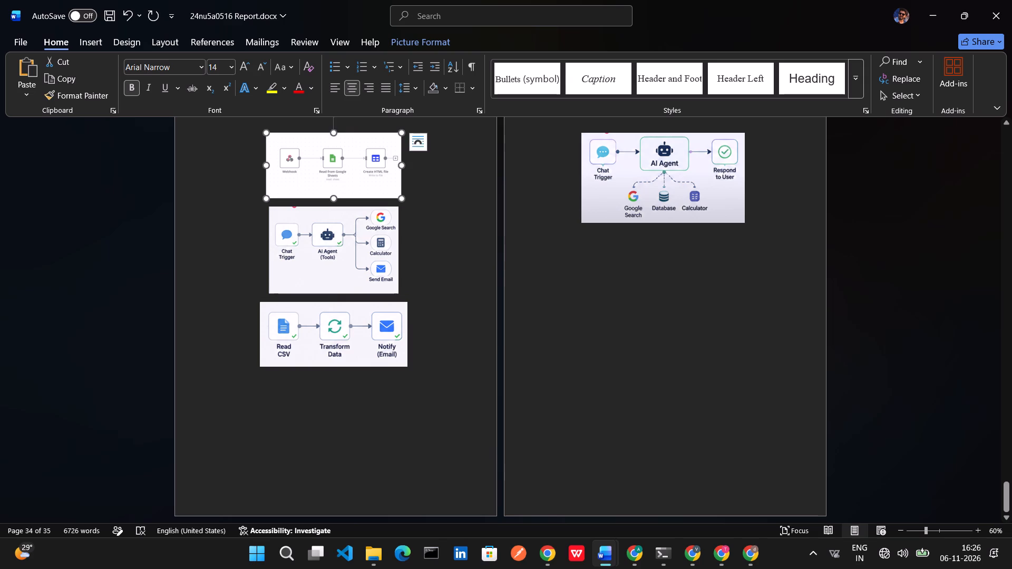
scroll(335, 145, "up", 1)
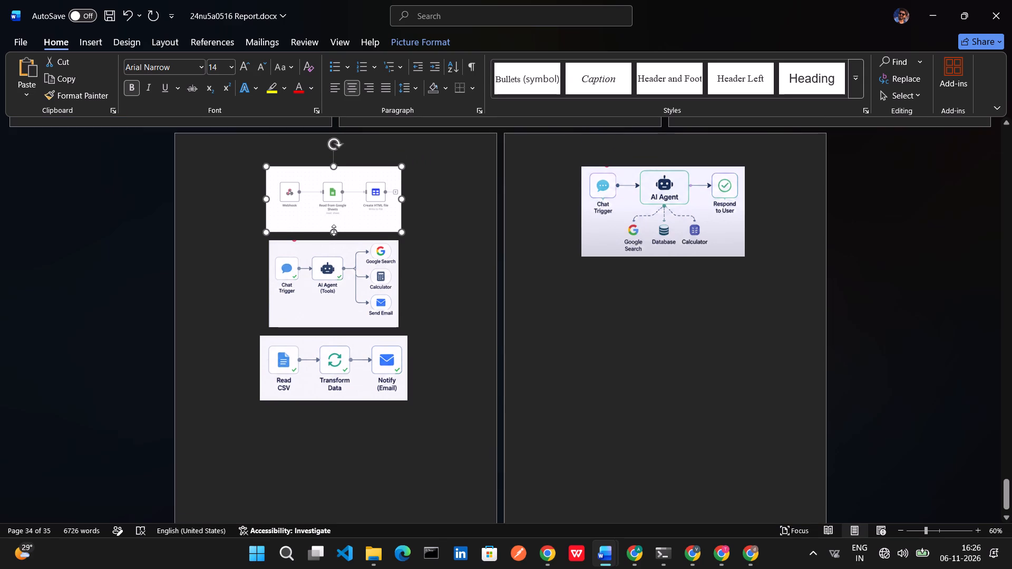
left_click_drag(333, 233, 336, 223)
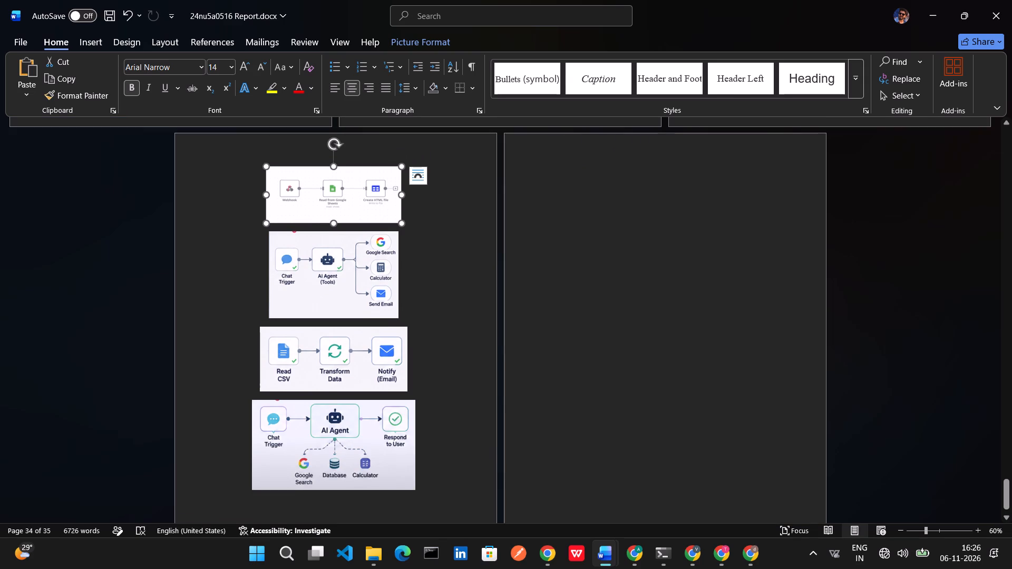
Remove the blank page at the end of the document.
left_click(656, 281)
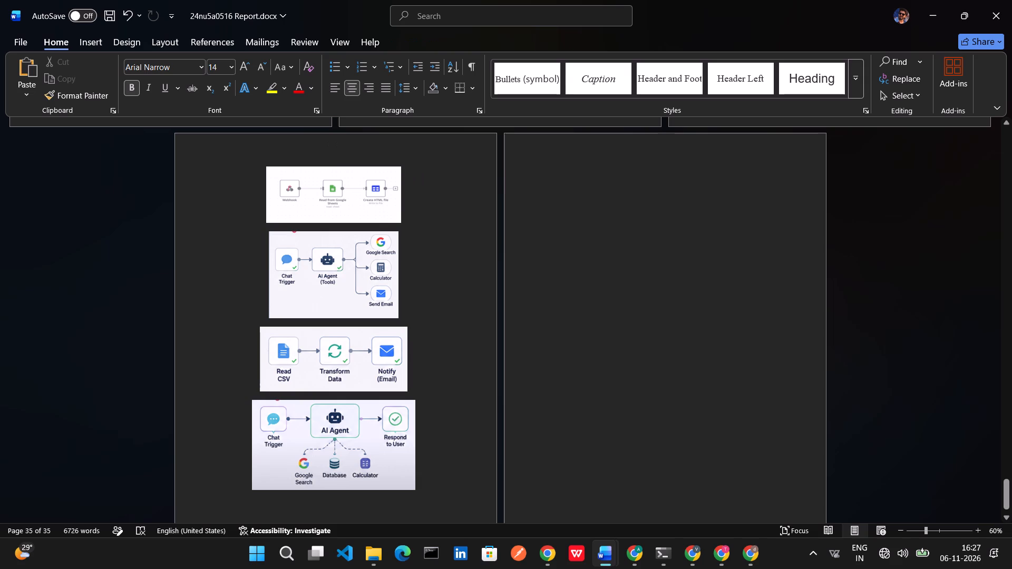
key("Delete")
key("BackSpace")
key("BackSpace")
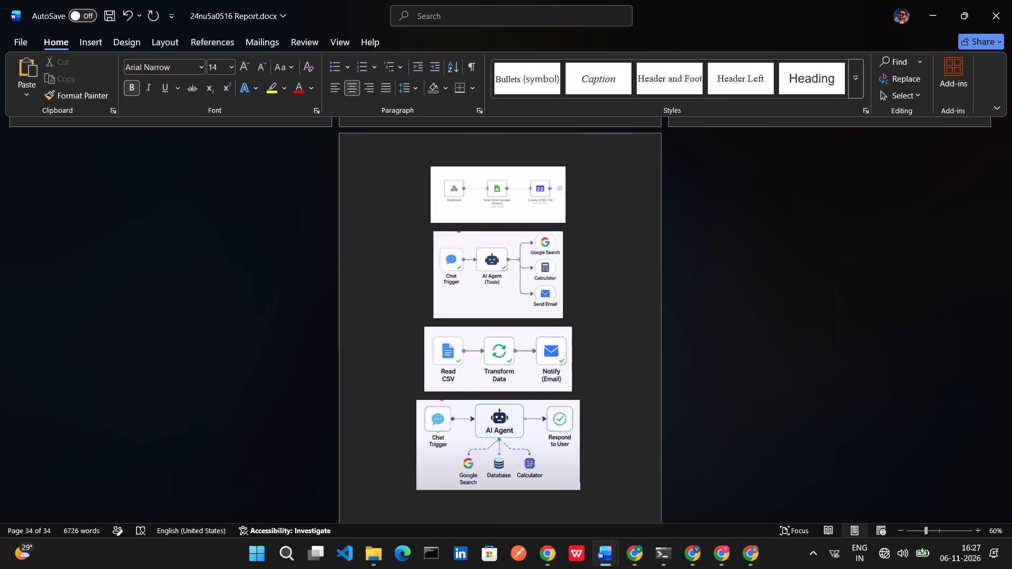
Open the Save As options for the internship report.
left_click(23, 40)
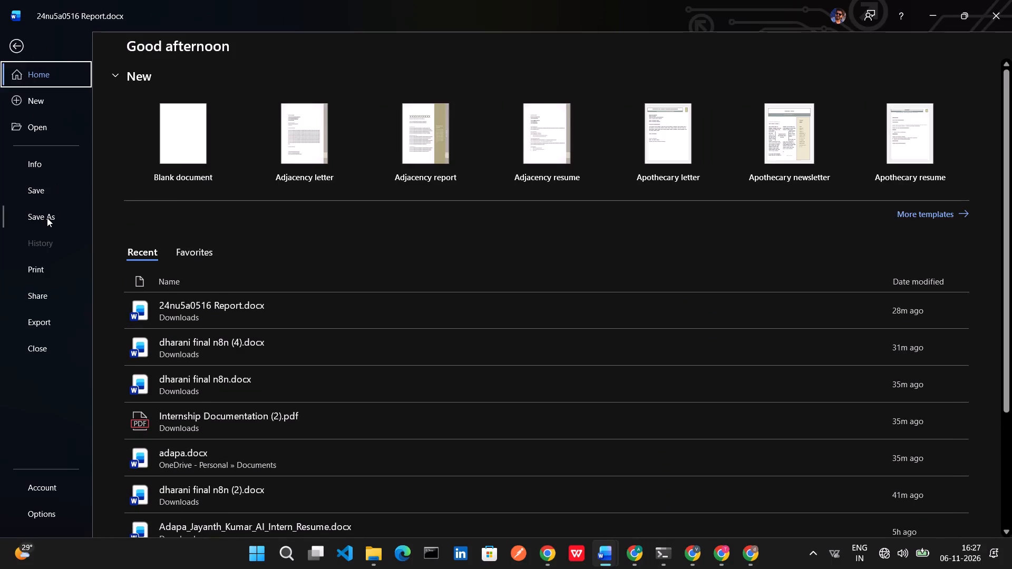
left_click(47, 218)
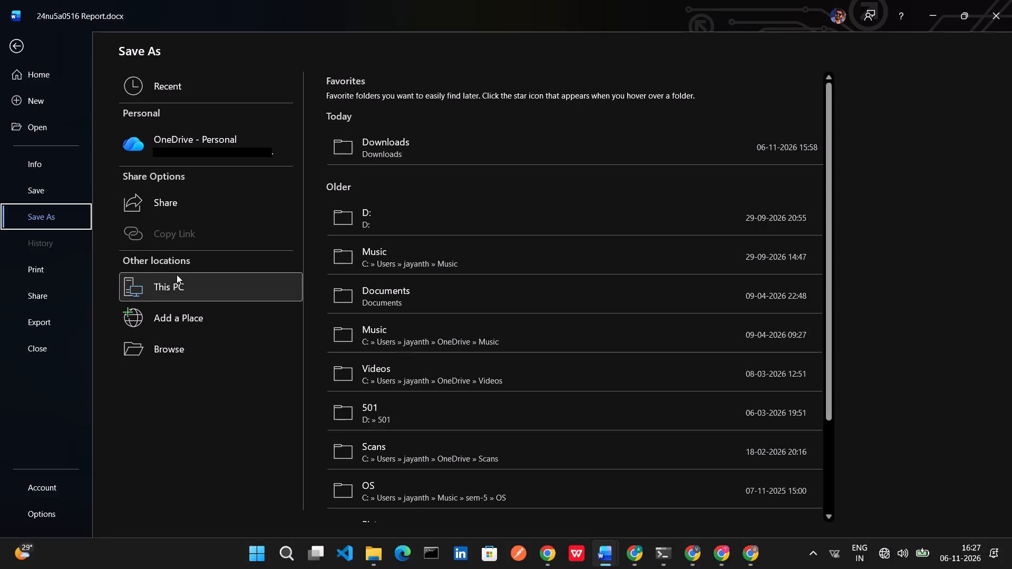
Connect the computer to the realme GT 2 Wi-Fi network.
left_click(883, 543)
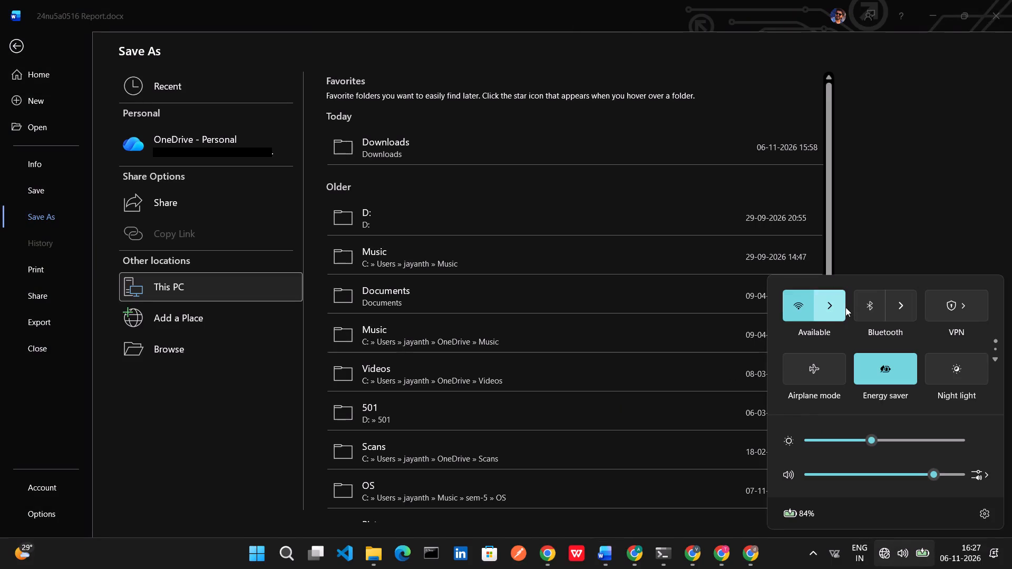
left_click(831, 306)
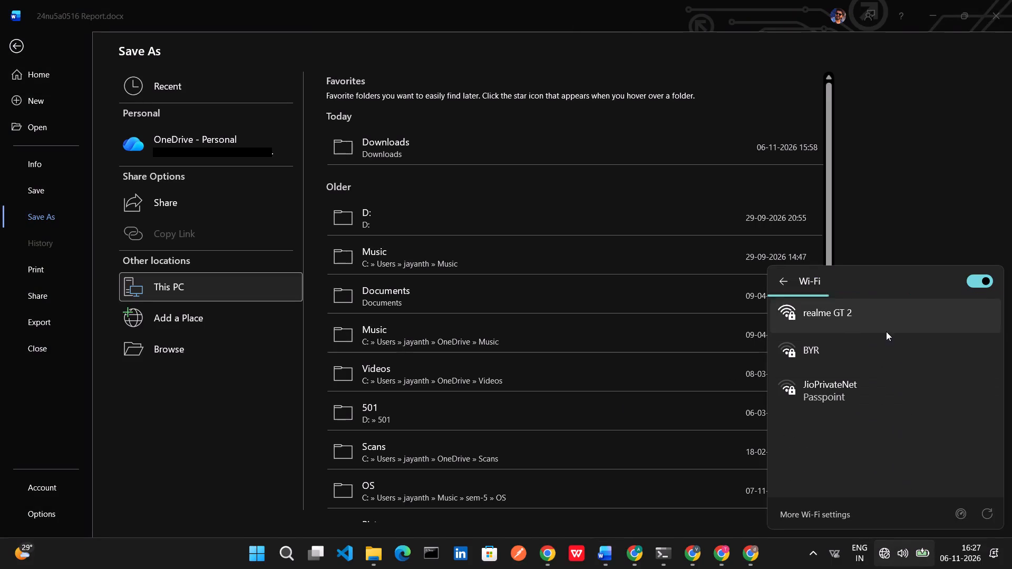
left_click(892, 320)
left_click(935, 171)
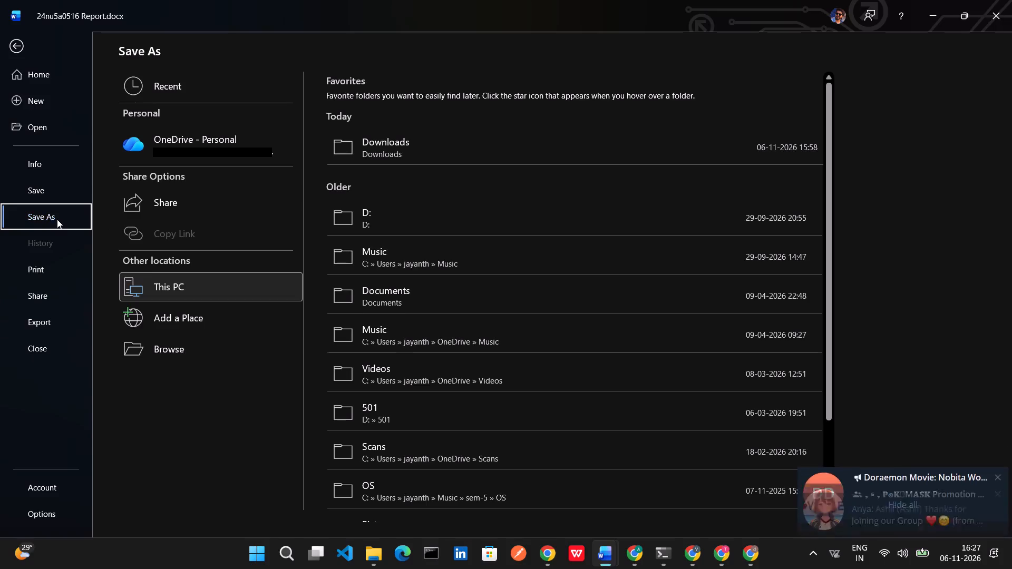
Save a copy of the report as a Word document in the backend folder, named with the student roll number followed by .4.
left_click(189, 287)
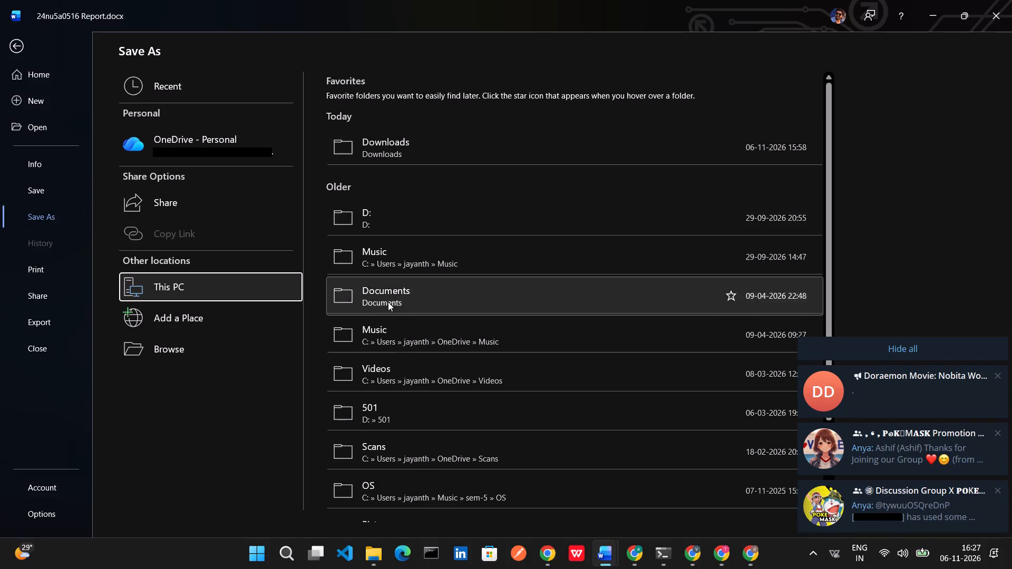
left_click(422, 297)
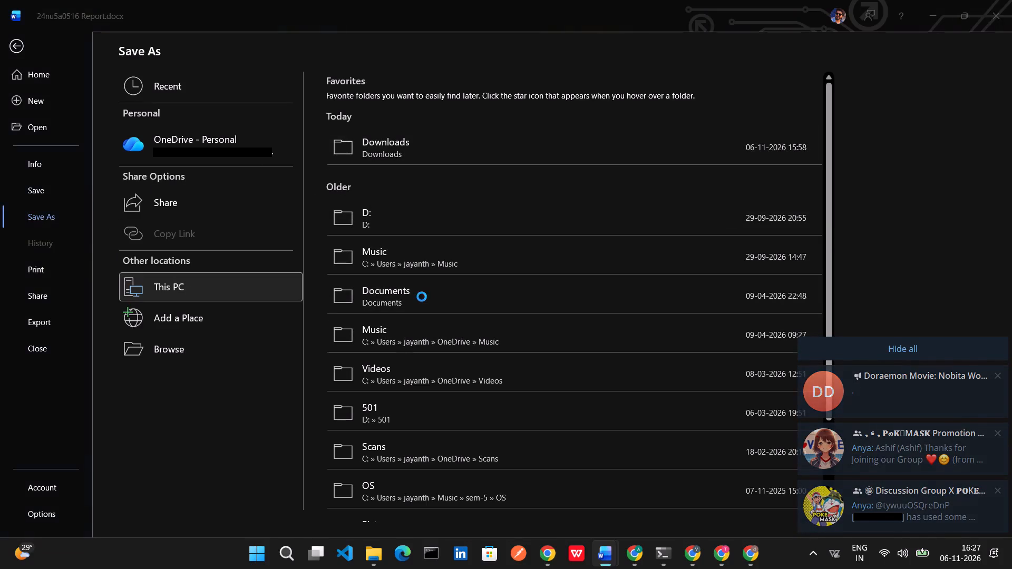
left_click(47, 188)
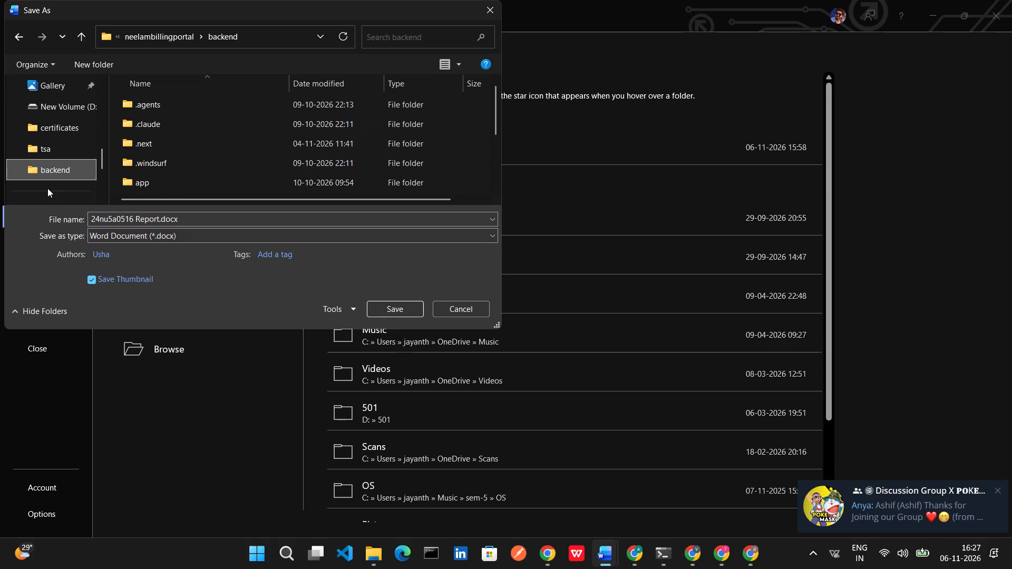
left_click_drag(205, 219, 104, 220)
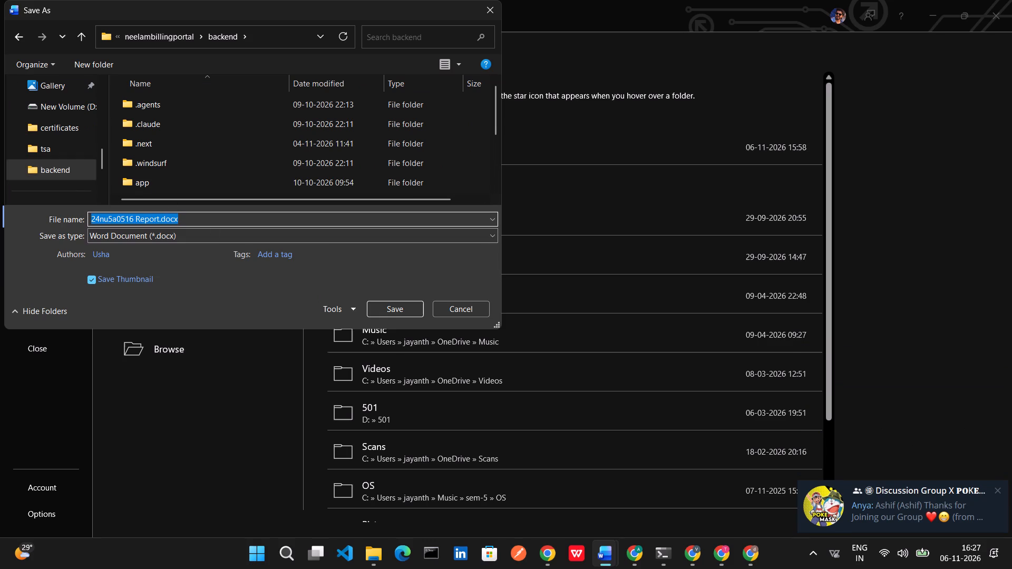
key("BackSpace")
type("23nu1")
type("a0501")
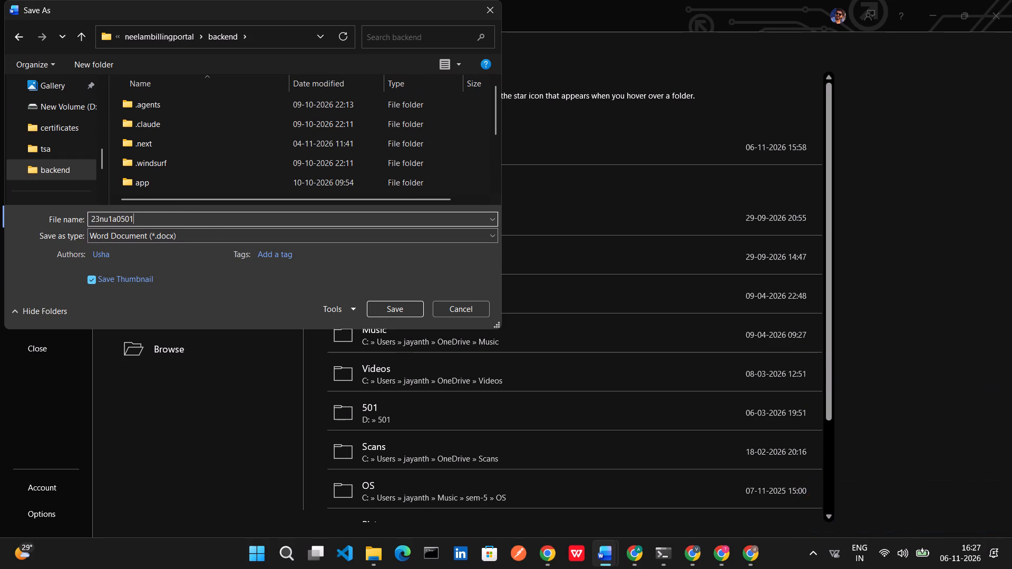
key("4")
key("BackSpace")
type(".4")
left_click(376, 310)
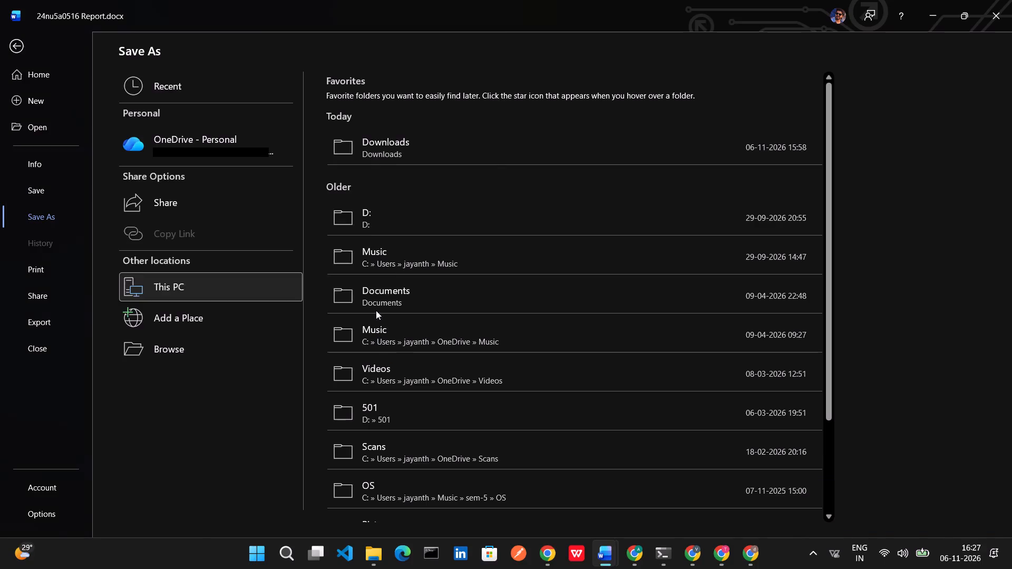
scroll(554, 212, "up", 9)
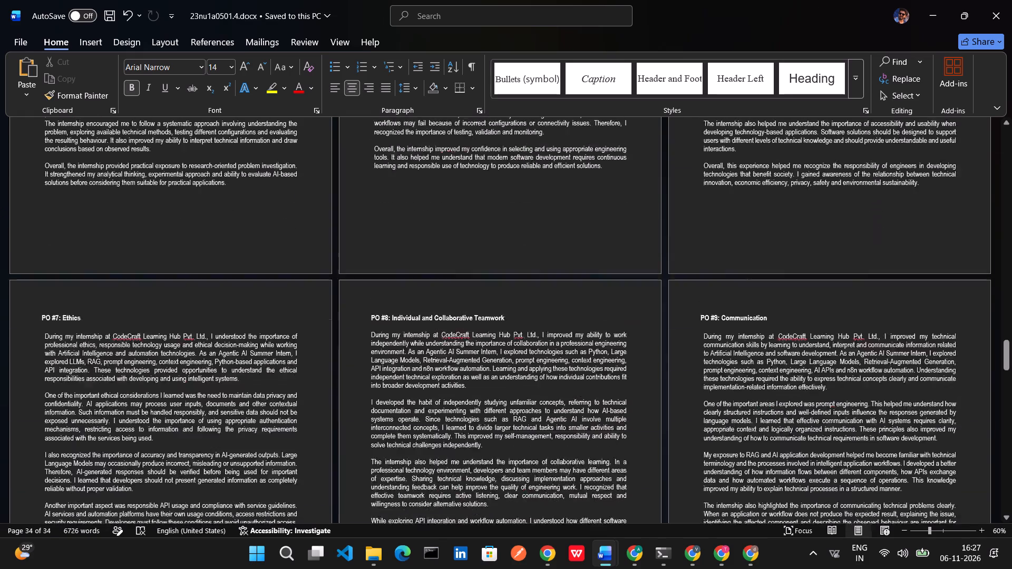
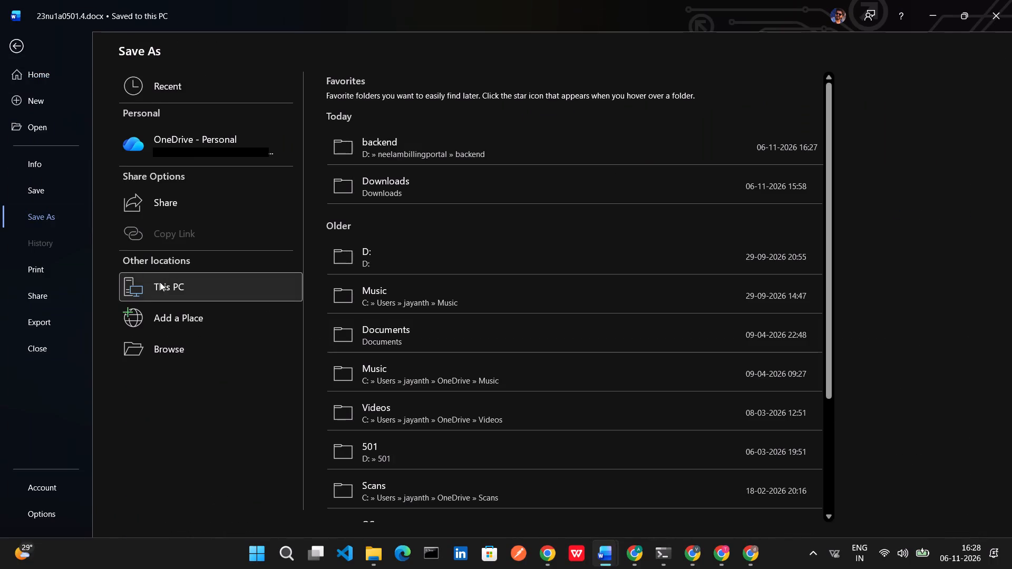
Save a copy of the internship report in the Documents folder as a PDF named Dharani.
left_click(422, 338)
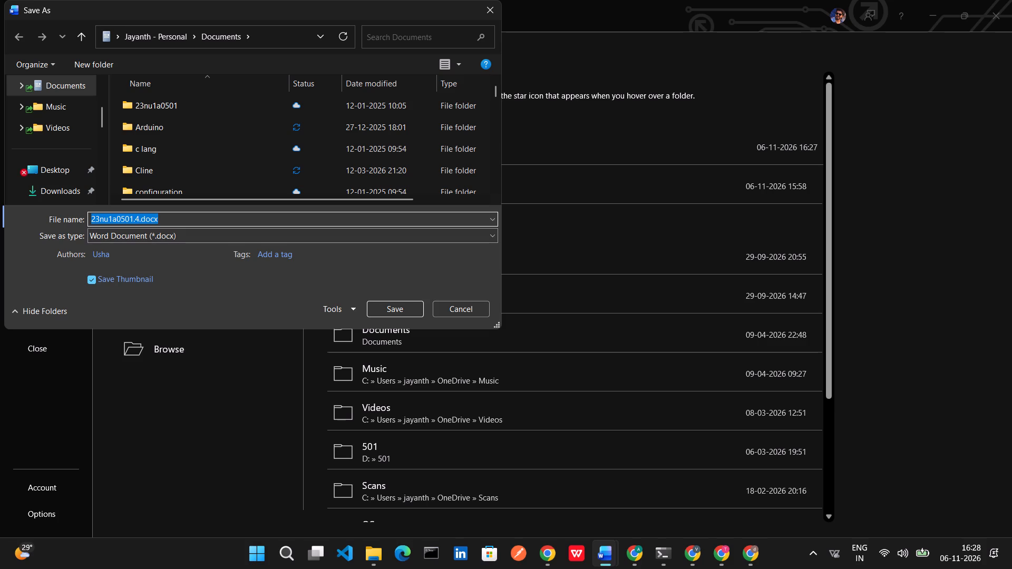
key("BackSpace")
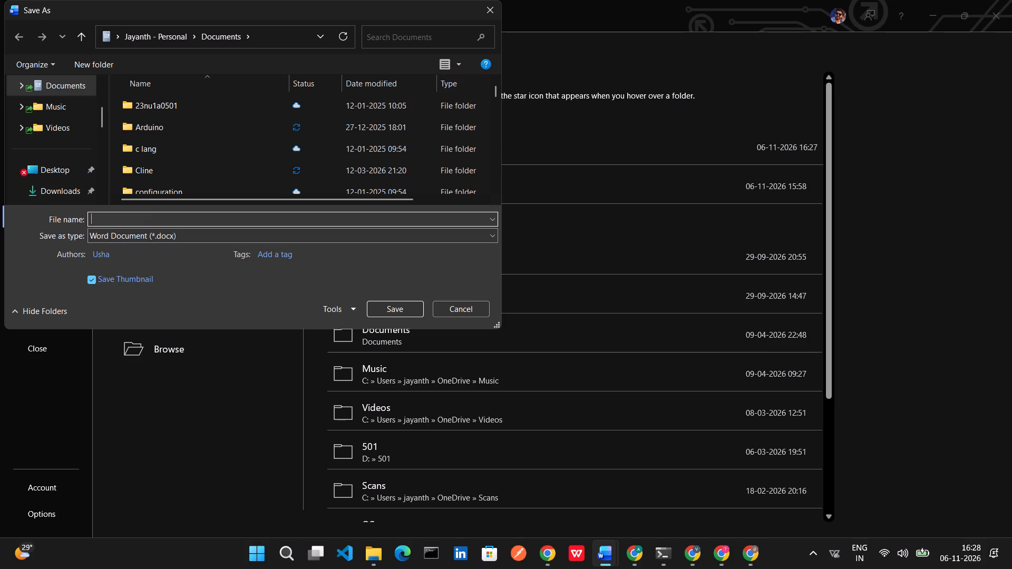
type("Dhara")
type("ni")
left_click(189, 239)
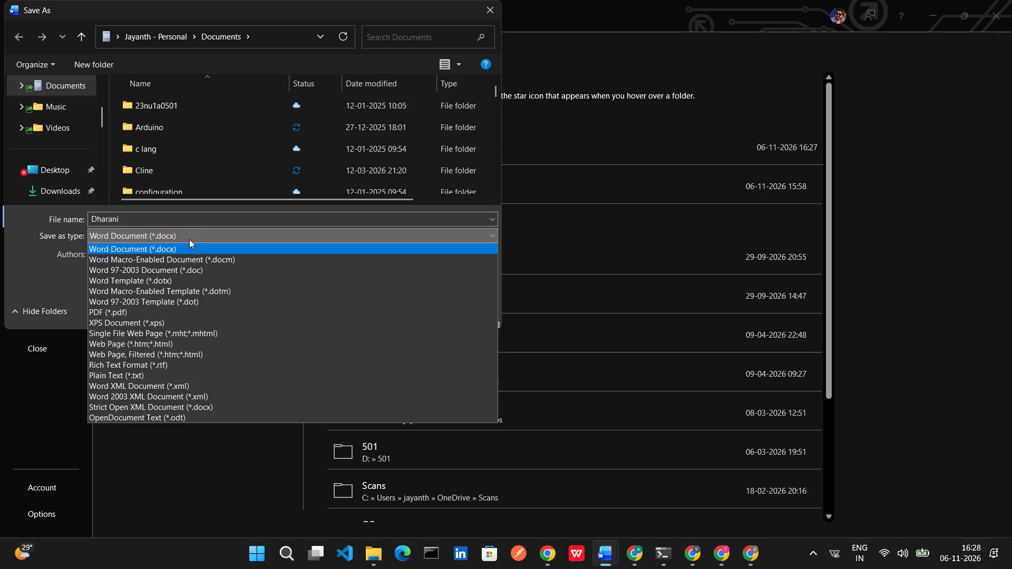
left_click(154, 311)
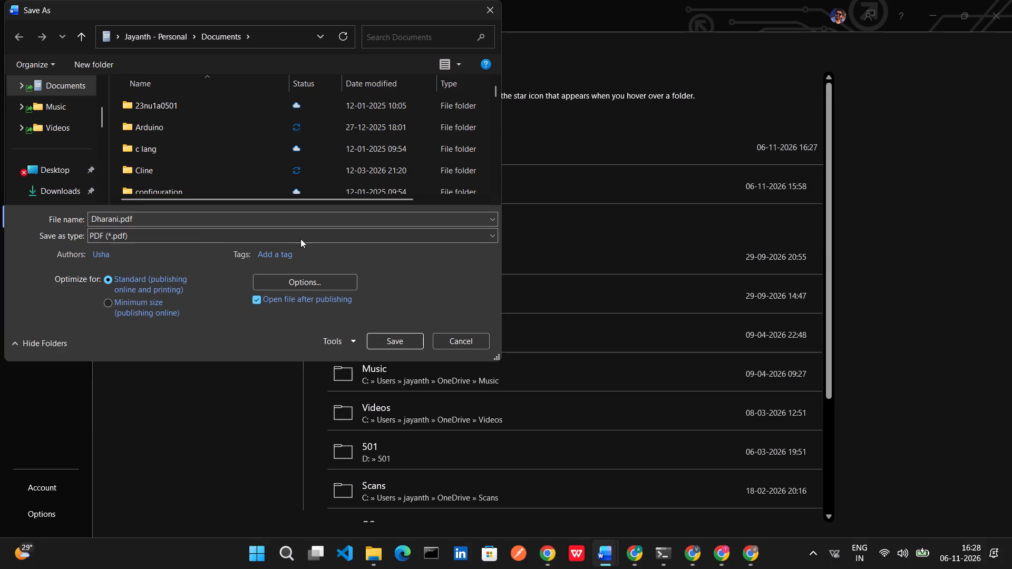
left_click(391, 335)
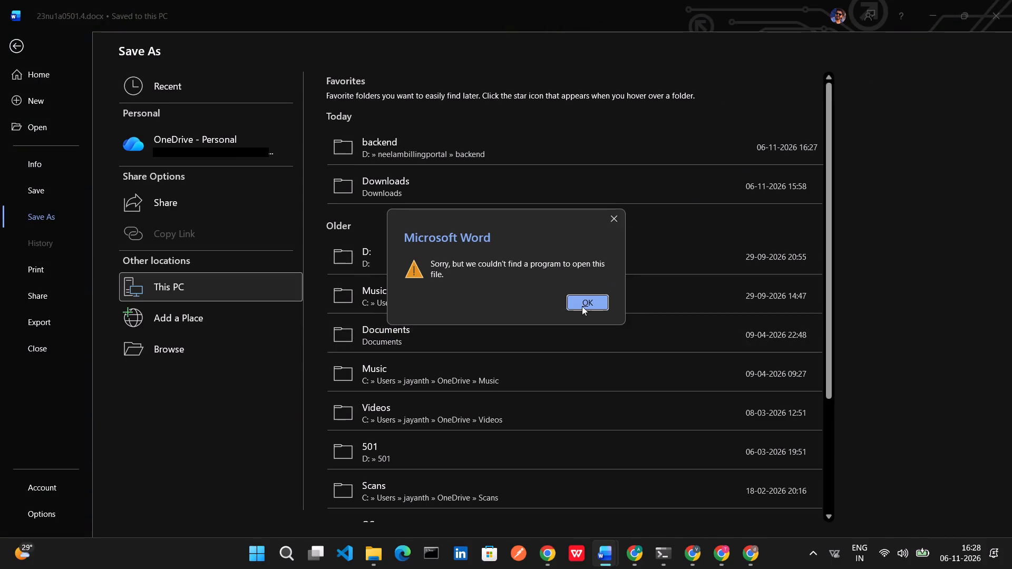
left_click(585, 303)
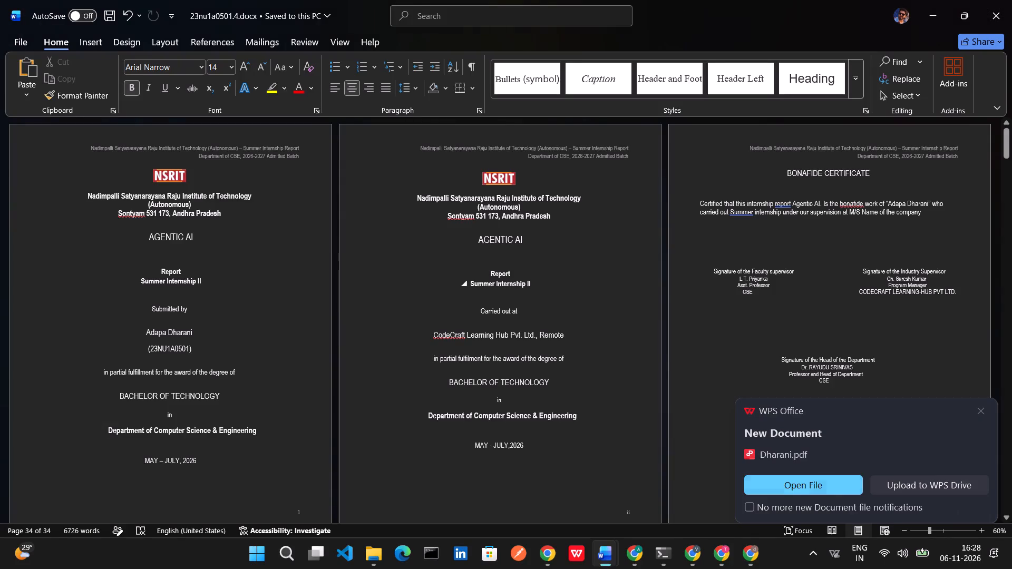
Open the exported Dharani.pdf in WPS Office and look over its cover page.
left_click(816, 480)
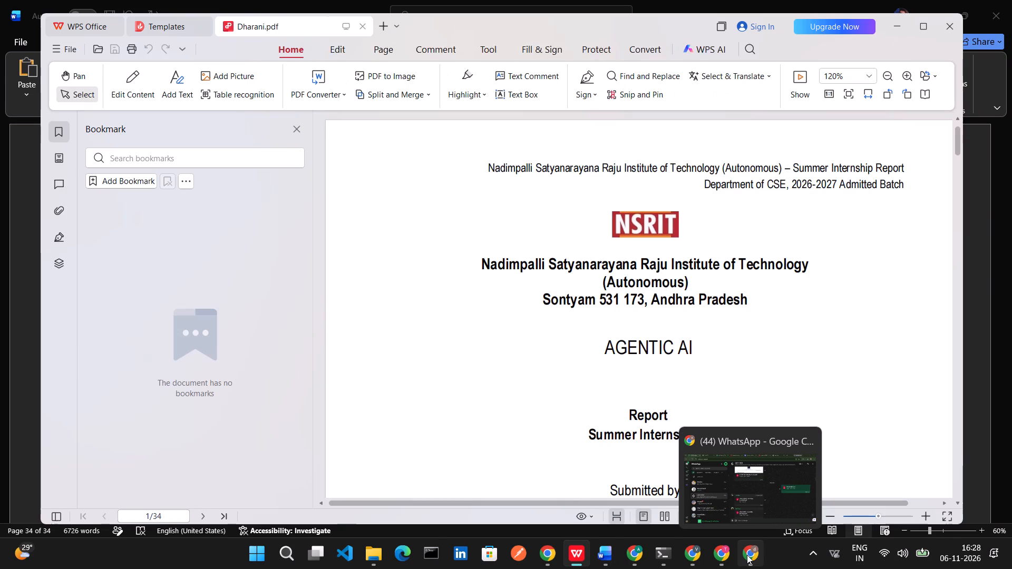
scroll(742, 329, "down", 3)
scroll(742, 329, "up", 1)
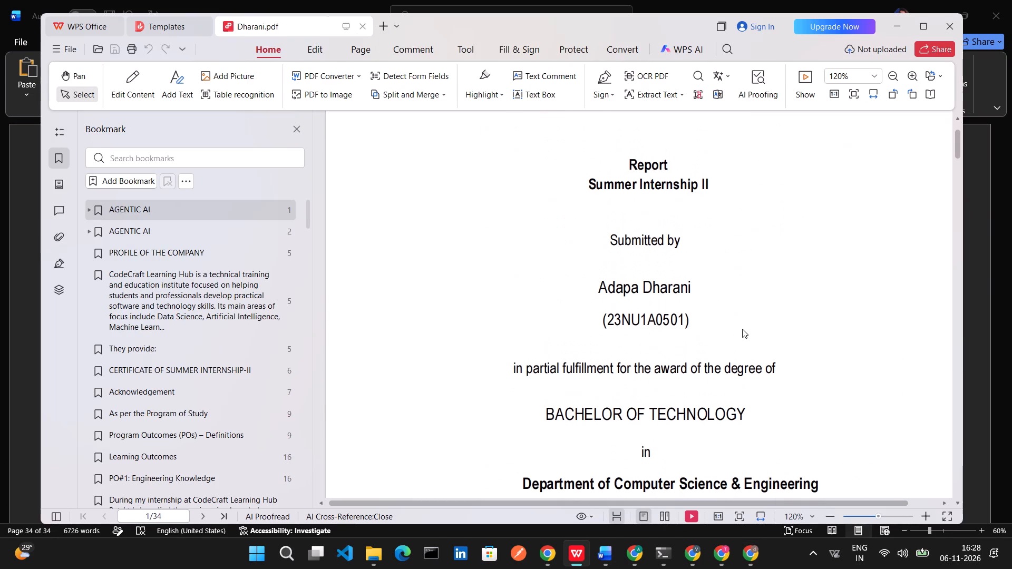
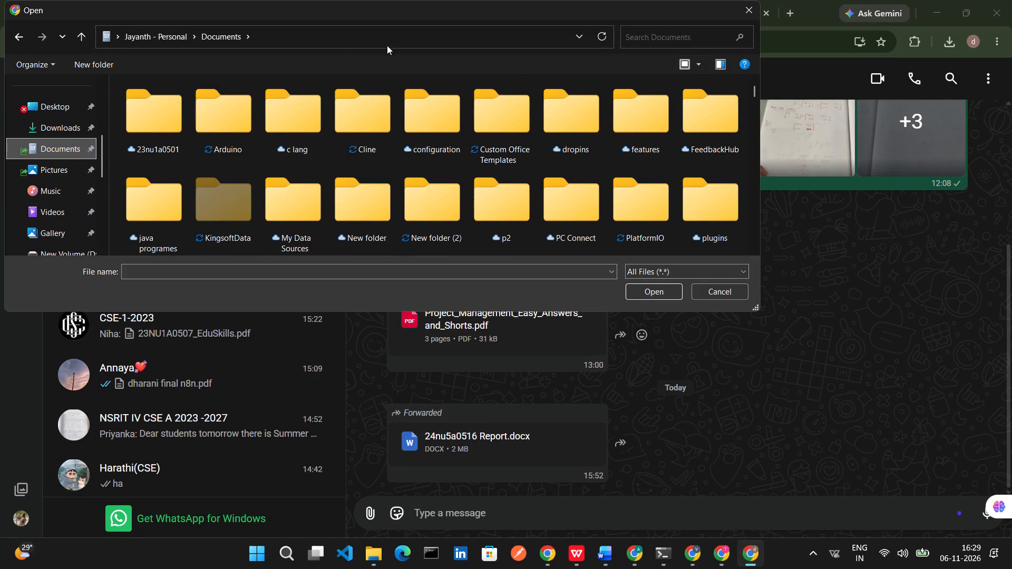
Search the Documents folder for Dharani to find the exported report PDF for attaching to the WhatsApp chat.
left_click(666, 40)
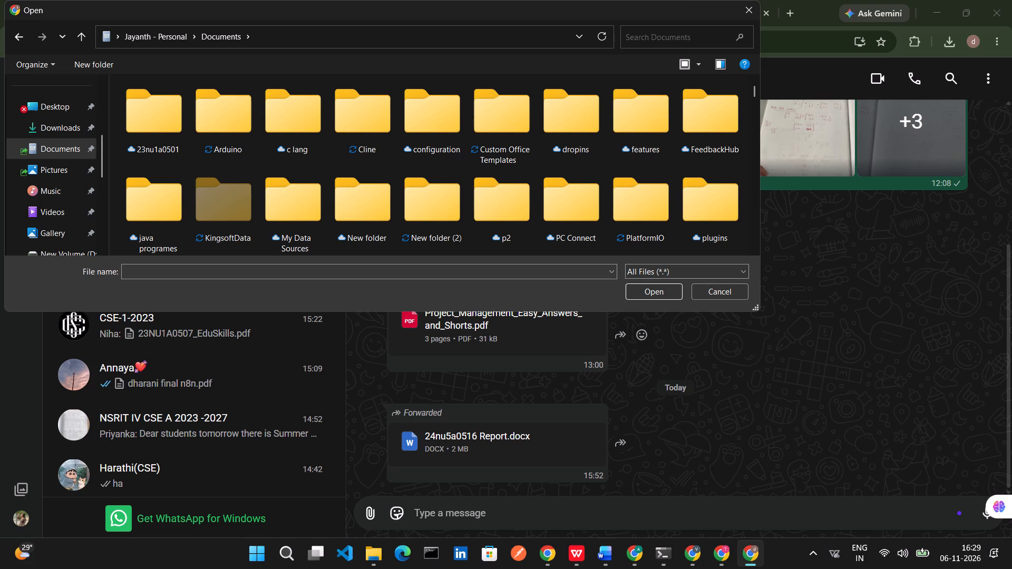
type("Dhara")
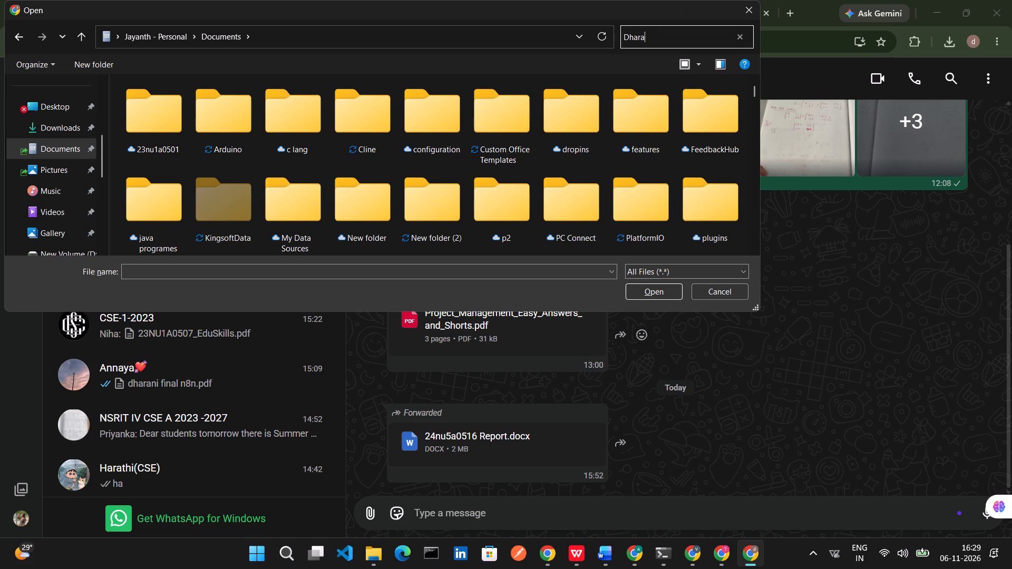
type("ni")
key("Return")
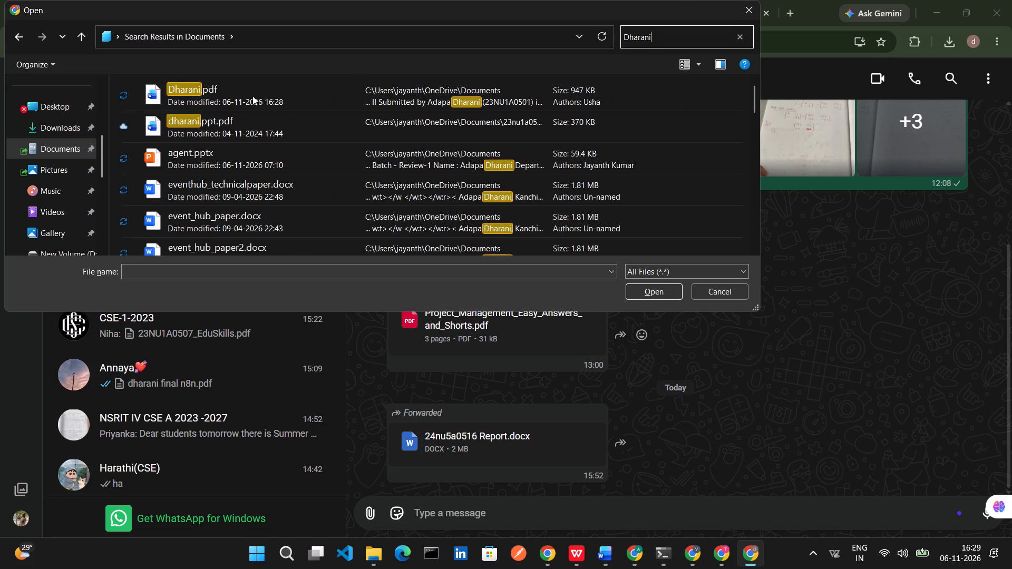
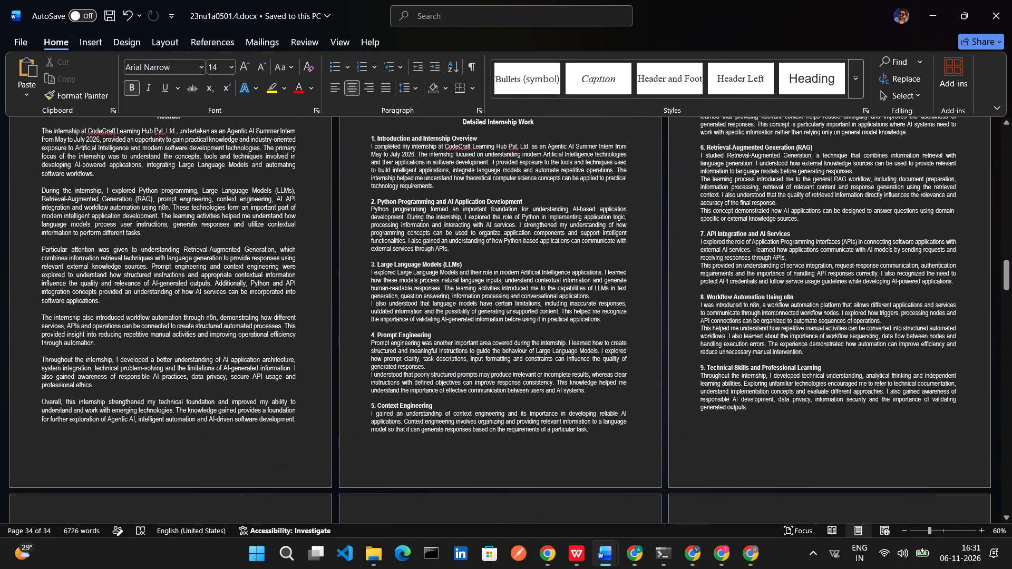
Review the report's pages from the abstract and detailed internship work through the PO and PSO sections to the screenshots.
scroll(483, 327, "down", 8)
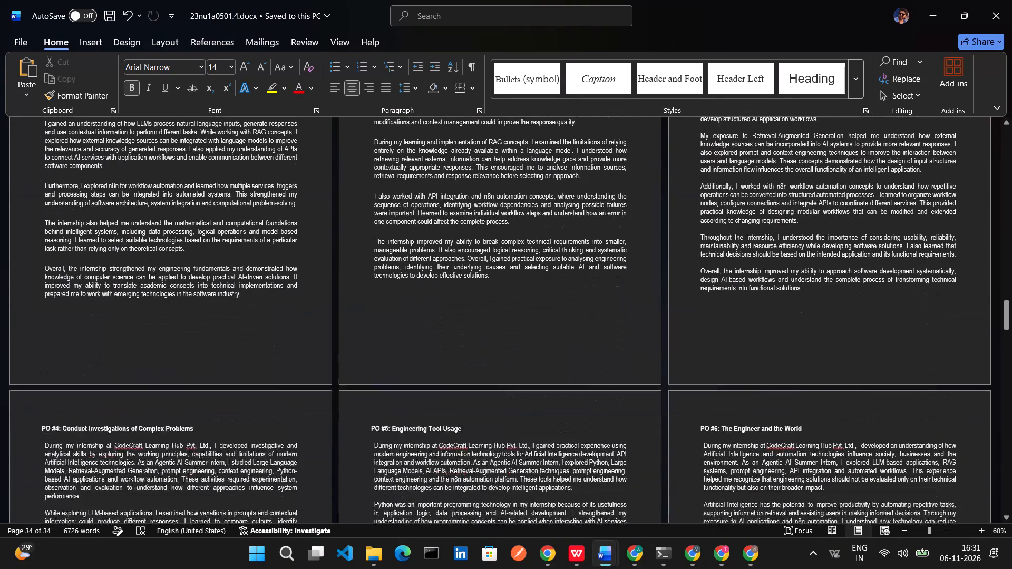
scroll(483, 327, "down", 5)
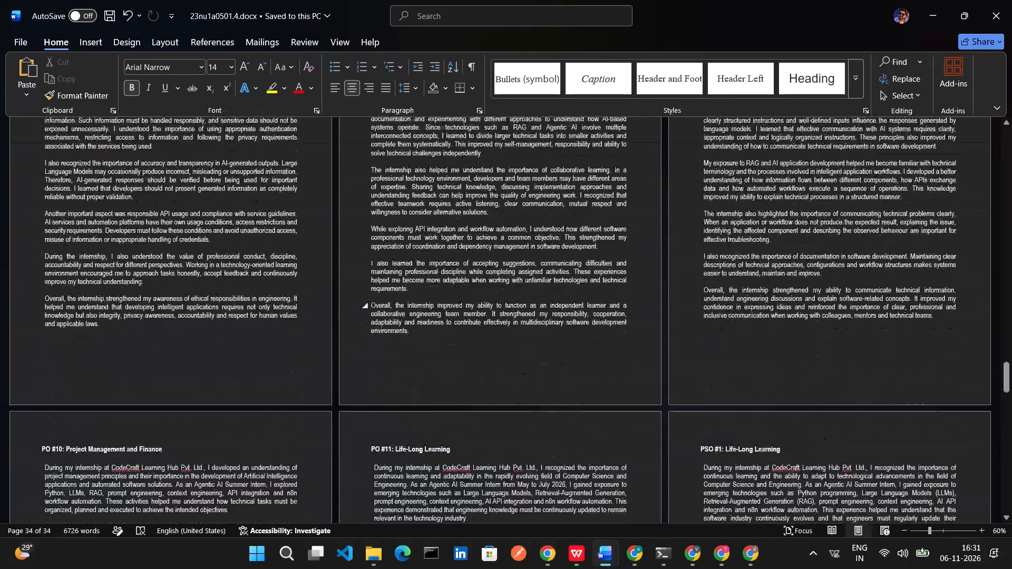
scroll(483, 327, "down", 6)
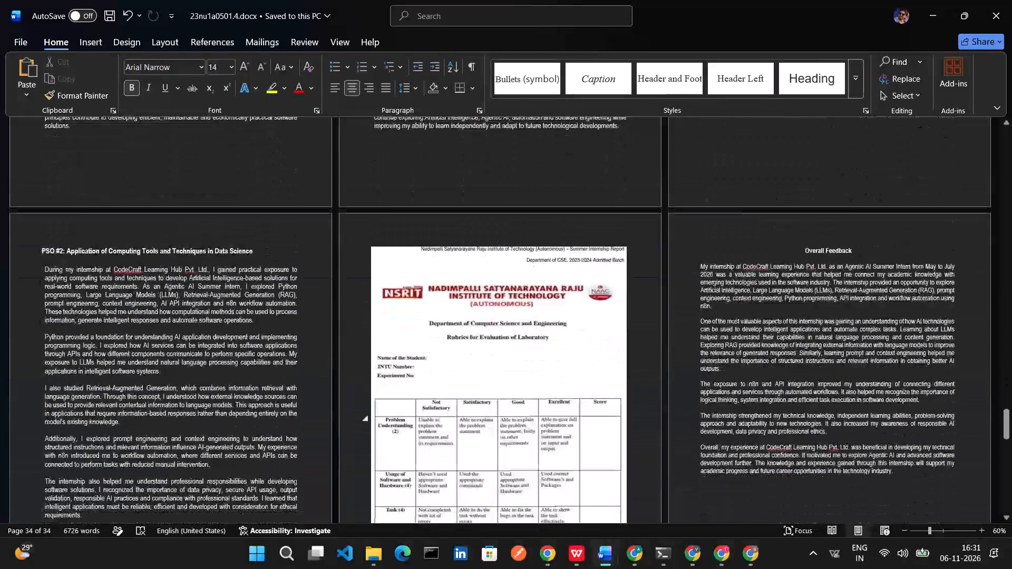
scroll(483, 327, "down", 2)
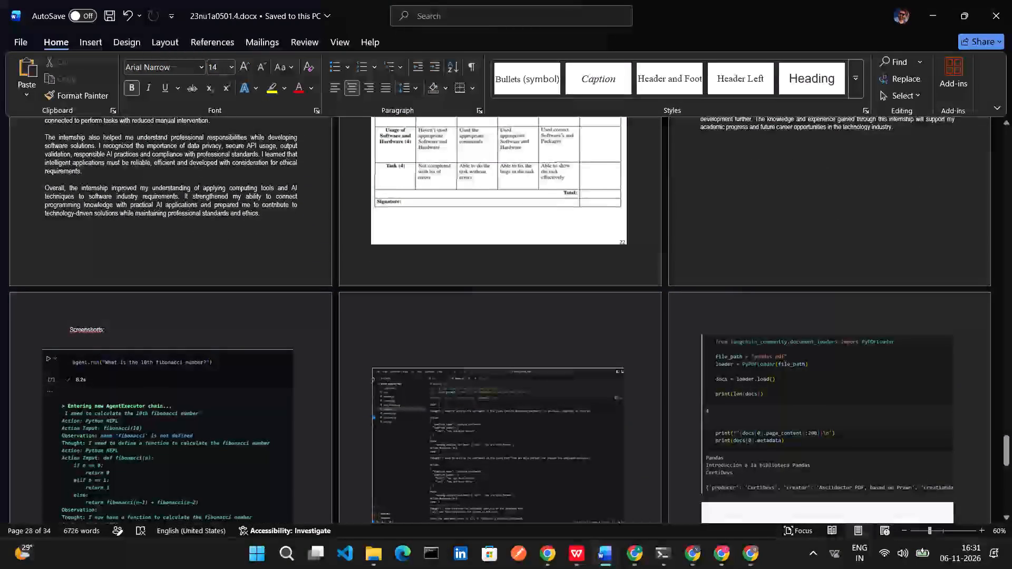
Review the internship report's pages from the screenshots to the front matter and program outcomes, checking content and page numbering.
scroll(483, 327, "down", 1)
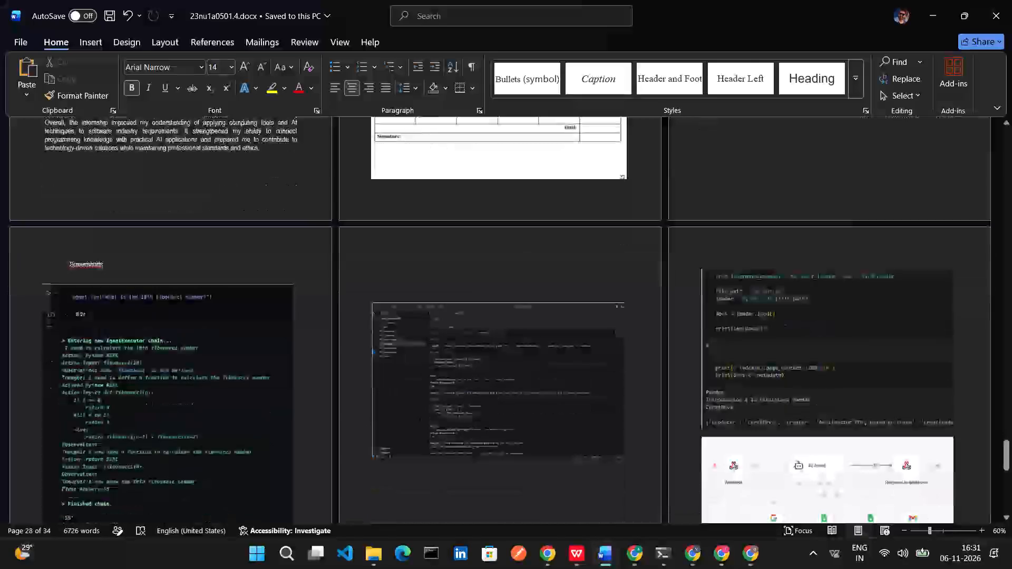
scroll(483, 327, "down", 11)
scroll(483, 327, "up", 7)
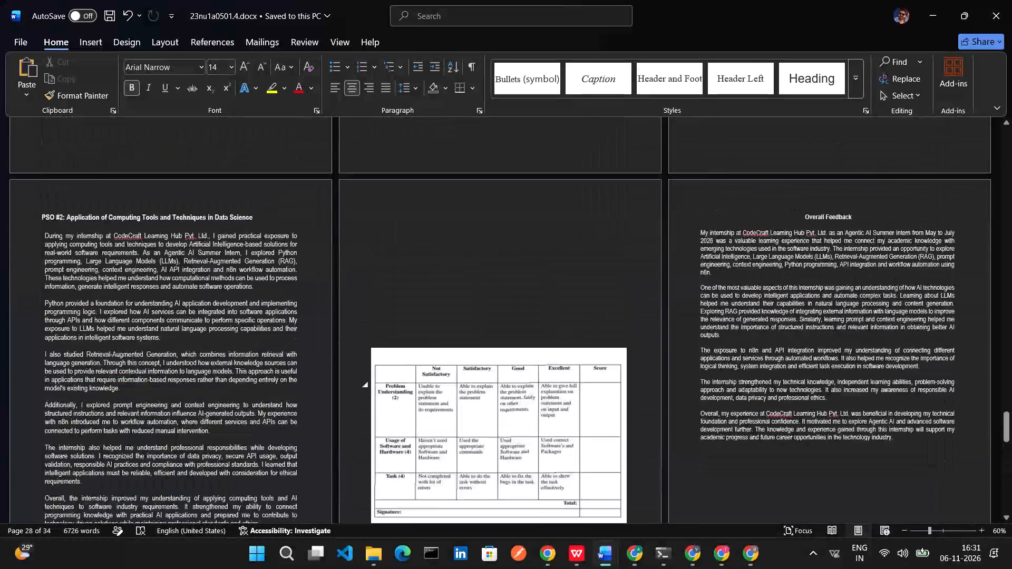
scroll(483, 327, "up", 7)
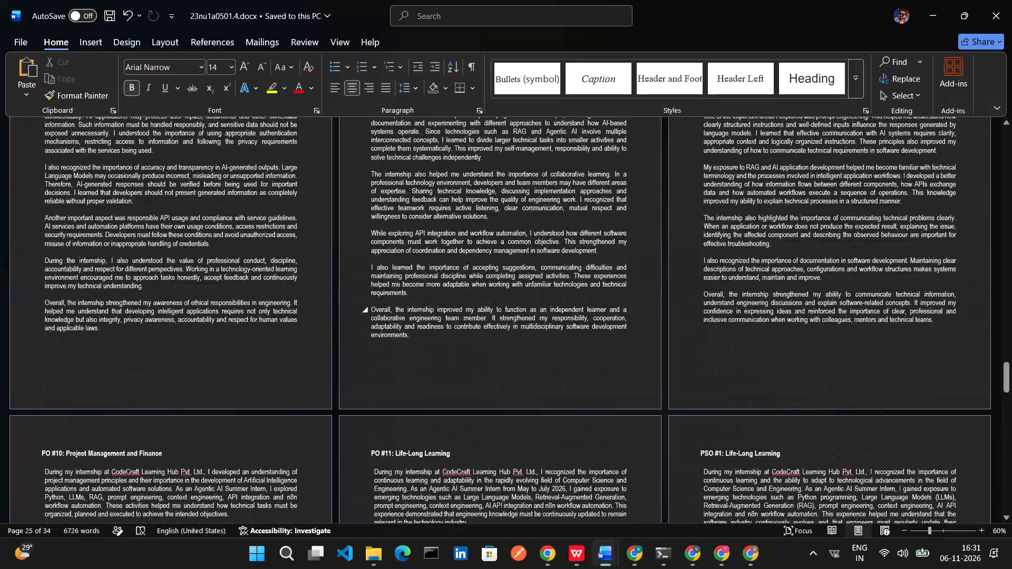
scroll(483, 327, "up", 11)
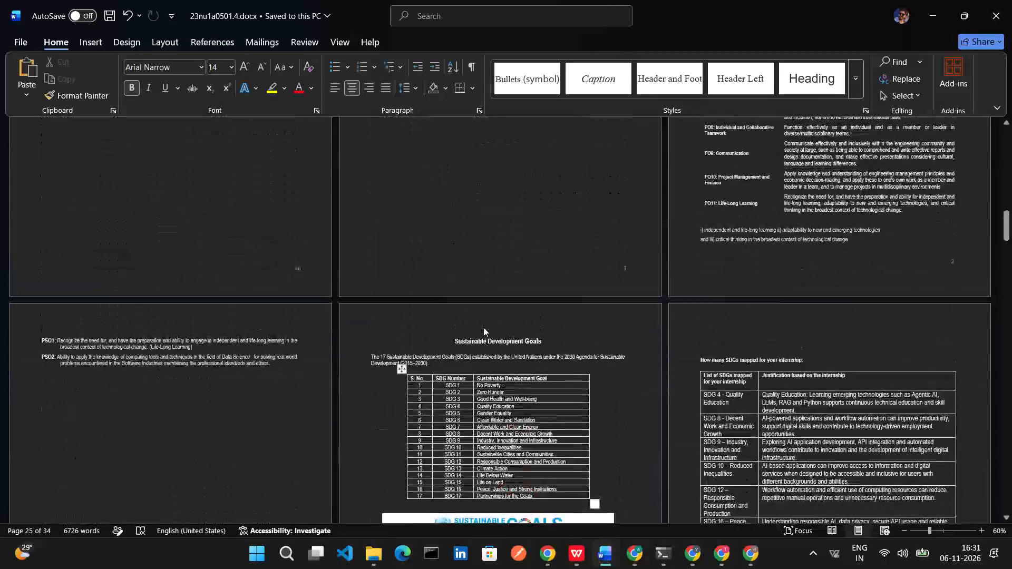
scroll(483, 327, "up", 4)
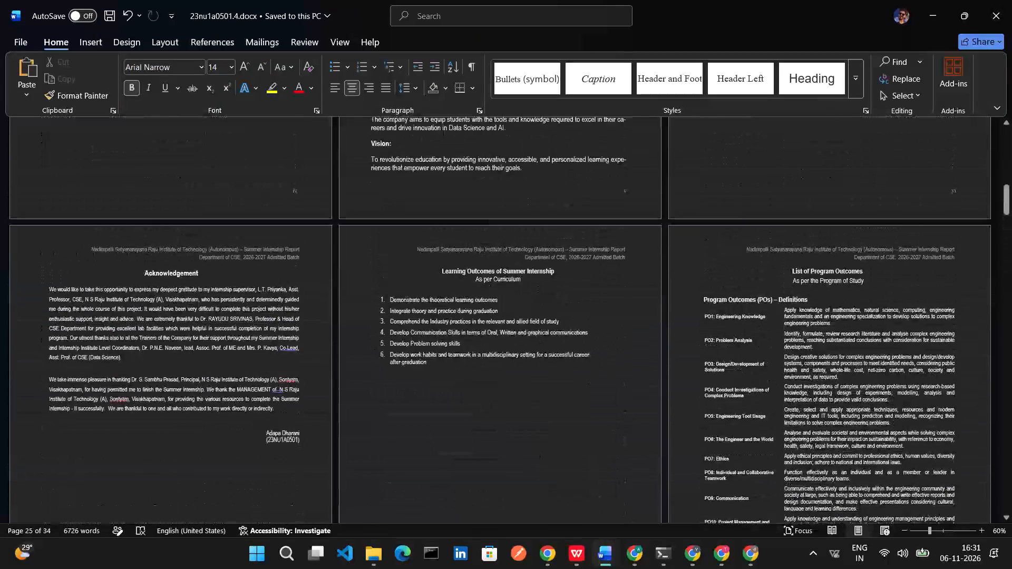
scroll(483, 327, "up", 4)
scroll(483, 327, "up", 1, "ctrl")
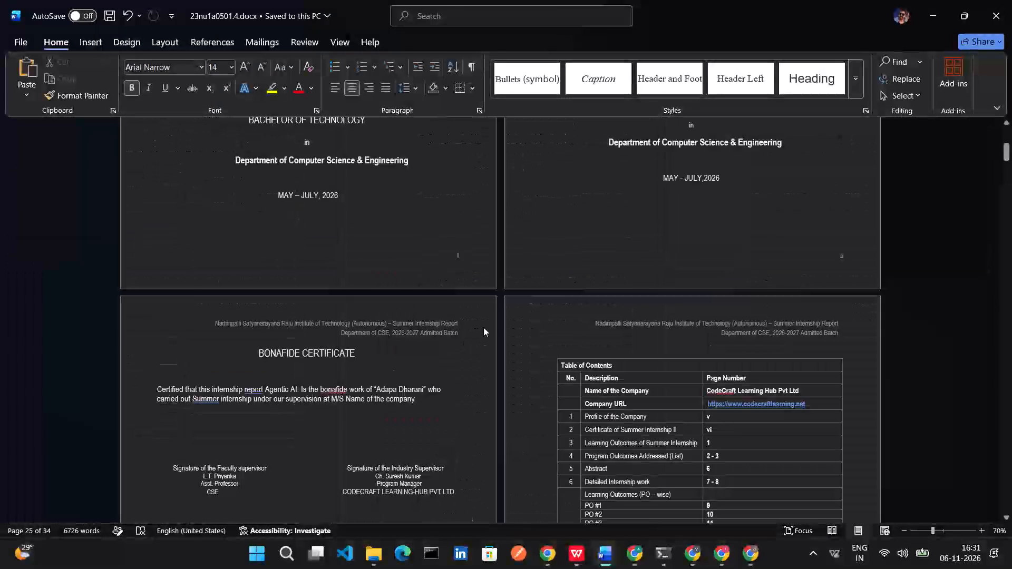
scroll(483, 327, "down", 3)
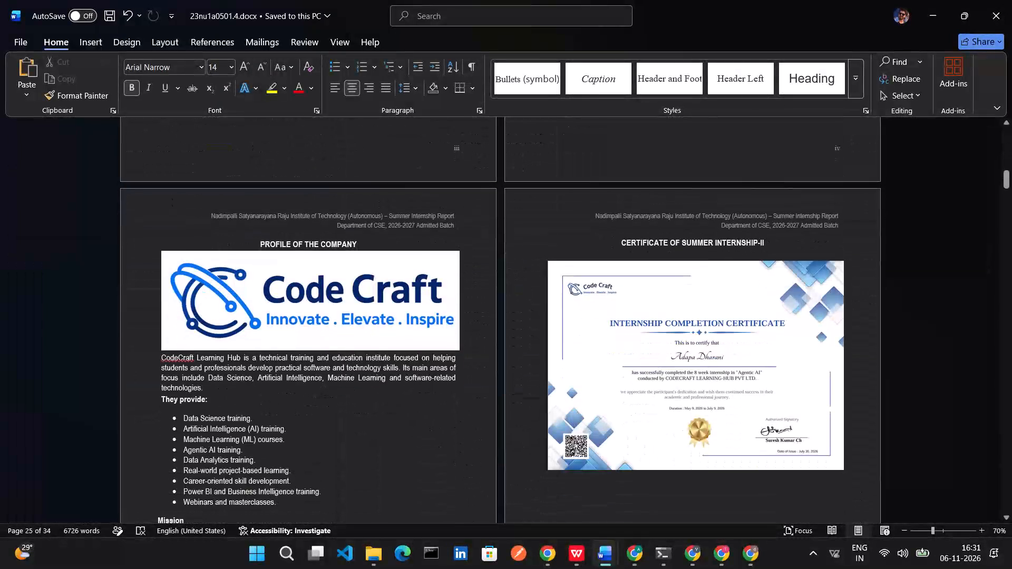
scroll(483, 327, "down", 4)
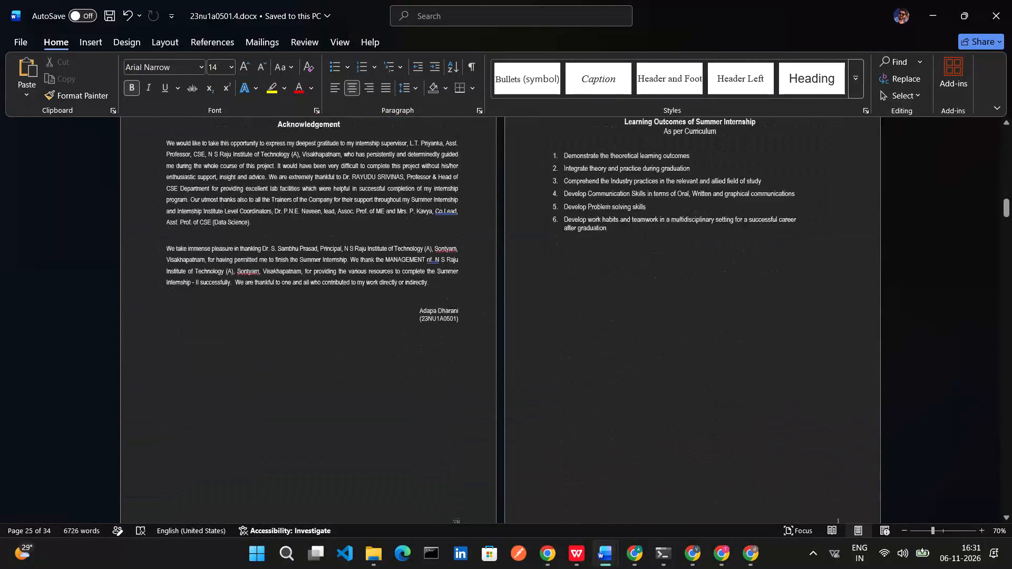
scroll(483, 327, "down", 2)
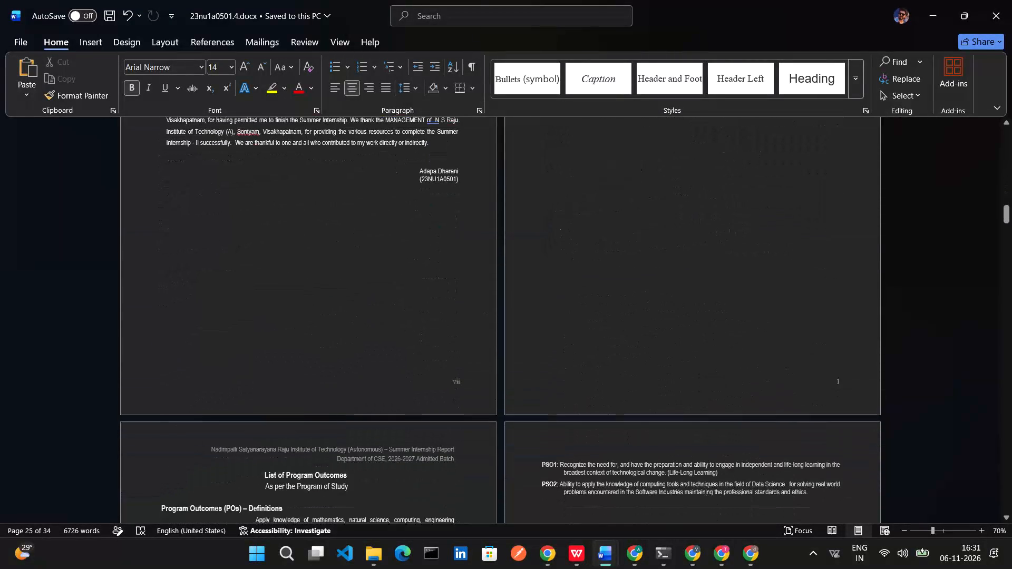
scroll(483, 327, "down", 2)
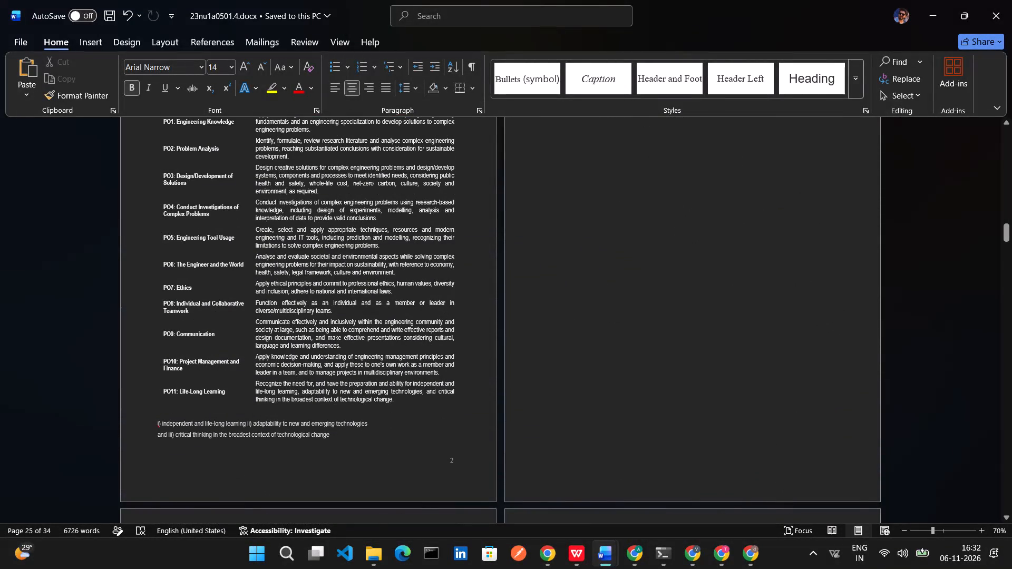
scroll(483, 327, "down", 1)
scroll(483, 327, "up", 1)
scroll(483, 327, "down", 1)
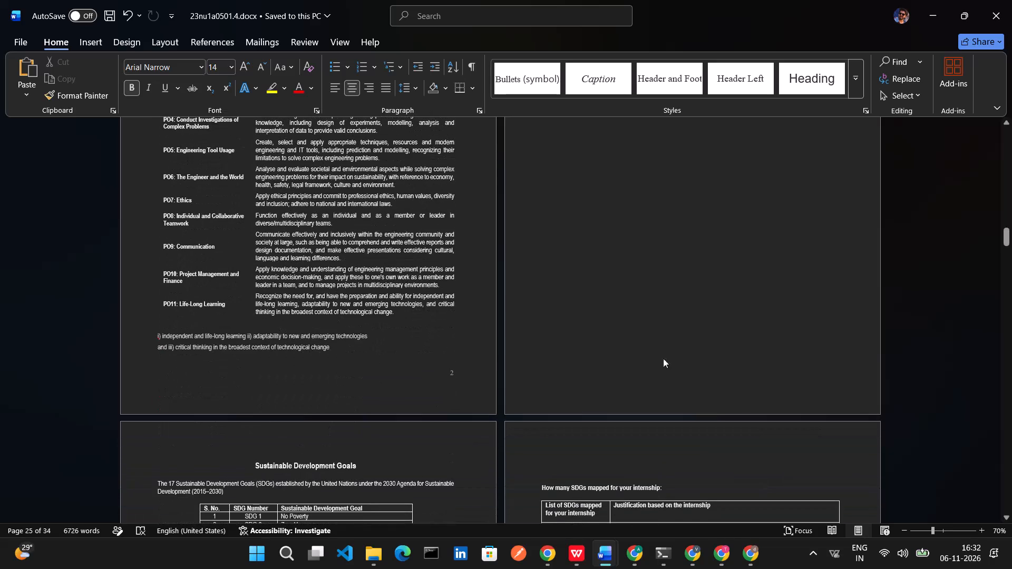
Add page number 3 near the middle of the Section 8 footer on the PSO1 and PSO2 page, using leading spaces.
left_click(862, 382)
double_click(826, 390)
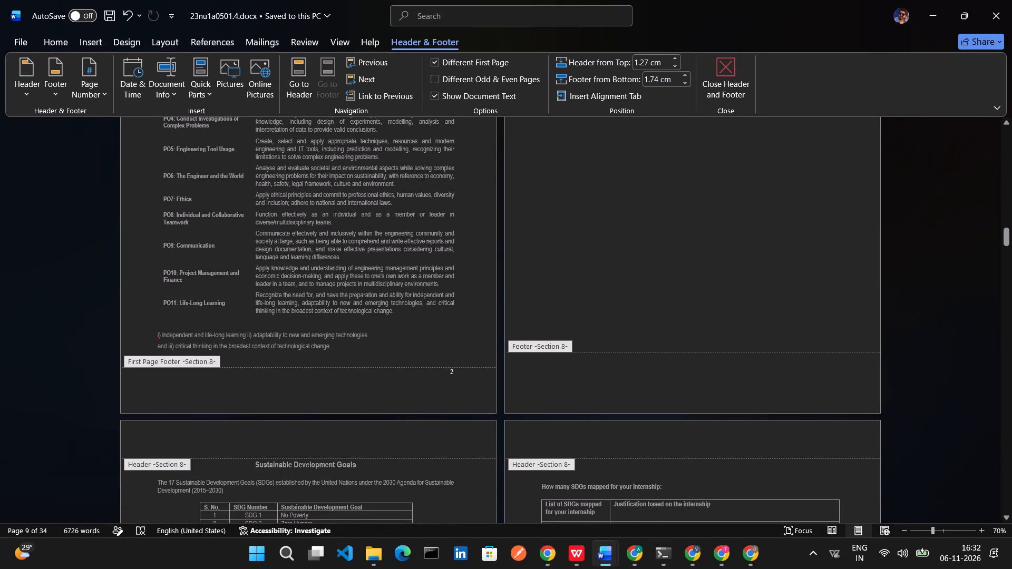
left_click(852, 363)
key("space")
key("space")
key("space")
key("space")
key("space")
key("space")
key("space")
key("space")
key("space")
key("space")
key("space")
key("space")
key("space")
key("space")
key("space")
key("space")
key("space")
key("space")
key("space")
key("space")
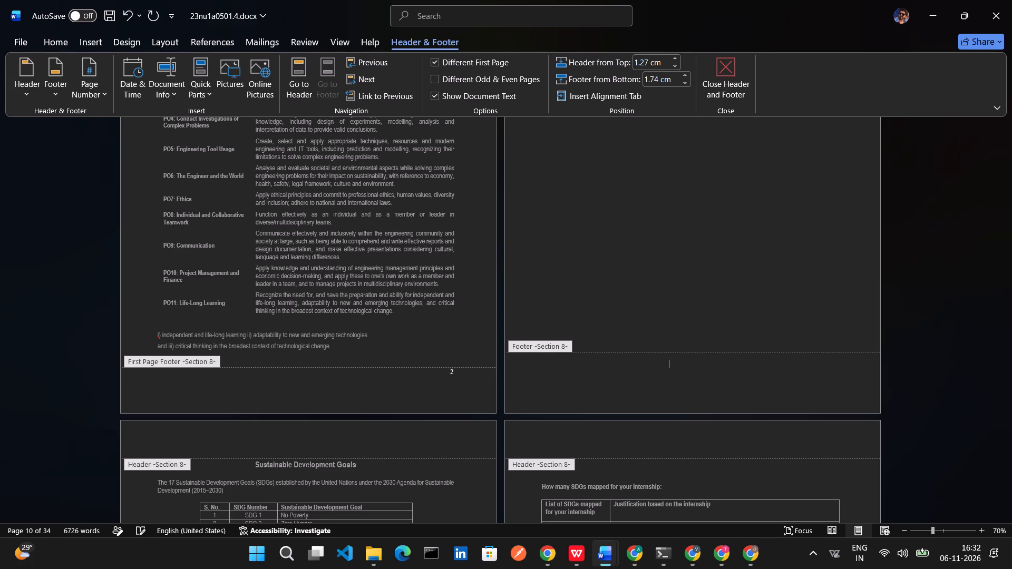
key("3")
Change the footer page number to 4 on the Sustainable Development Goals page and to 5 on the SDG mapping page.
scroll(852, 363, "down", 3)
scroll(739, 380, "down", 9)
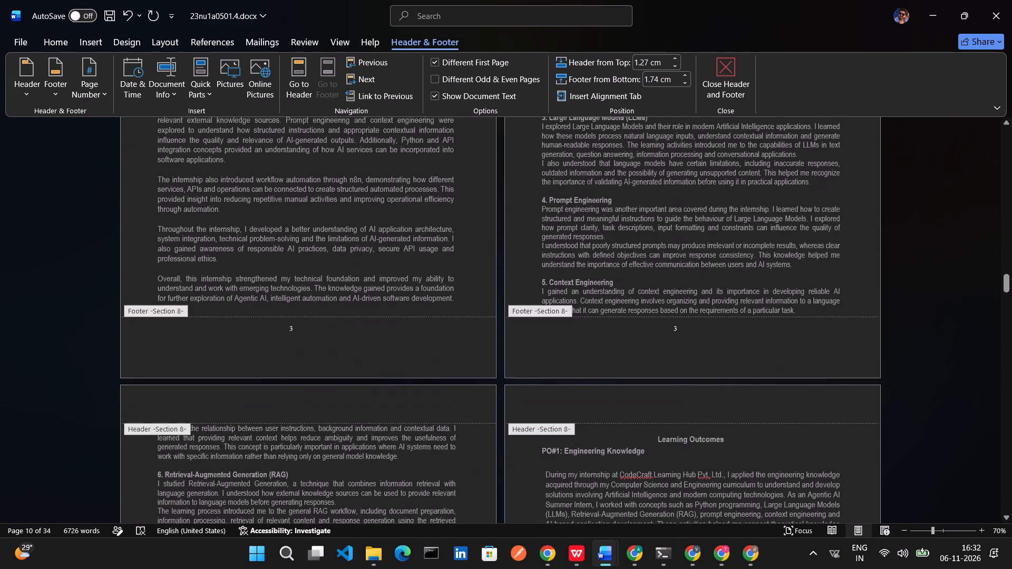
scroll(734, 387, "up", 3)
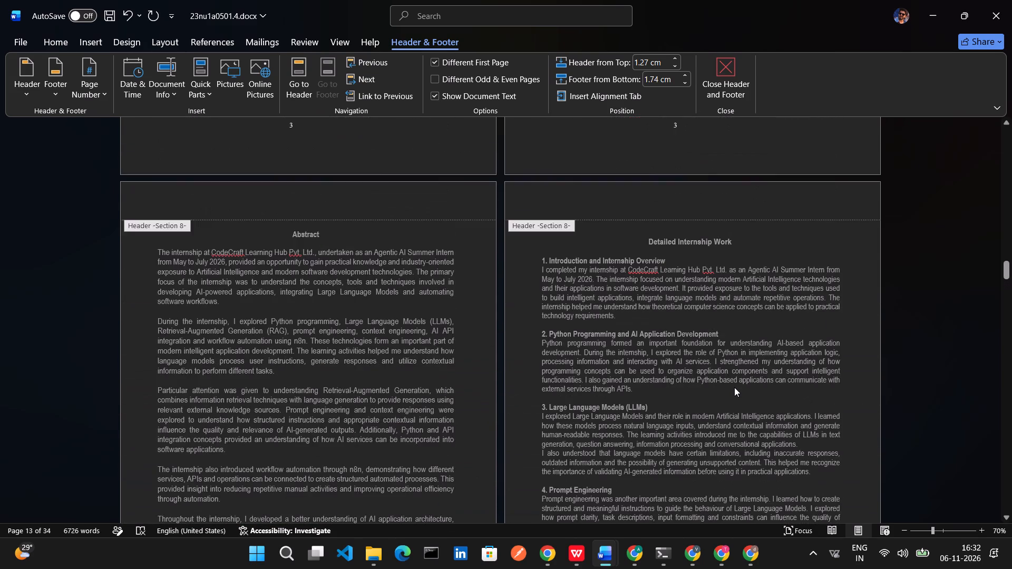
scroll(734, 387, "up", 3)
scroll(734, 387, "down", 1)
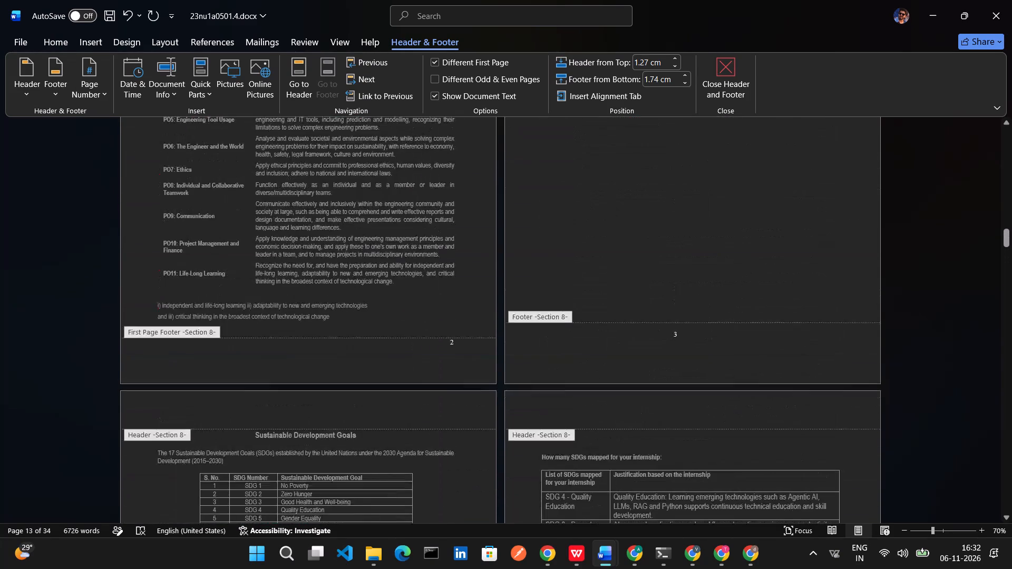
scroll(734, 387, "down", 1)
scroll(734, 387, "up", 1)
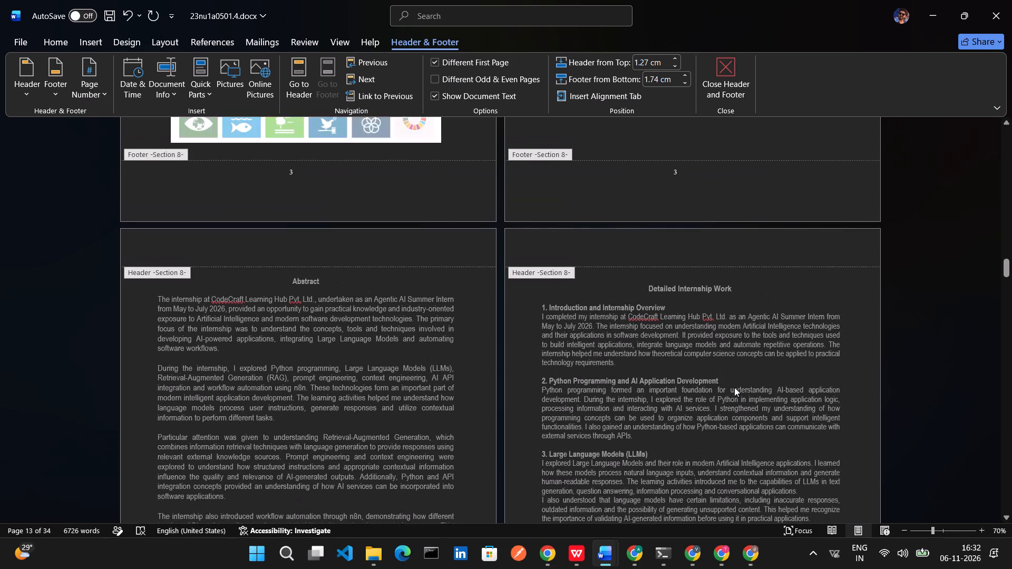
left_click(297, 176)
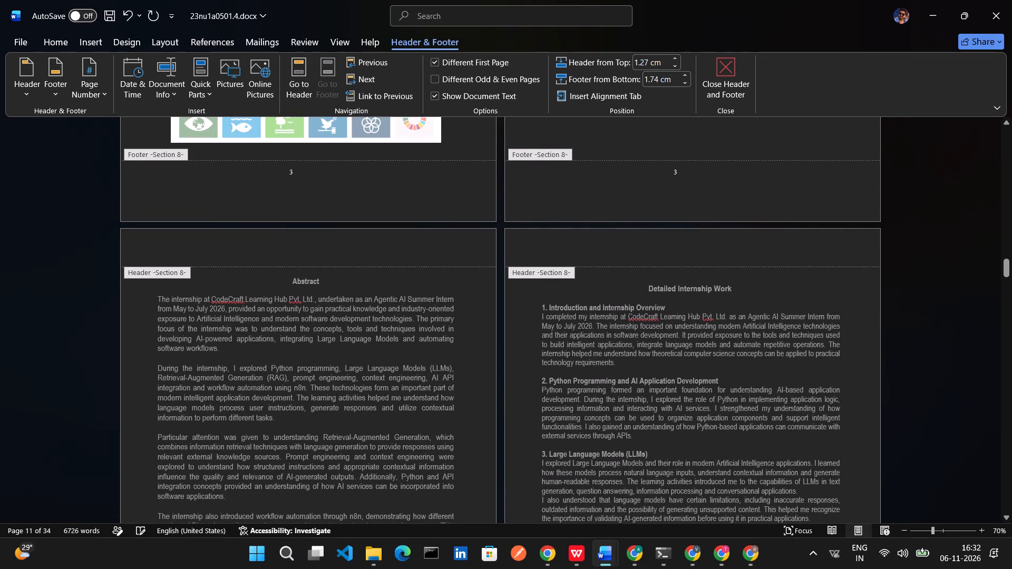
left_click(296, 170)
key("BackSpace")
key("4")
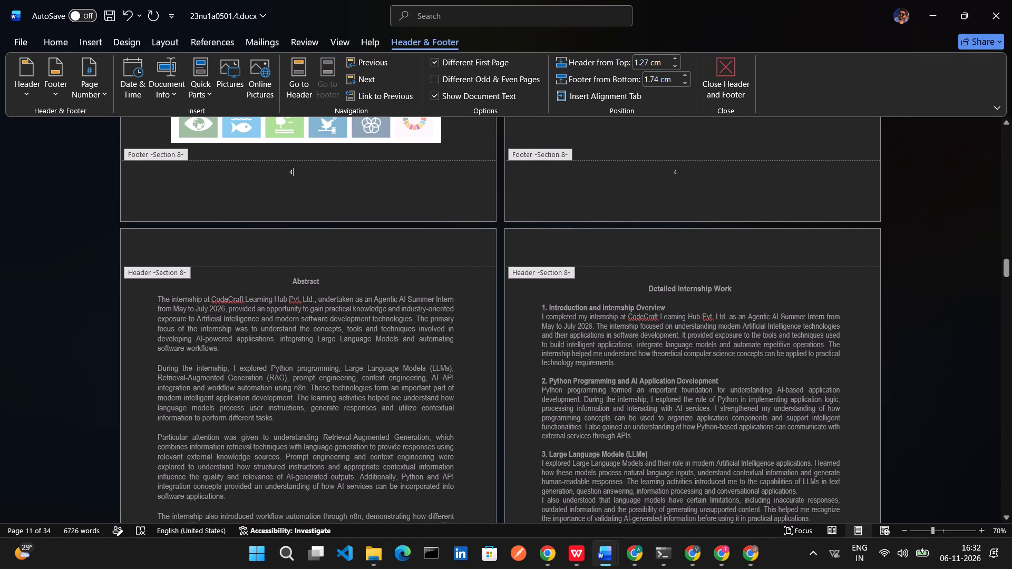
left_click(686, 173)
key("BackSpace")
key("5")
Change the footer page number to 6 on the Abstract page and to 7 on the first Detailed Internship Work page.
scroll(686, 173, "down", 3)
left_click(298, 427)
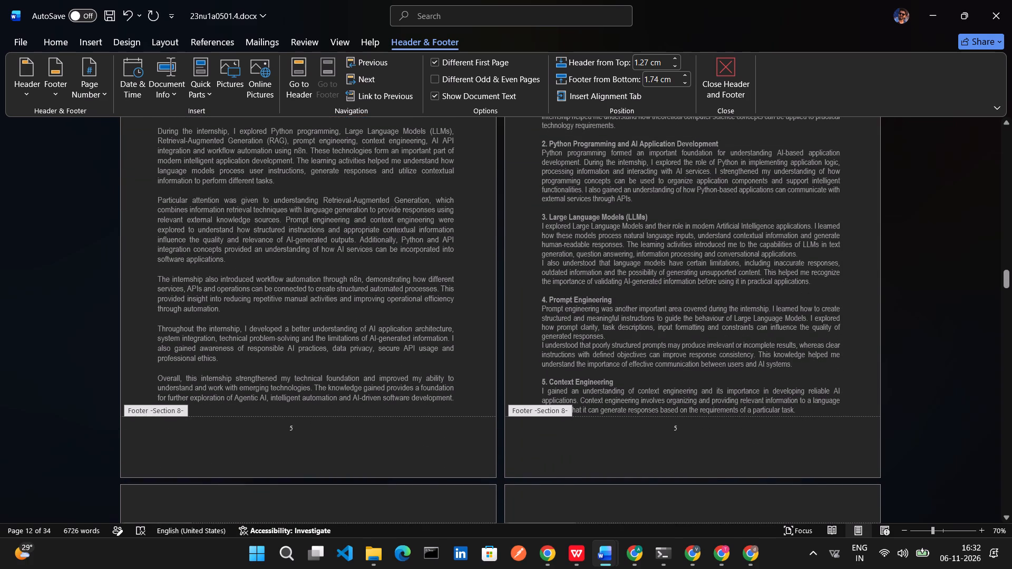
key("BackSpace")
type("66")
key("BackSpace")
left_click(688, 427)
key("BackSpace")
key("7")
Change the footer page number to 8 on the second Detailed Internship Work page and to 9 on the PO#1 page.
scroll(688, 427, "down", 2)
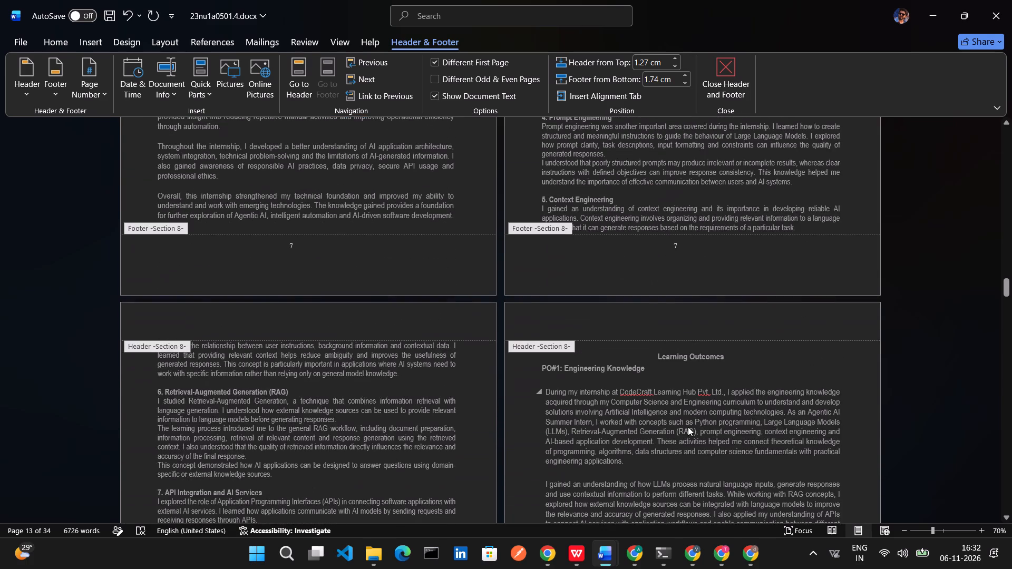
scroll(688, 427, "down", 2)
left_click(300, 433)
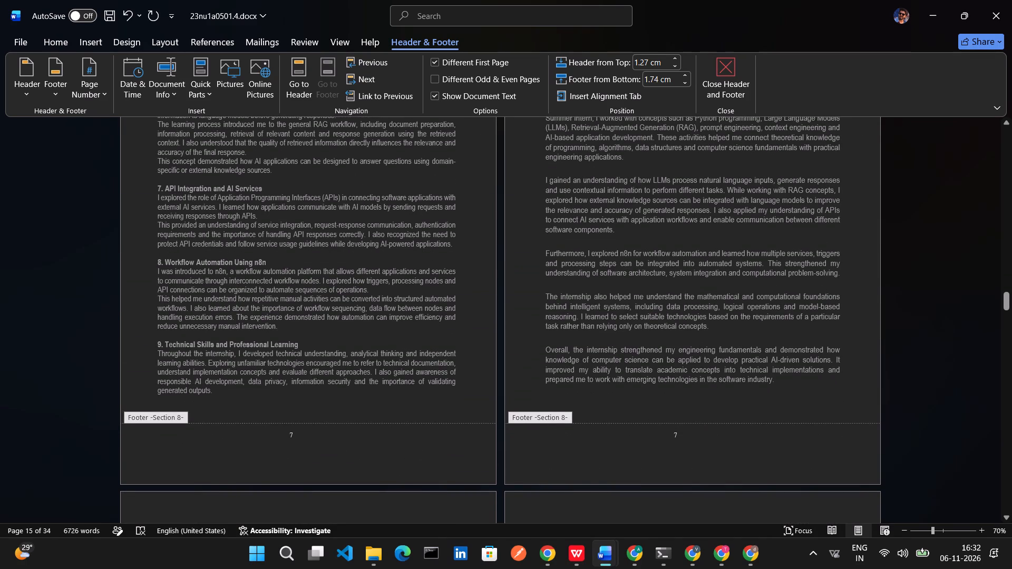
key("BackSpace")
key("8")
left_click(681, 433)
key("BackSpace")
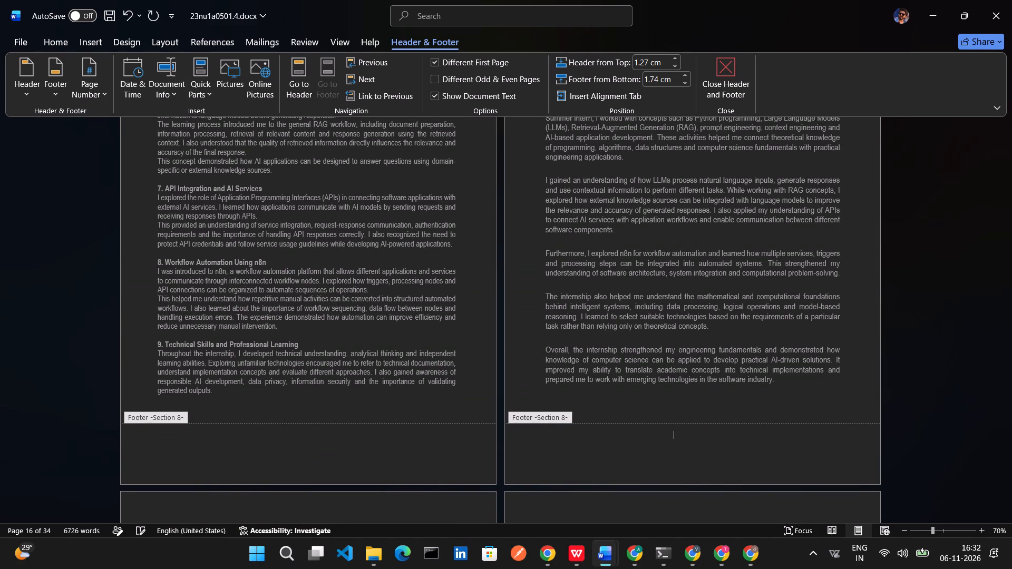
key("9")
Set the footer page number on the PSO1 and PSO2 page to 3.
scroll(681, 433, "down", 5)
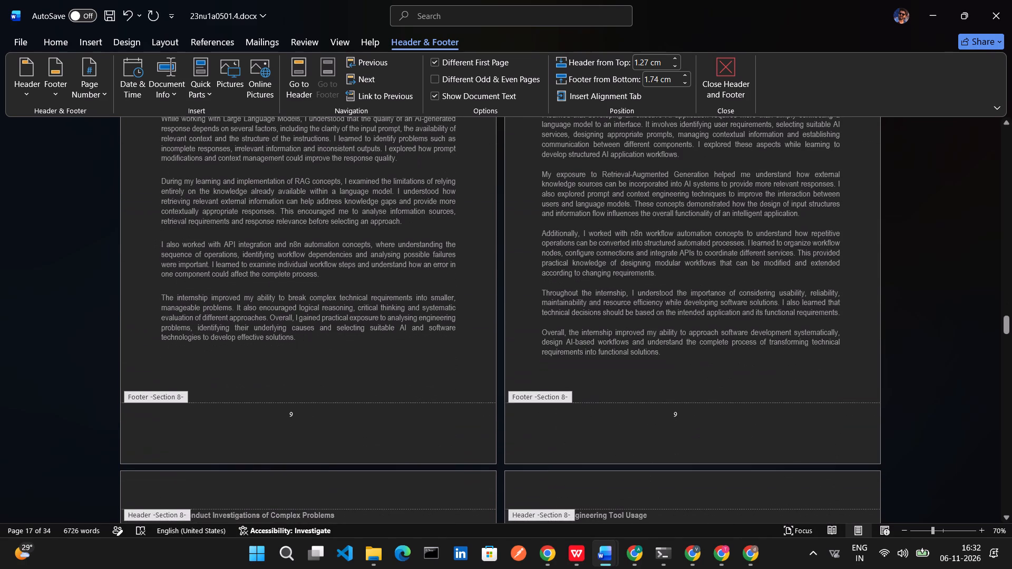
scroll(438, 438, "up", 6)
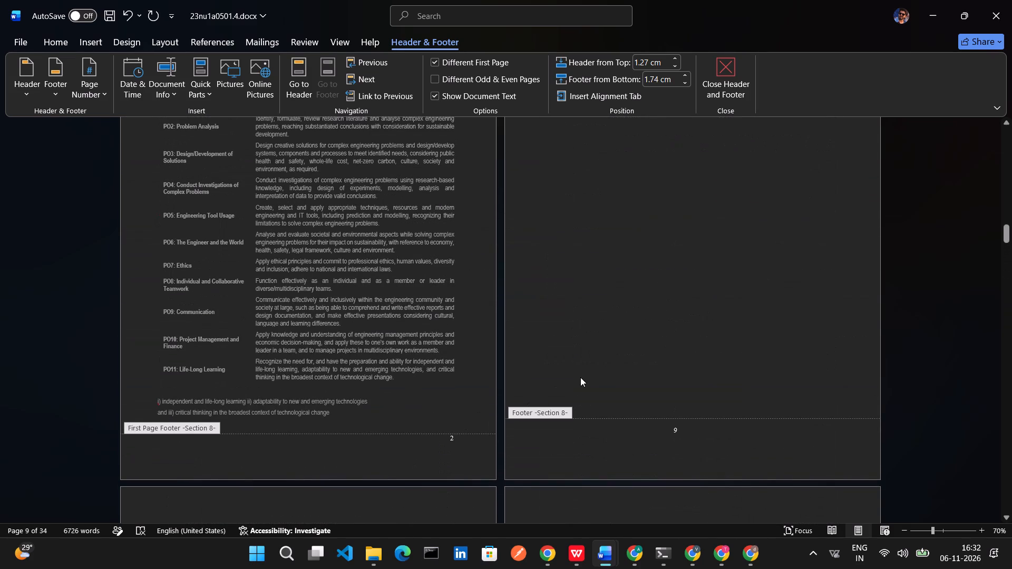
left_click(693, 430)
key("BackSpace")
key("3")
Review the Section 8 footer page numbers from the Sustainable Development Goals page through the last screenshot pages.
scroll(674, 323, "down", 2)
left_click(338, 453)
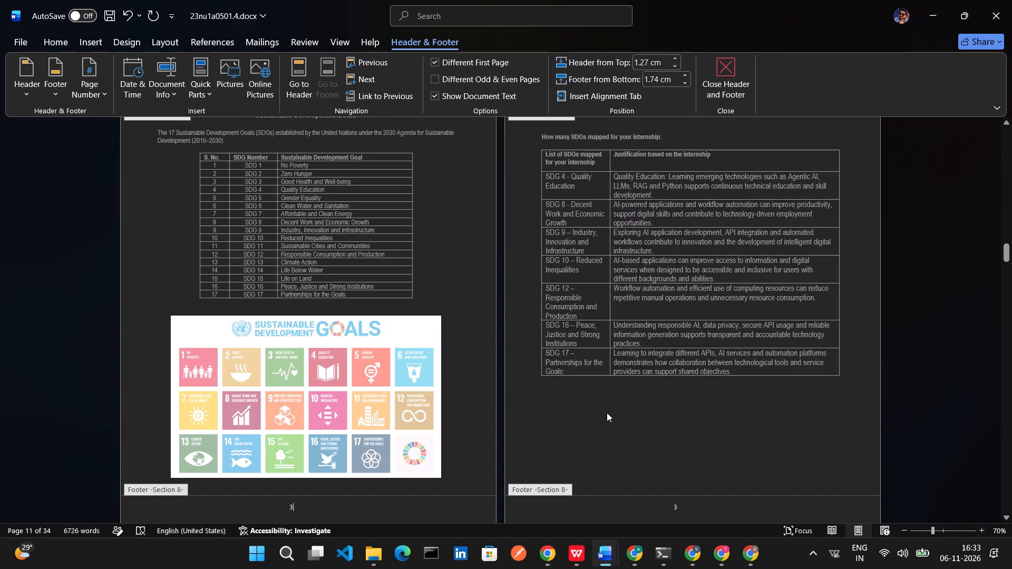
scroll(605, 414, "up", 15)
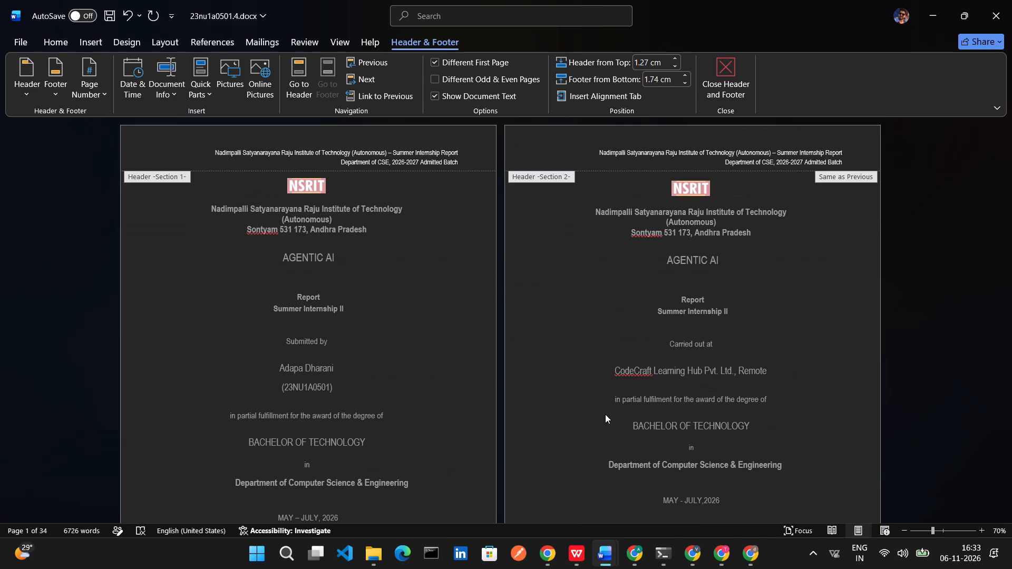
scroll(605, 414, "down", 10)
scroll(605, 414, "down", 15)
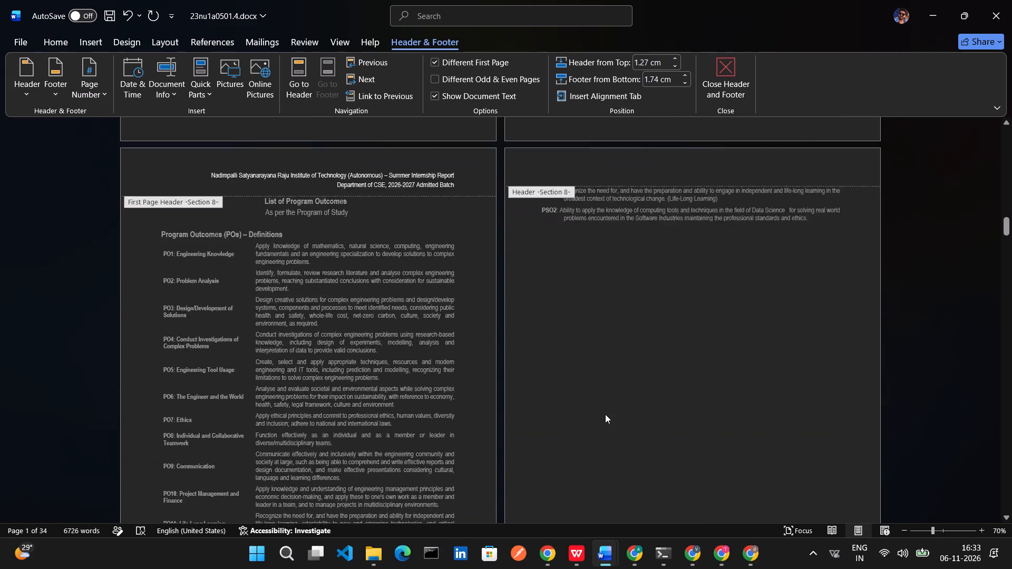
scroll(605, 414, "down", 15)
scroll(605, 414, "down", 20)
scroll(605, 414, "down", 20)
scroll(605, 414, "down", 17)
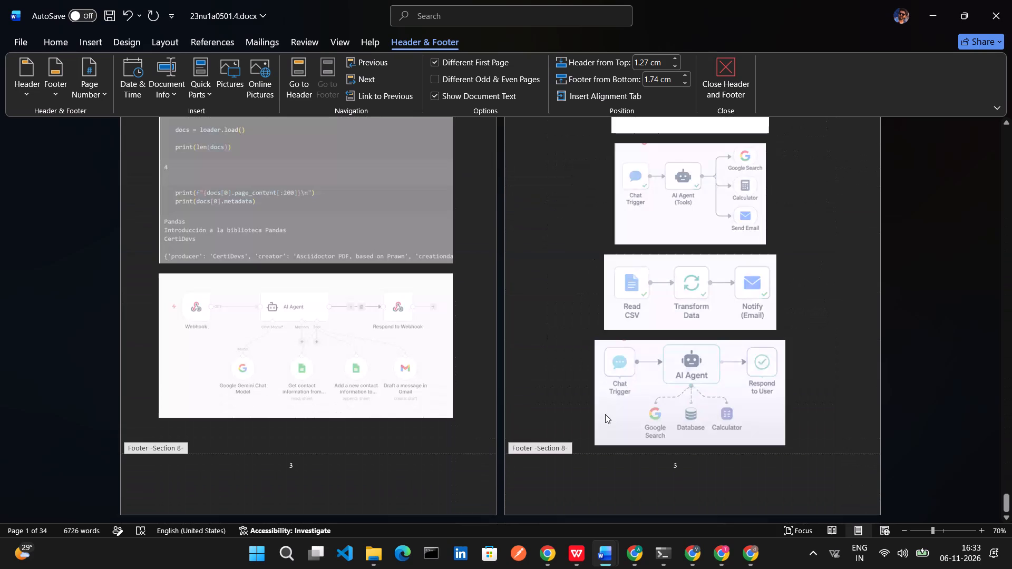
left_click(533, 278)
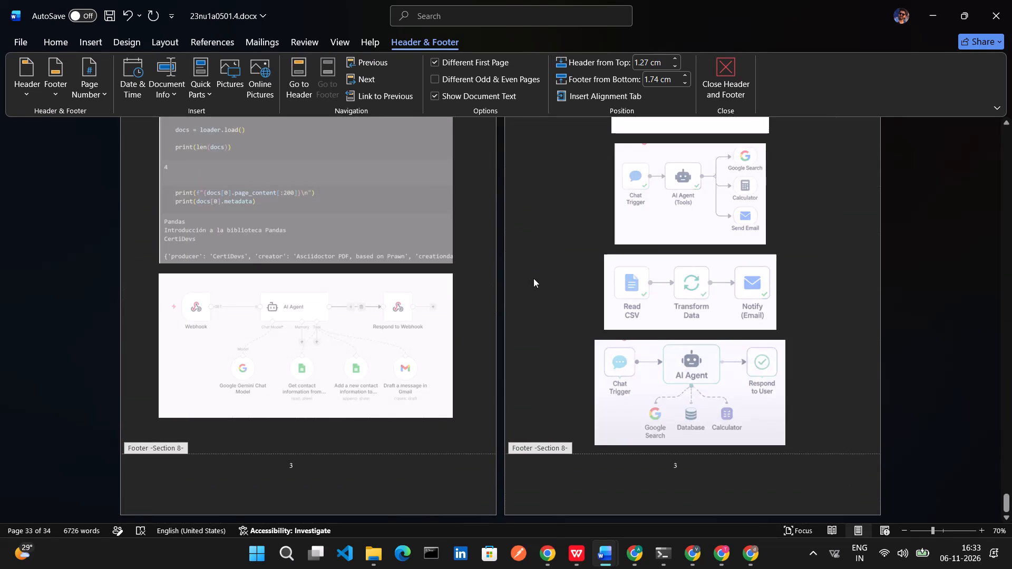
Inspect the footer page numbers across the whole report in a three-page view, from the title page to the final workflow screenshots page.
scroll(533, 278, "up", 3)
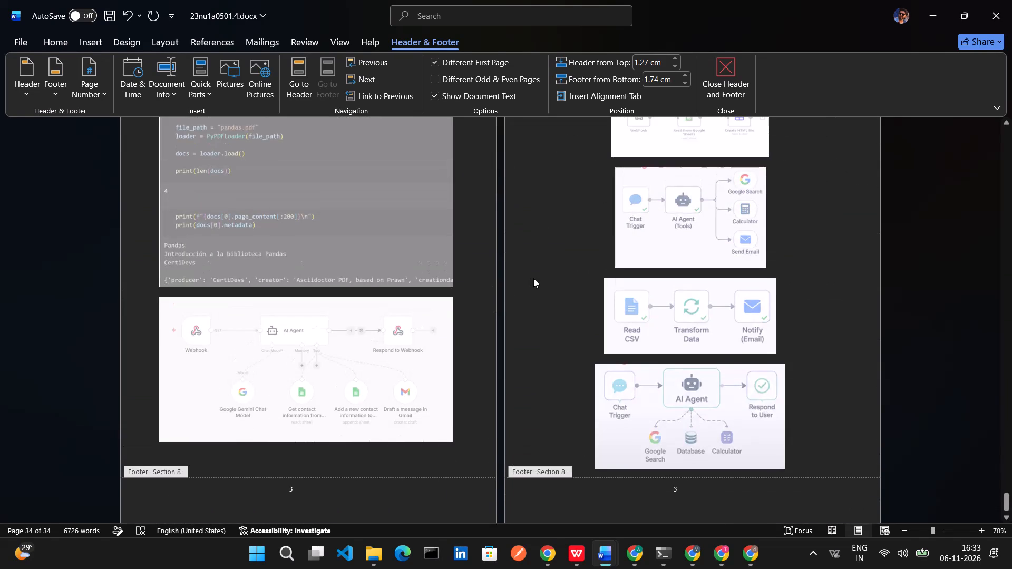
scroll(533, 278, "up", 2, "ctrl")
scroll(533, 278, "down", 3, "ctrl")
scroll(533, 278, "up", 2)
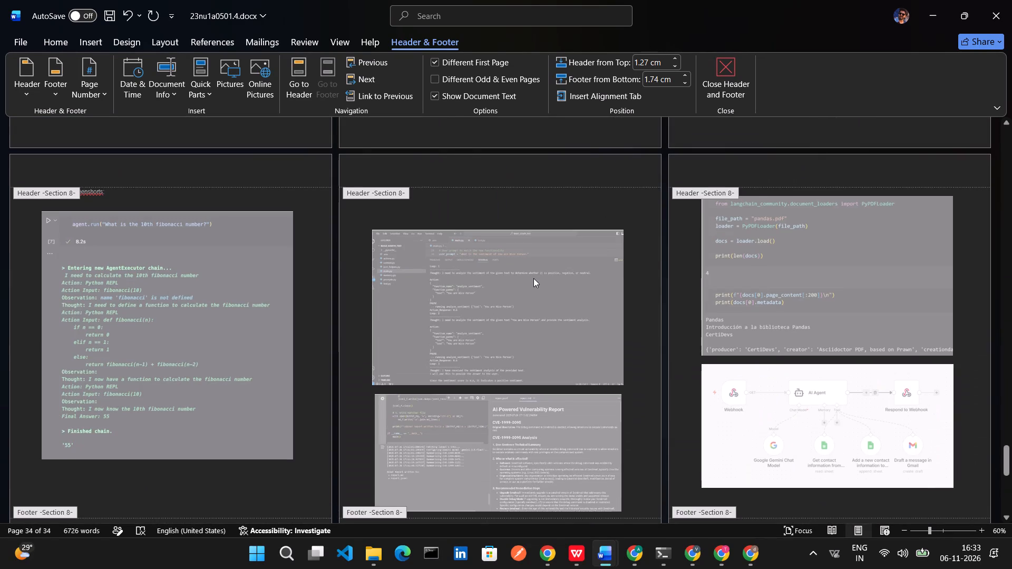
scroll(533, 278, "up", 13)
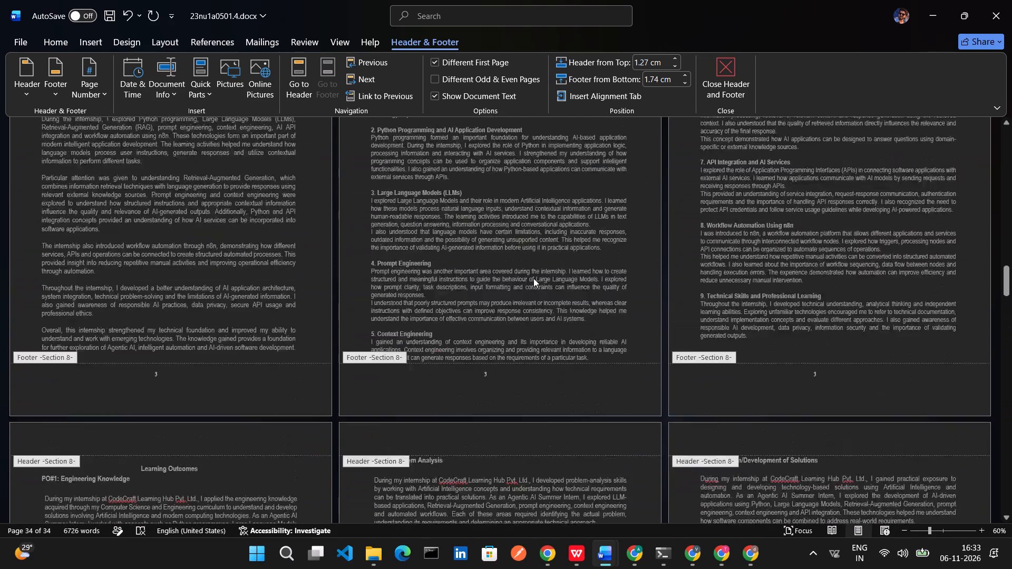
scroll(533, 278, "up", 5)
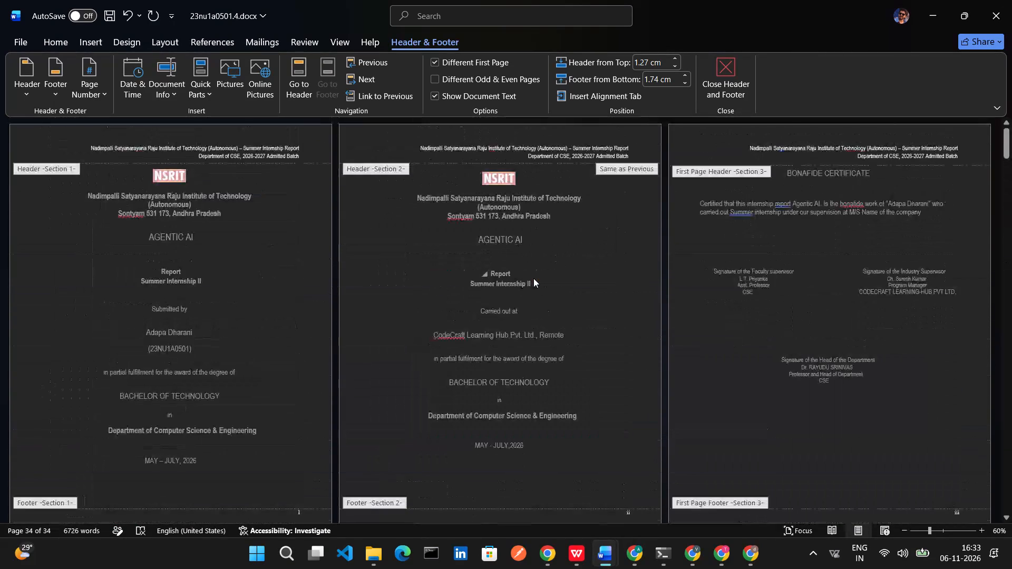
scroll(533, 278, "down", 7)
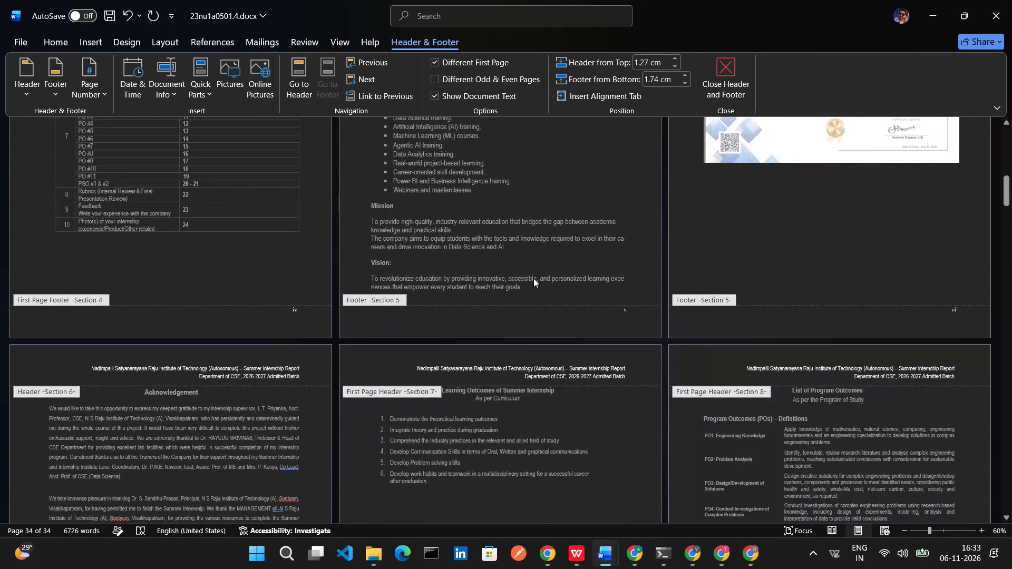
scroll(533, 278, "down", 4)
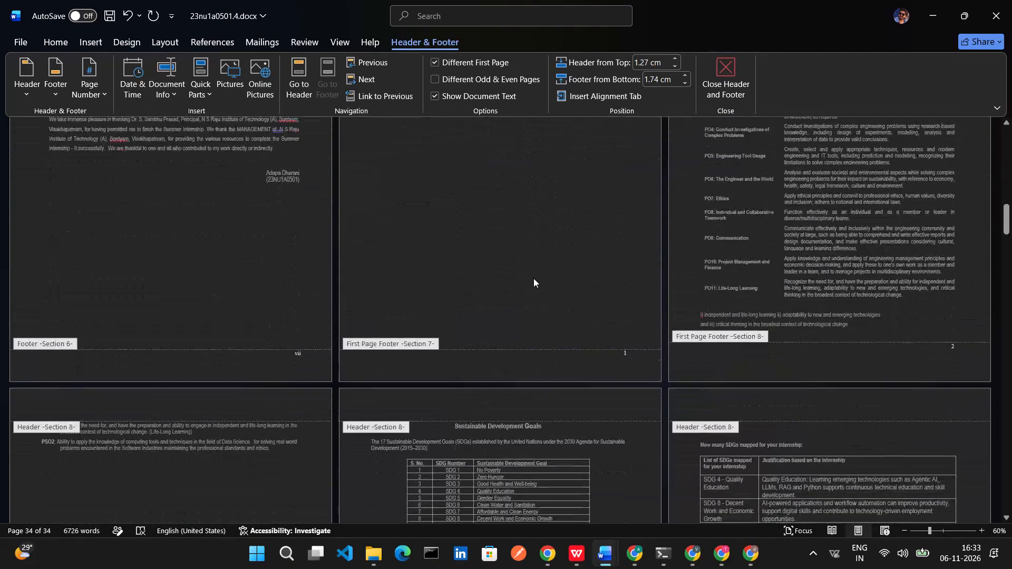
scroll(533, 278, "down", 6)
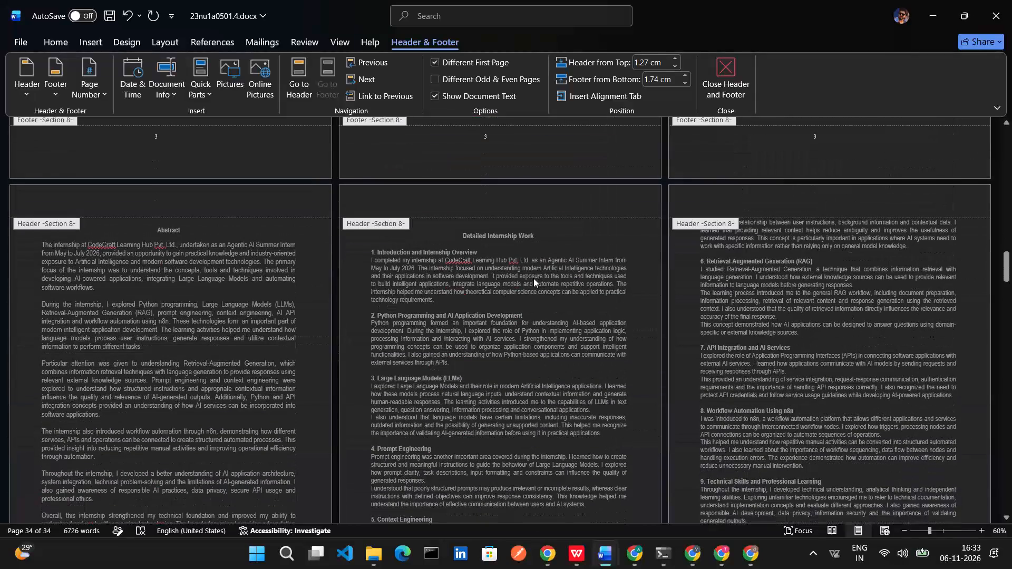
scroll(533, 278, "down", 4)
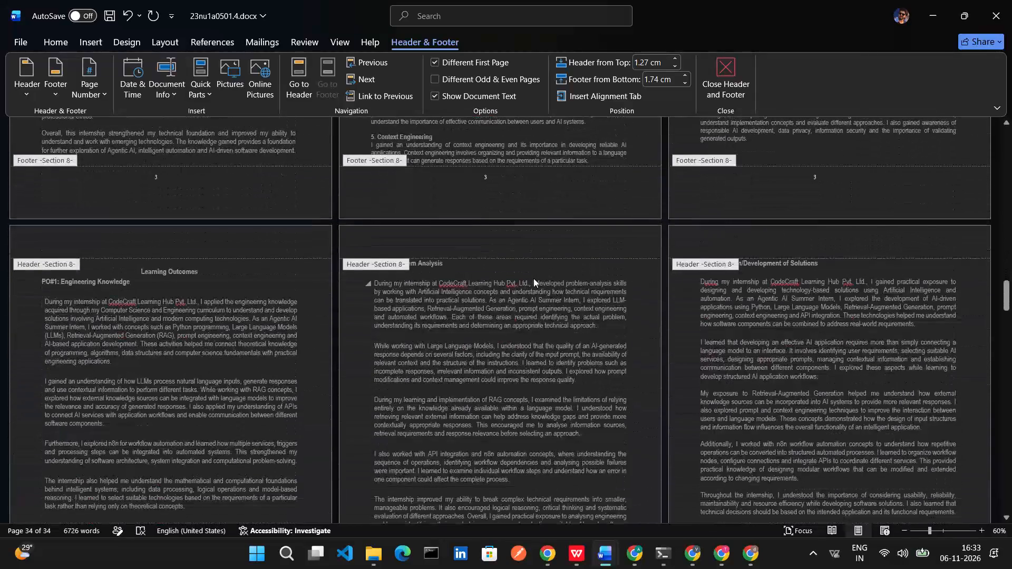
scroll(533, 278, "down", 3)
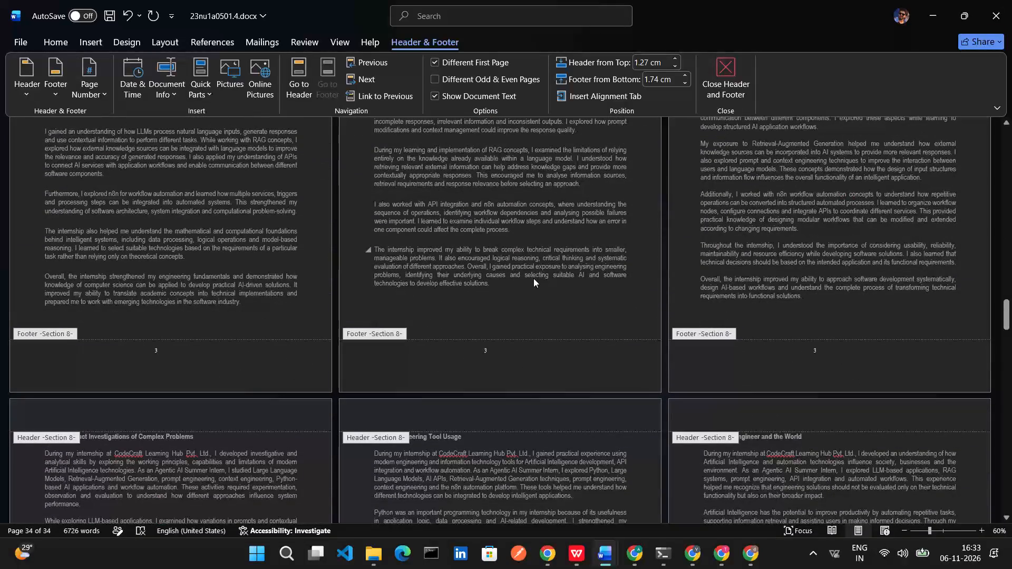
scroll(533, 278, "down", 4)
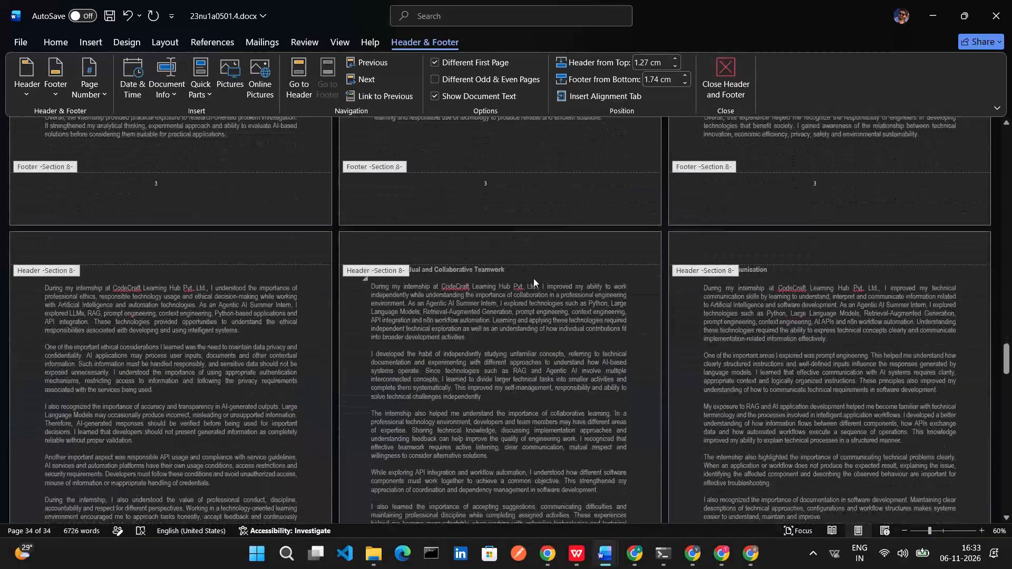
scroll(533, 278, "down", 5)
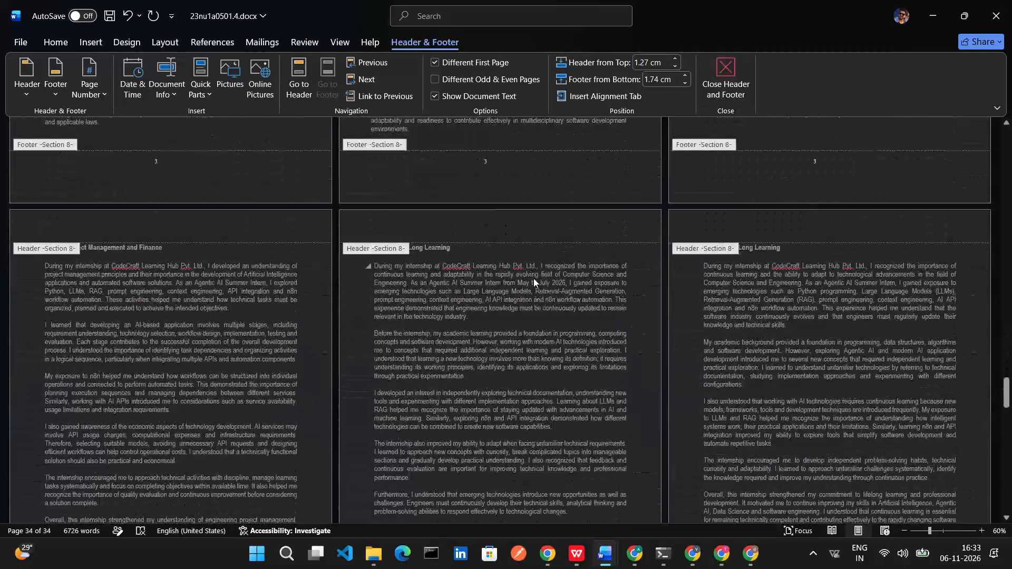
scroll(533, 278, "down", 7)
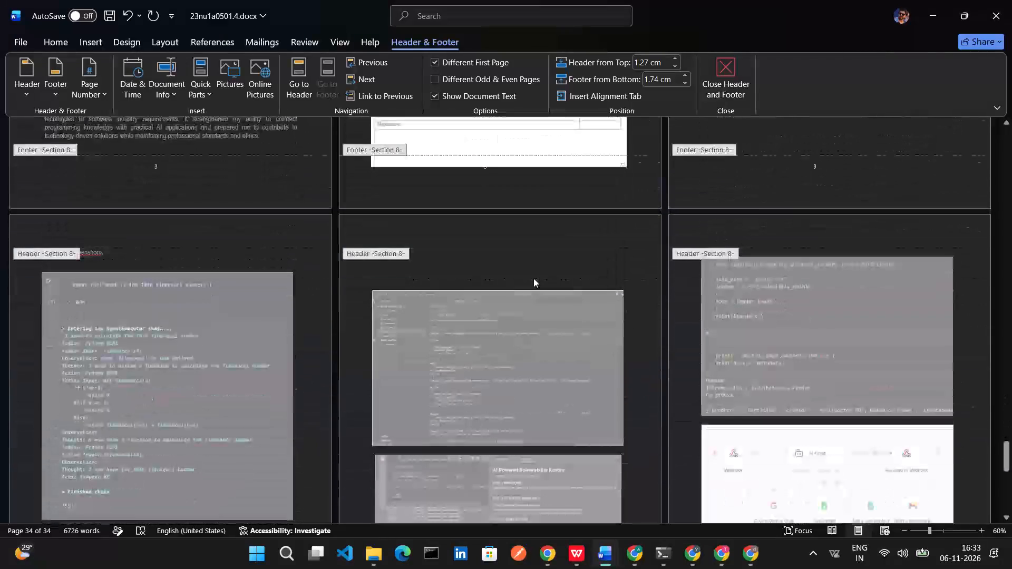
scroll(533, 278, "down", 5)
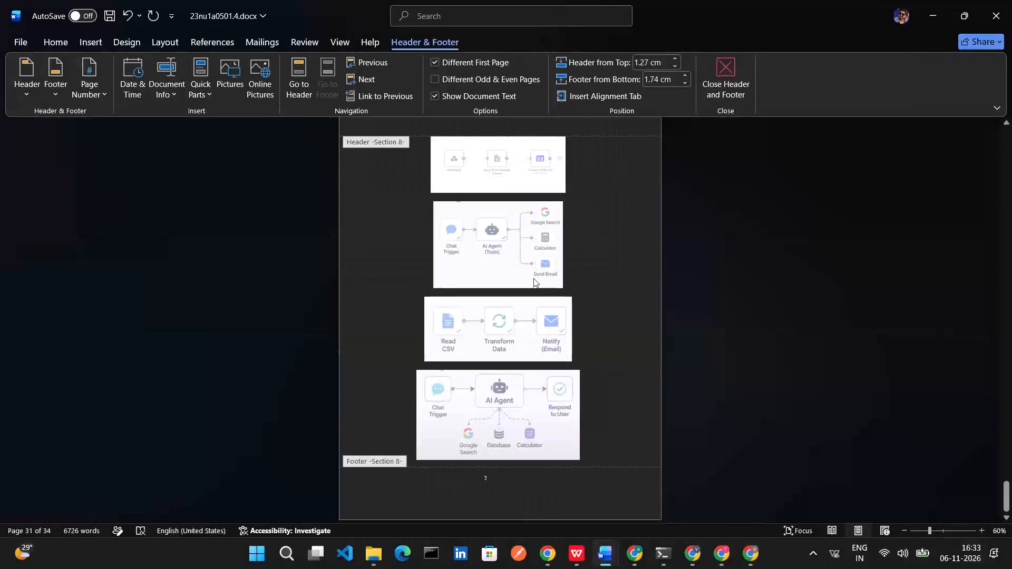
Compare the table of contents page numbers with the footers from the front matter through the Detailed Internship Work pages.
scroll(533, 278, "up", 20)
scroll(533, 278, "up", 20)
scroll(533, 278, "up", 20)
scroll(533, 278, "up", 1)
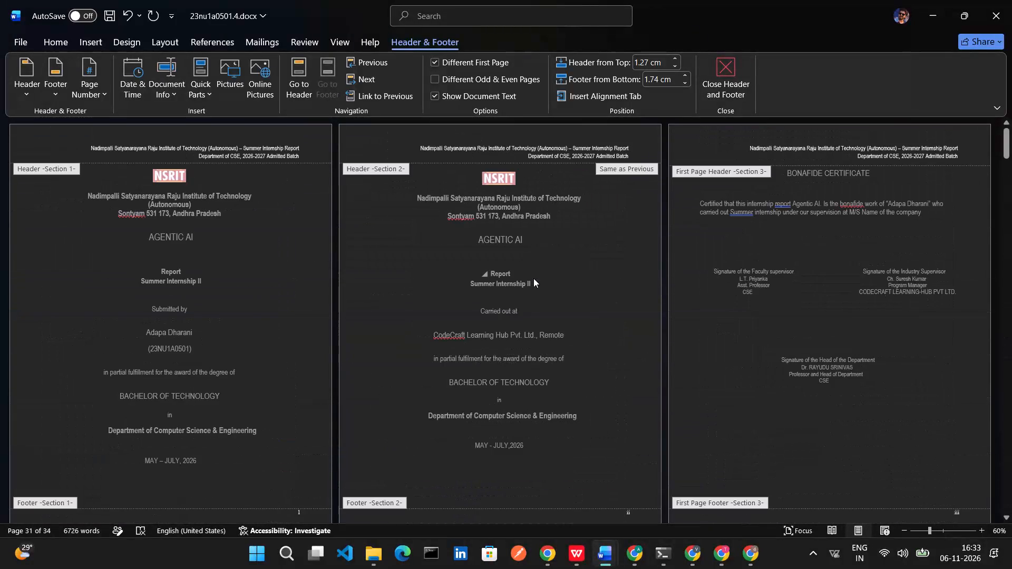
scroll(533, 278, "down", 3)
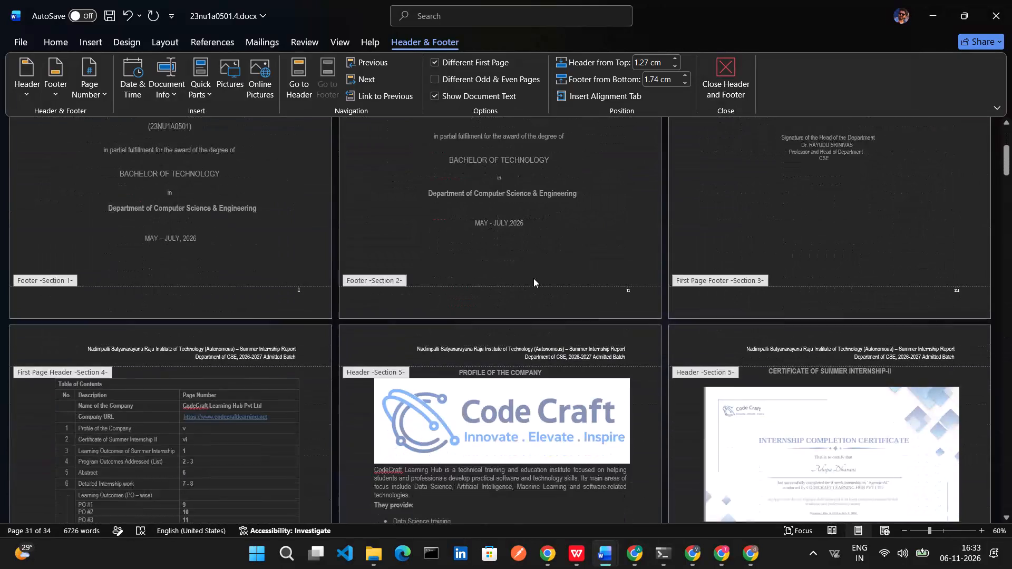
scroll(533, 278, "down", 1)
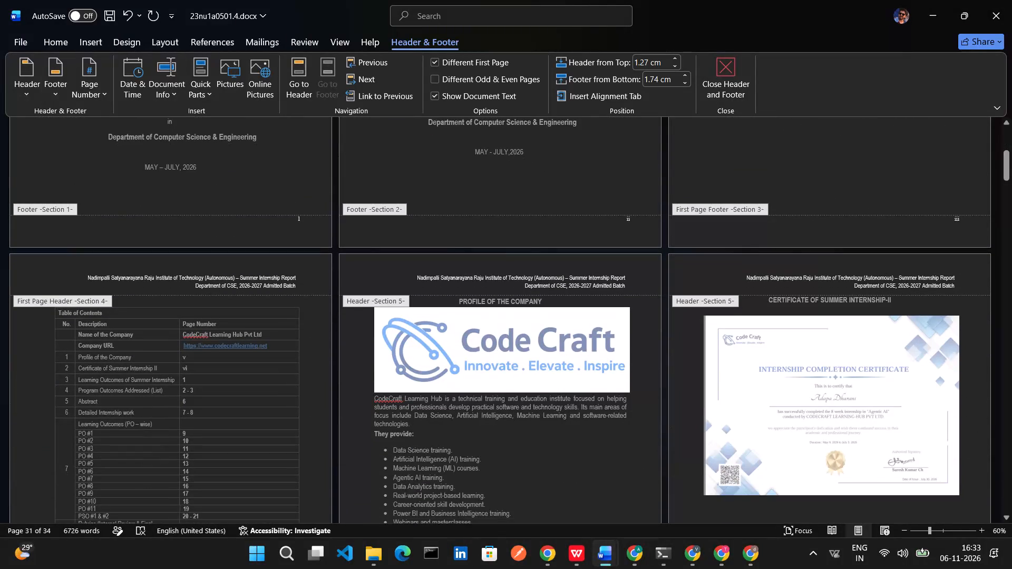
scroll(533, 278, "down", 2)
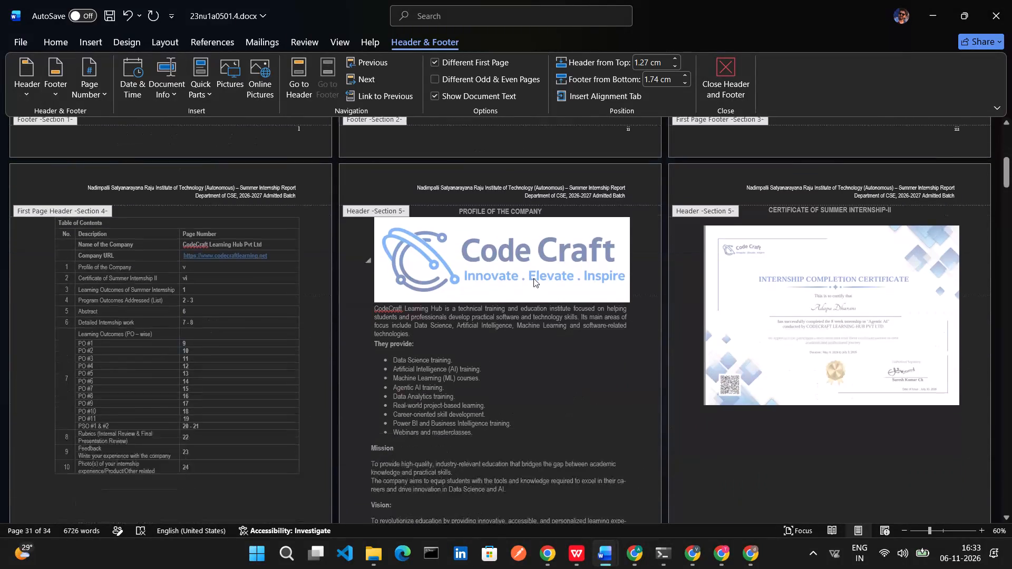
scroll(533, 278, "down", 2)
scroll(533, 278, "up", 3)
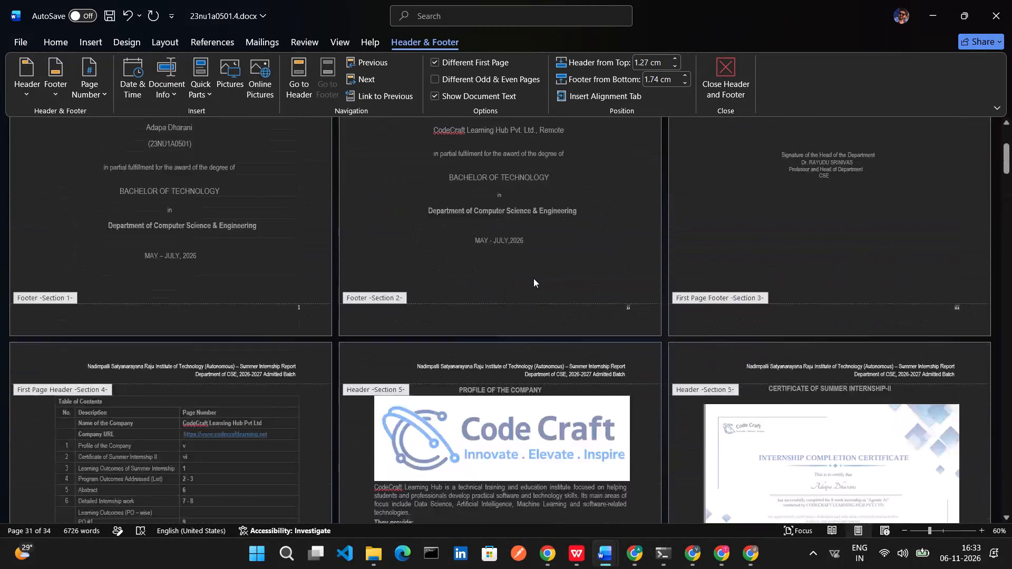
scroll(533, 278, "down", 3)
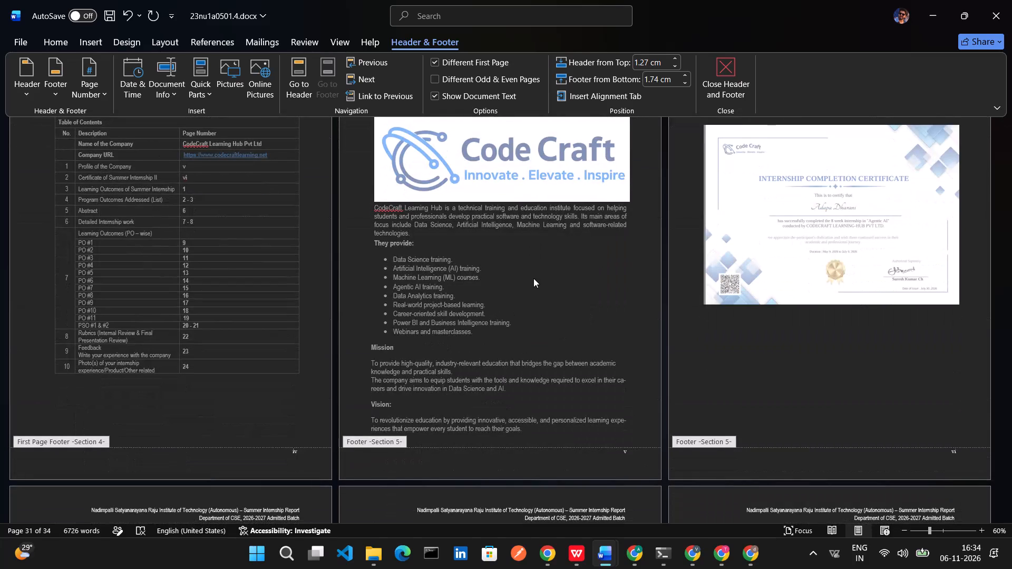
scroll(533, 278, "down", 3)
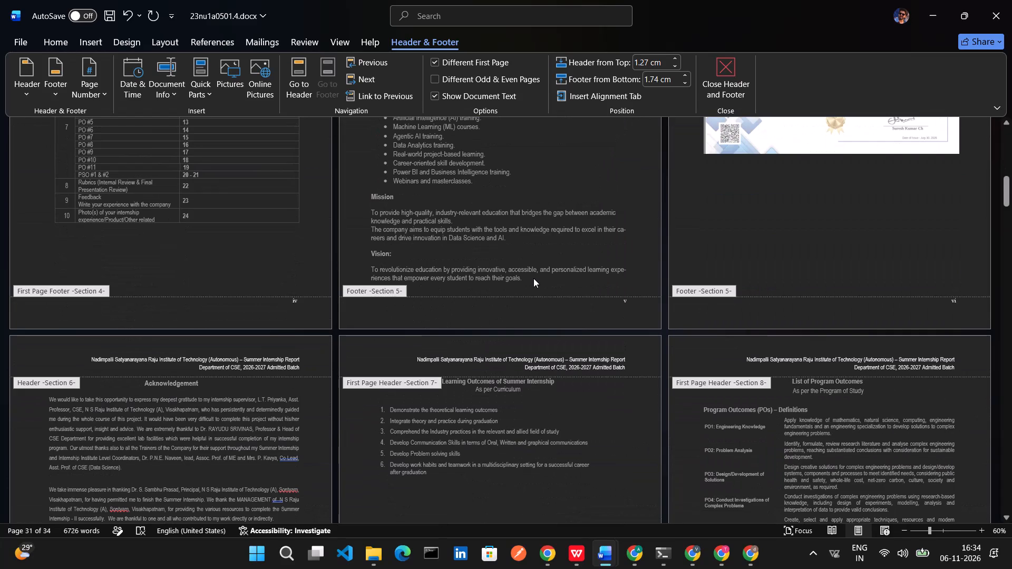
scroll(533, 278, "up", 2)
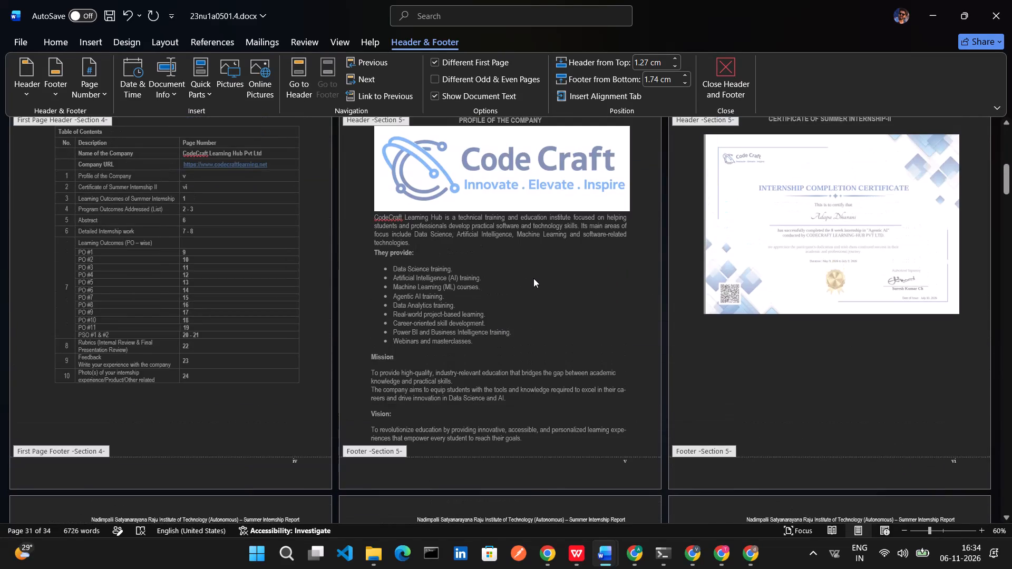
scroll(533, 278, "down", 4)
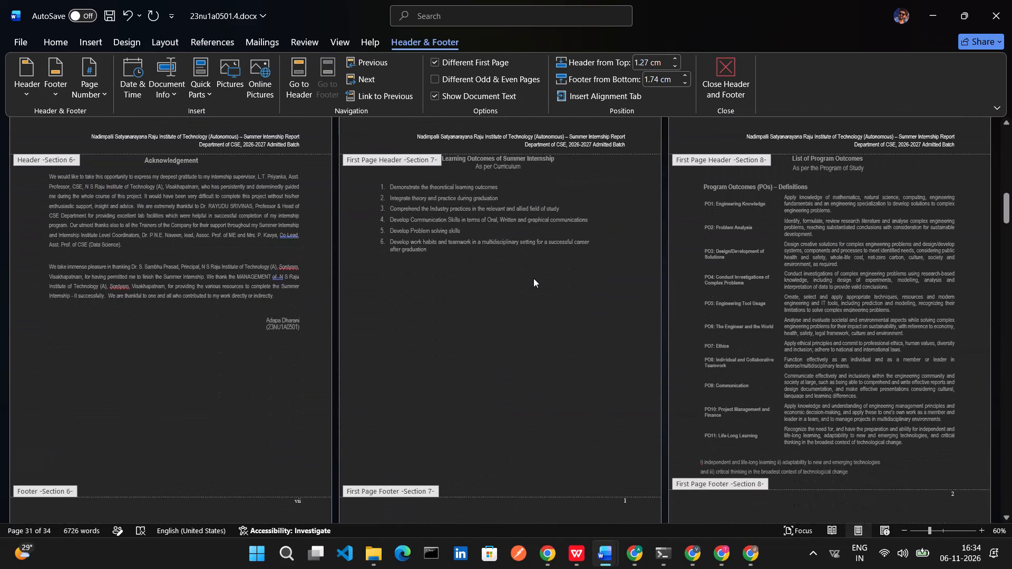
scroll(533, 278, "down", 3)
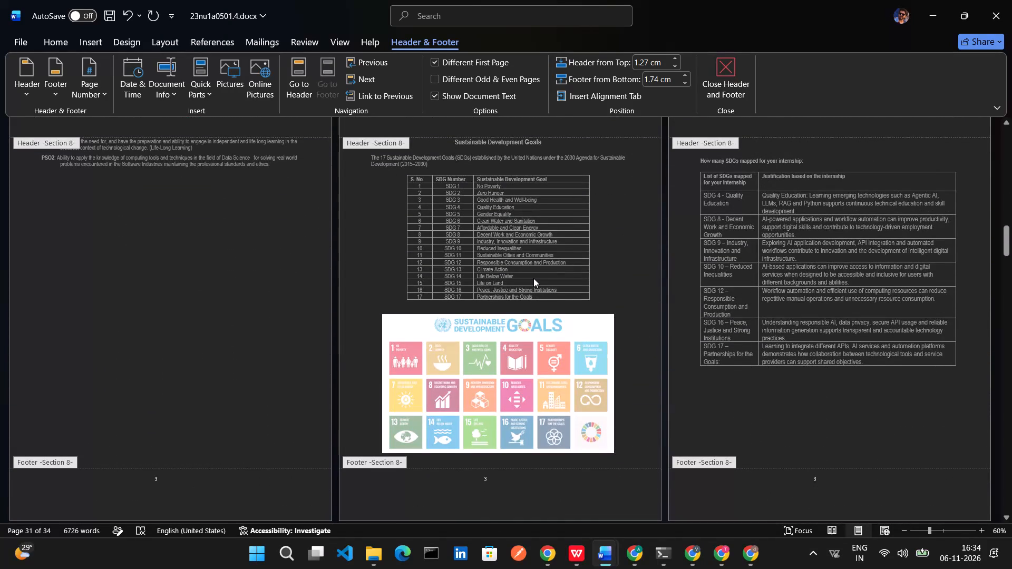
scroll(533, 278, "down", 3)
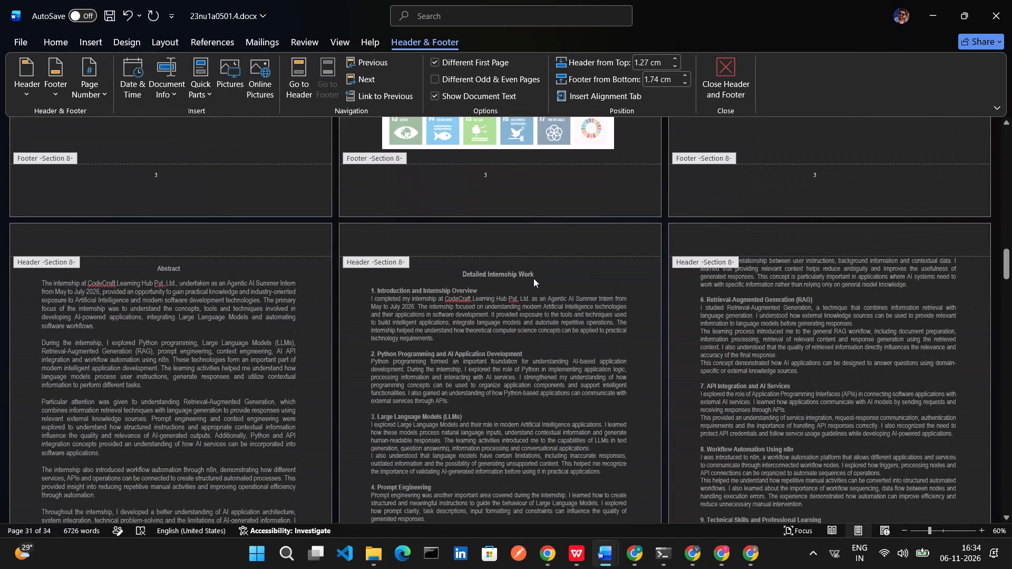
scroll(533, 278, "down", 2)
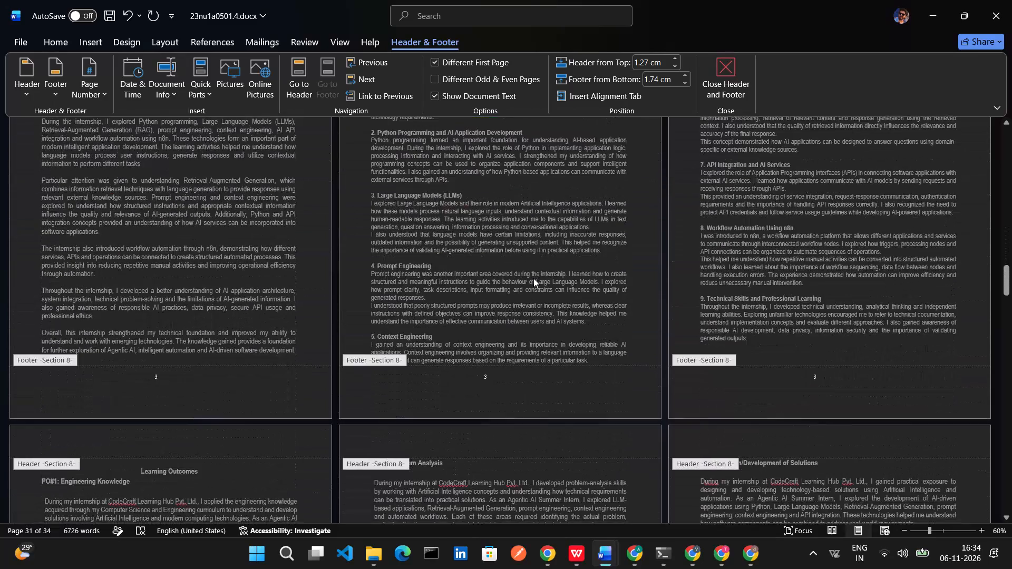
scroll(533, 278, "up", 2)
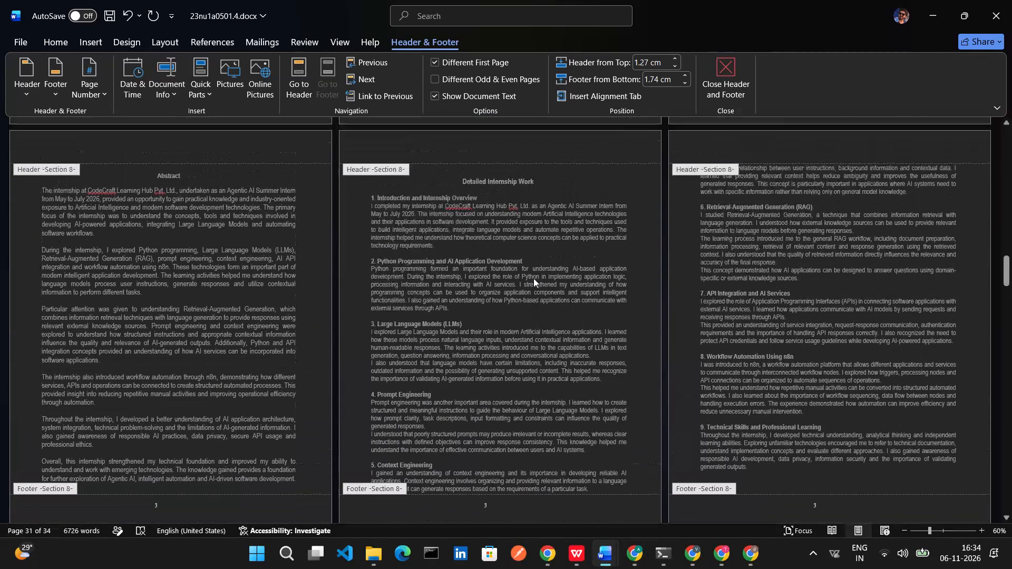
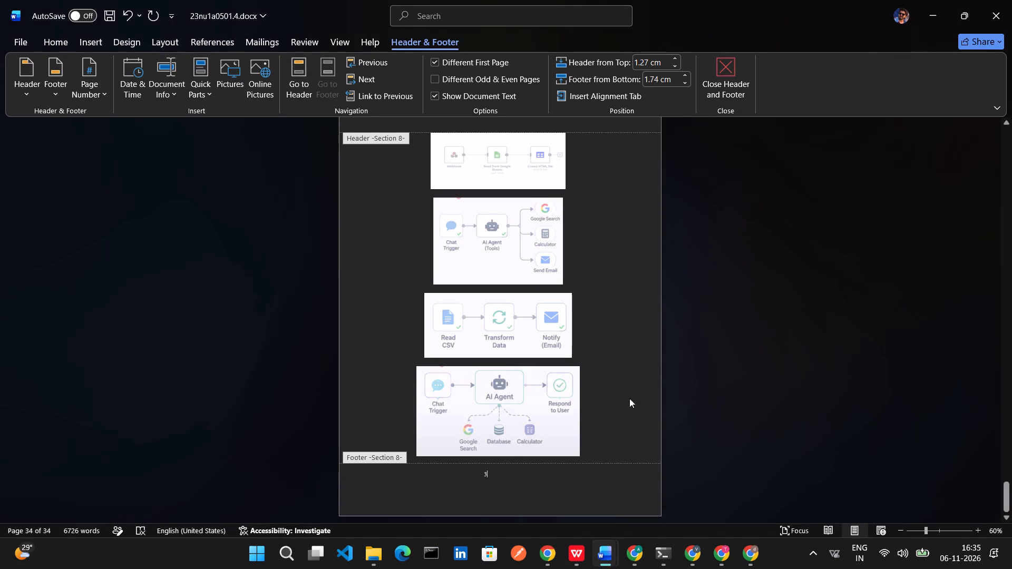
Recheck the Section 8 footer page numbers from the final workflow screenshots page back through the laboratory evaluation rubrics page.
scroll(639, 275, "up", 4, "ctrl")
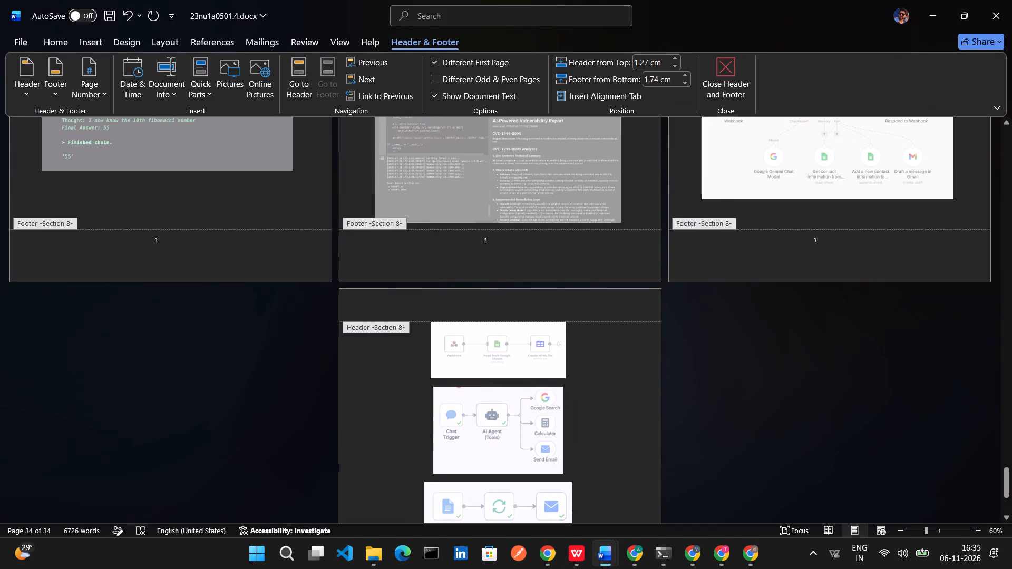
scroll(639, 275, "up", 5)
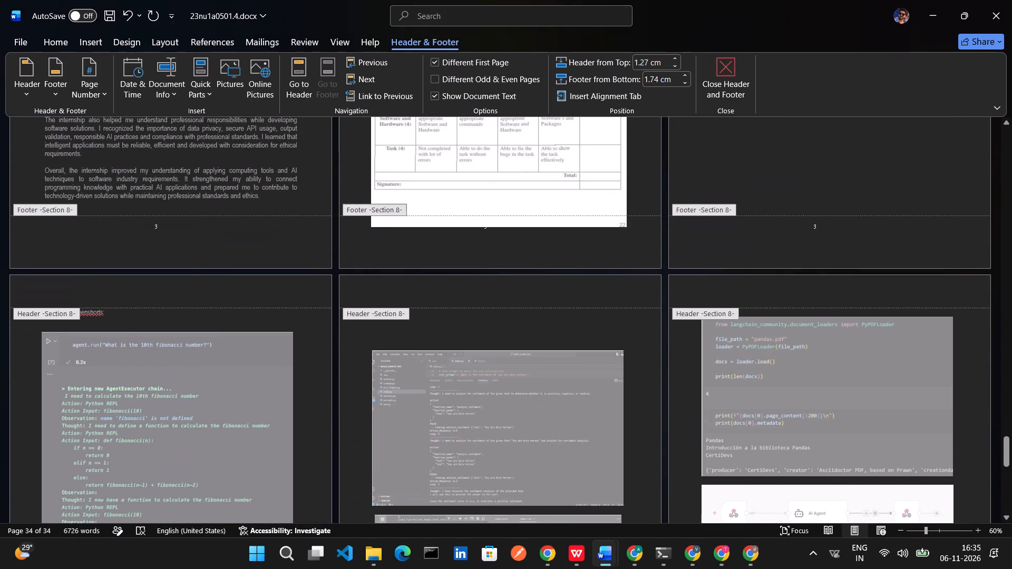
scroll(639, 275, "up", 4)
scroll(639, 275, "down", 4)
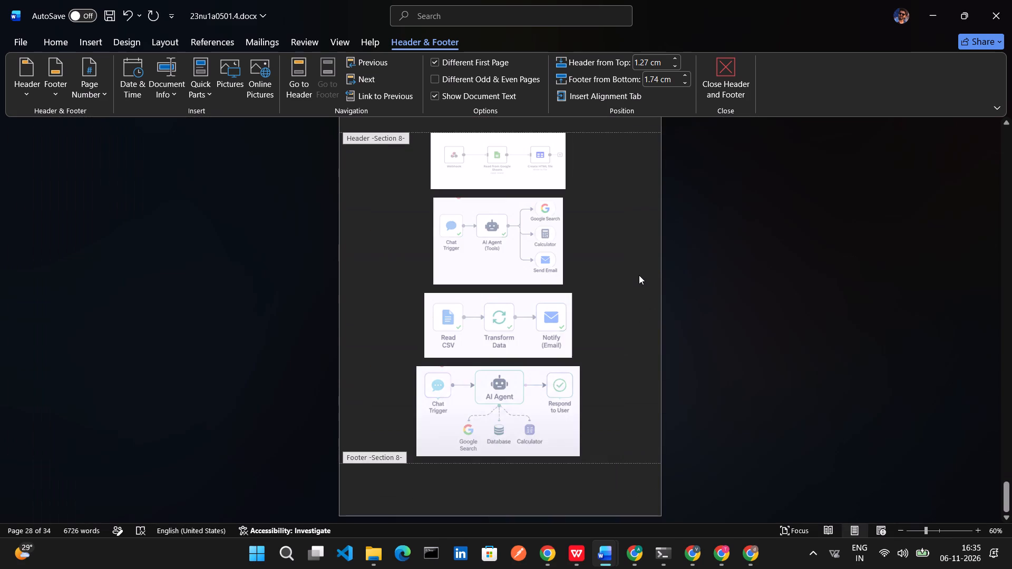
Switch to the n8n internship report document and examine the page numbers on its PO and PSO pages for comparison.
left_click(930, 20)
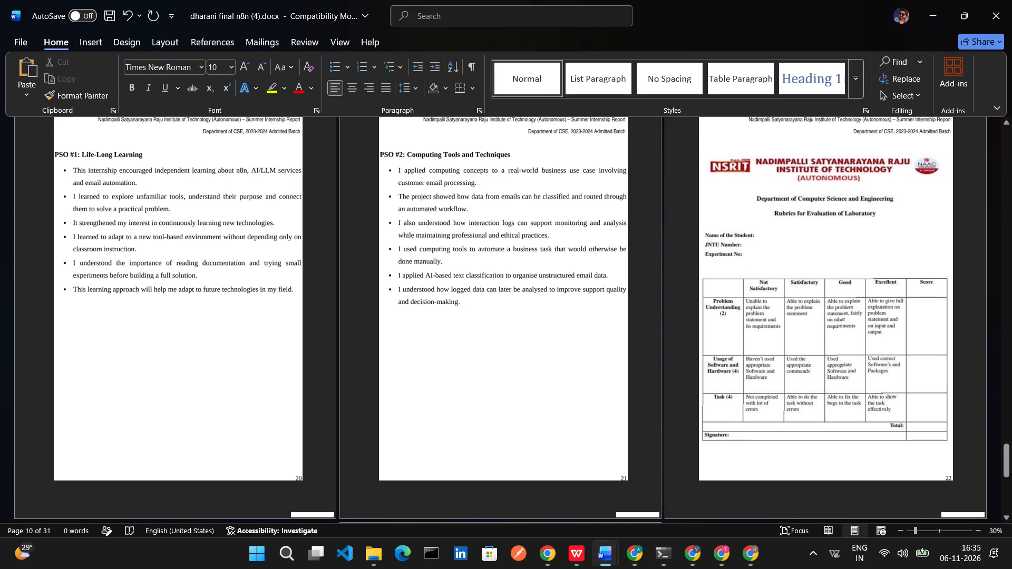
scroll(679, 313, "up", 9)
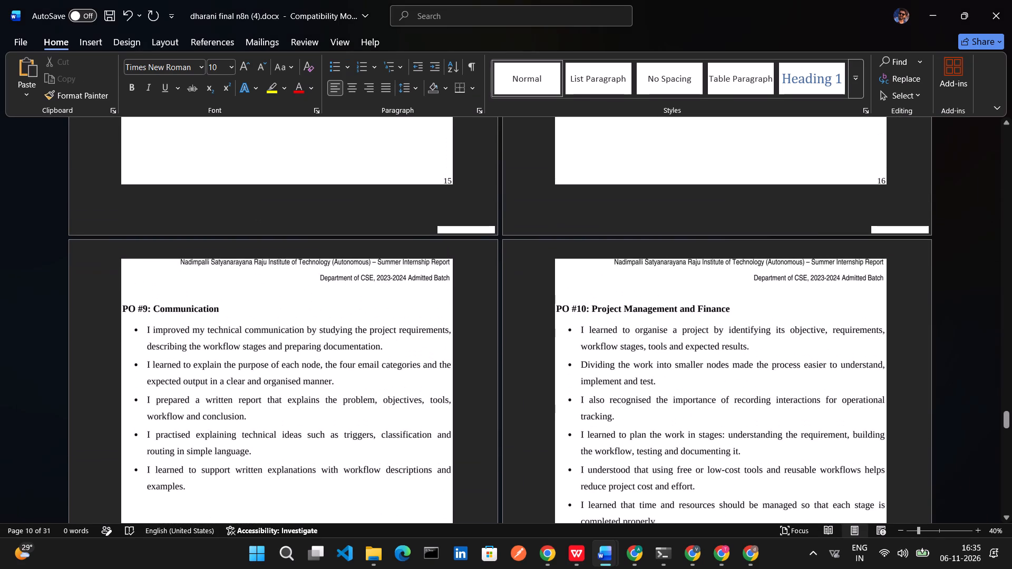